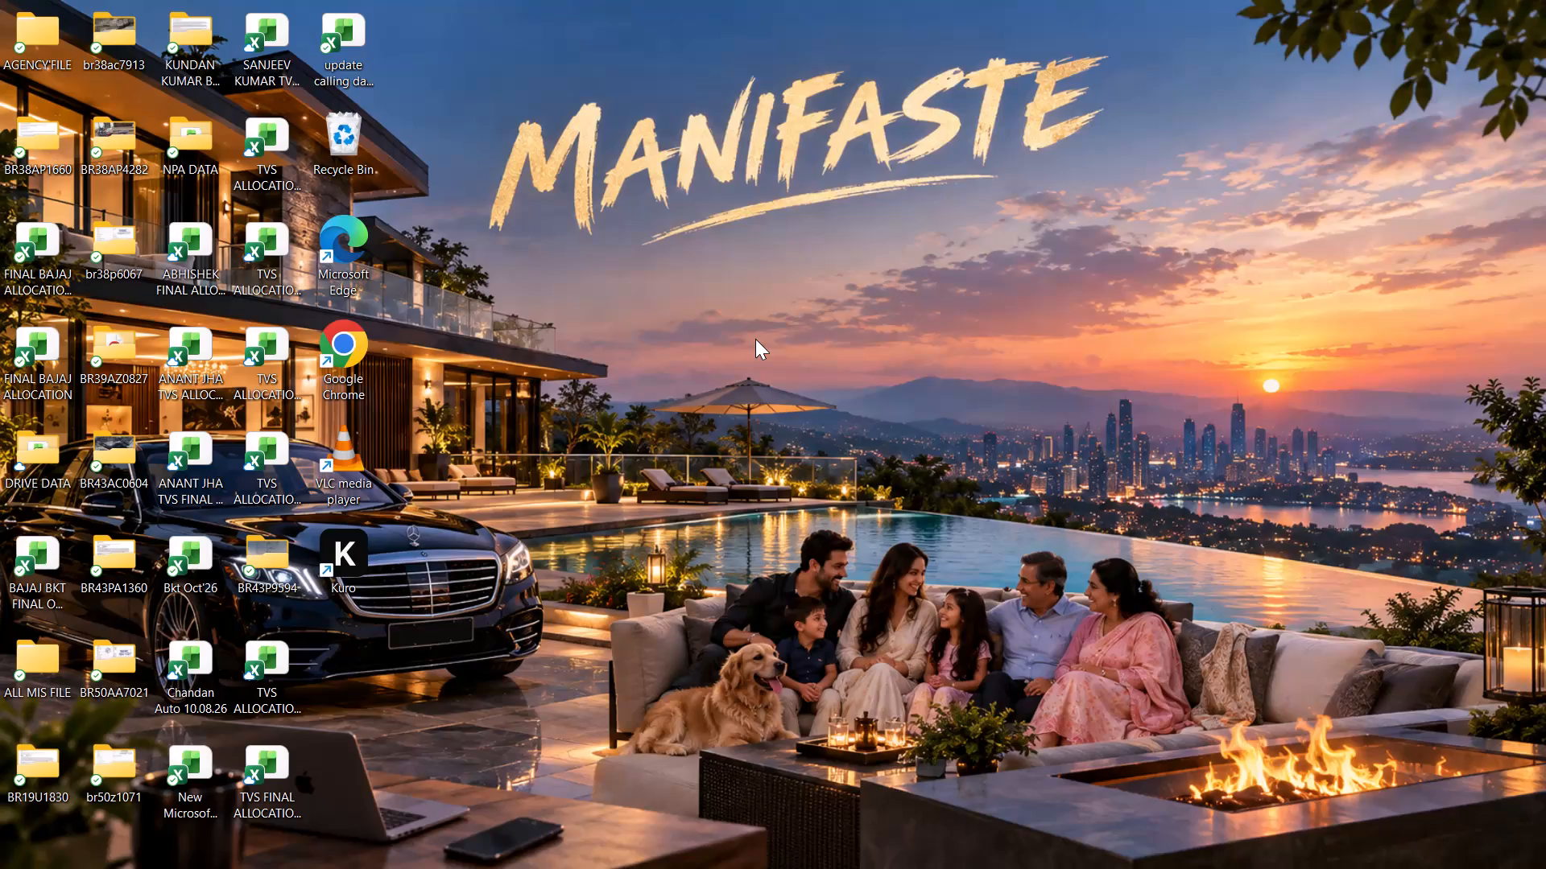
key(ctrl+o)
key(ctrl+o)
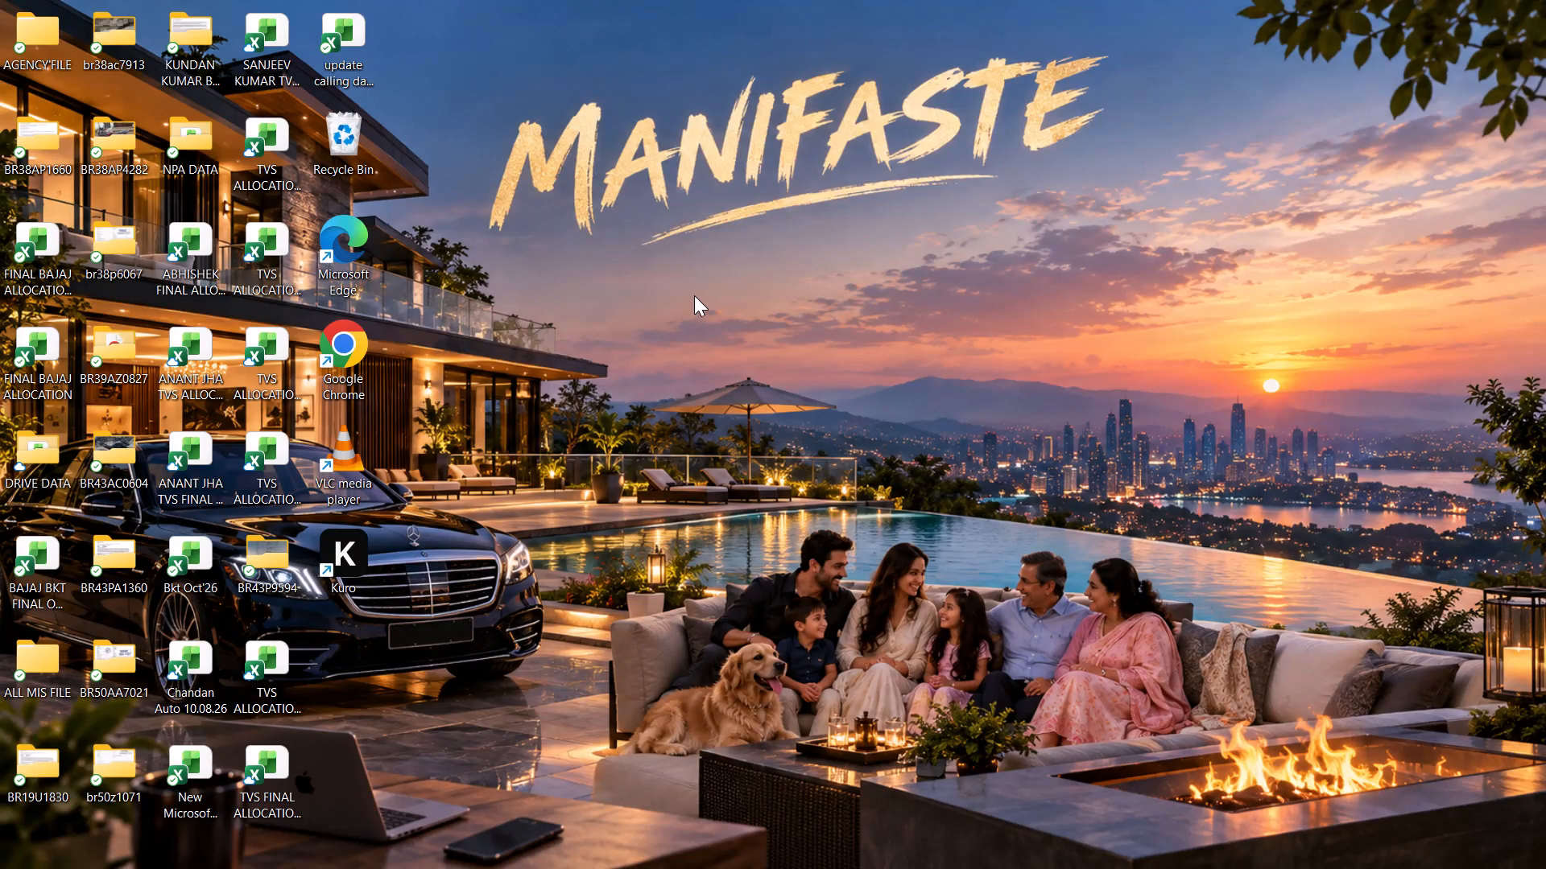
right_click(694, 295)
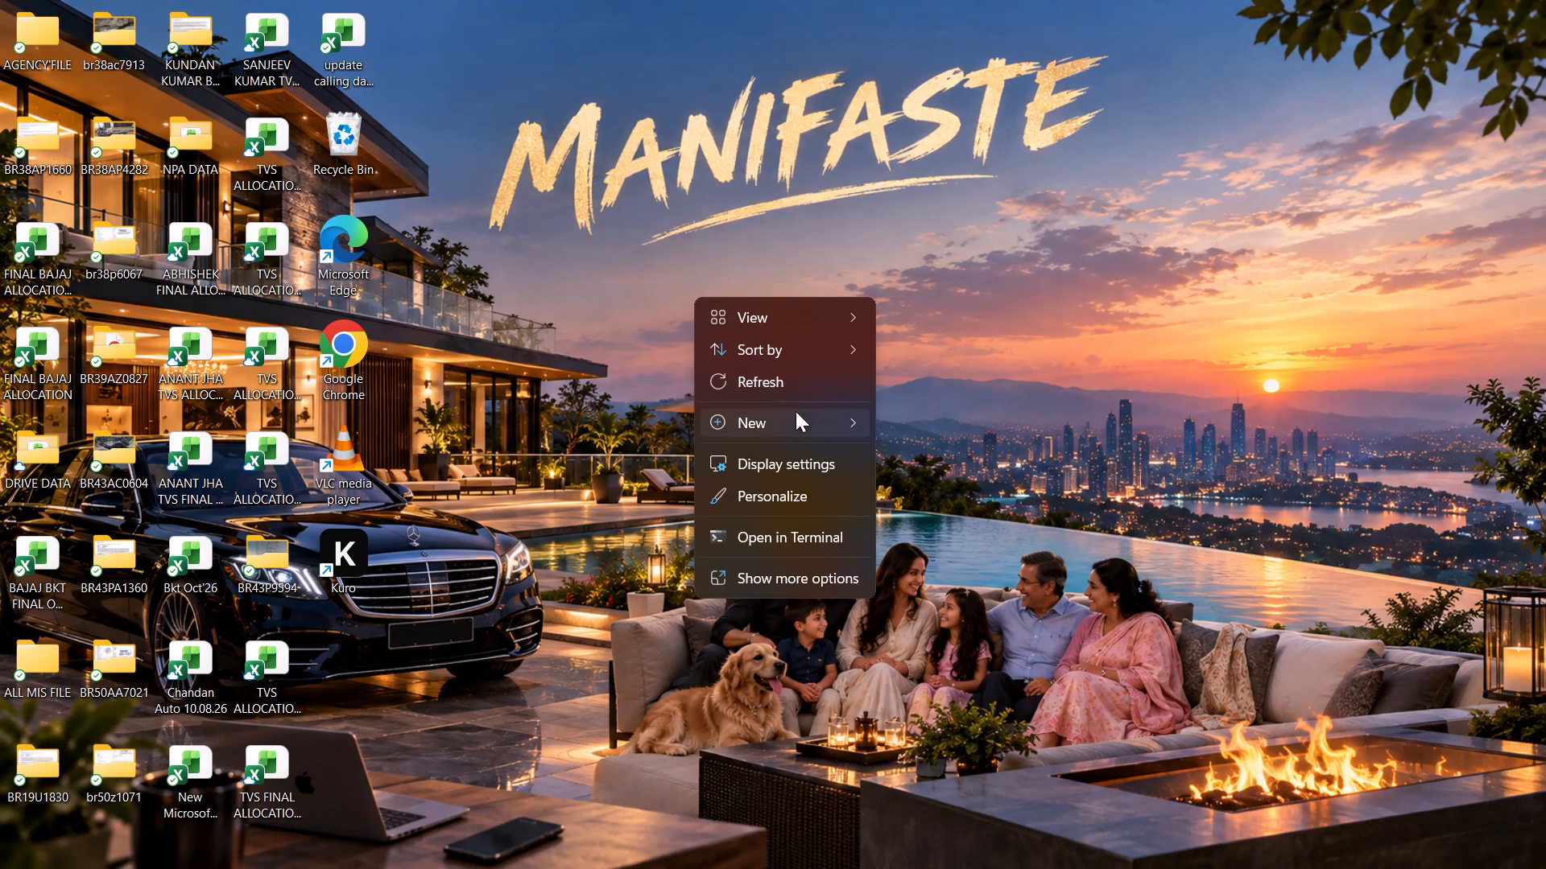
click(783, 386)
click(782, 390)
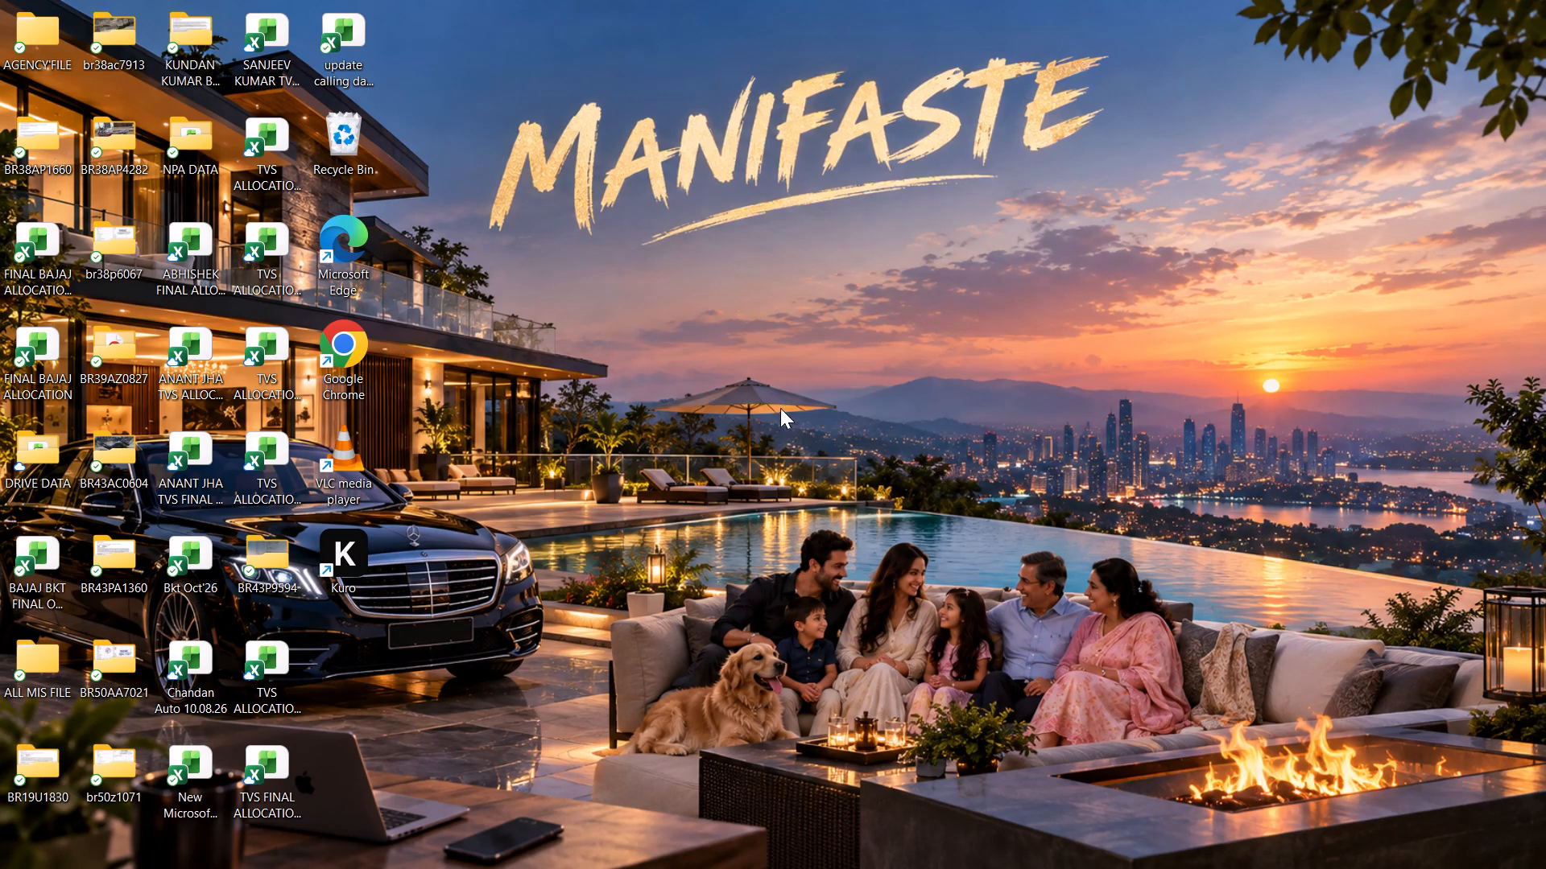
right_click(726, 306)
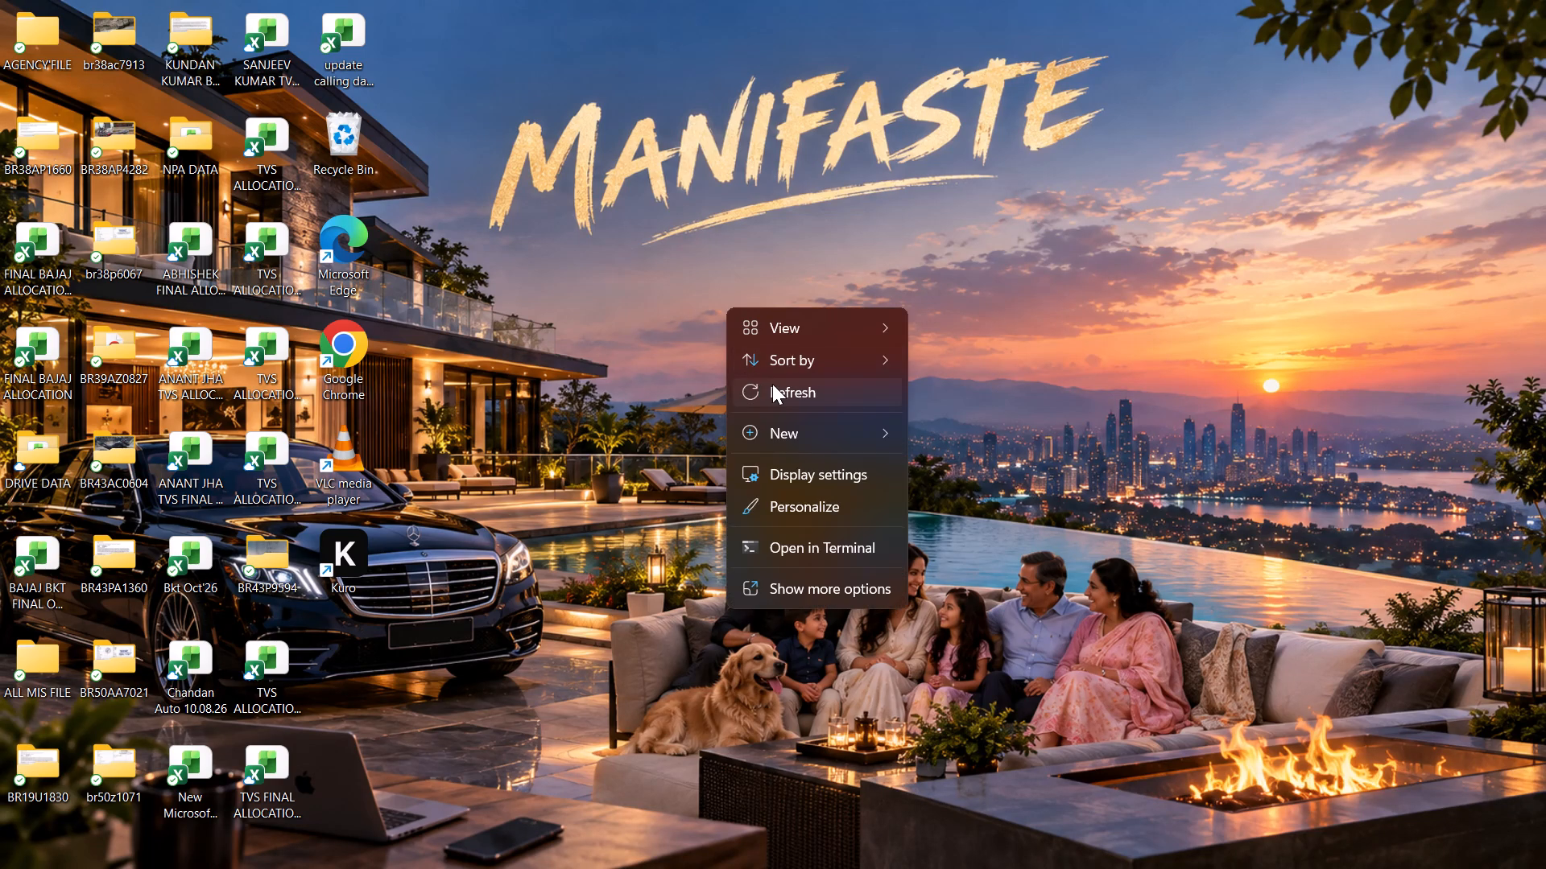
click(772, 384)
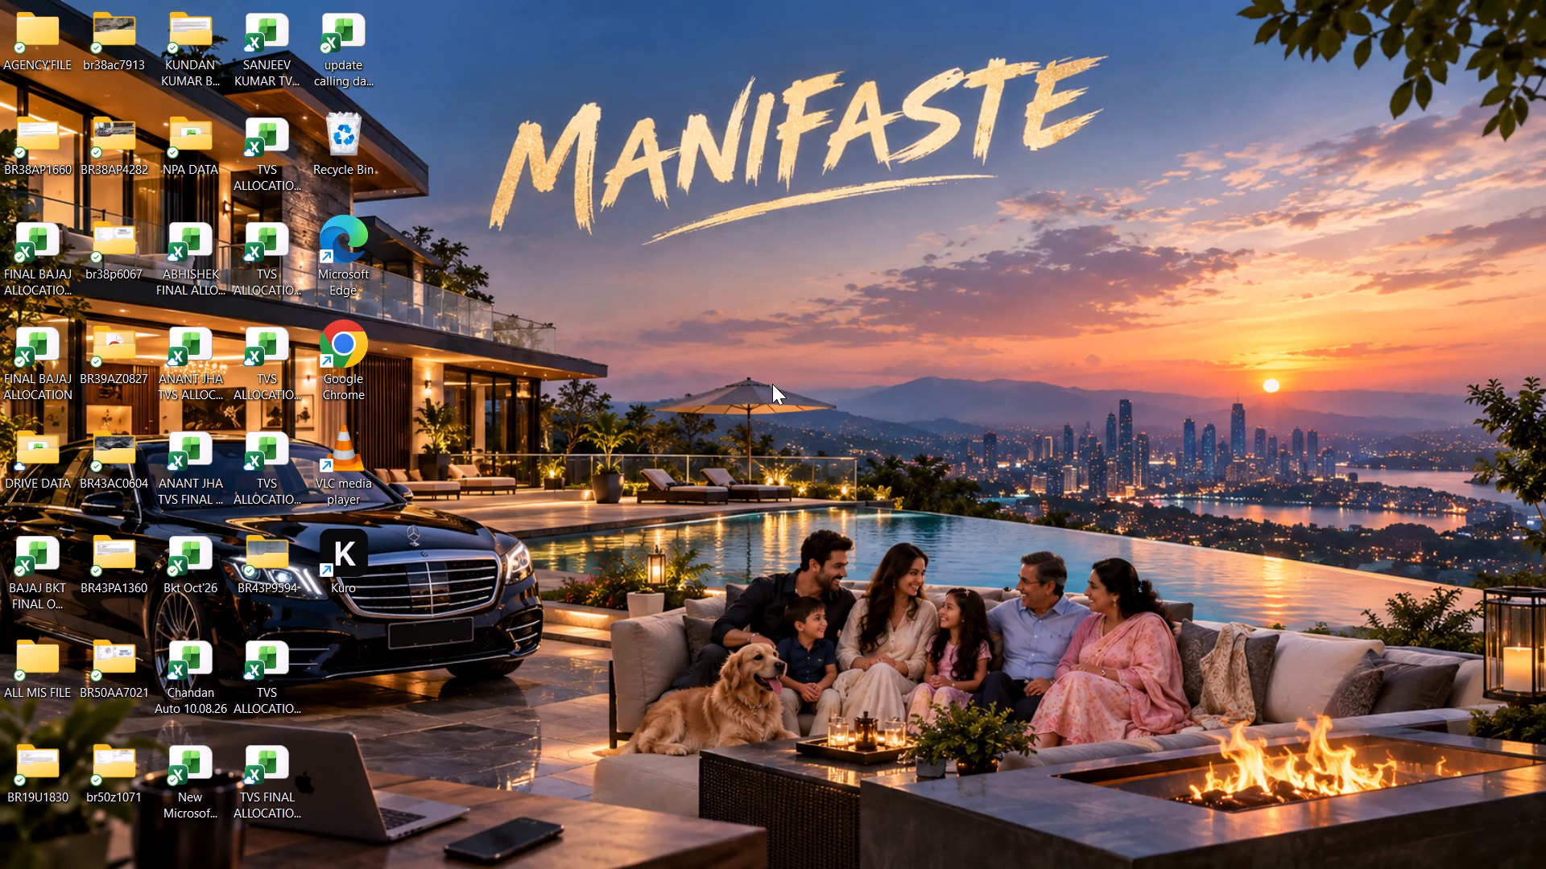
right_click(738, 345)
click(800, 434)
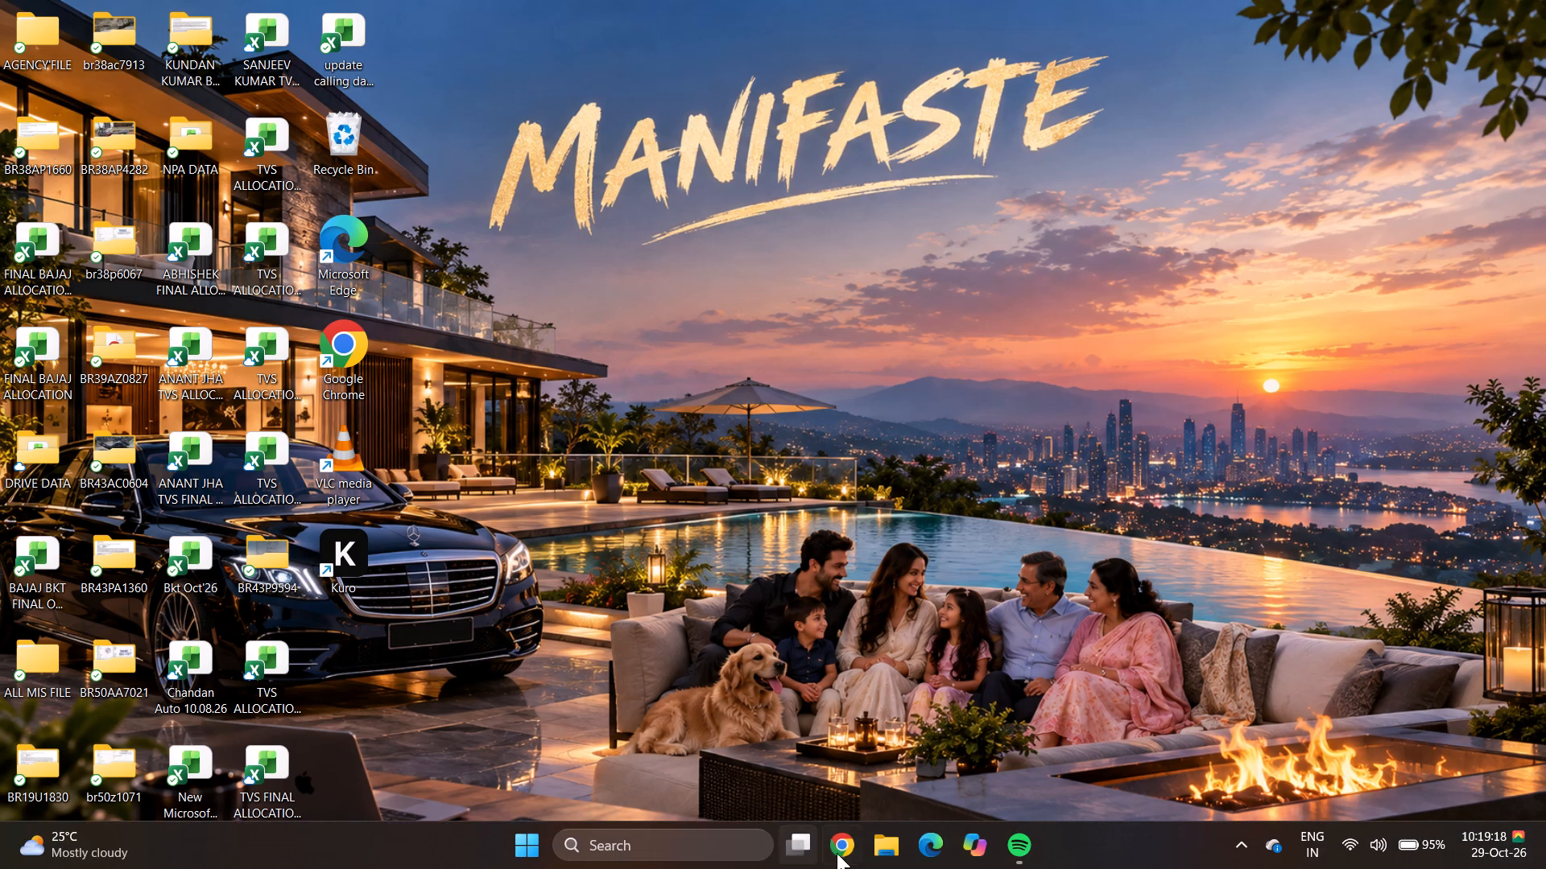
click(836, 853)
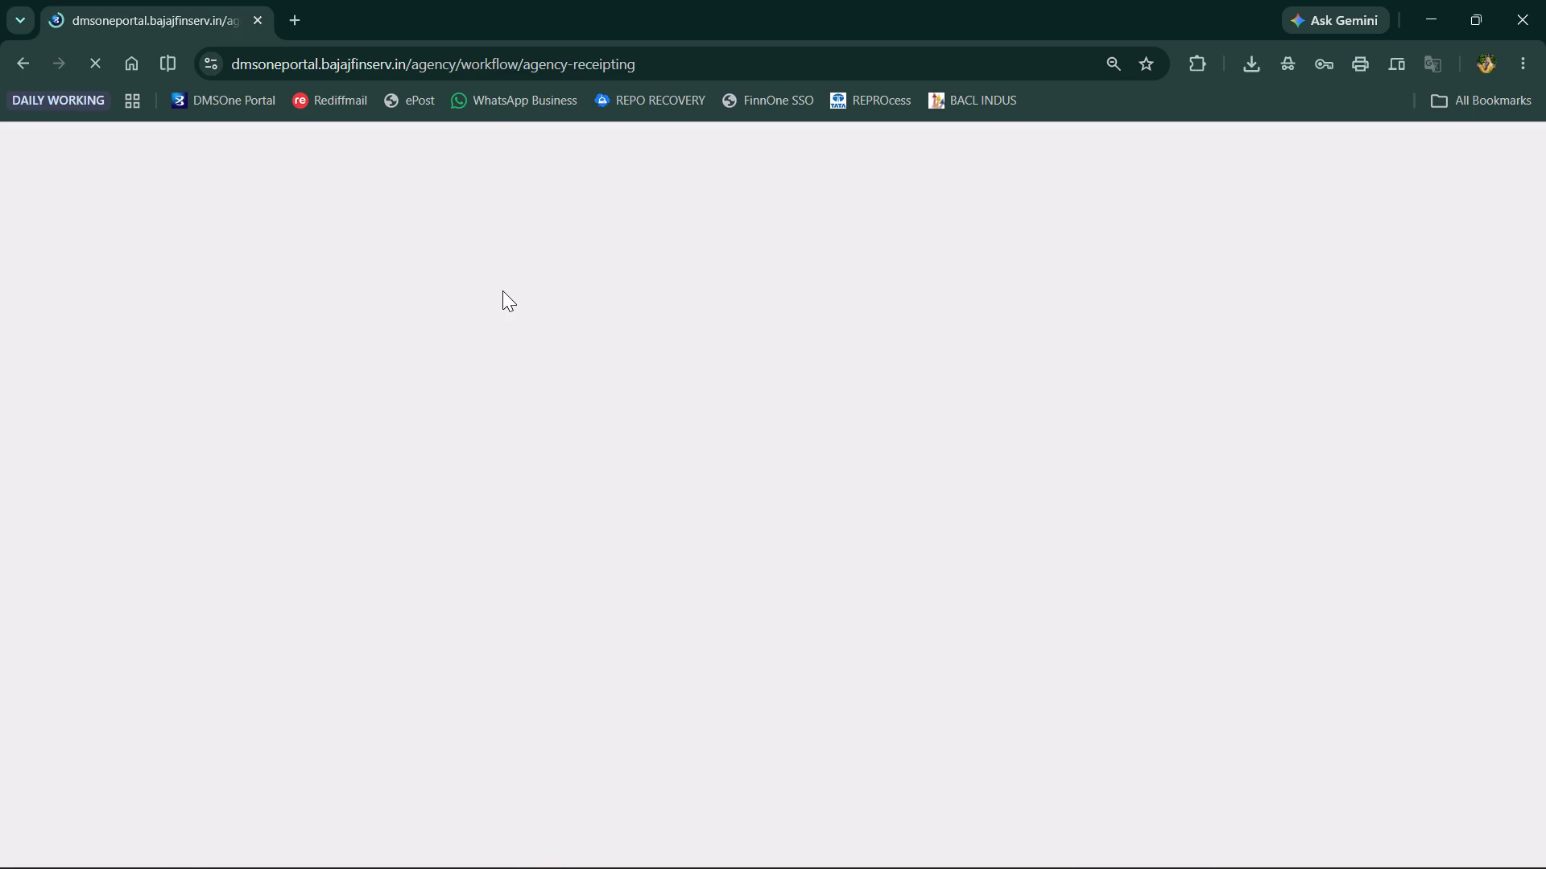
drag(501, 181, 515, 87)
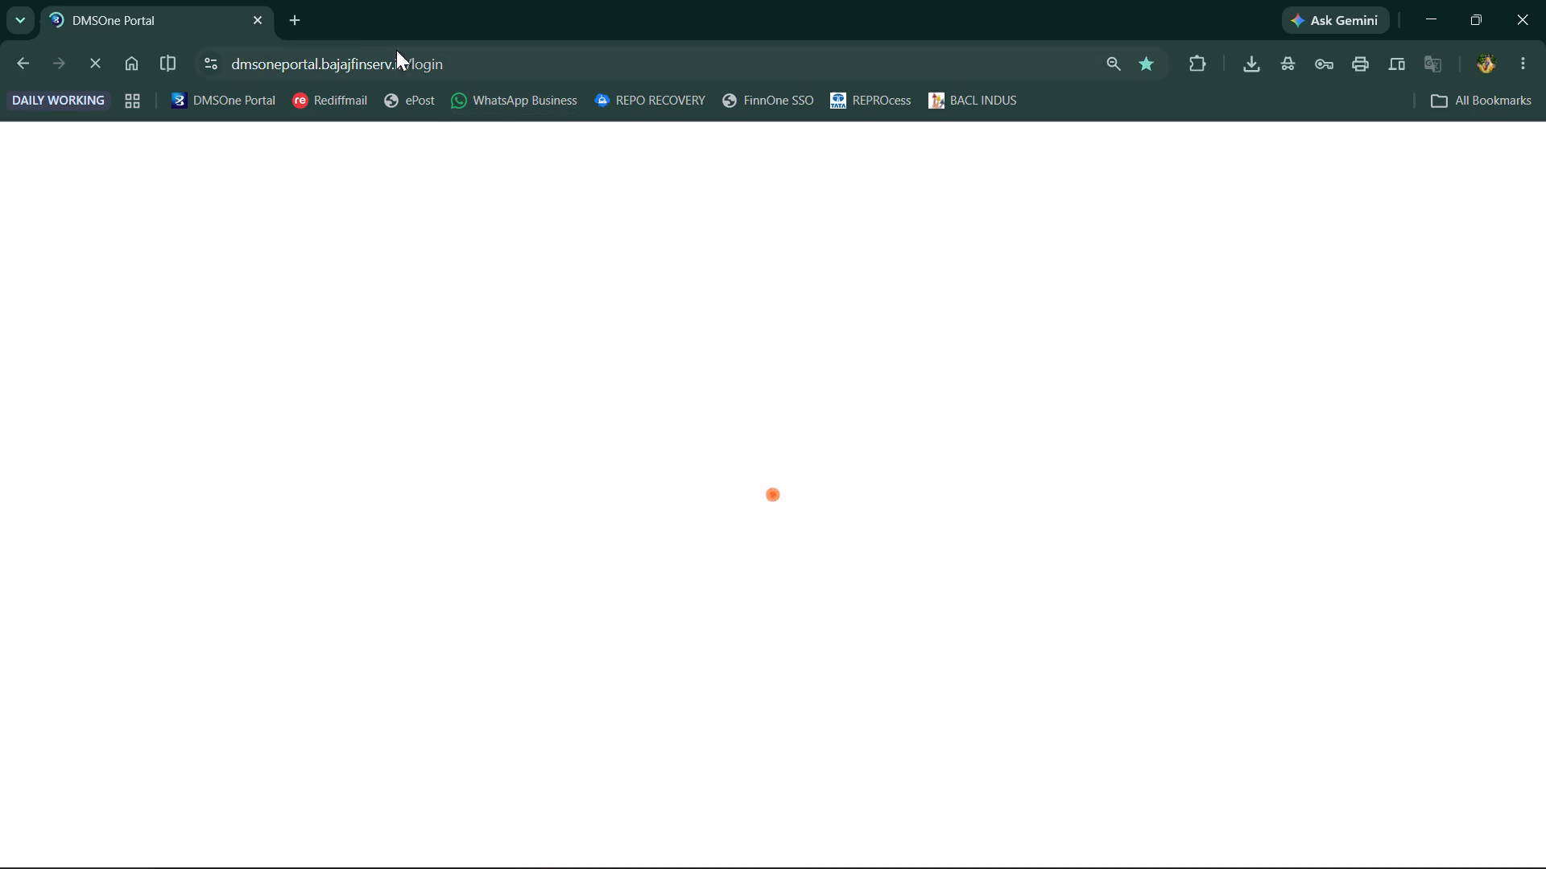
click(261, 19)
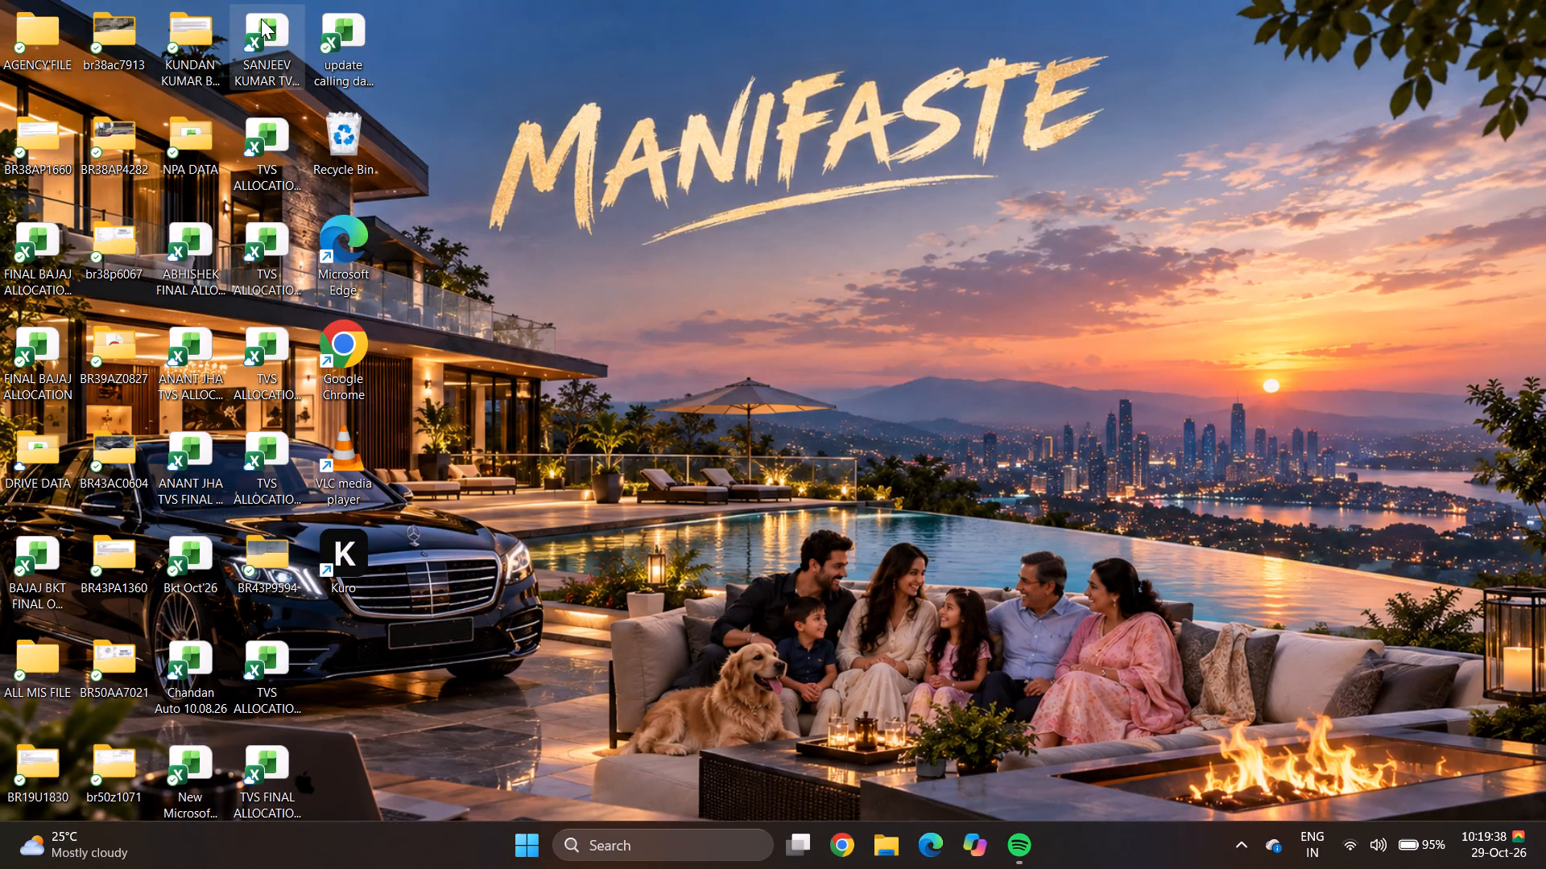
Switch to Google Chrome by launching a fresh browser window from the desktop.
click(843, 846)
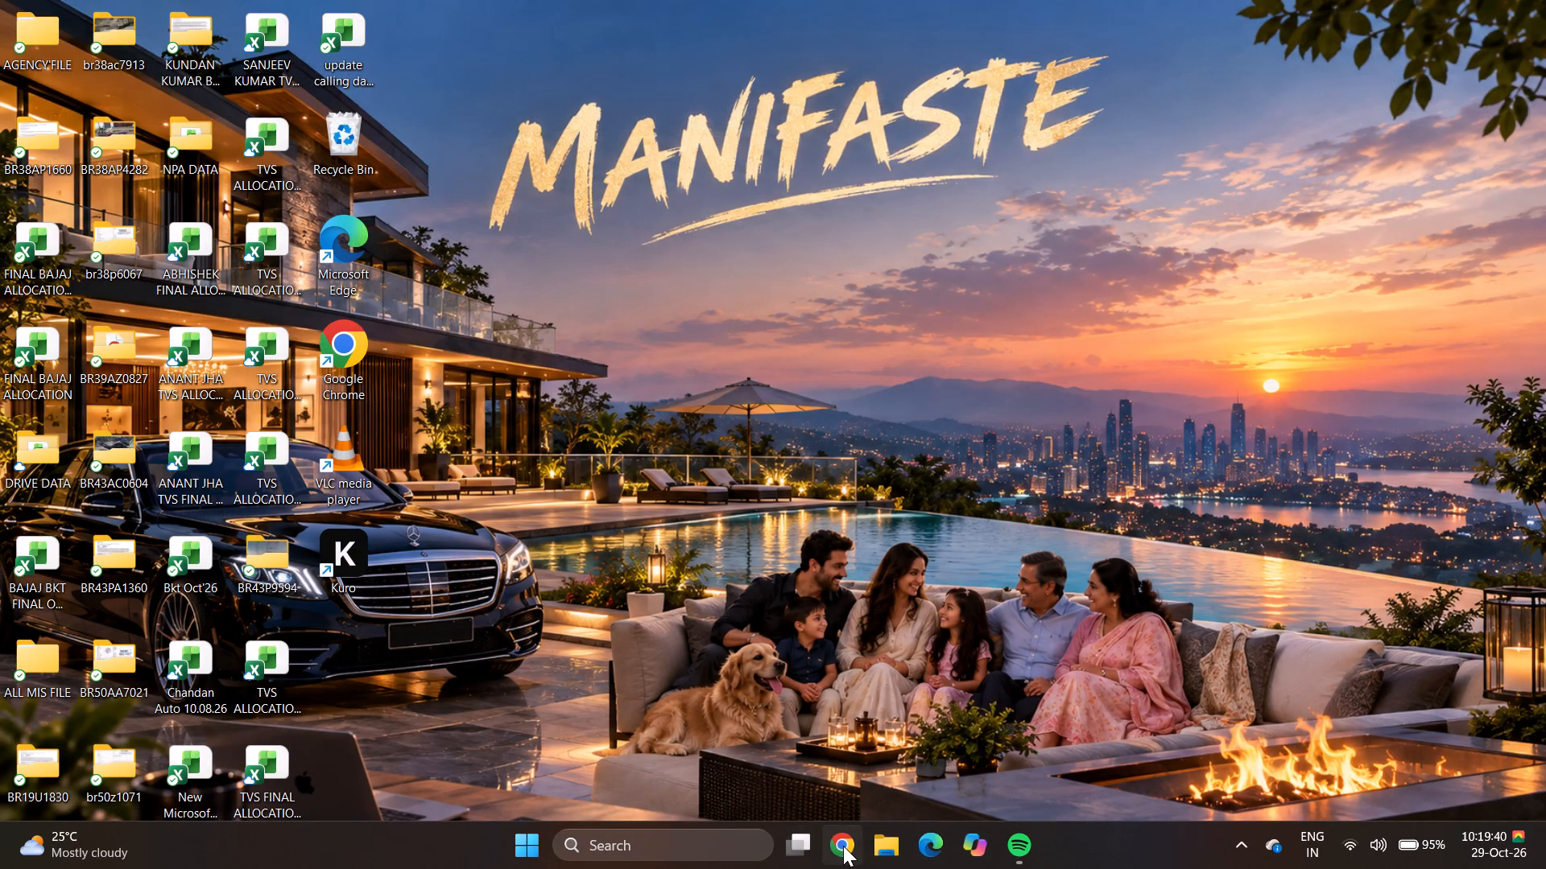
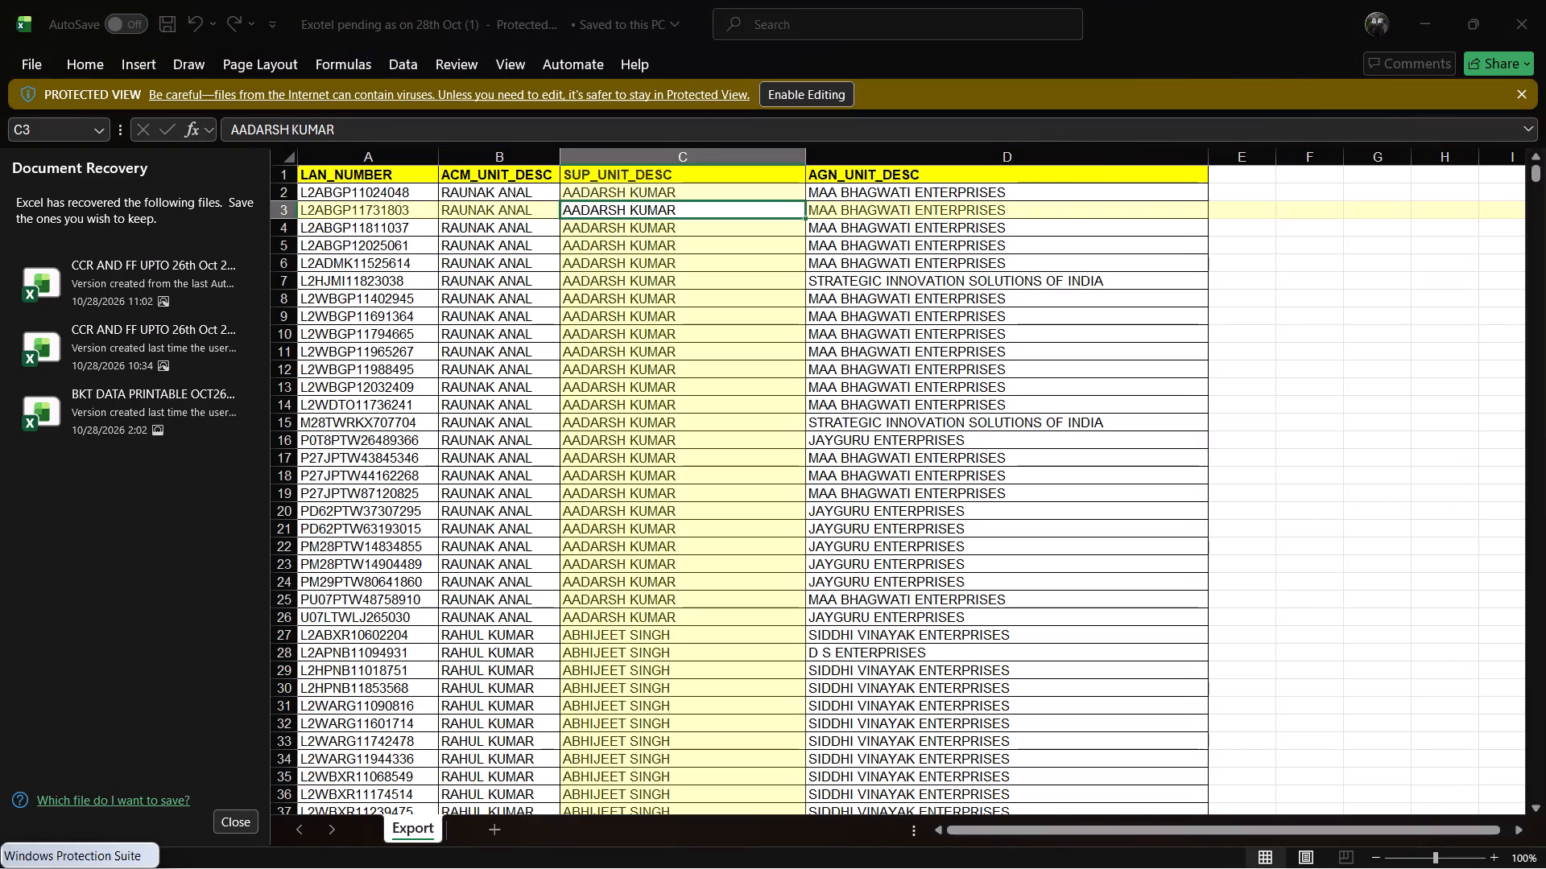
Enable editing for the protected Exotel pending workbook and make the LAN_NUMBER header in A1 the active cell.
click(787, 91)
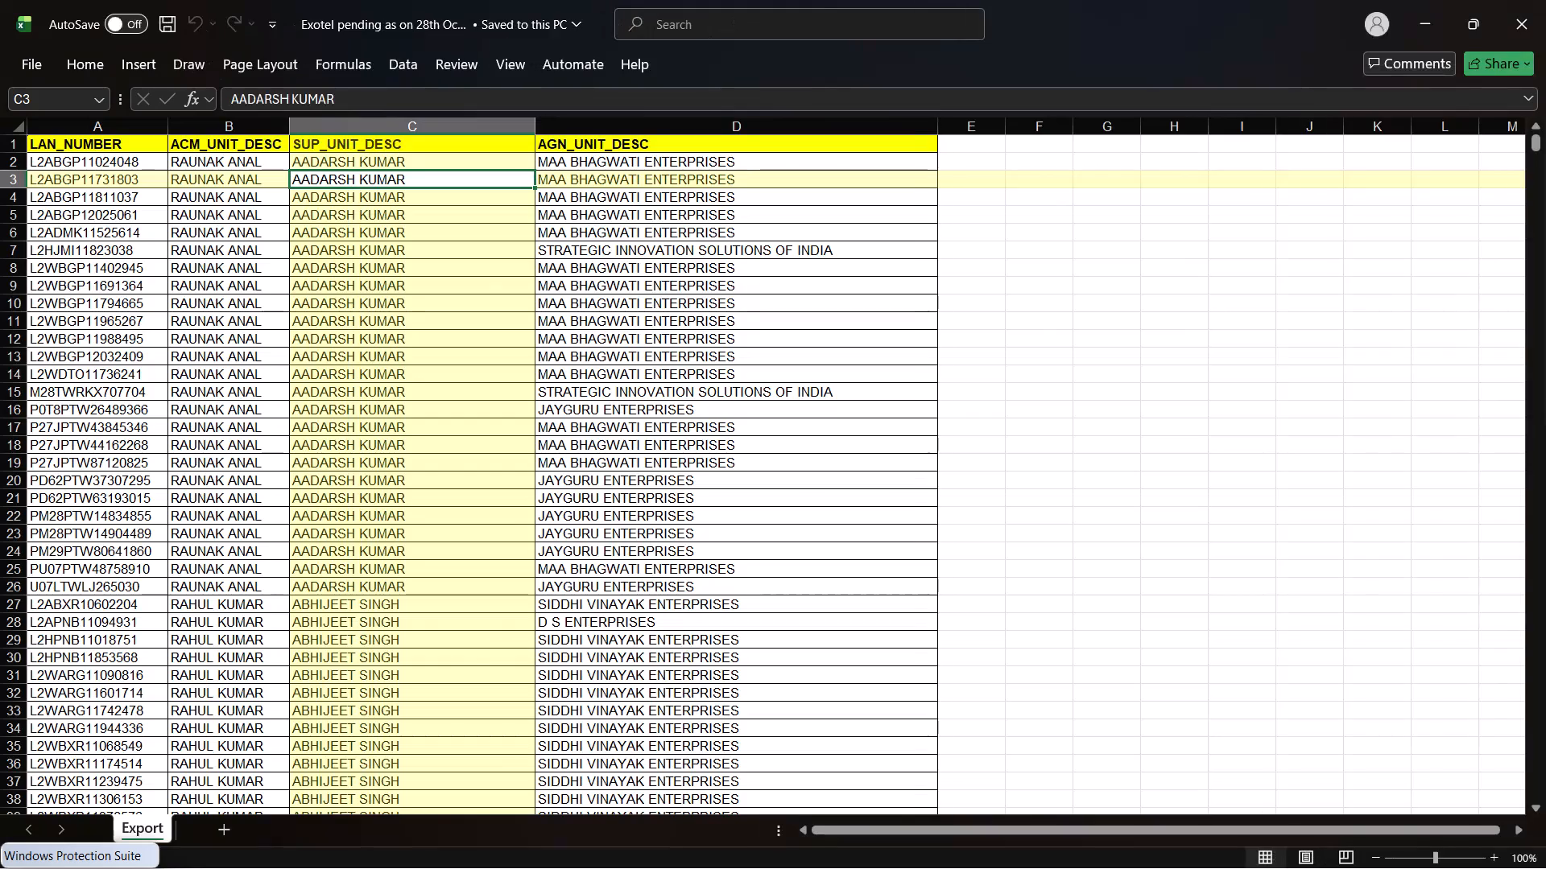
click(635, 373)
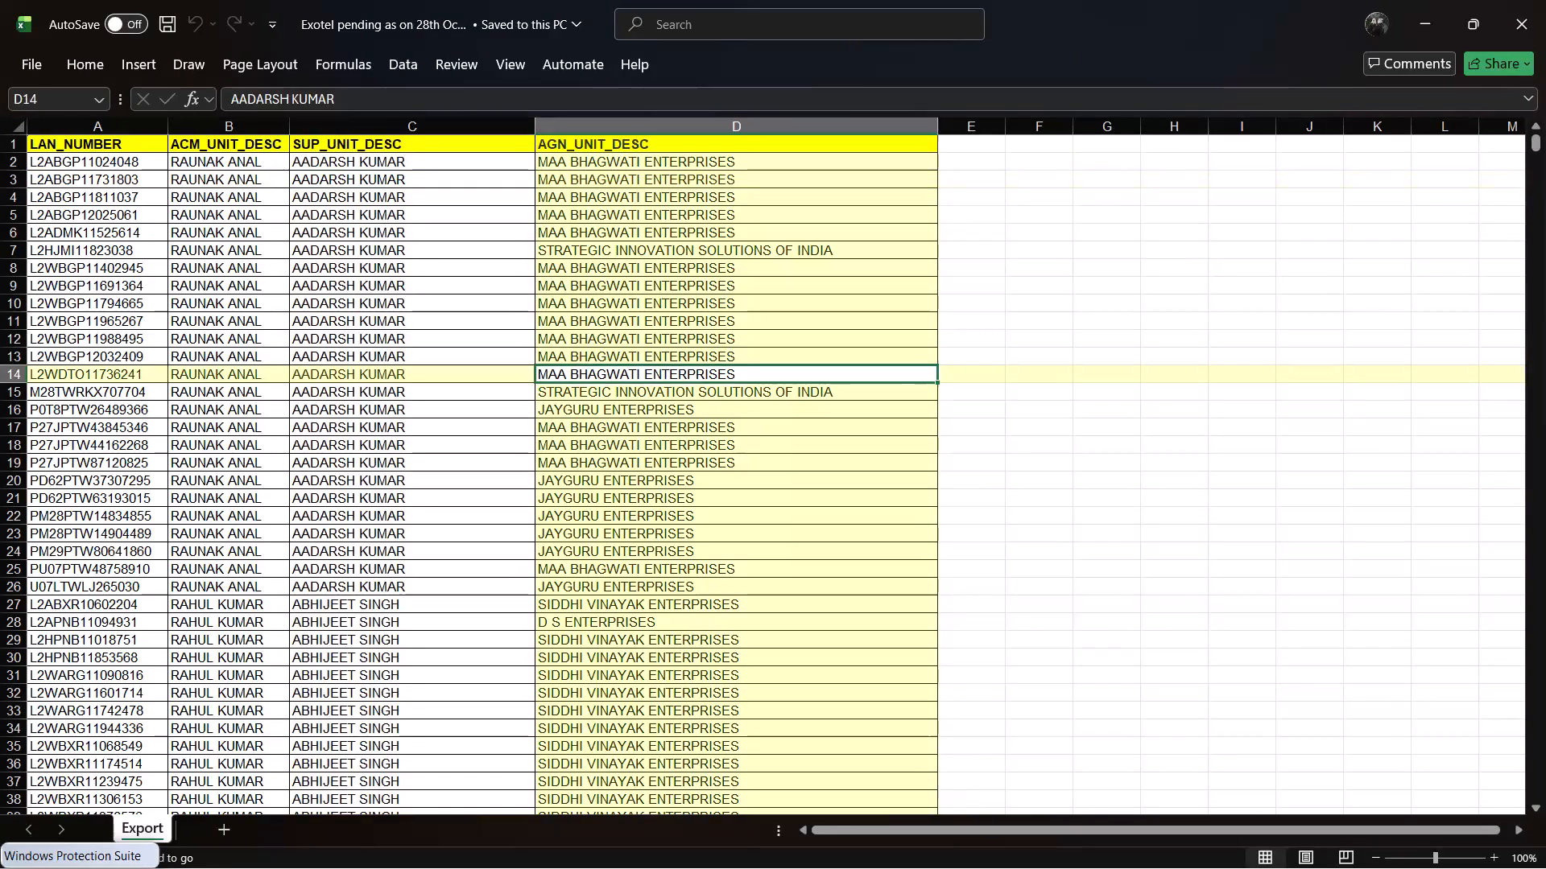
key(Left)
key(Left)
key(Left)
key(Left)
key(Left)
key(Left)
key(Left)
key(Left)
key(Left)
key(Left)
key(Left)
key(Left)
key(Left)
key(Up)
key(Up)
key(Up)
key(Up)
key(Up)
key(Up)
key(Up)
key(Up)
key(Up)
key(Up)
key(Up)
key(Up)
key(Up)
key(Up)
key(Up)
key(Up)
key(Up)
key(Up)
key(Up)
key(Up)
key(Up)
key(Up)
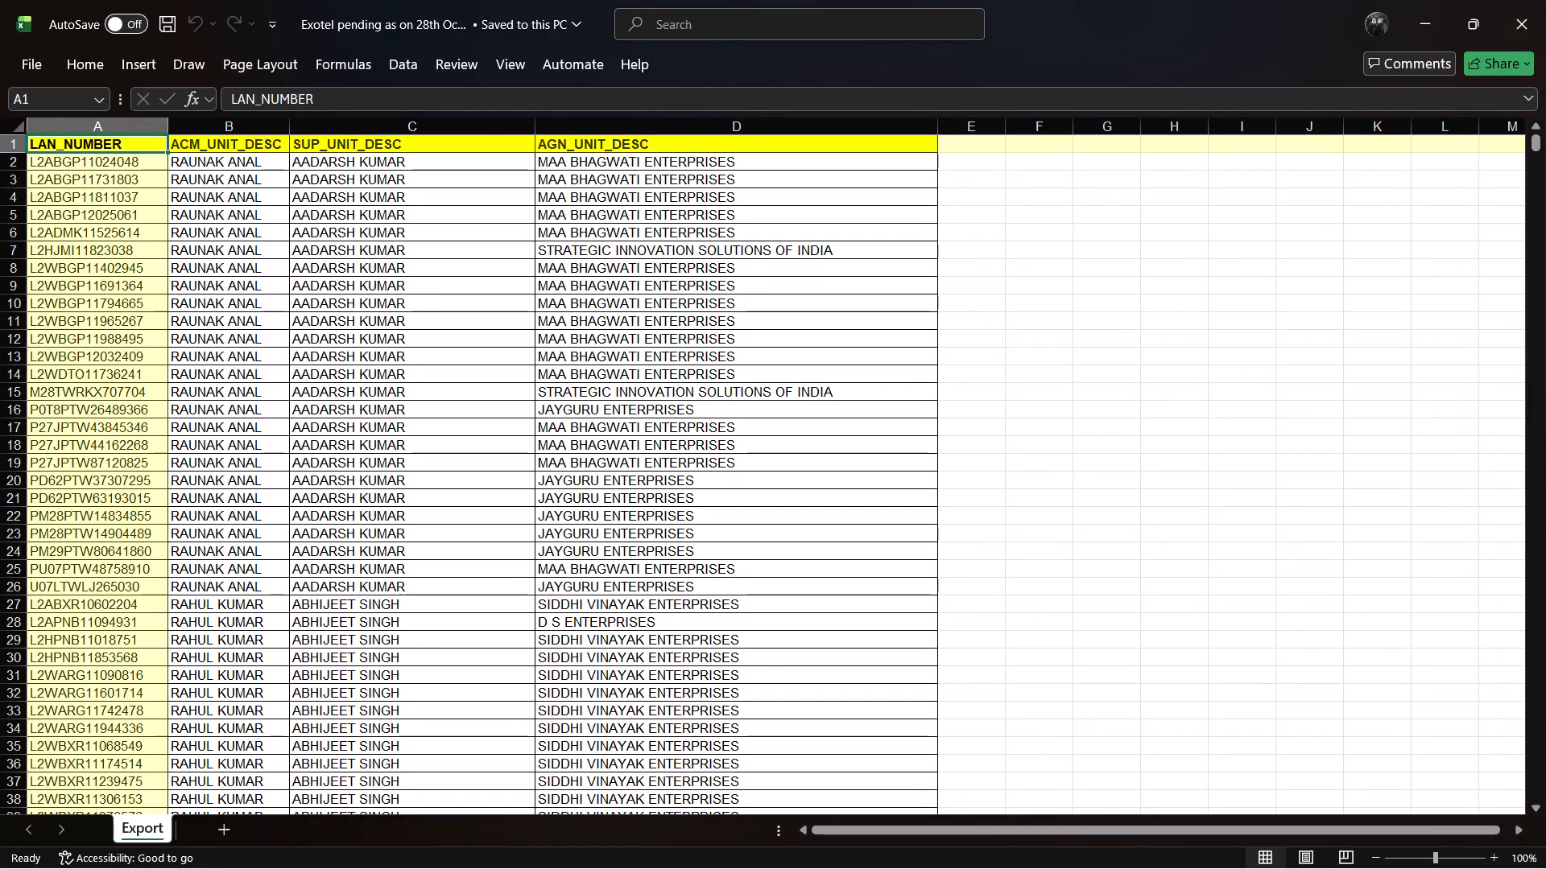
Find the recent workbook BKT DATA PRINTABLE OCT26 1234 by searching for 12, and open it at Sheet1.
key(ctrl+o)
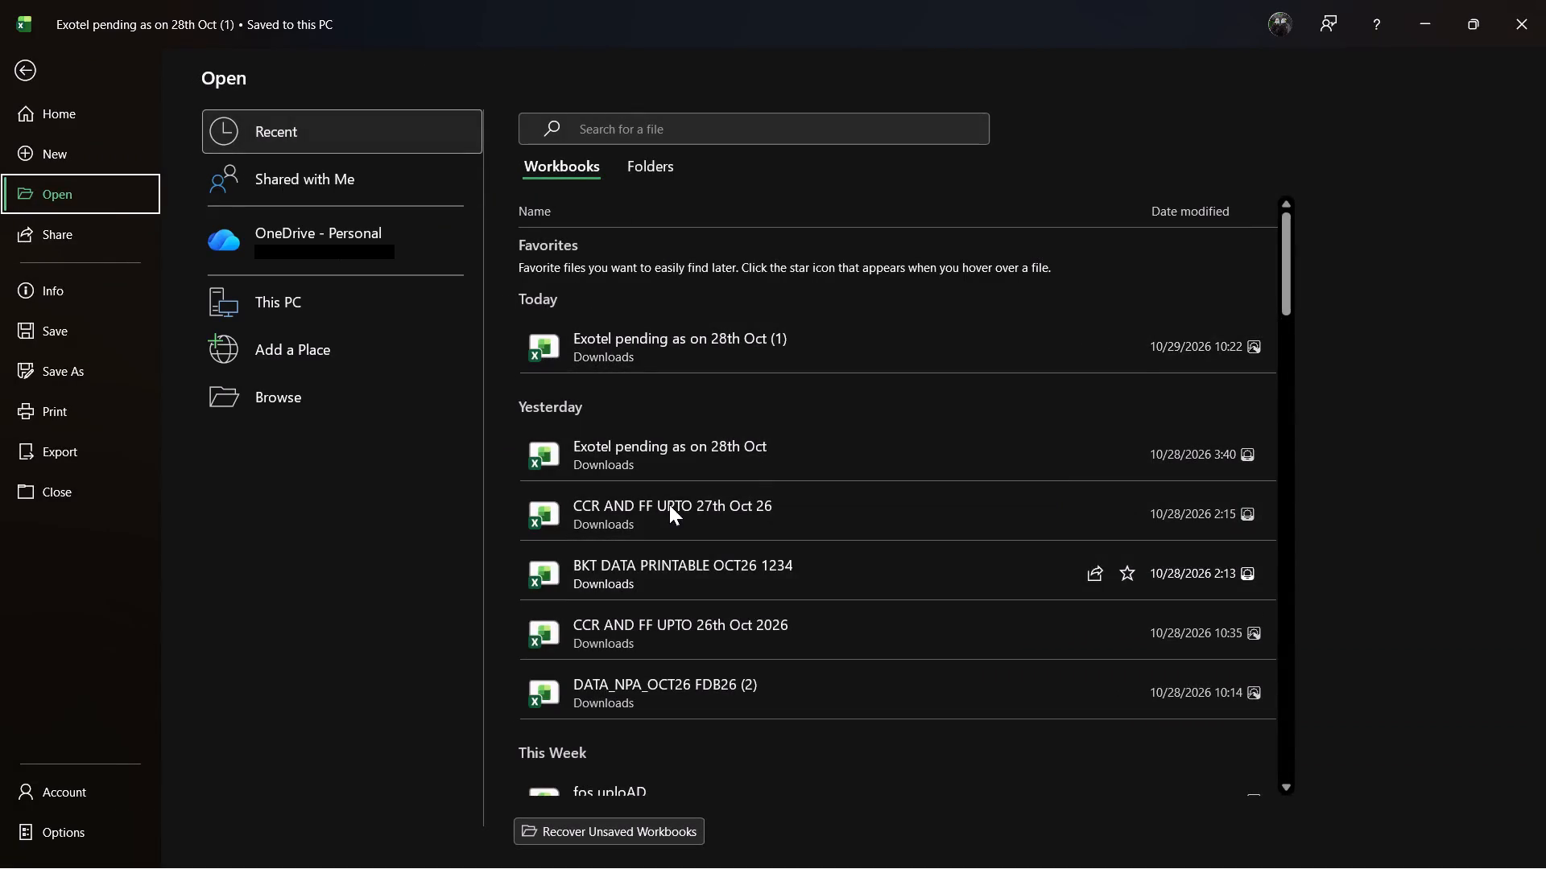
click(582, 122)
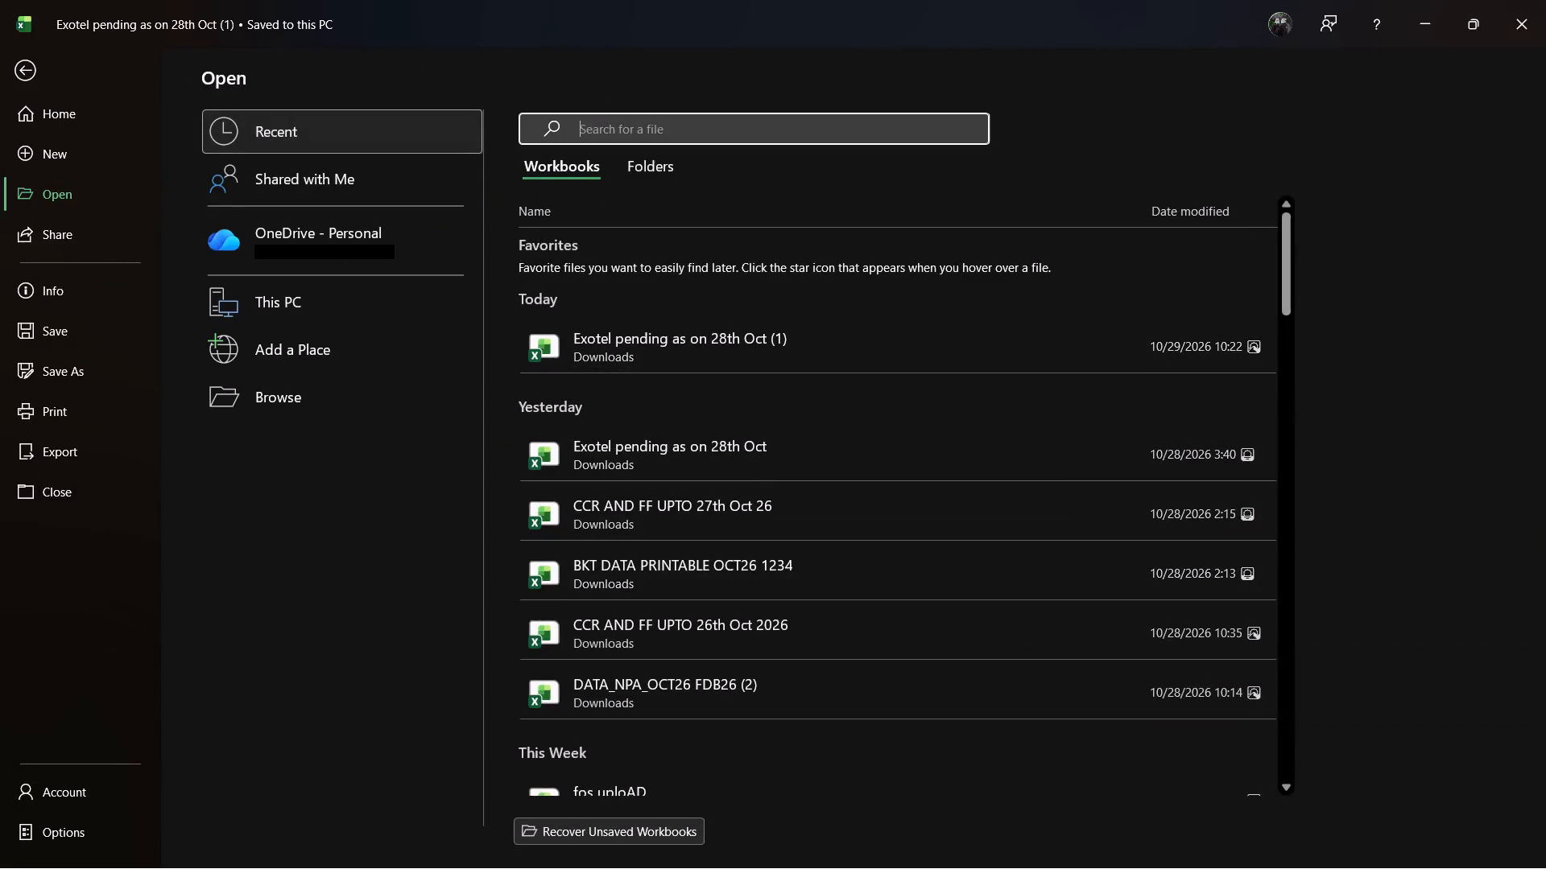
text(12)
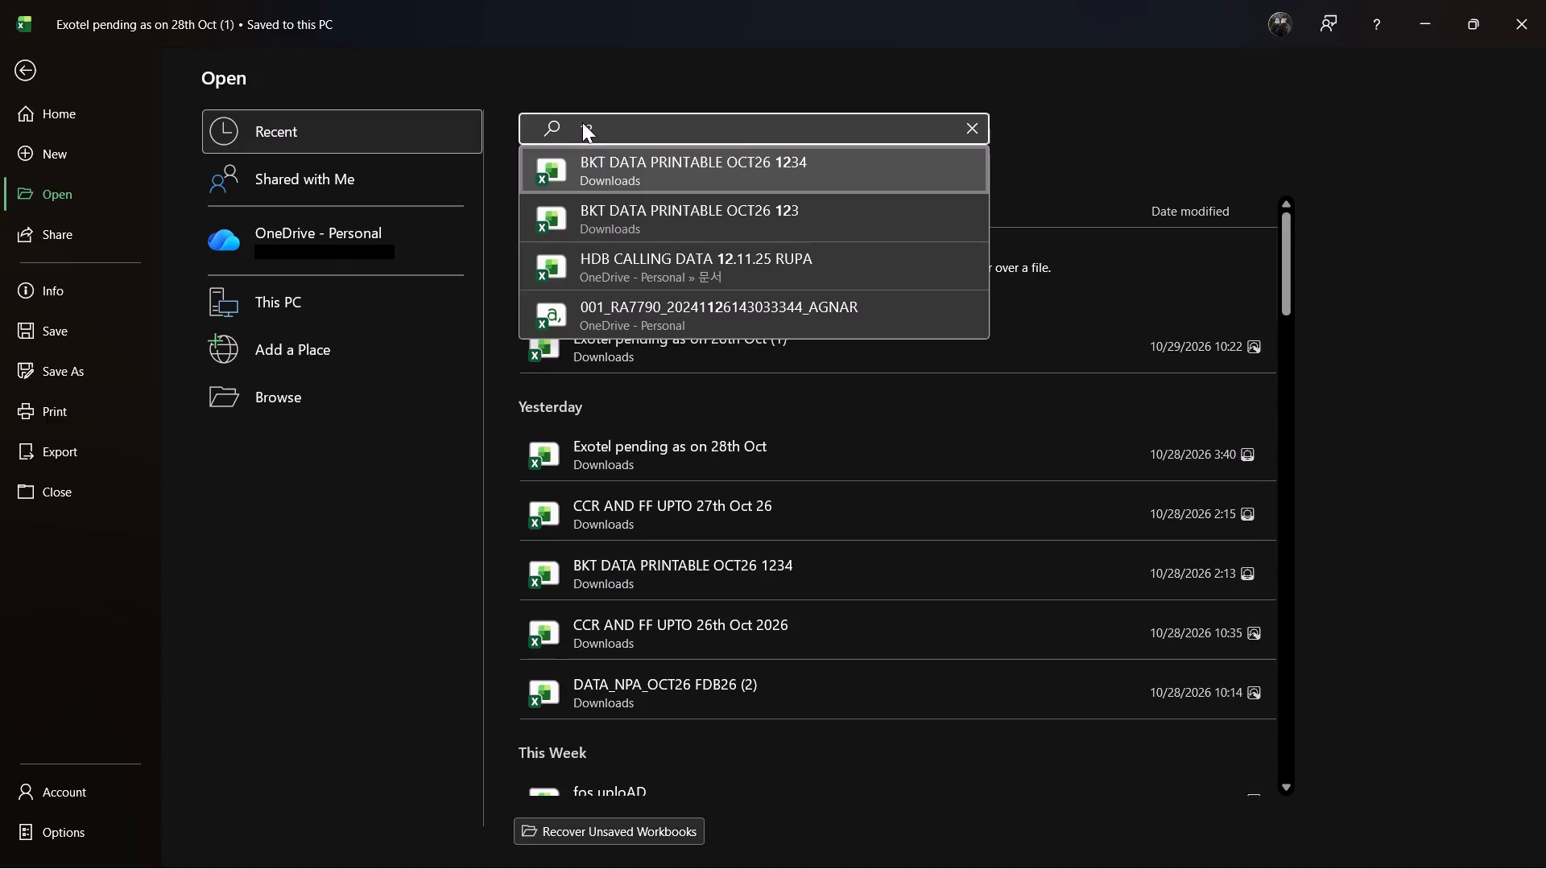
double_click(647, 171)
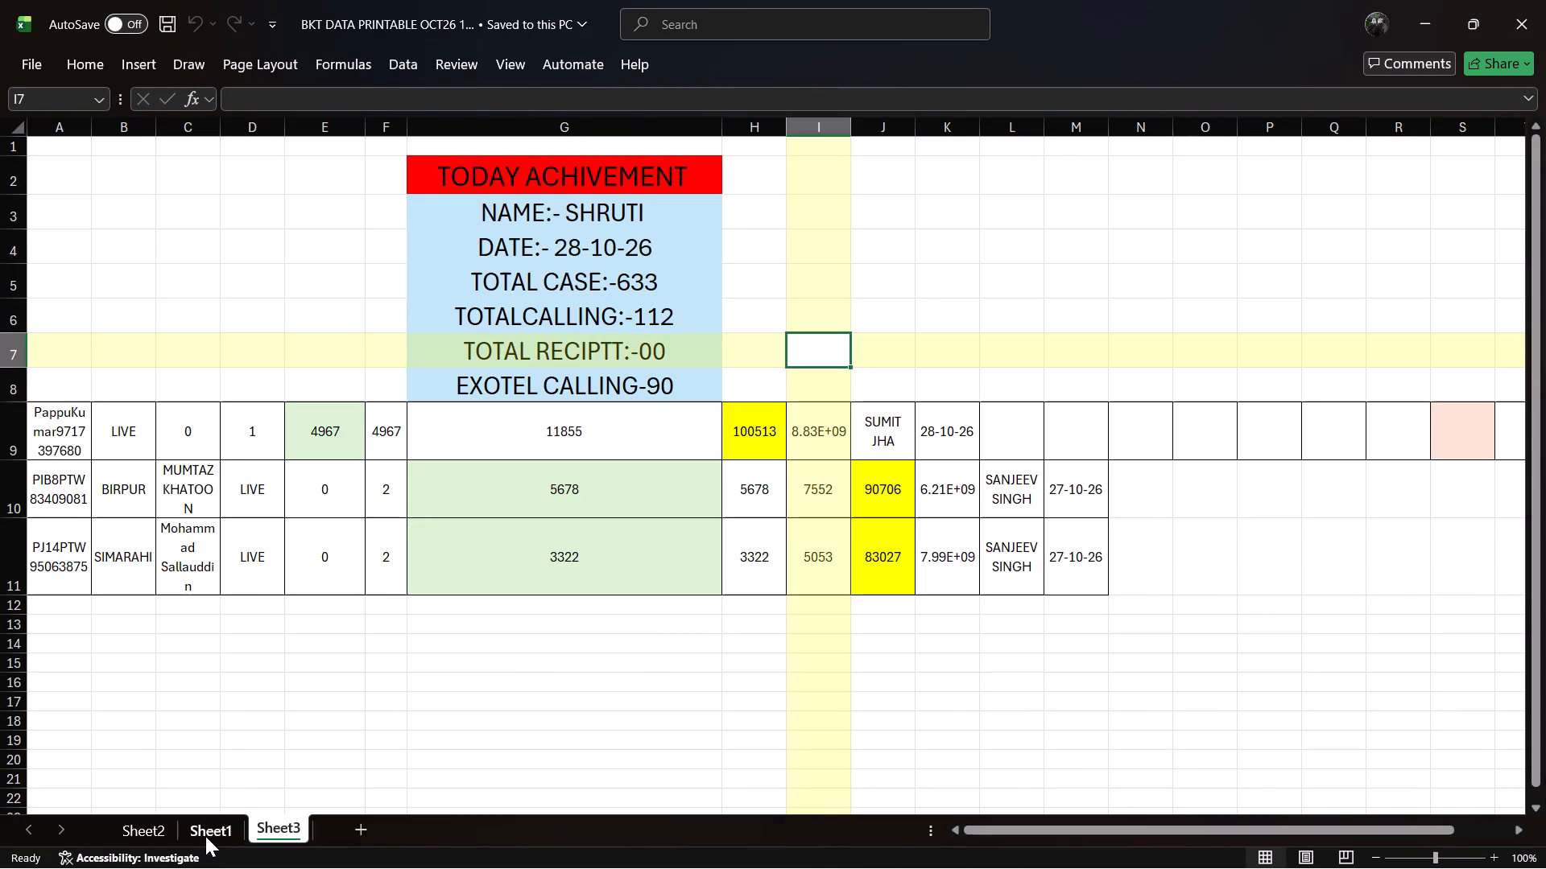
click(205, 836)
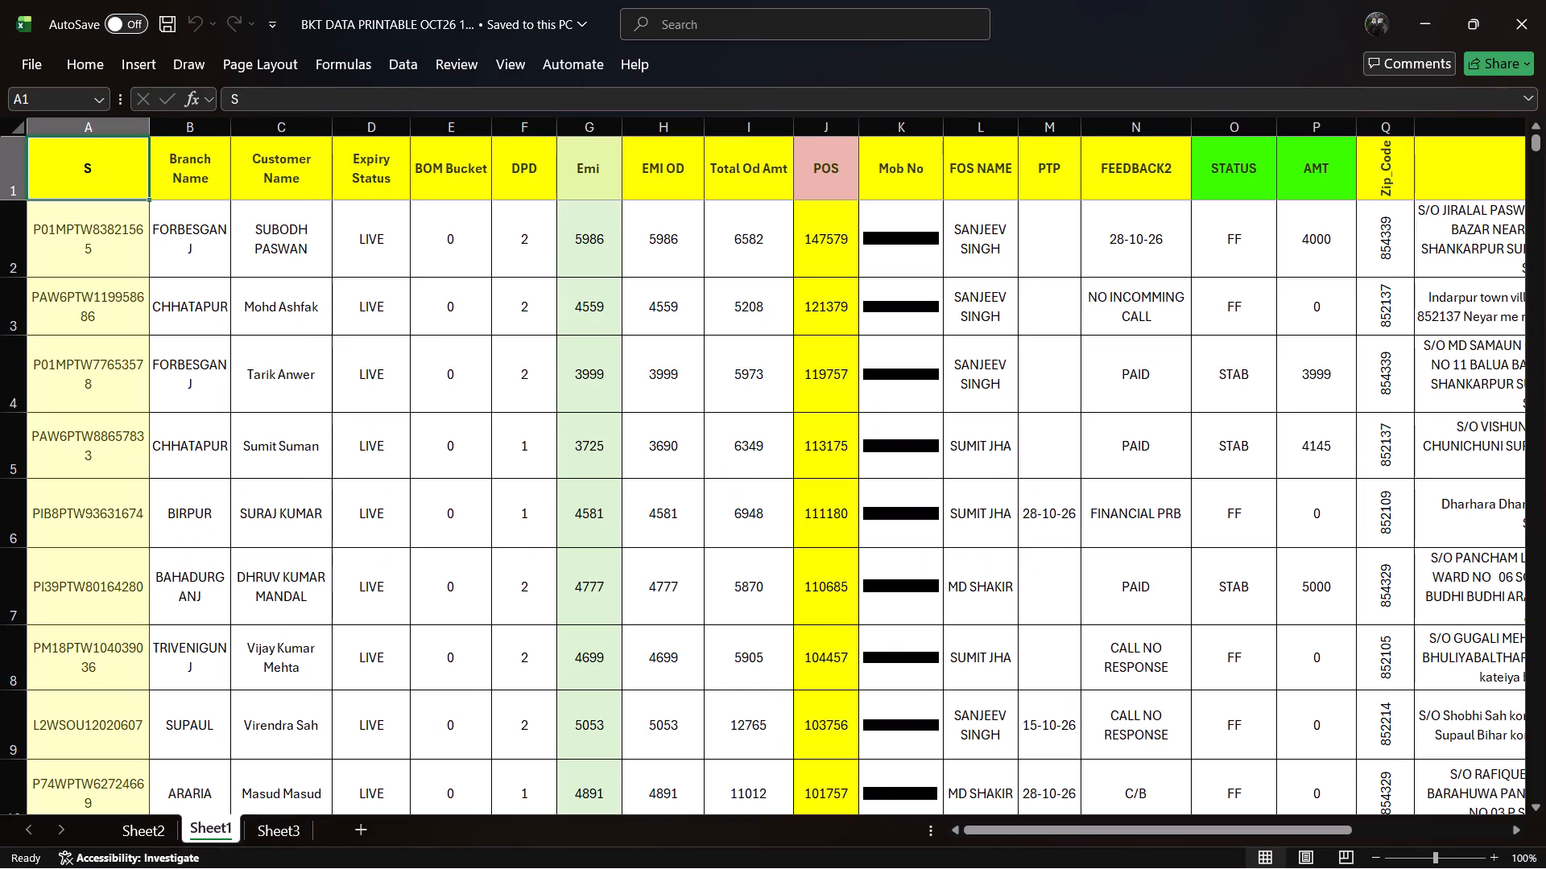
Search Sheet1 for the customer's name to locate their loan record.
key(ctrl+f)
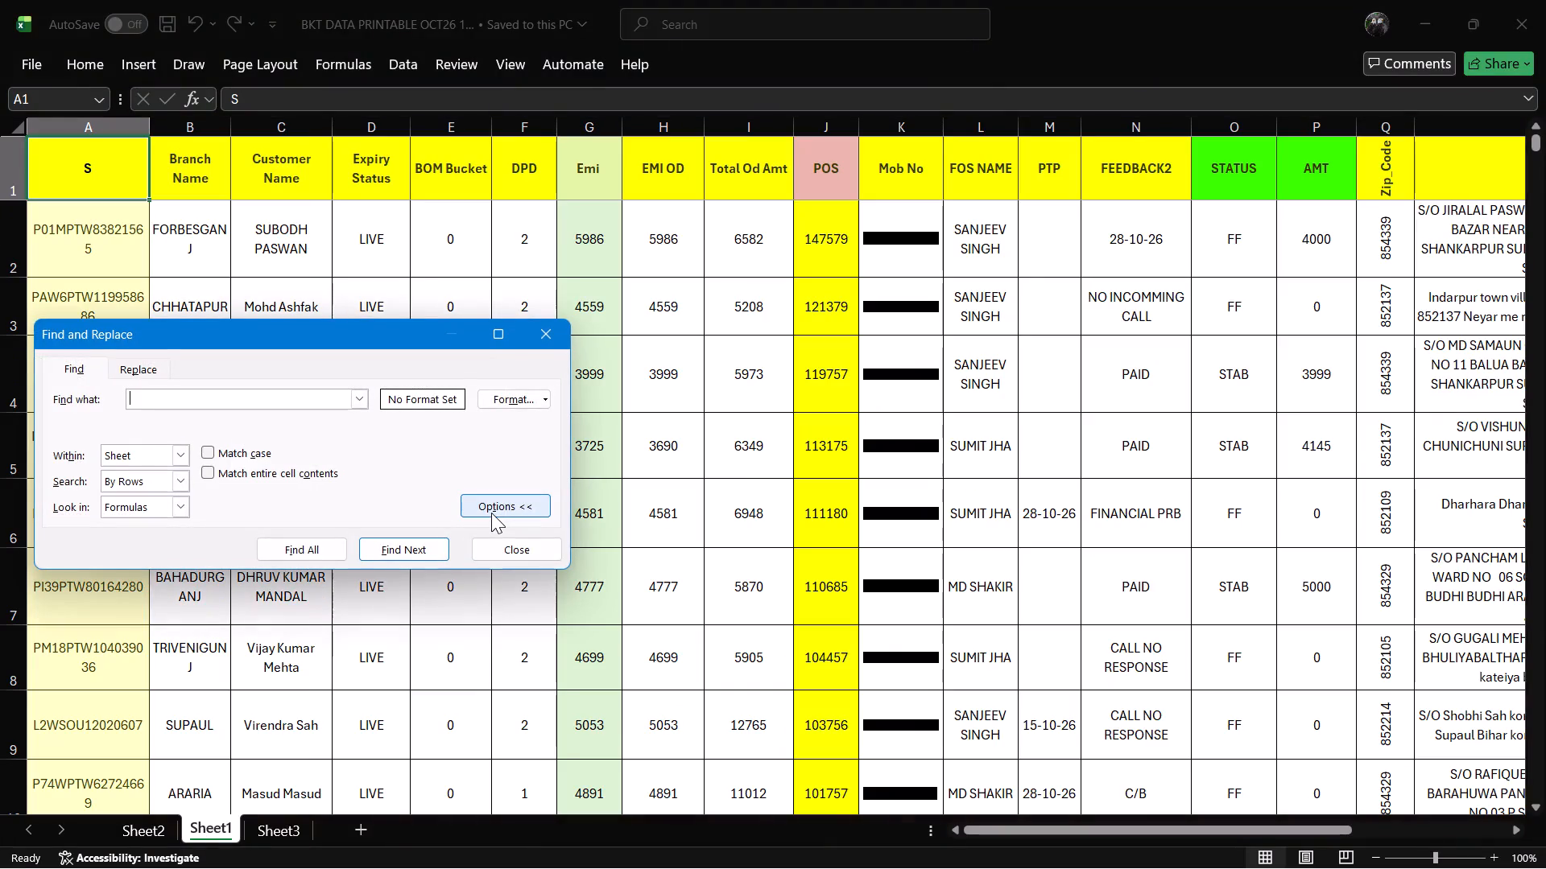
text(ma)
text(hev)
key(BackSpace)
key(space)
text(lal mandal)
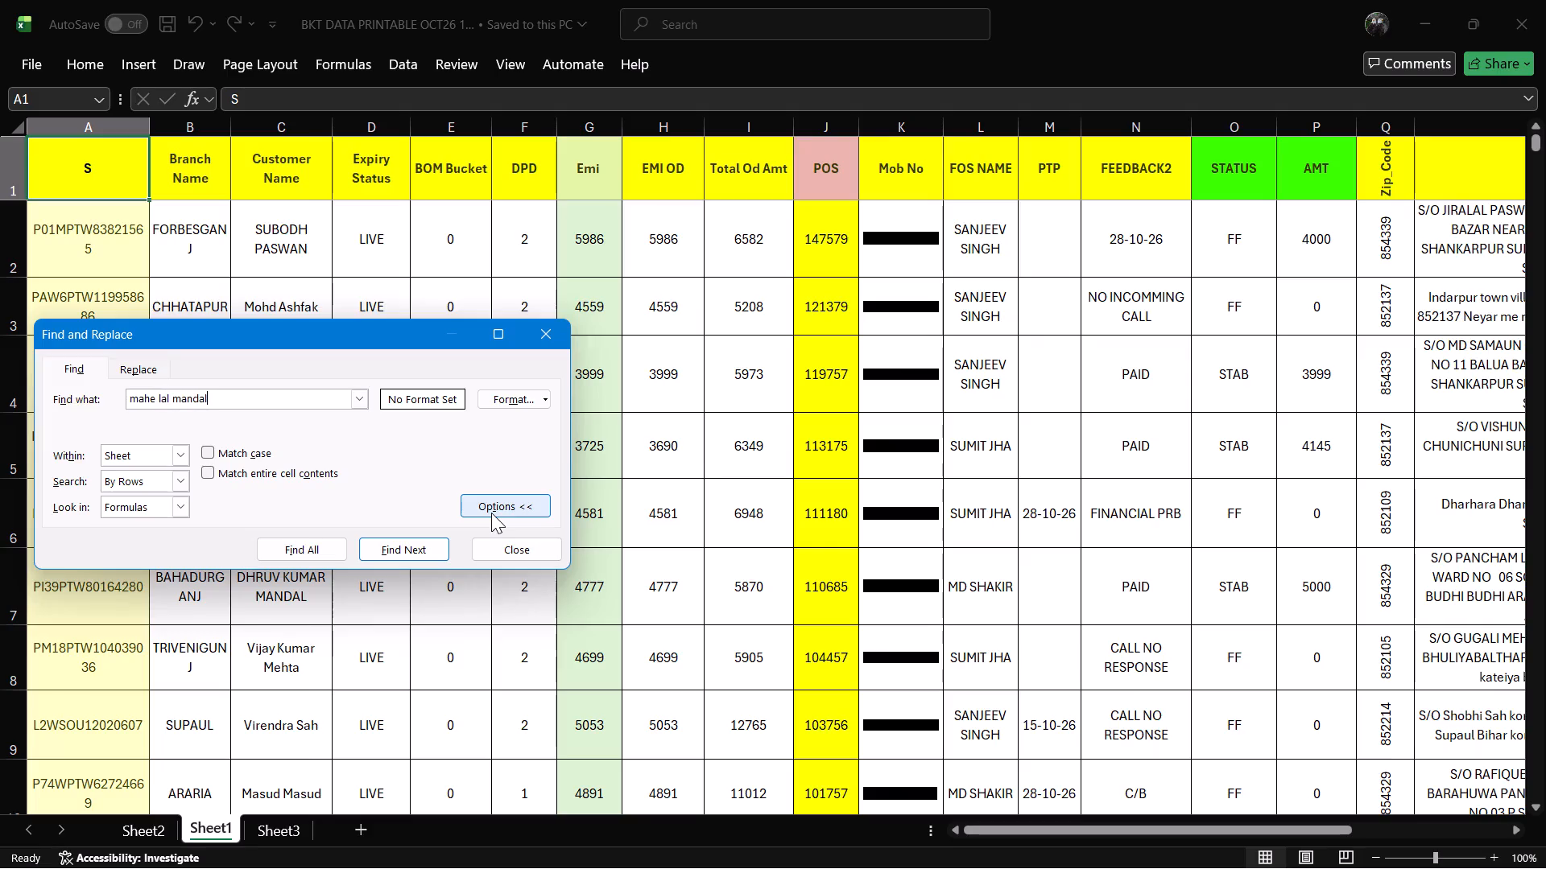
click(307, 551)
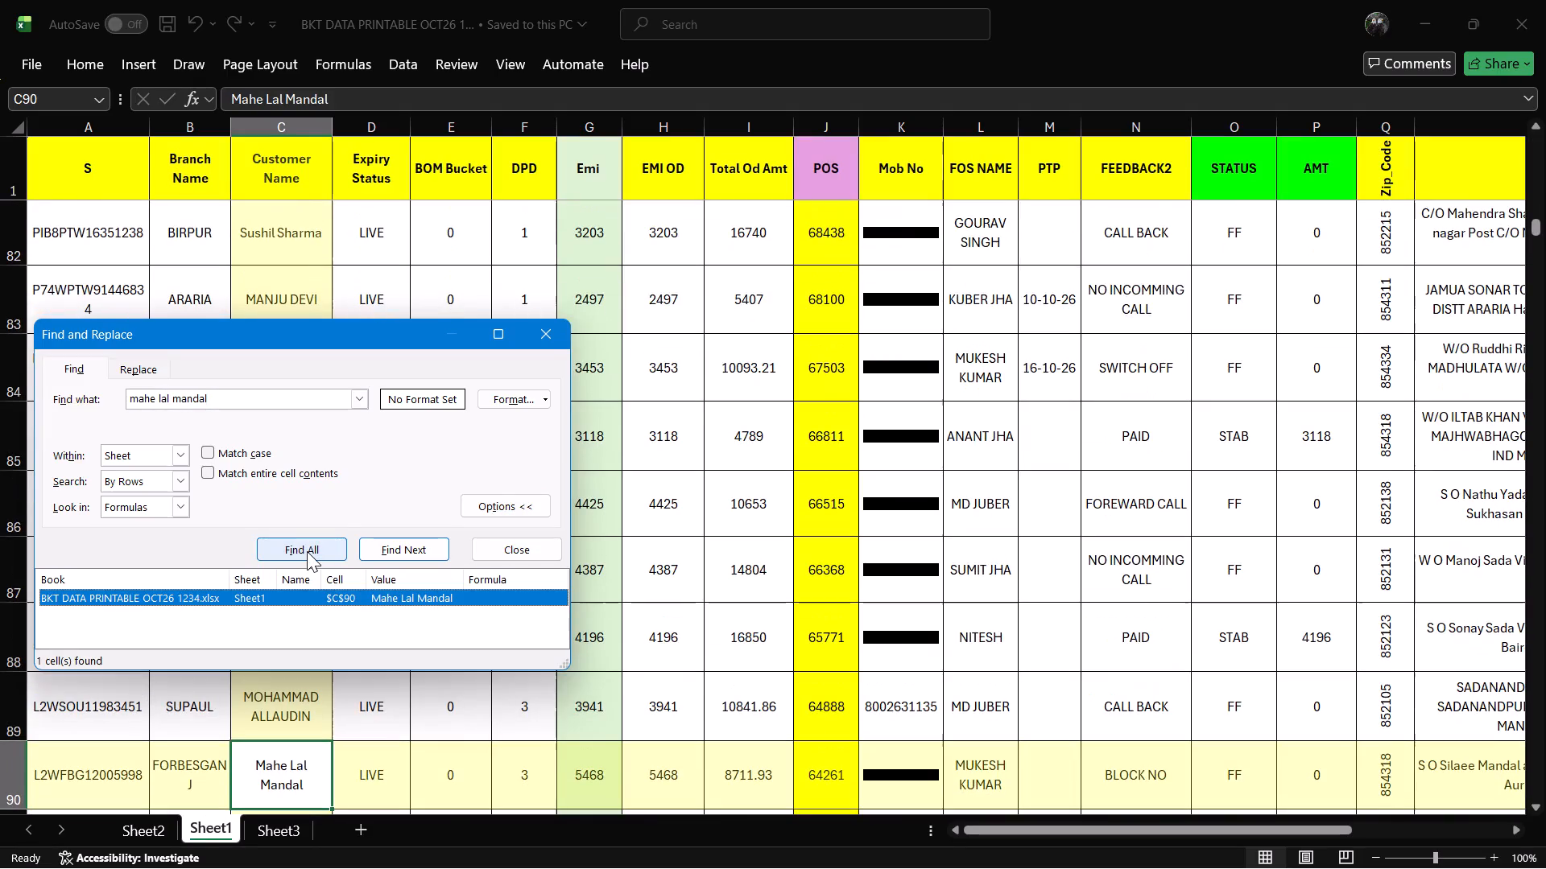
Replace the FEEDBACK2 entry in the found customer's row 90 with PAID.
click(365, 788)
key(Right)
key(Right)
key(Right)
key(Right)
key(Right)
key(Right)
key(Right)
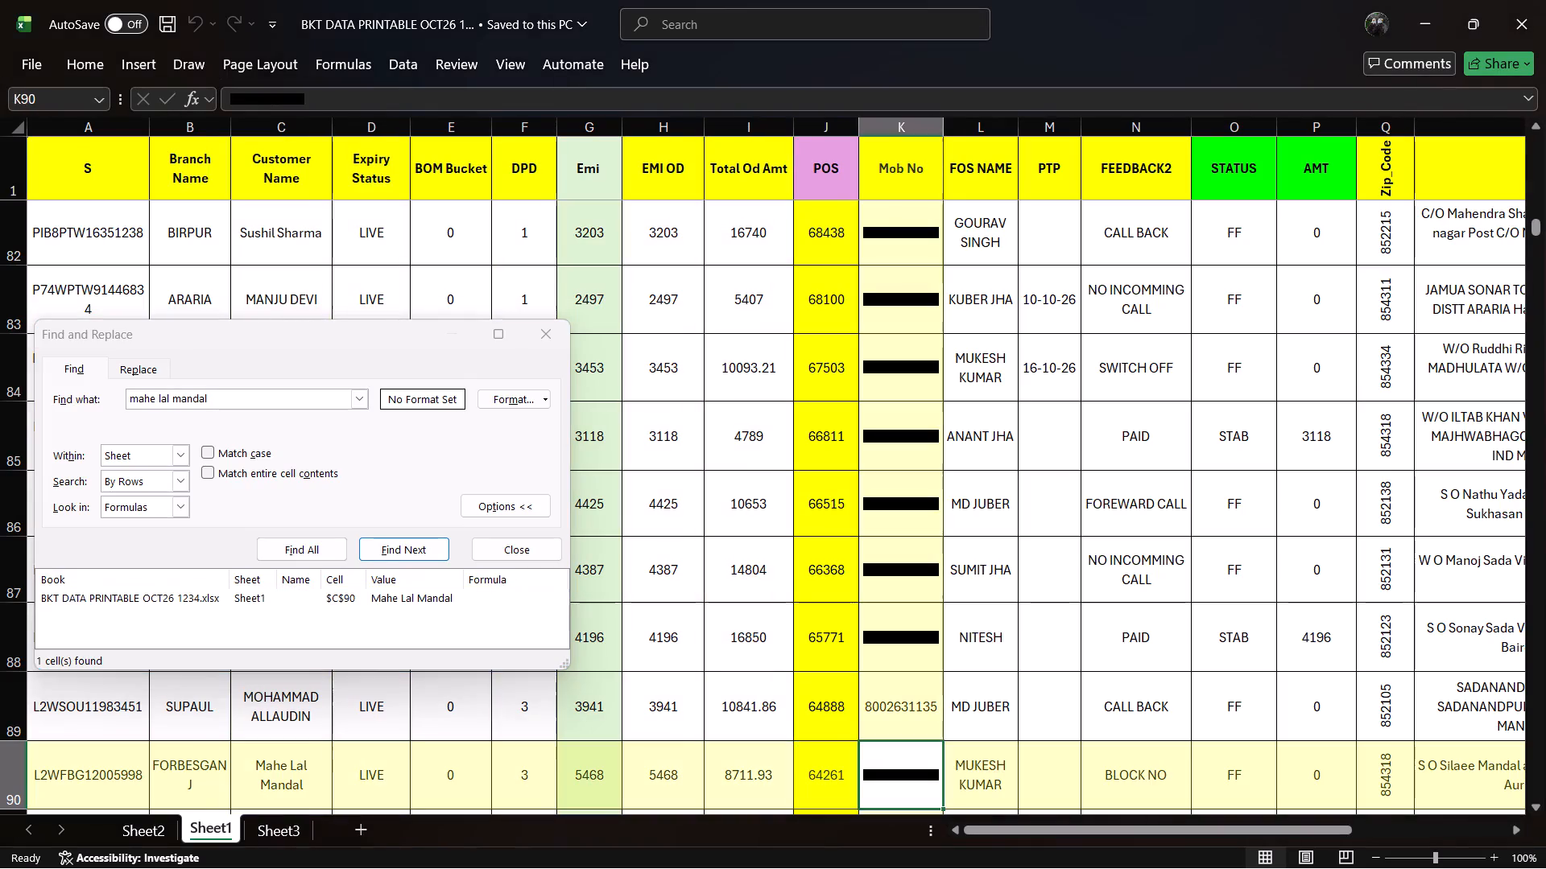
key(Right)
key(Right)
key(Right)
key(BackSpace)
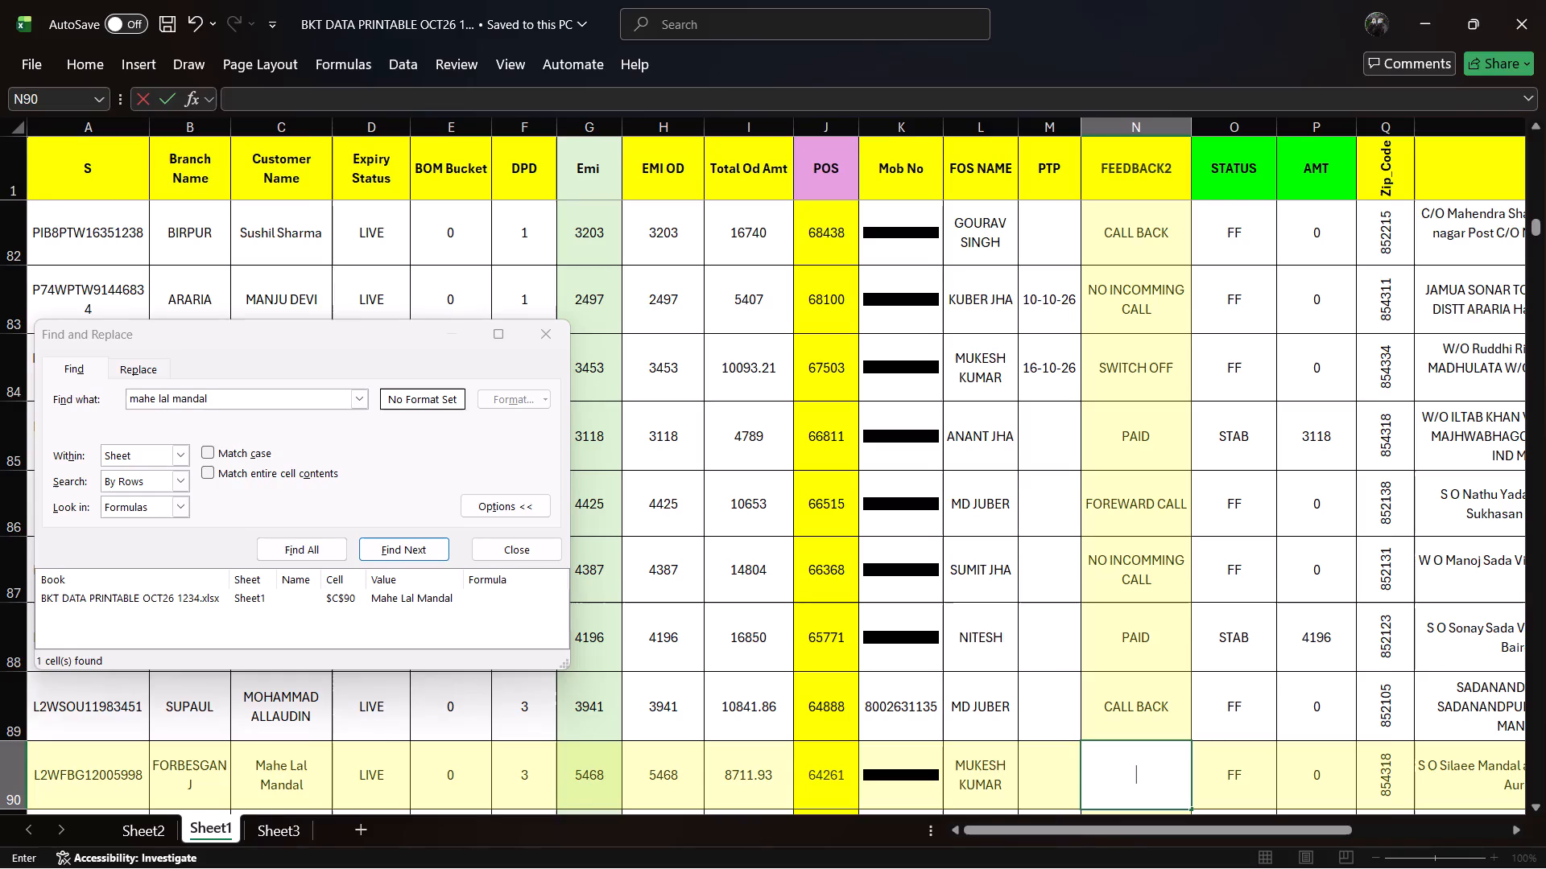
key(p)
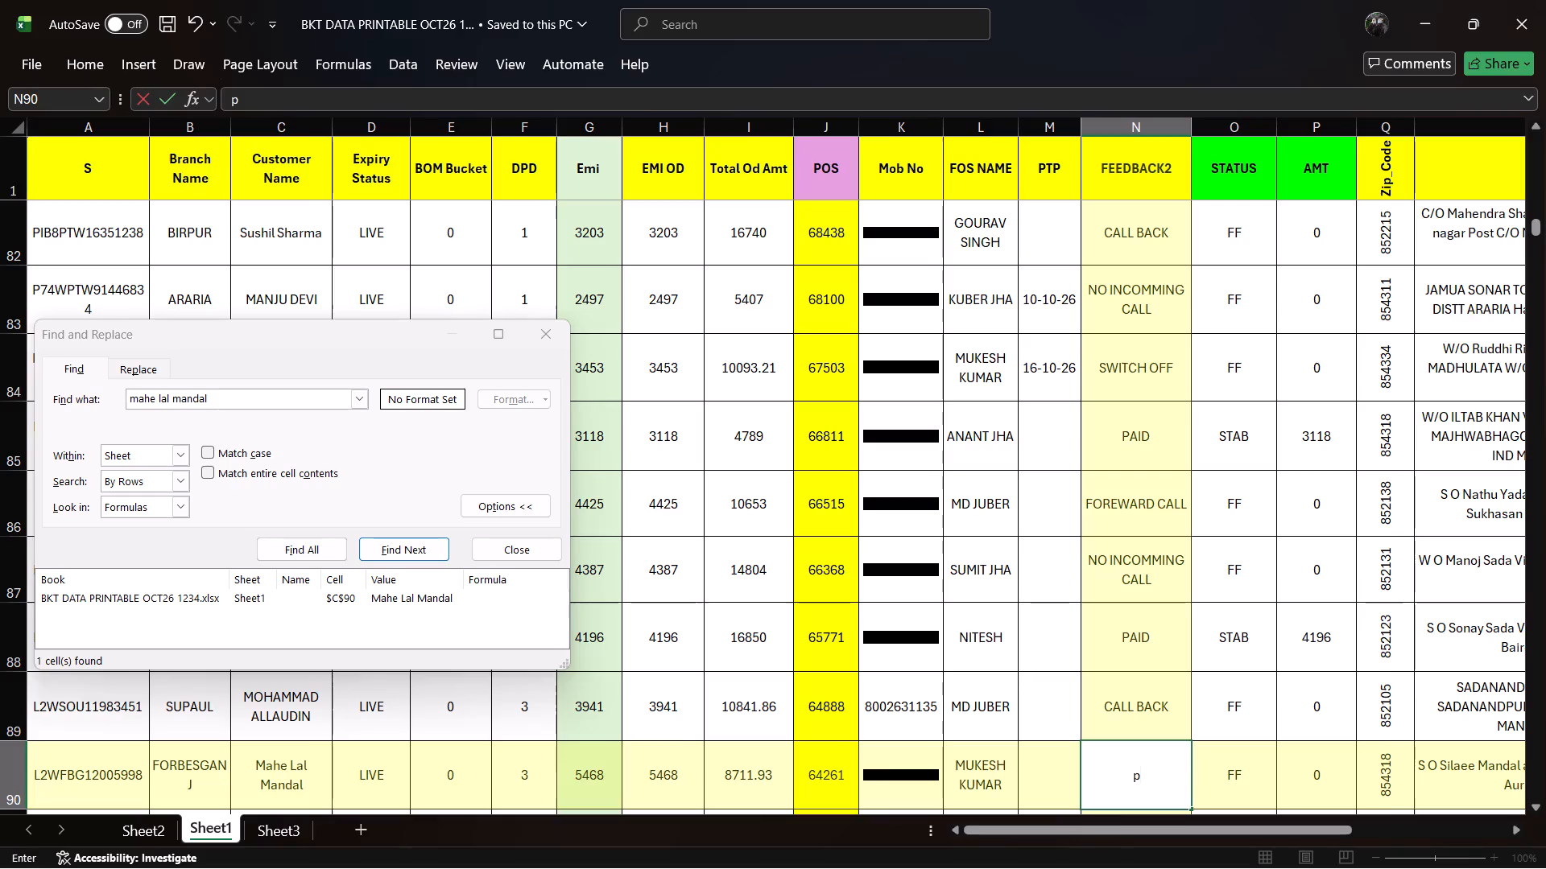
key(BackSpace)
key(Tab)
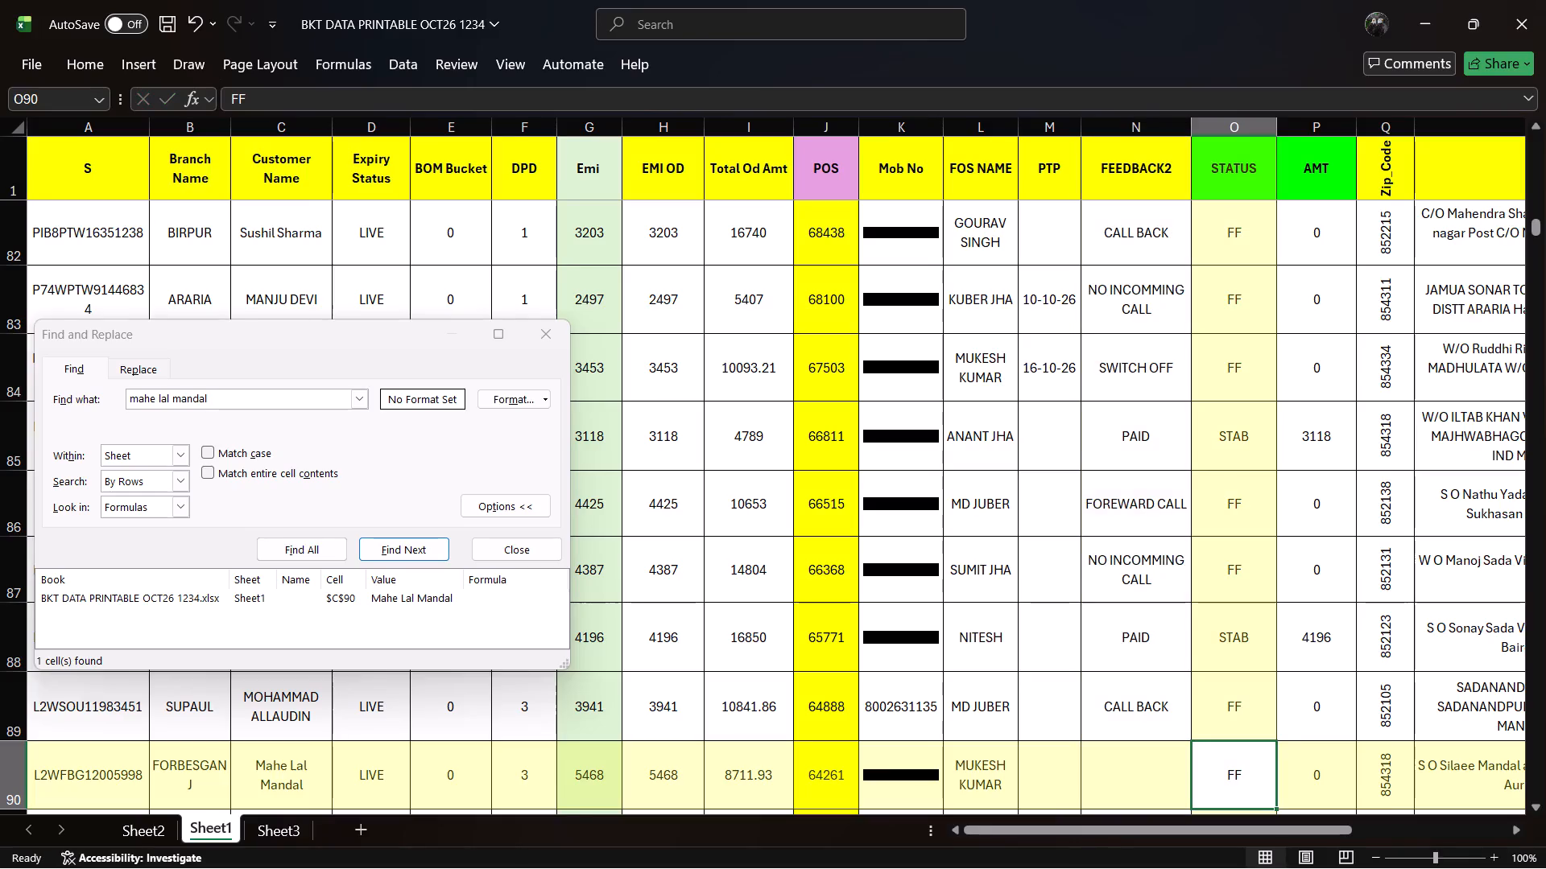
key(Left)
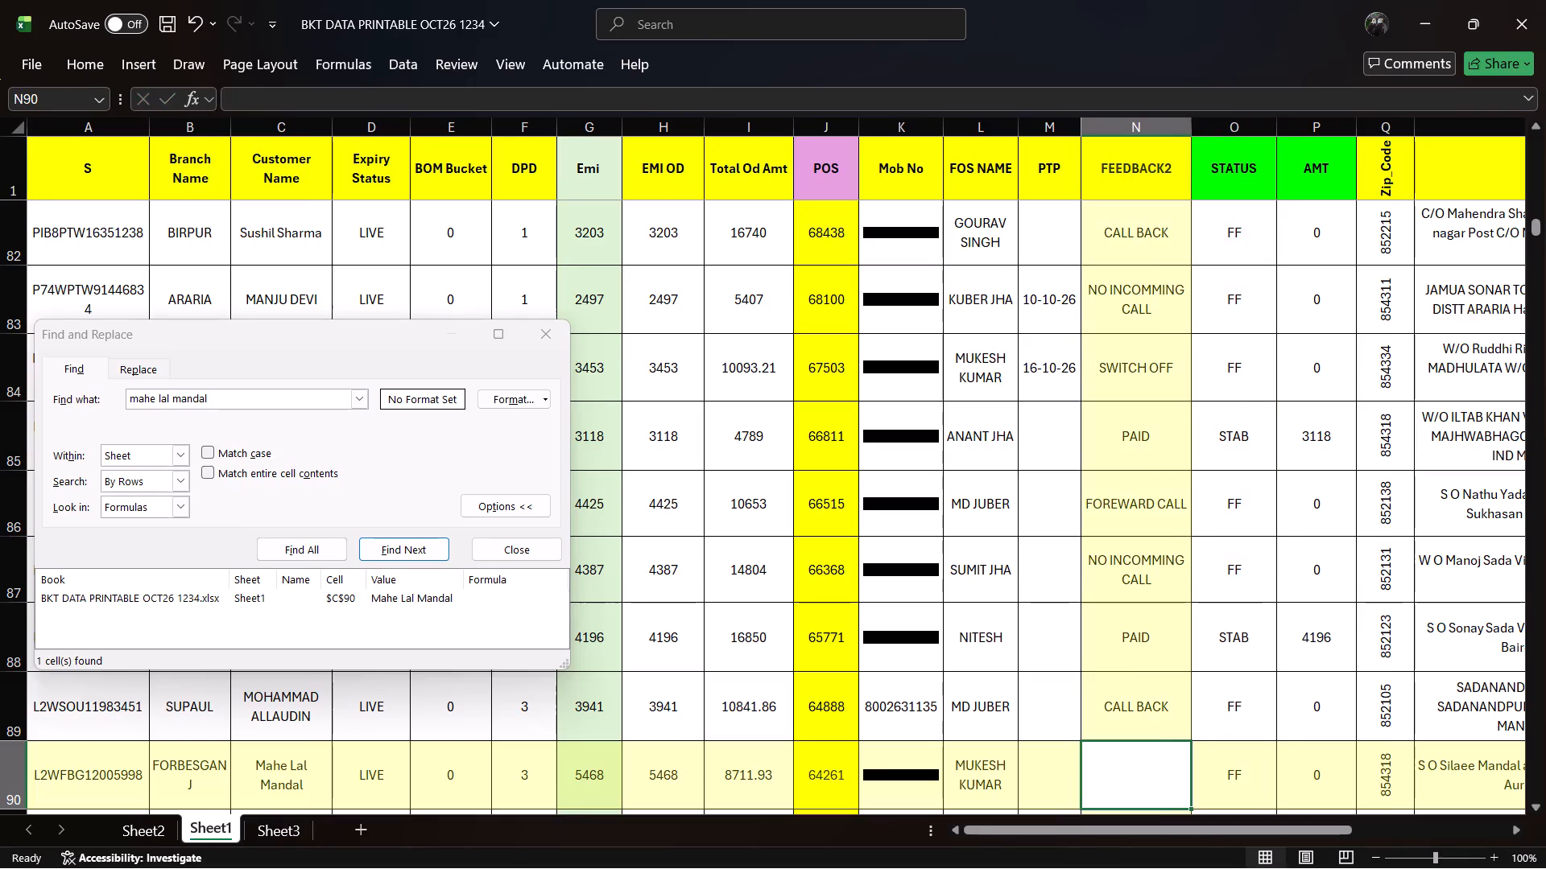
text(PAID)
Set STATUS to STAB and AMT to 5500 for the customer in row 90.
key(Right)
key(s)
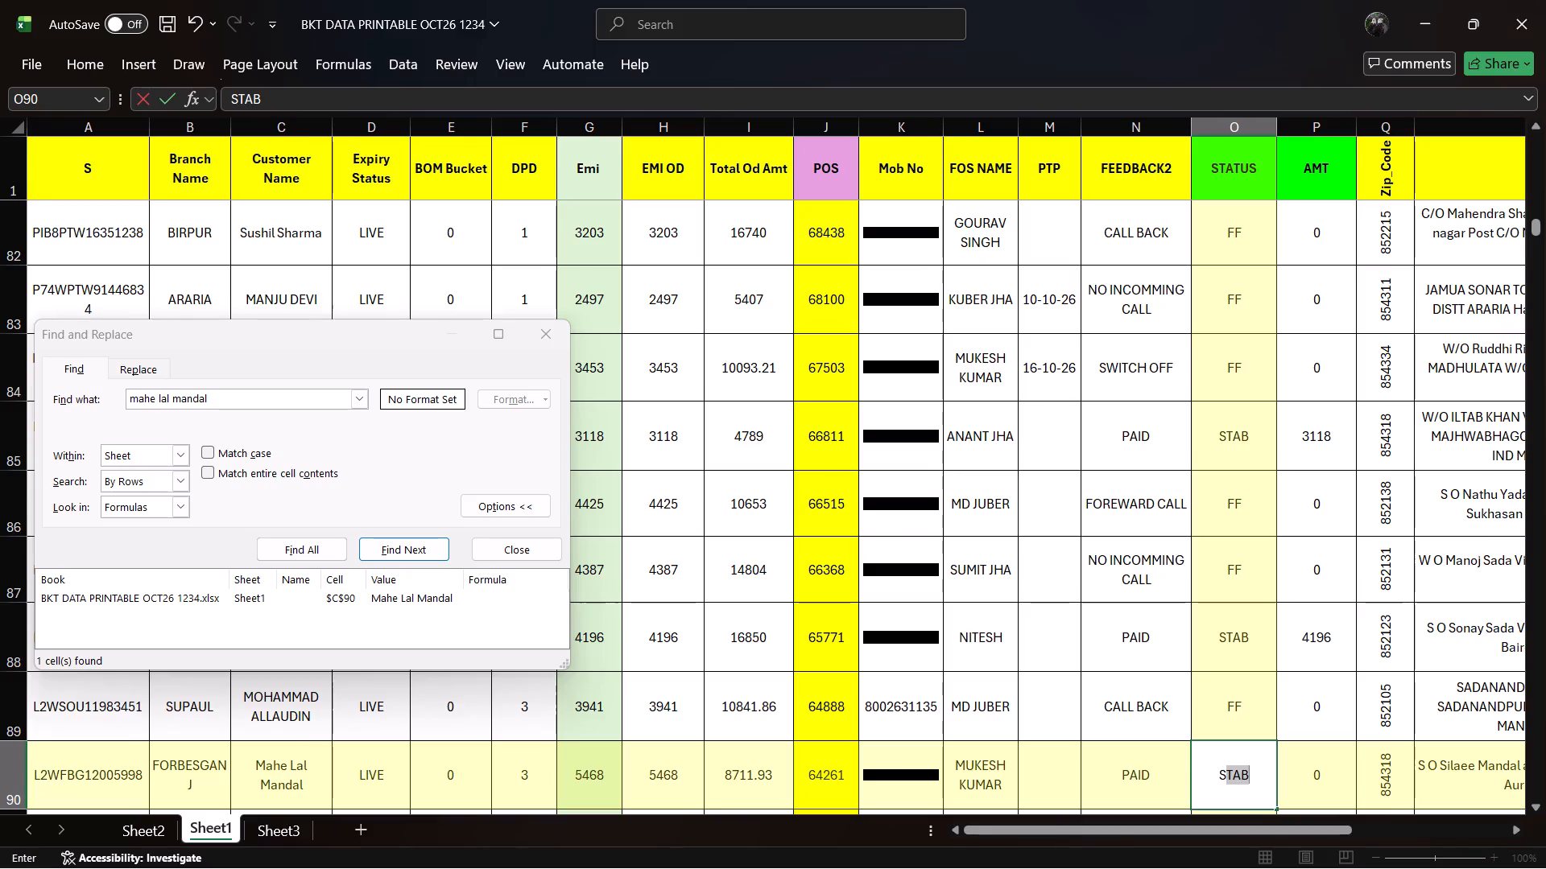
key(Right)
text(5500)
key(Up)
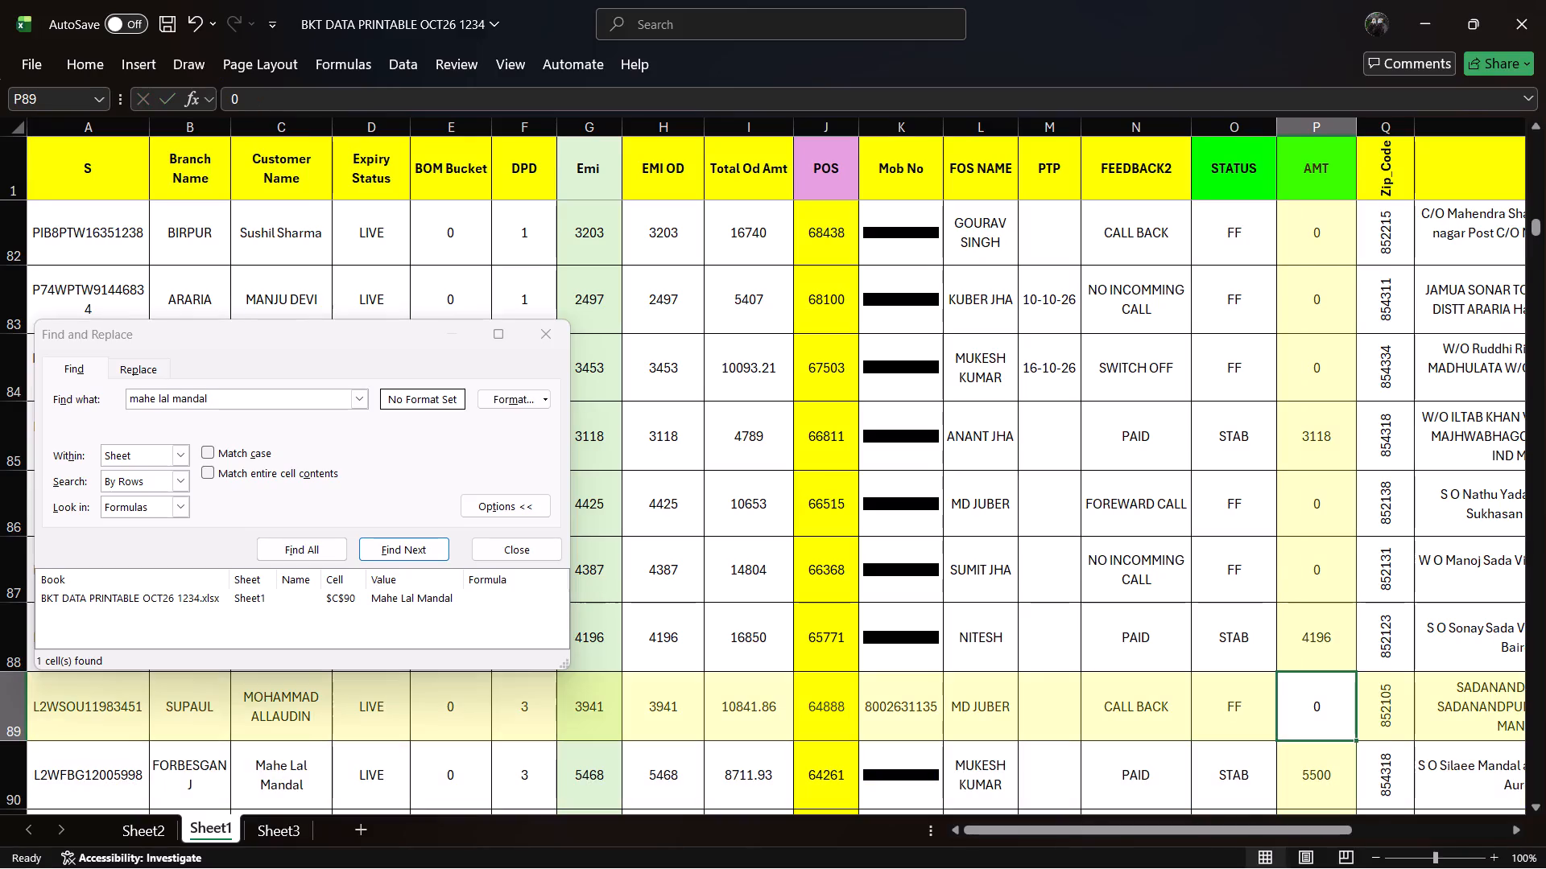
Save the BKT DATA PRINTABLE workbook and close the search dialog.
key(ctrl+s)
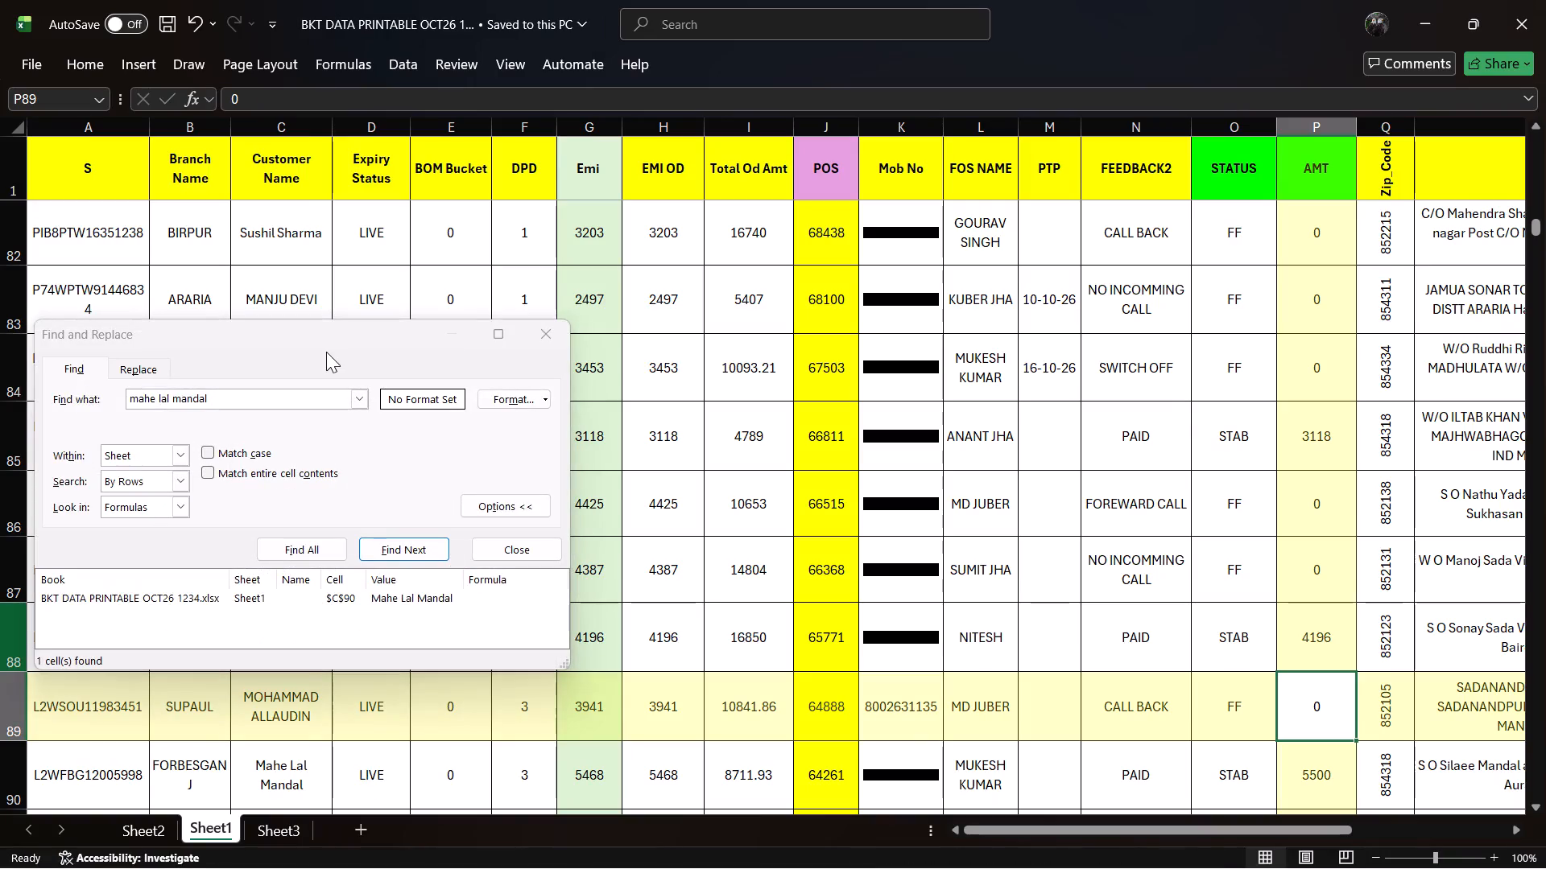
click(539, 328)
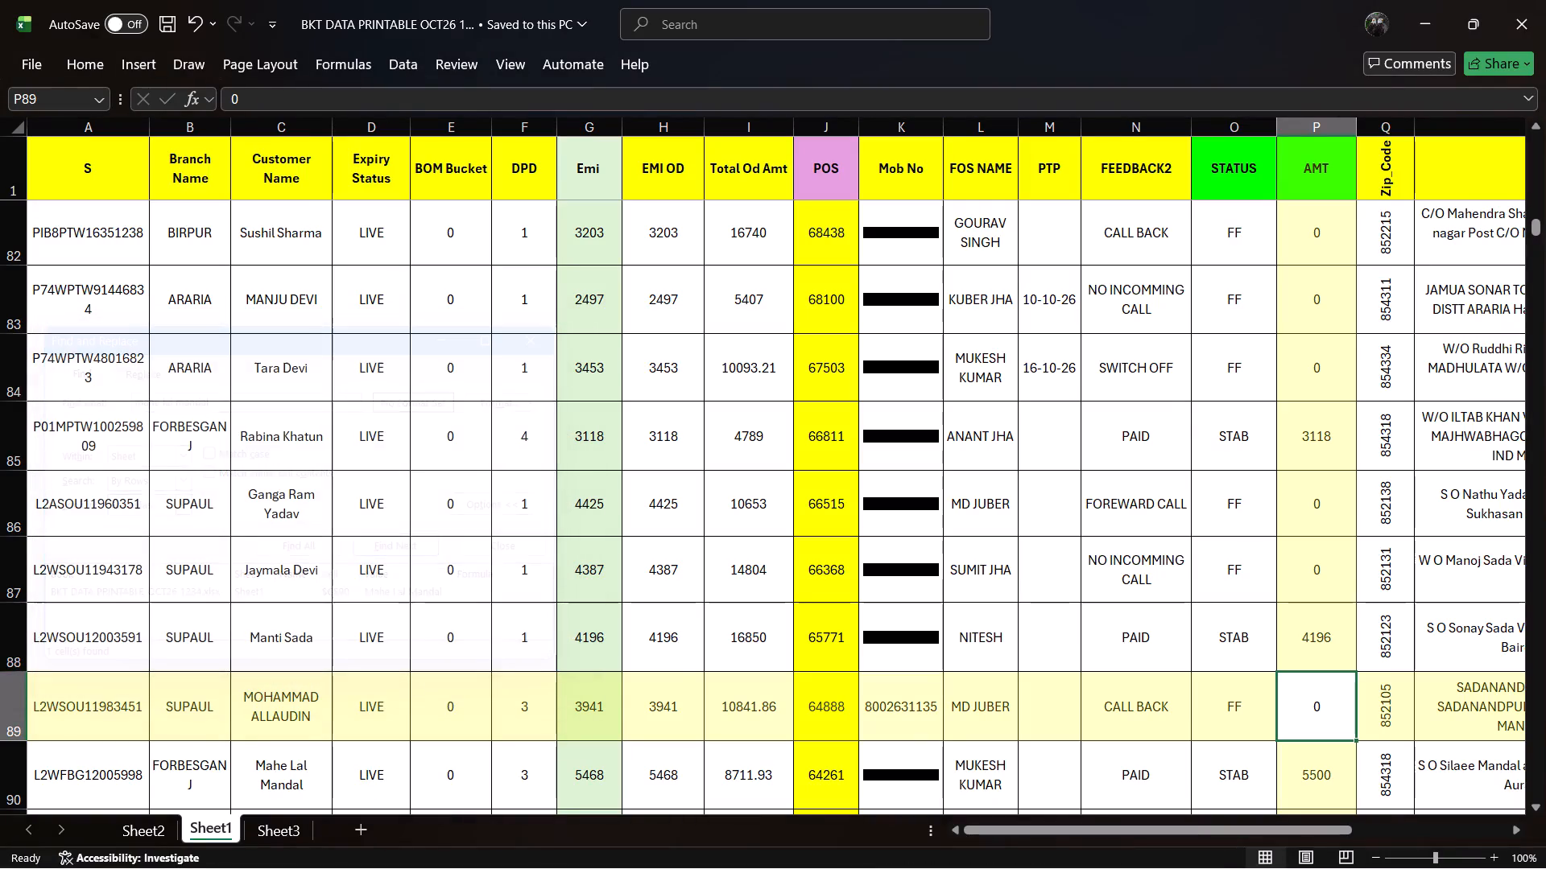
key(ctrl+s)
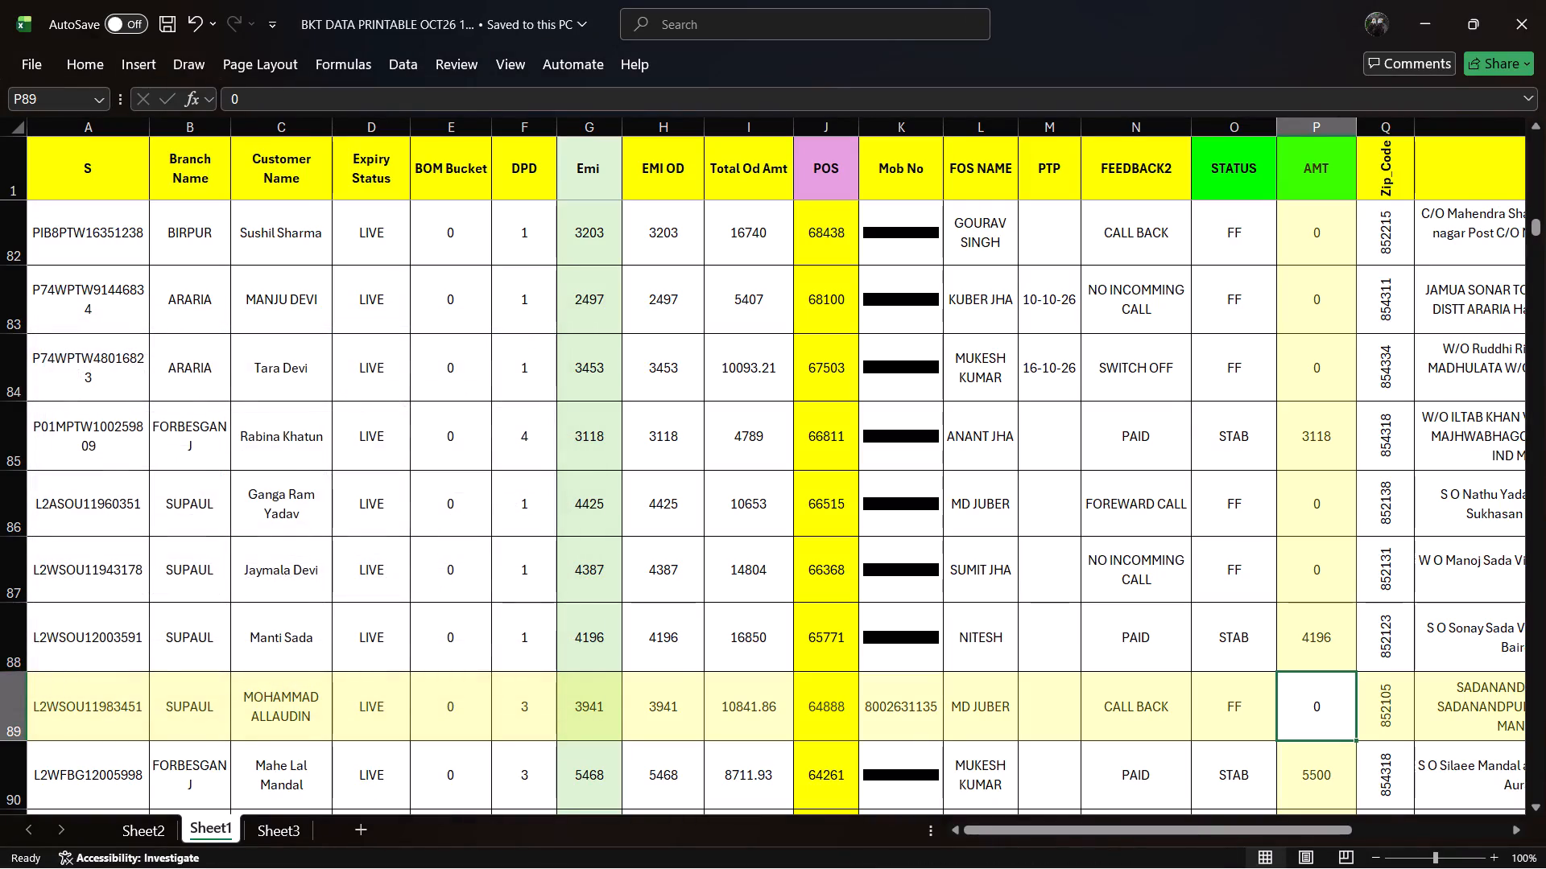
Open a new search on Sheet1 for another customer record.
key(ctrl+f)
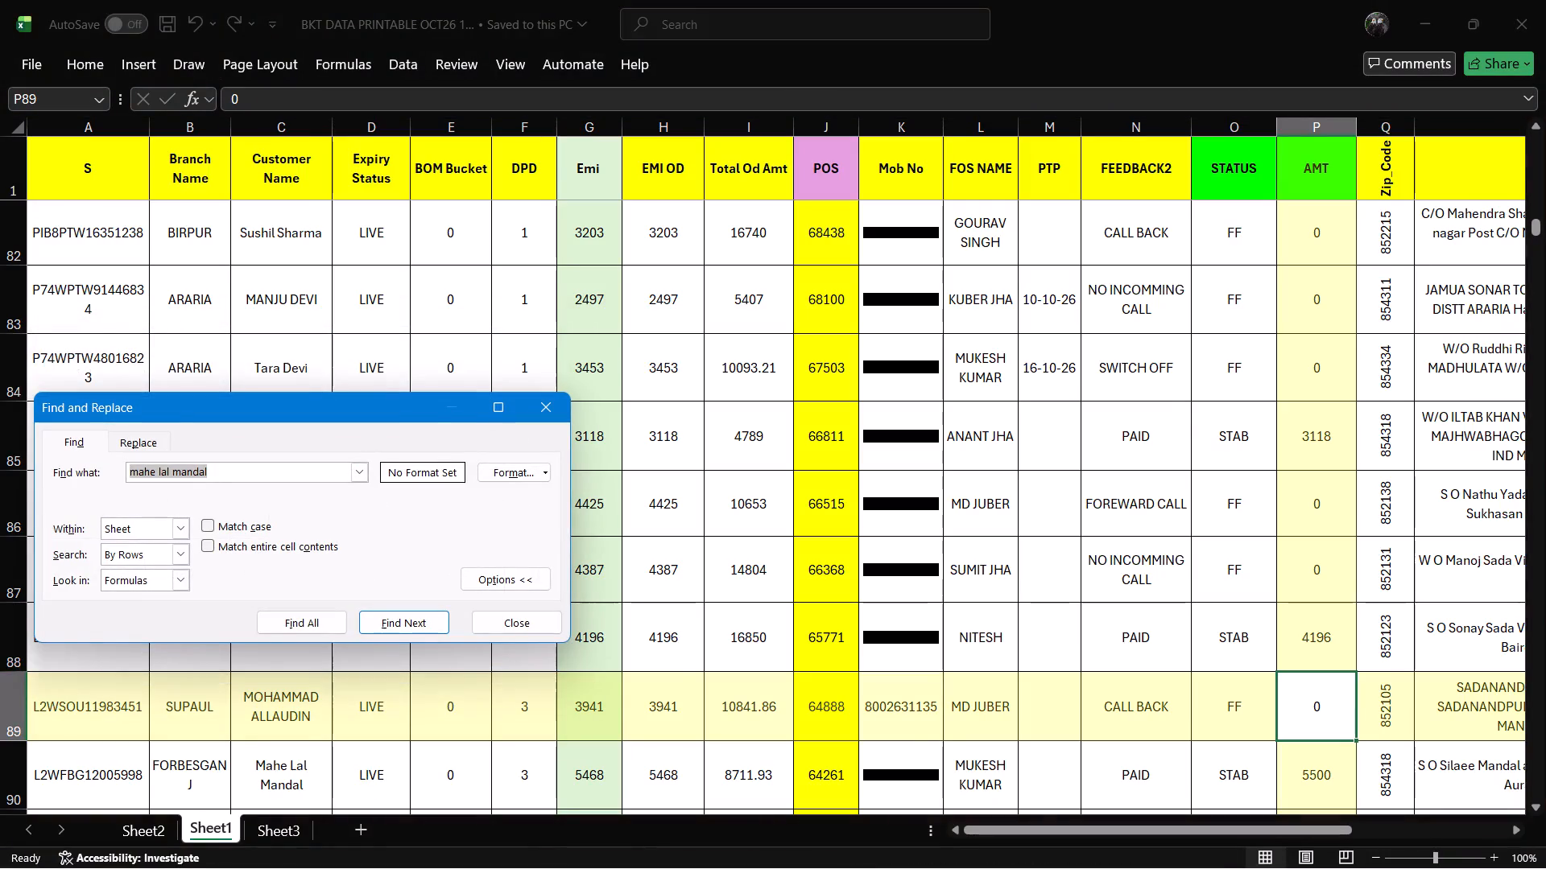
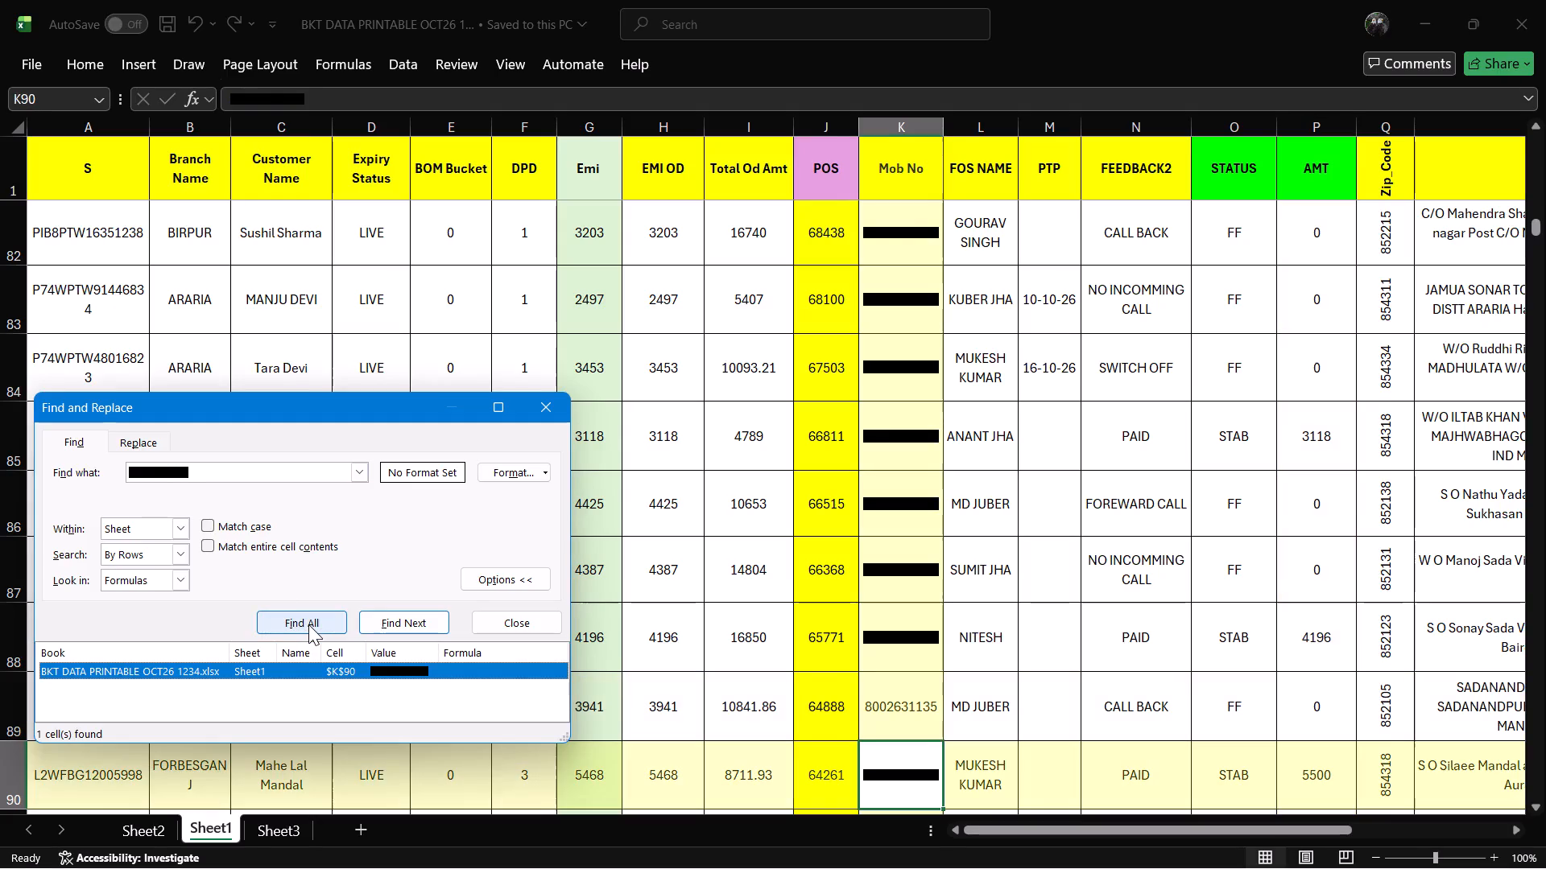
Go to the matching customer's mobile number cell on Sheet1 from the search results.
click(215, 667)
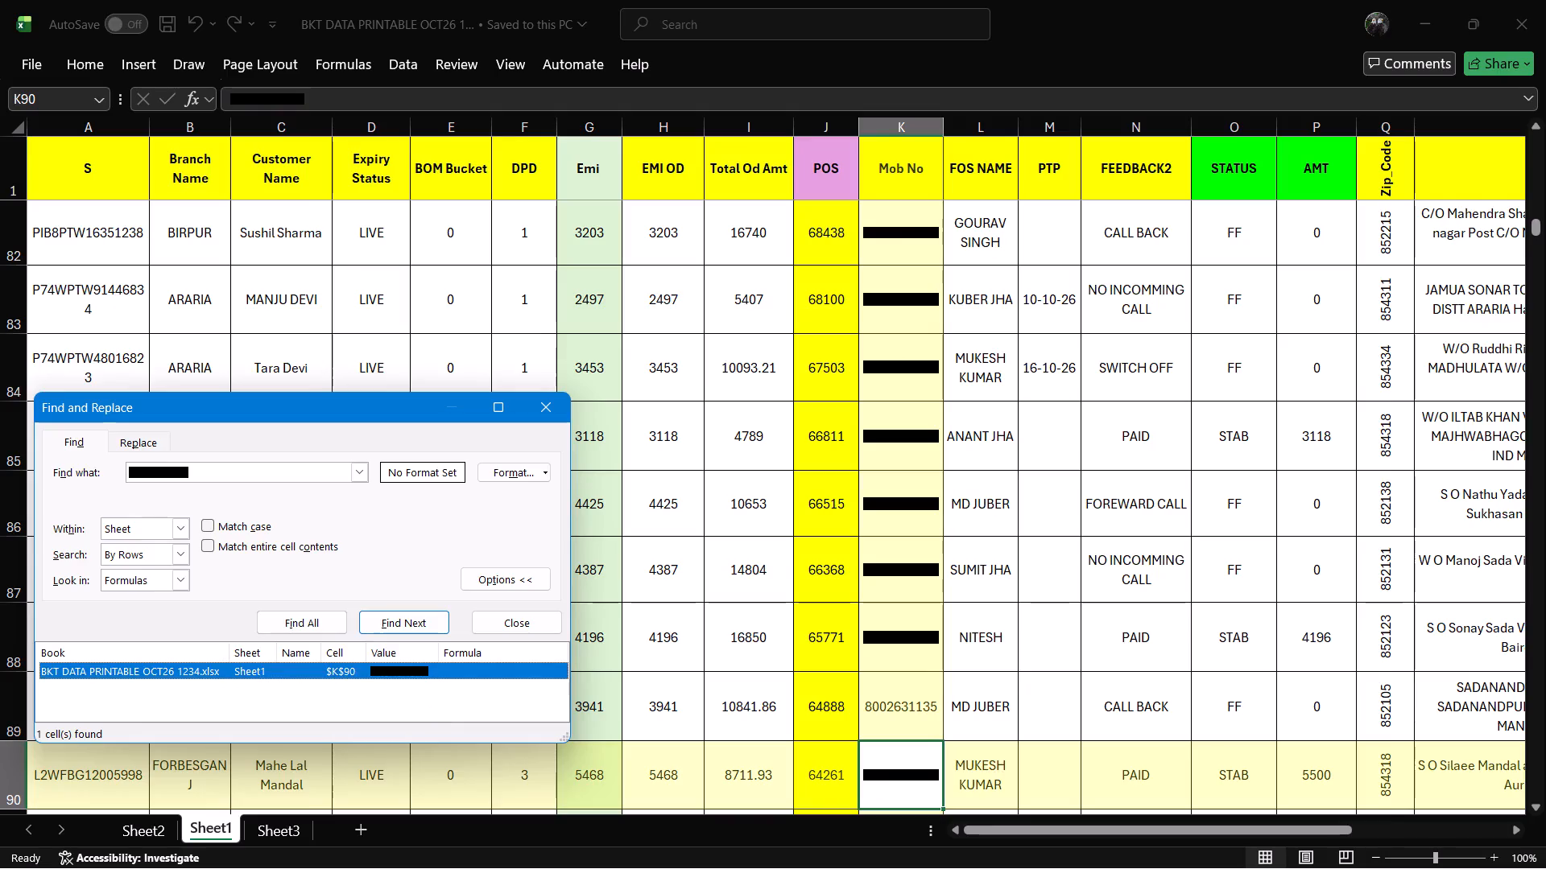
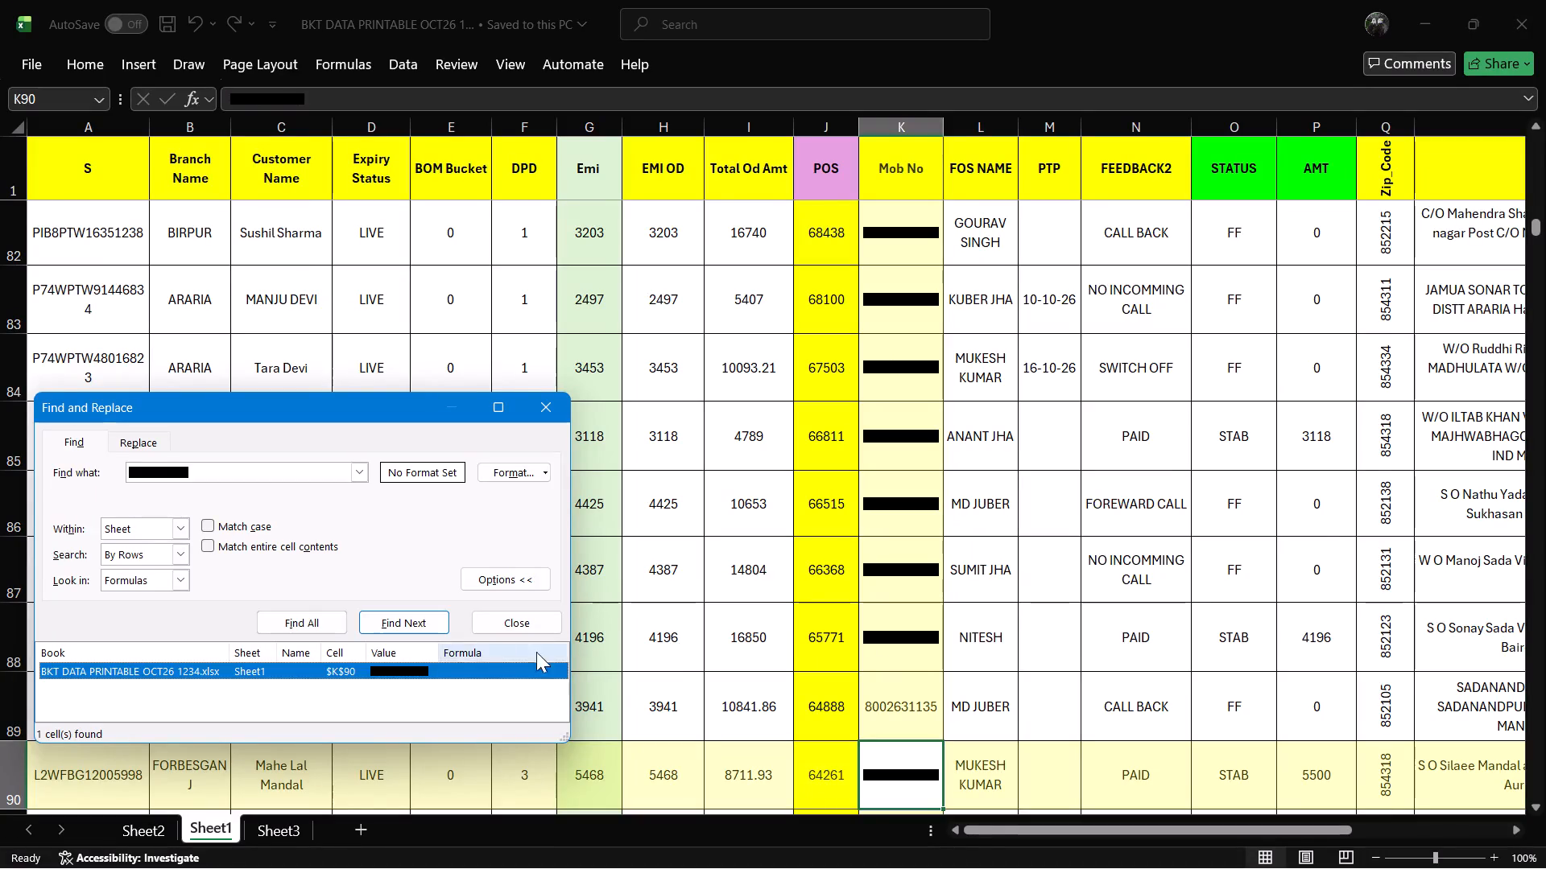
Review the customer's record in row 90, from the ID across to the feedback, status and amount cells.
click(94, 777)
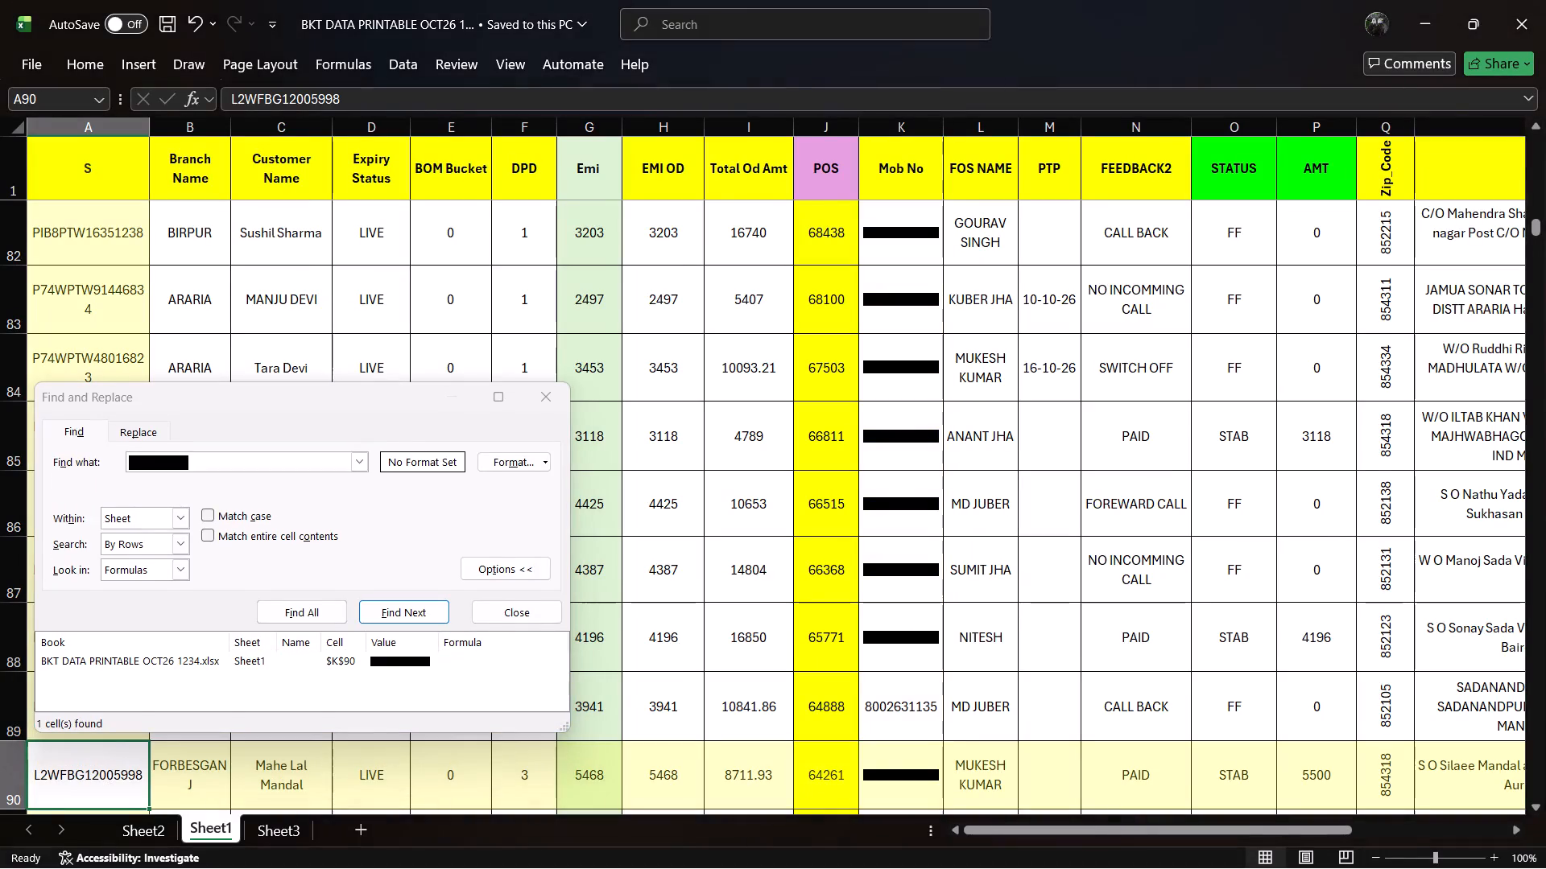
click(202, 785)
key(Right)
key(Right)
key(Right)
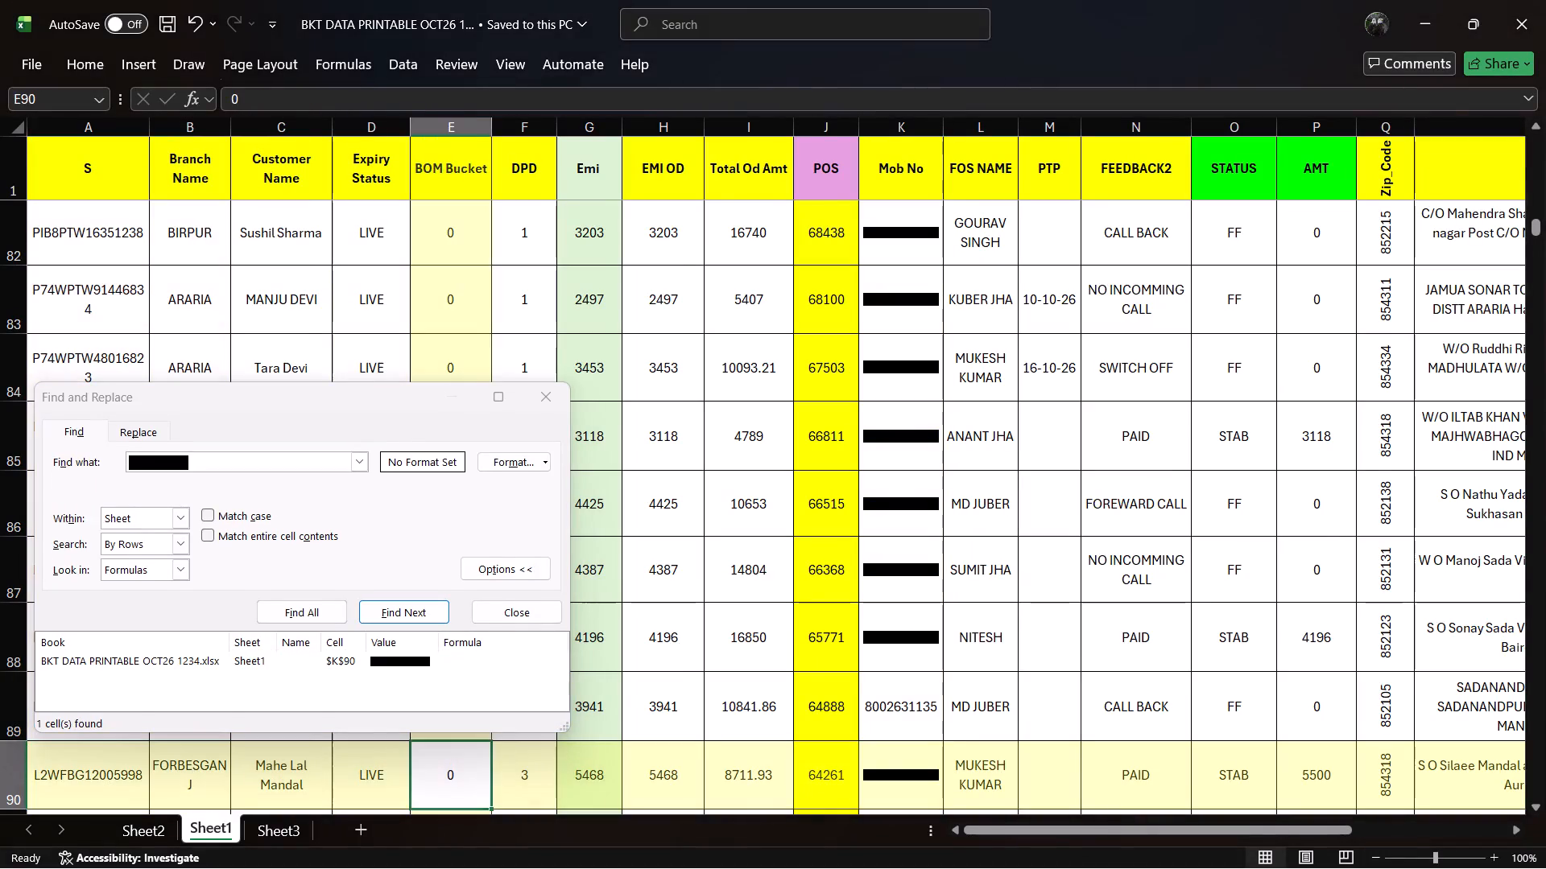
key(Right)
key(Right)
key(Right)
key(Right)
key(Right)
key(Right)
key(Right)
key(Right)
key(Right)
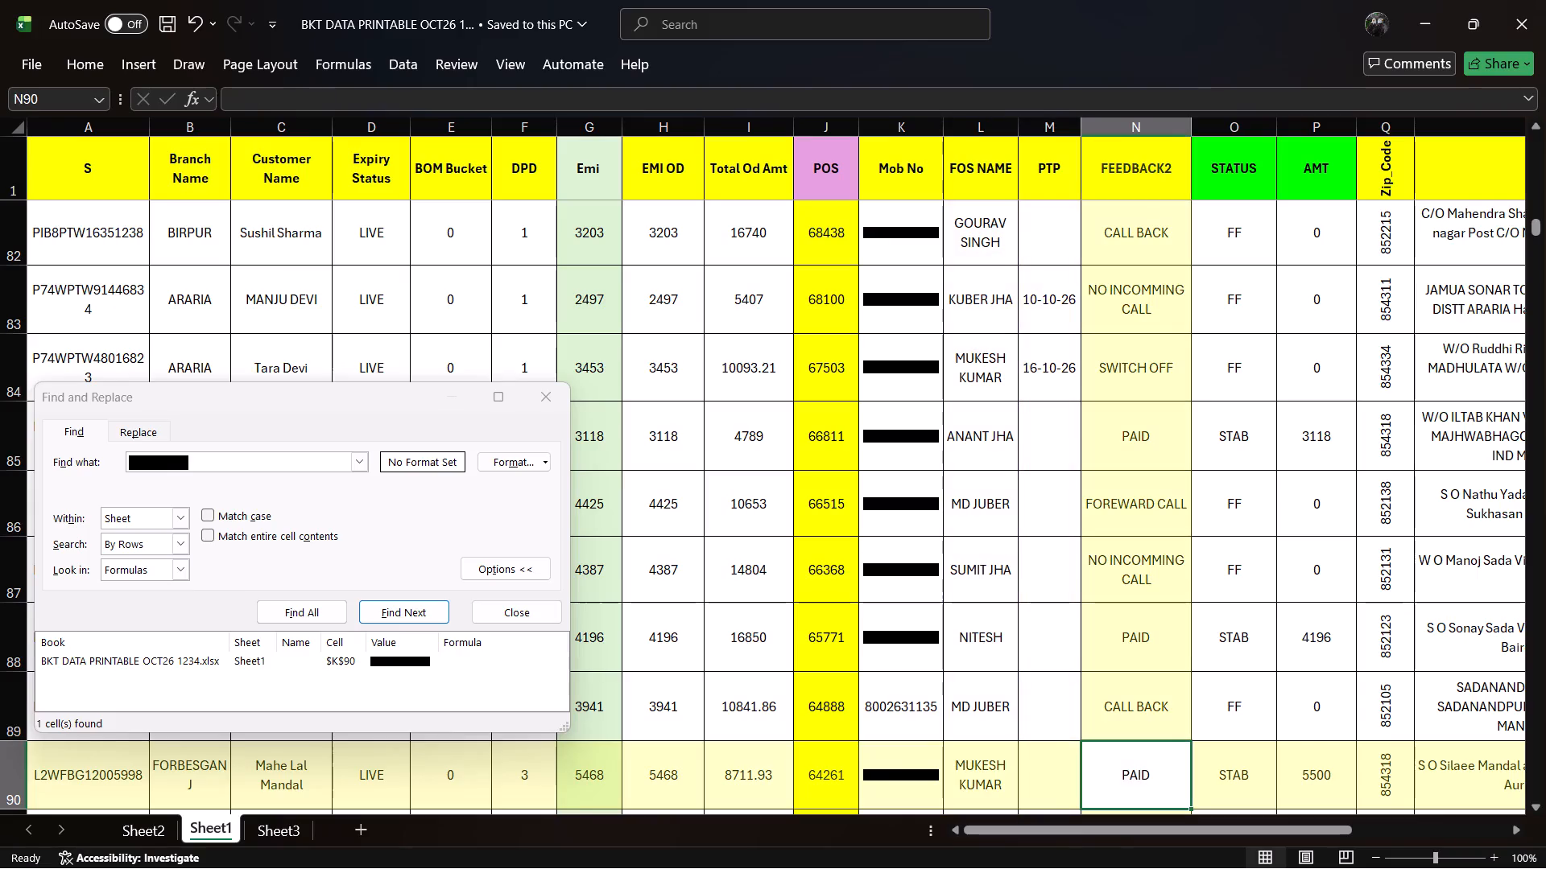
key(Right)
key(Right)
Save the workbook and close the Find and Replace dialog.
key(ctrl+s)
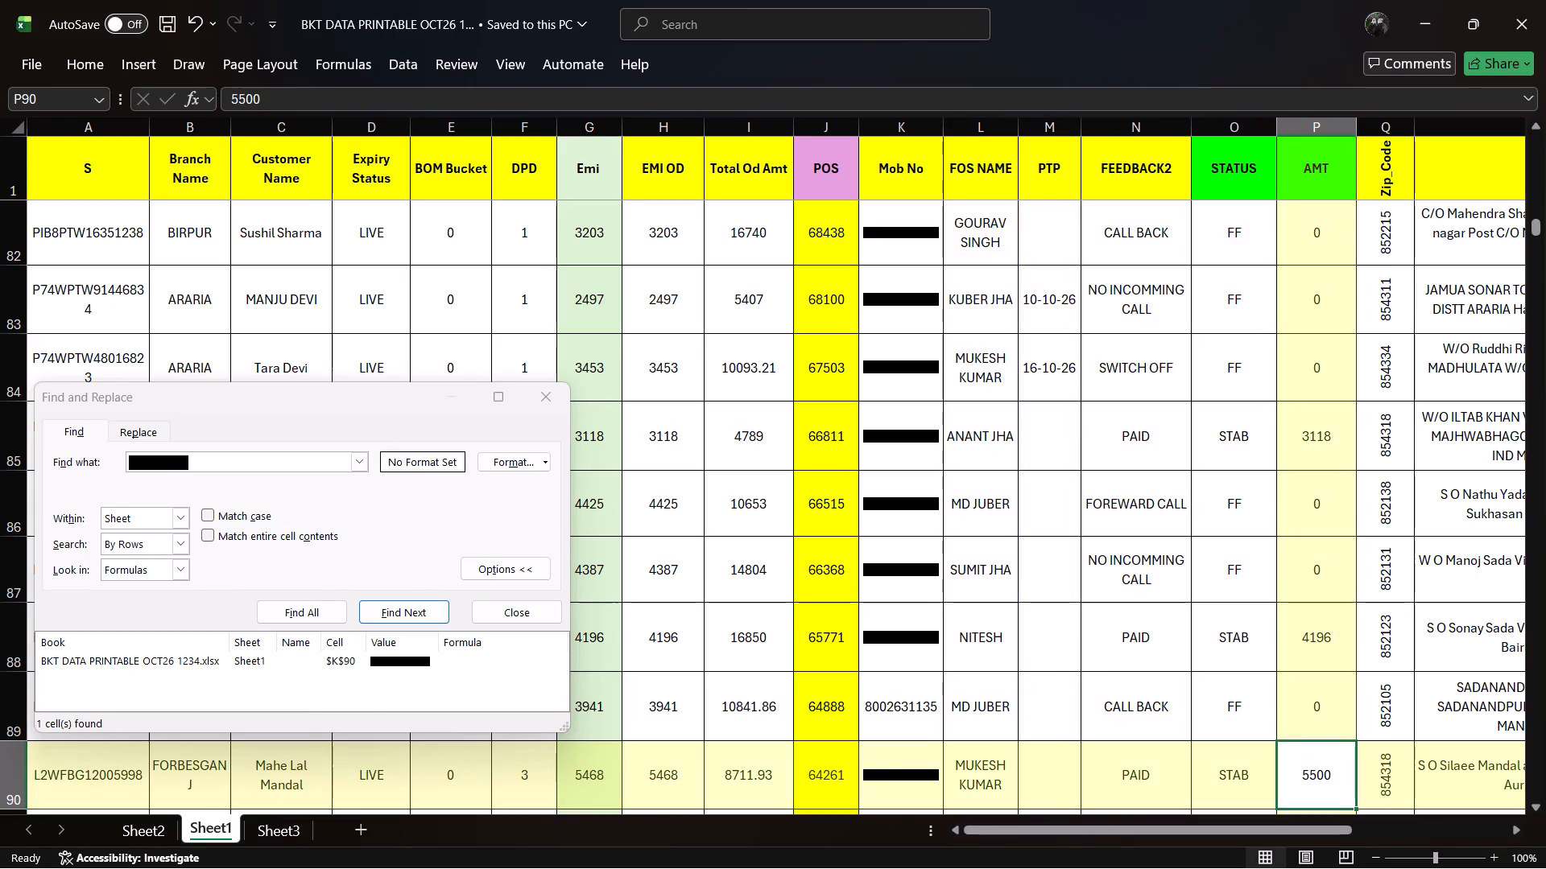
click(550, 410)
key(ctrl+s)
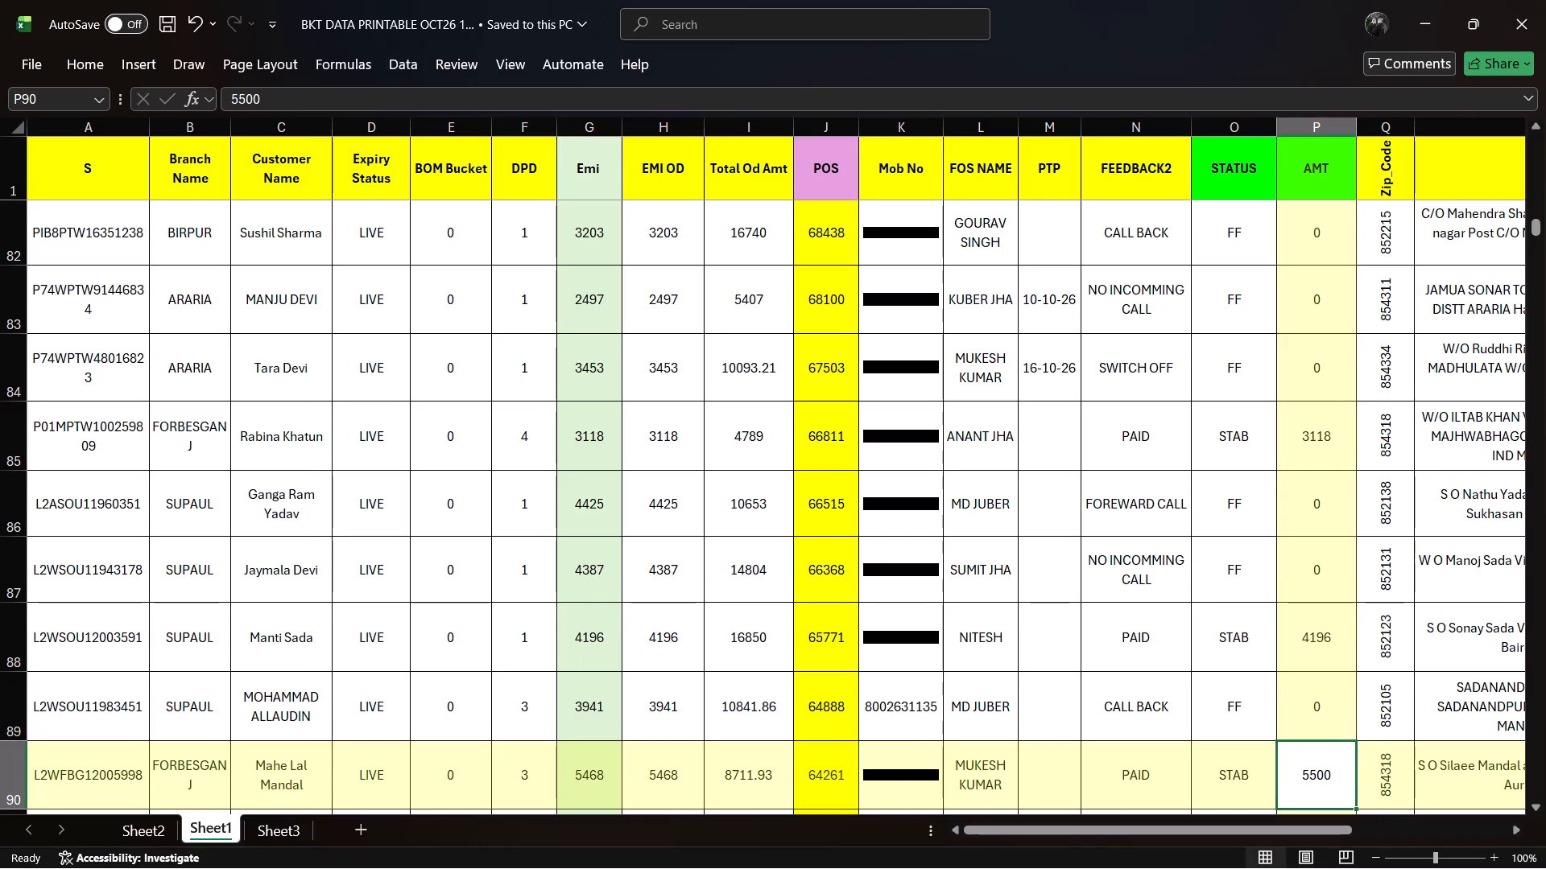
Start a new search on Sheet1 and enter the first four digits of the next customer's number.
key(ctrl+f)
key(BackSpace)
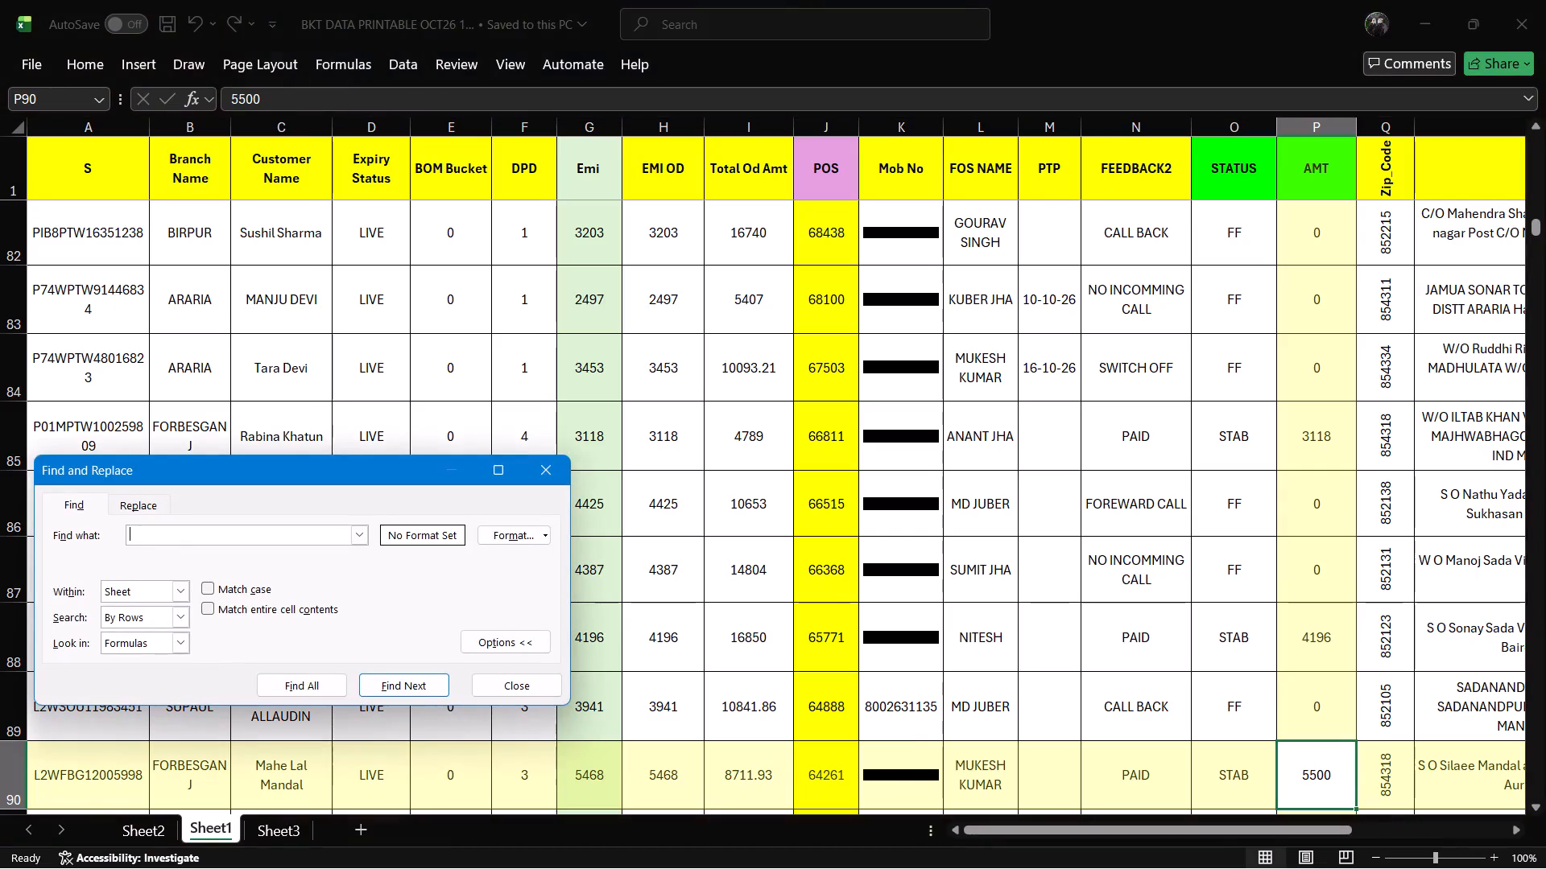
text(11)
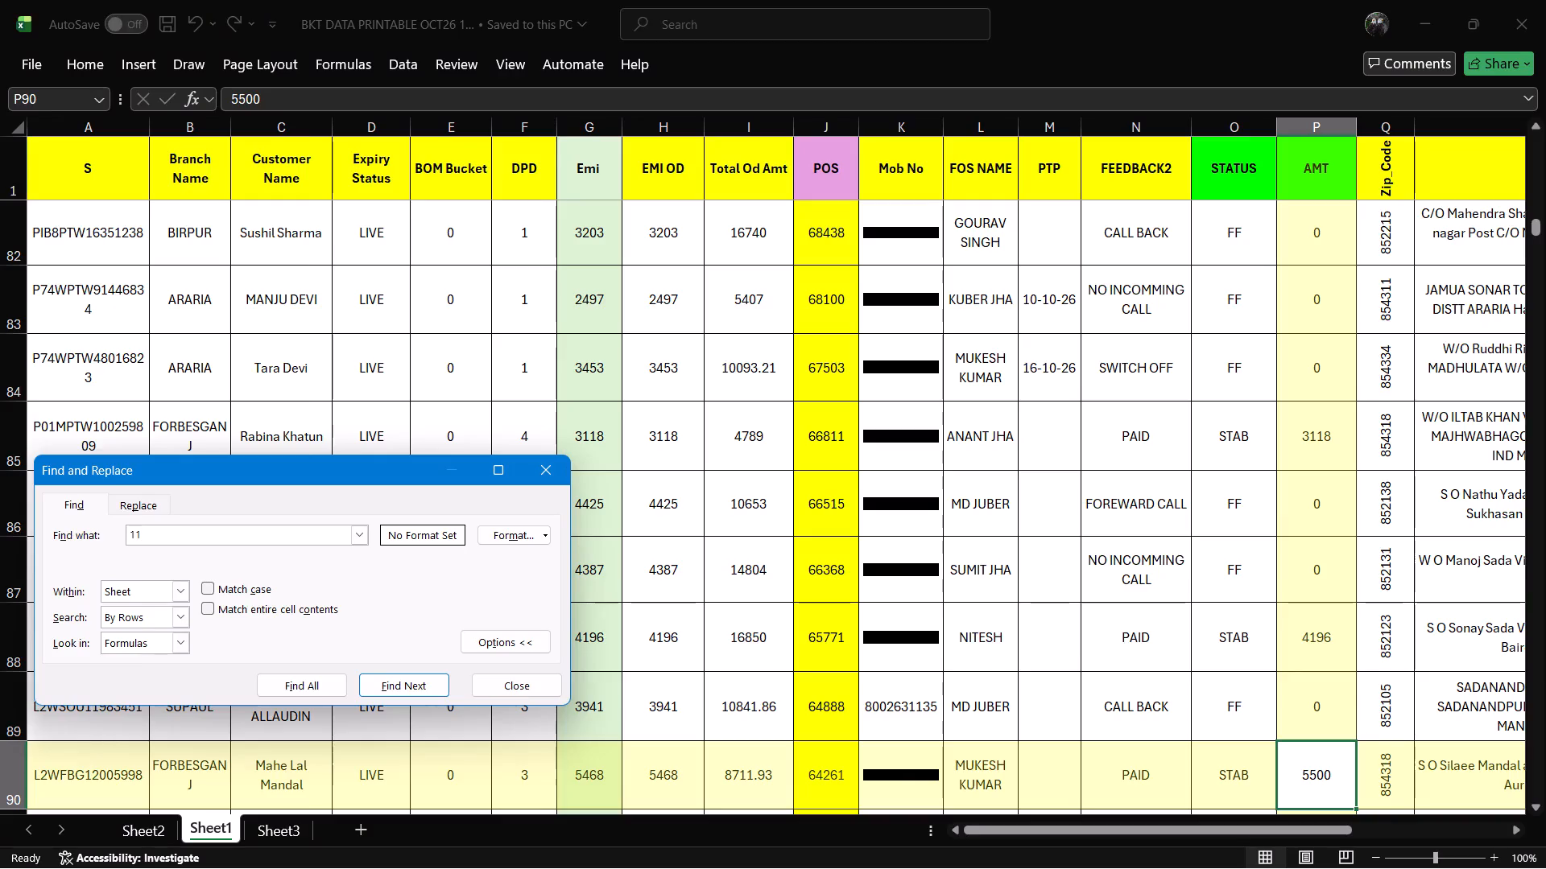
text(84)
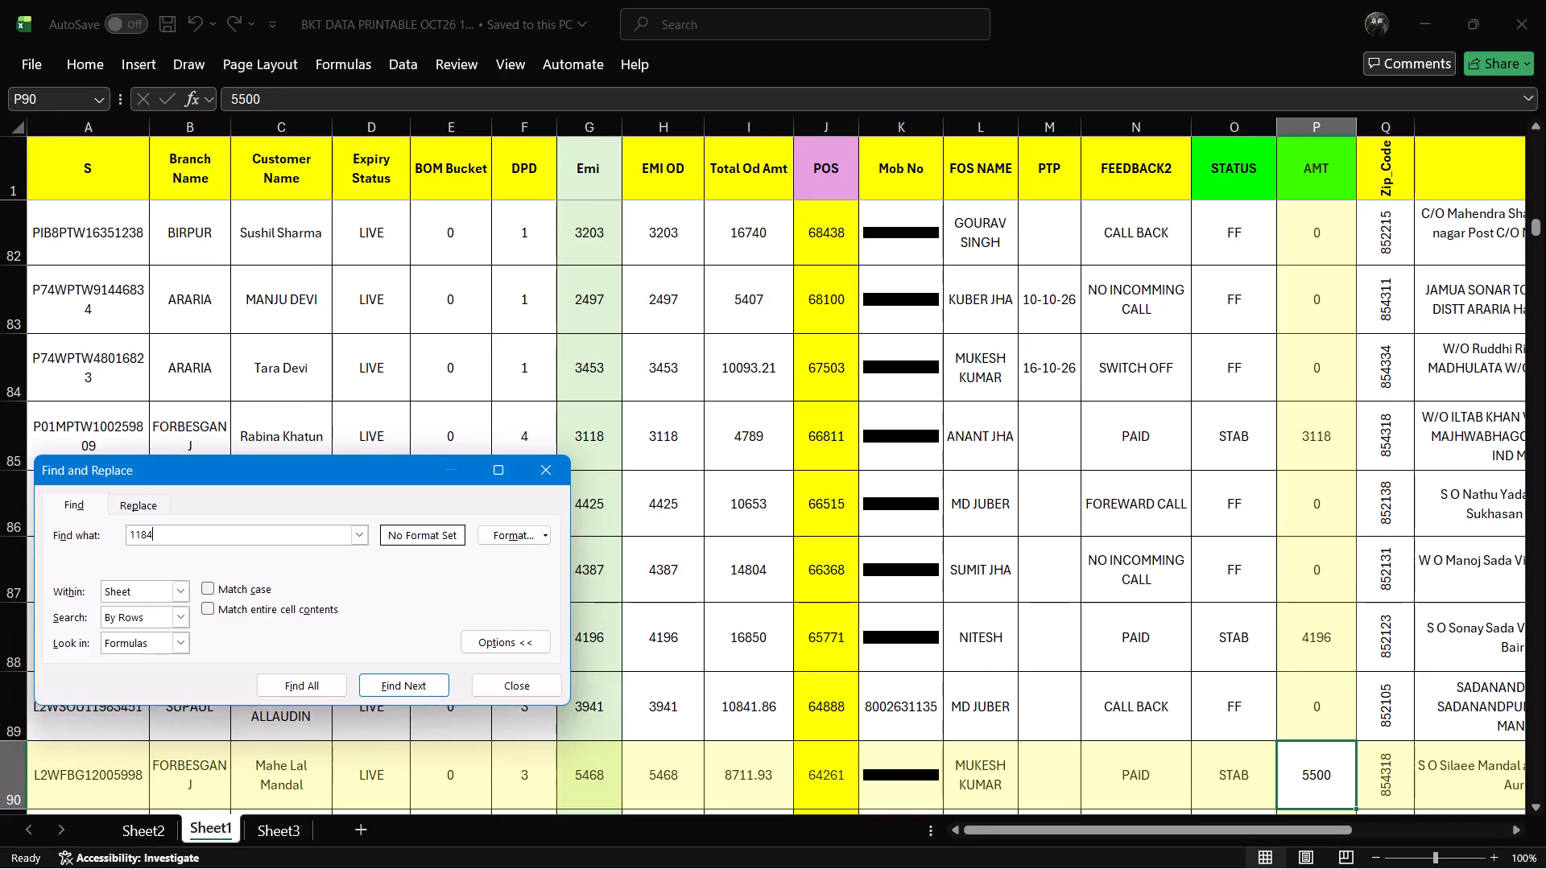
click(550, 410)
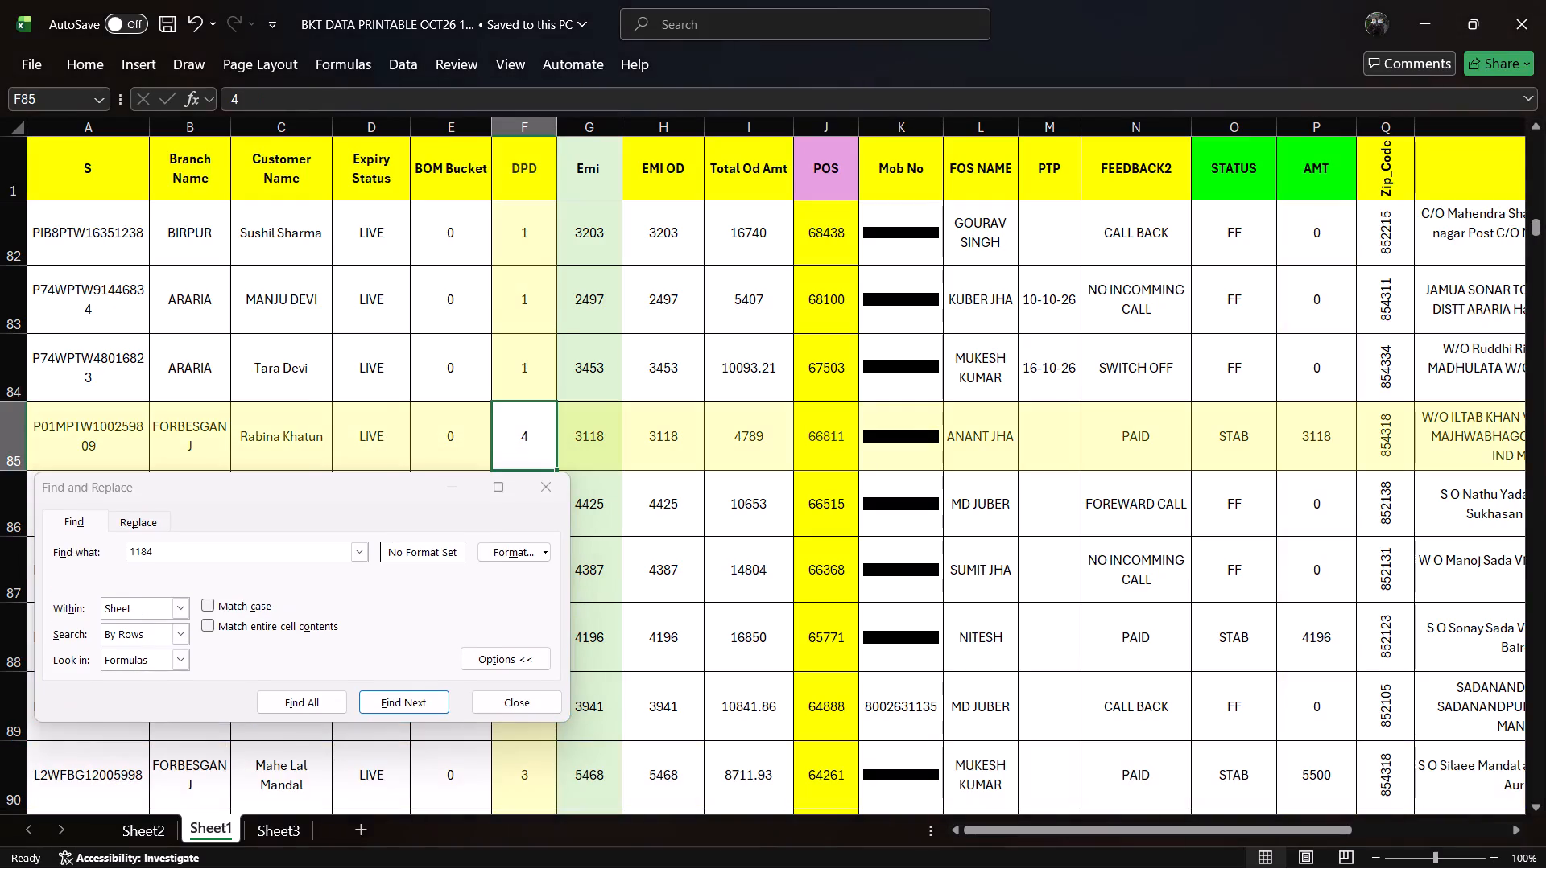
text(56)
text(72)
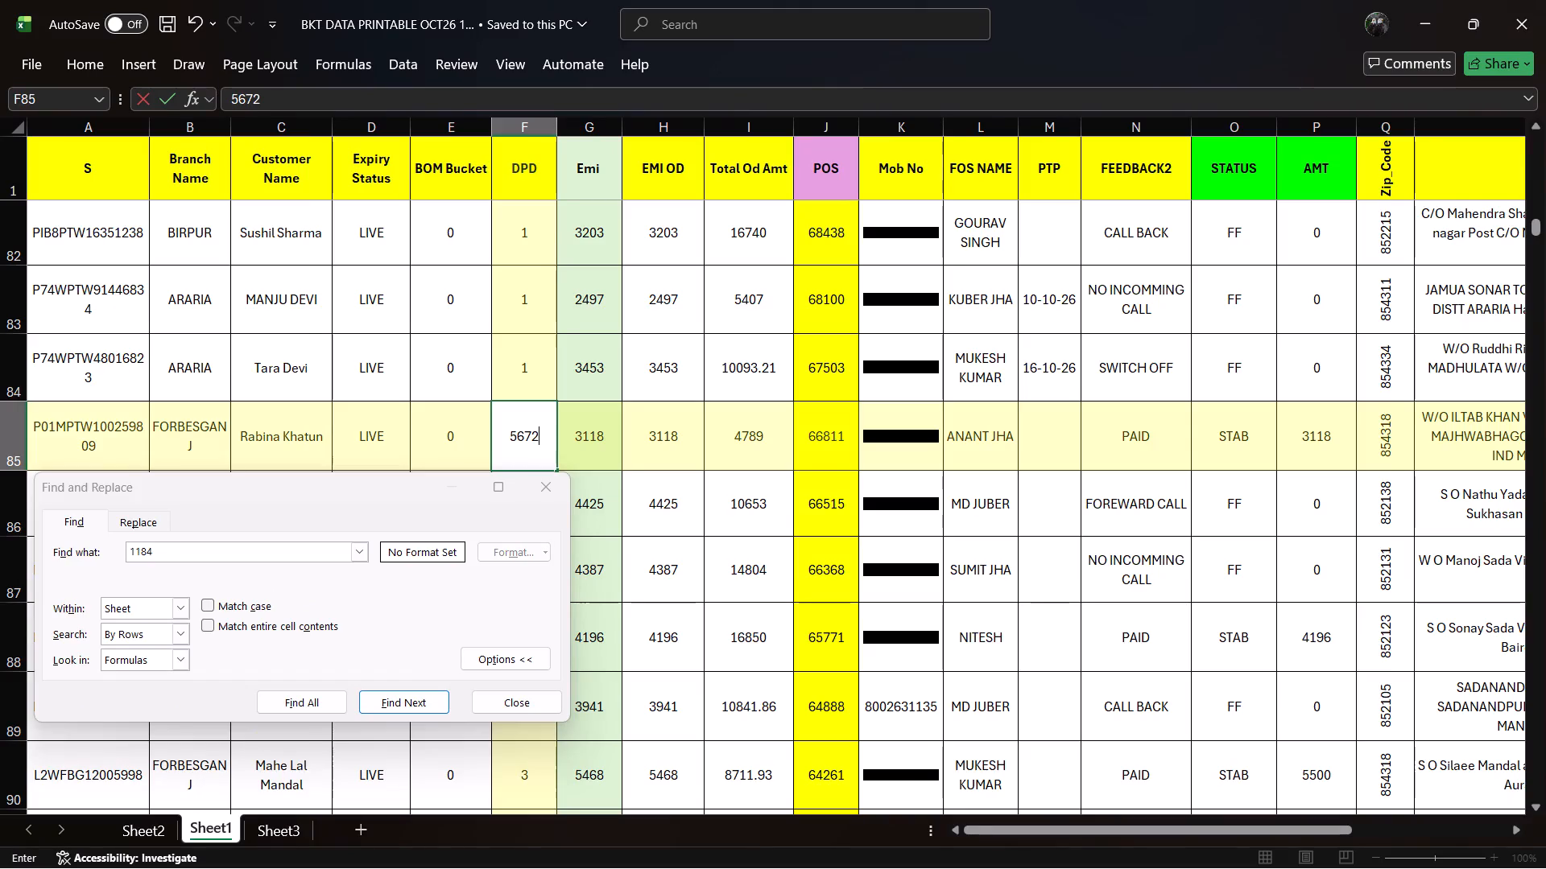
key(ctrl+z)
Resume entering the next customer's number as the search term for Sheet1.
click(155, 549)
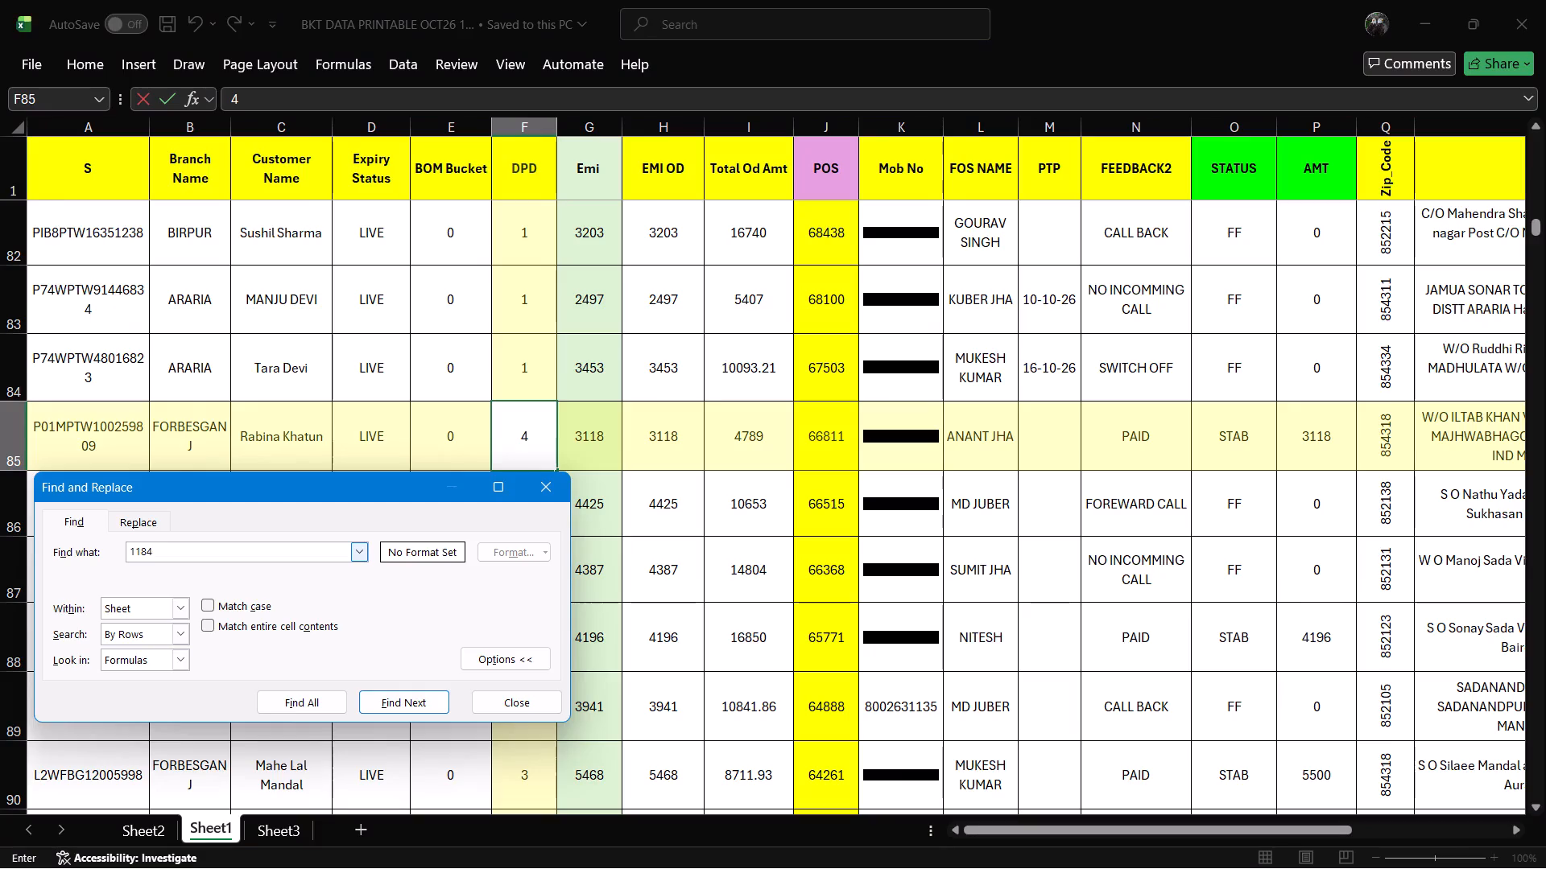
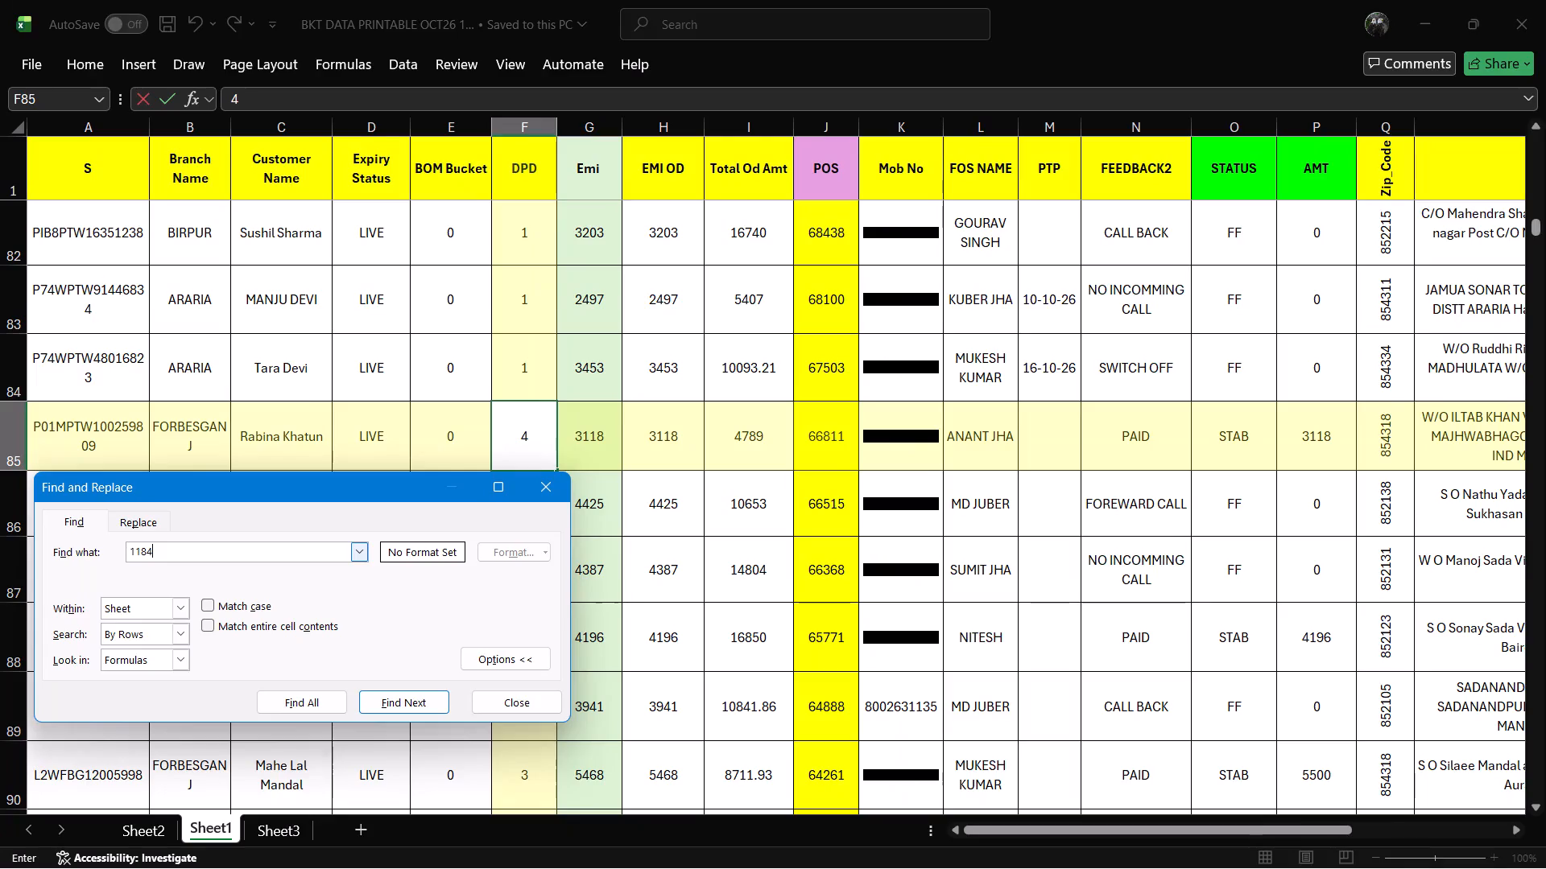
Complete the next customer's number as the search term and find all matches on Sheet1.
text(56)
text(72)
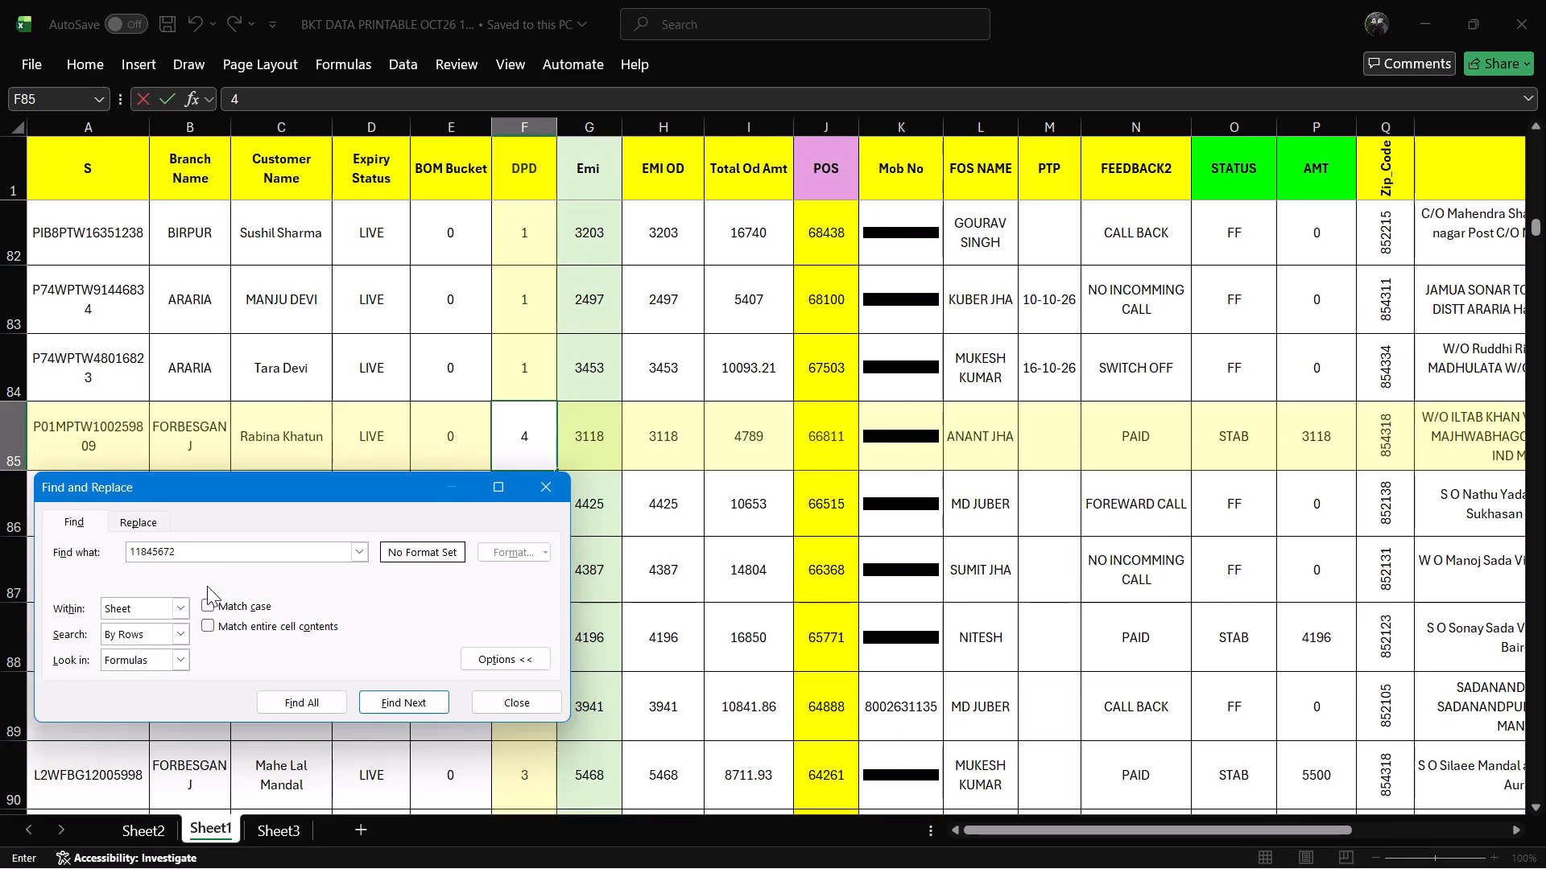
click(303, 711)
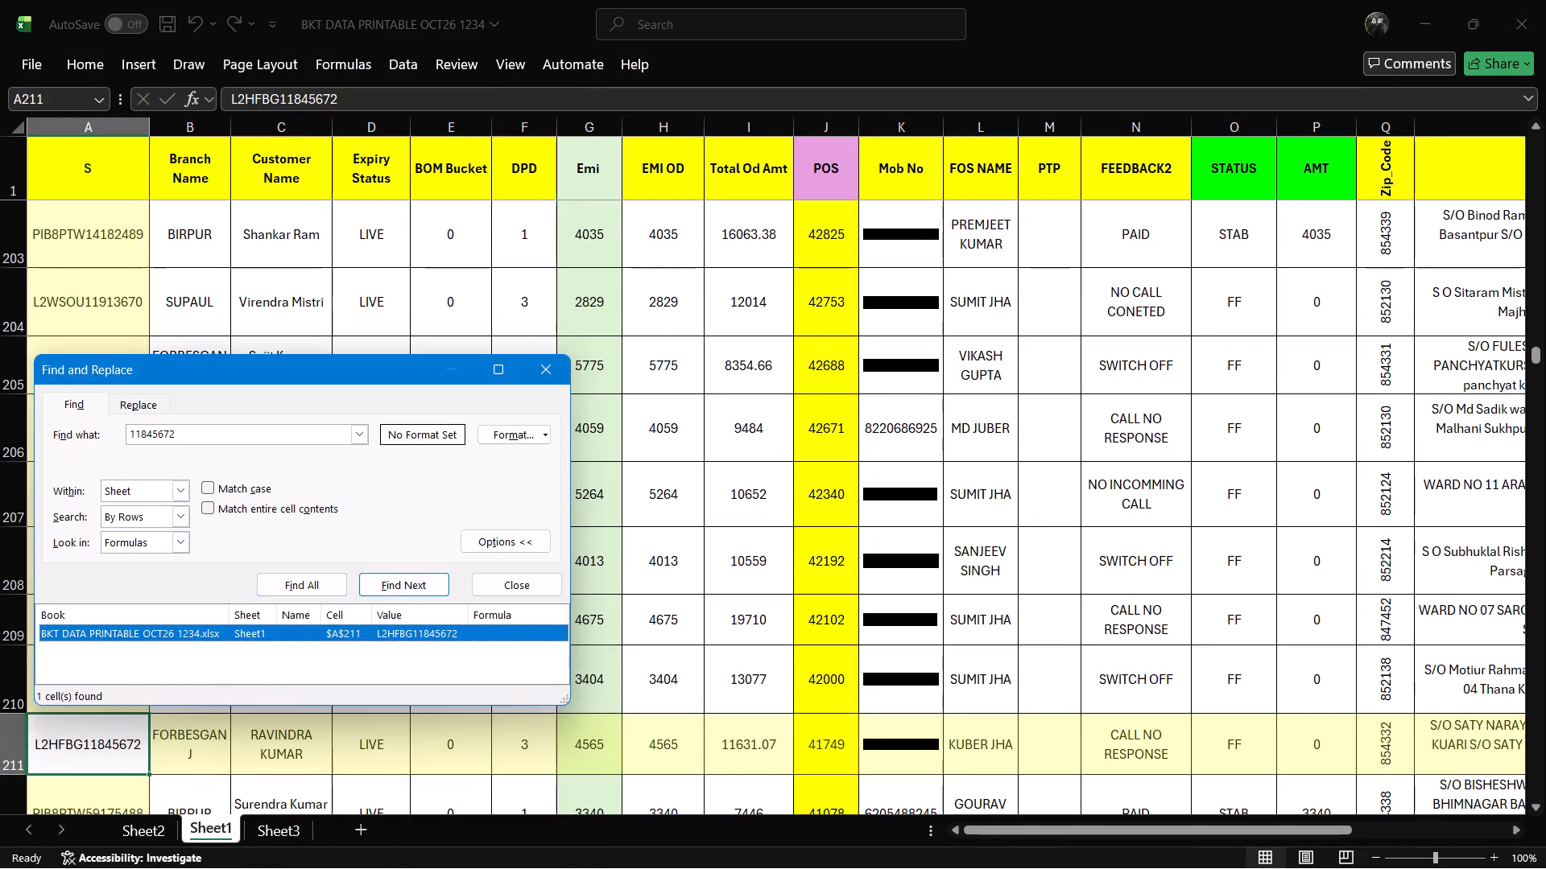
Set the FEEDBACK2 entry for the found customer in row 211 to PAID.
click(110, 759)
key(Right)
key(Right)
key(Right)
key(Right)
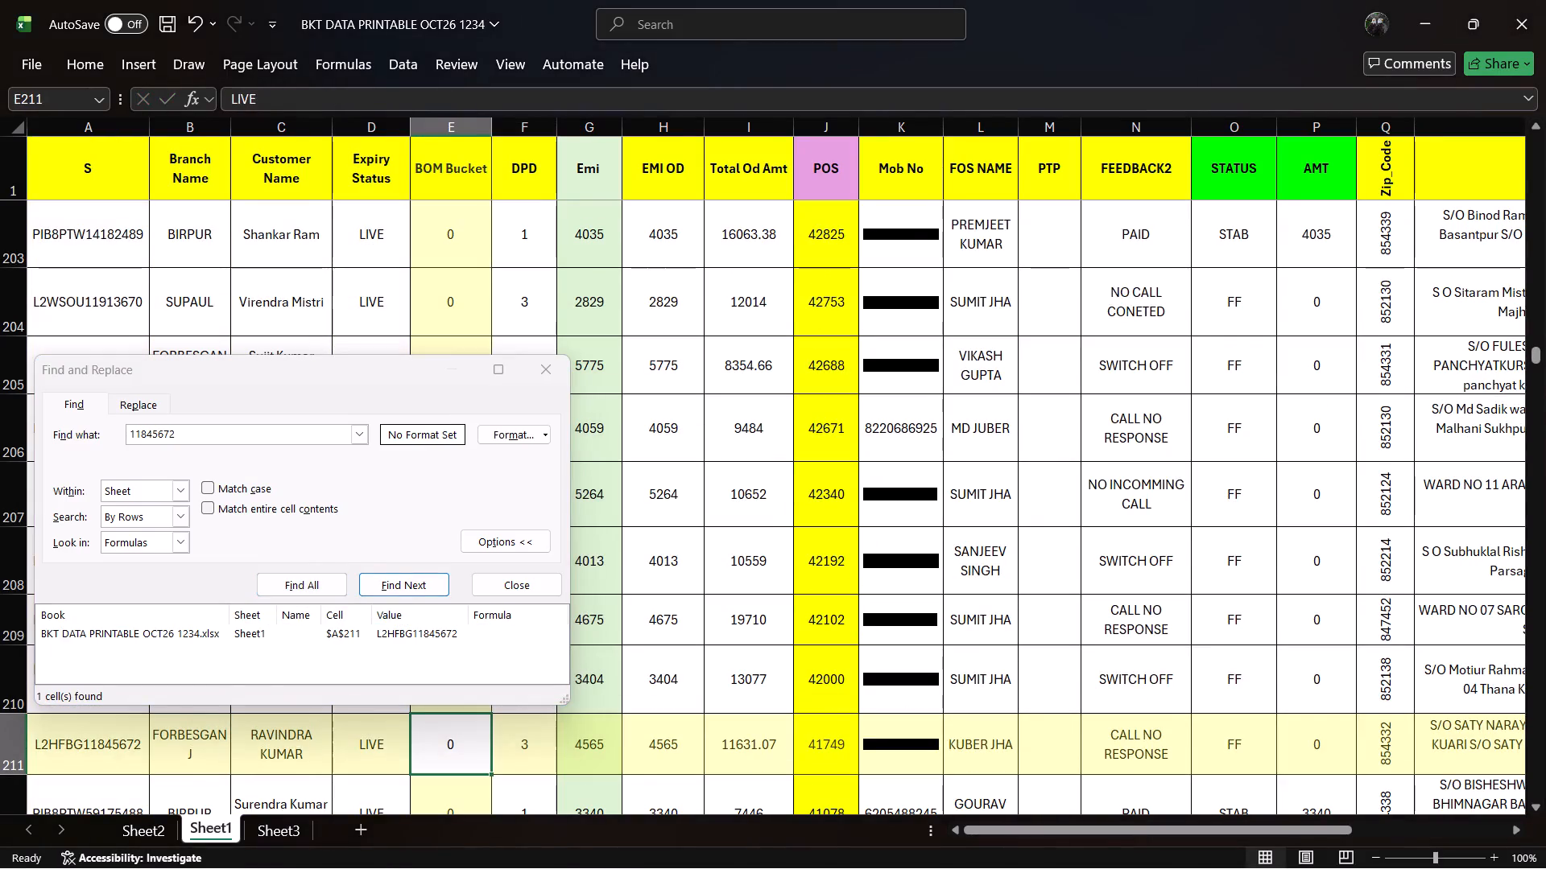
key(Right)
key(Right)
key(Right)
key(Right)
key(Right)
key(Right)
key(Right)
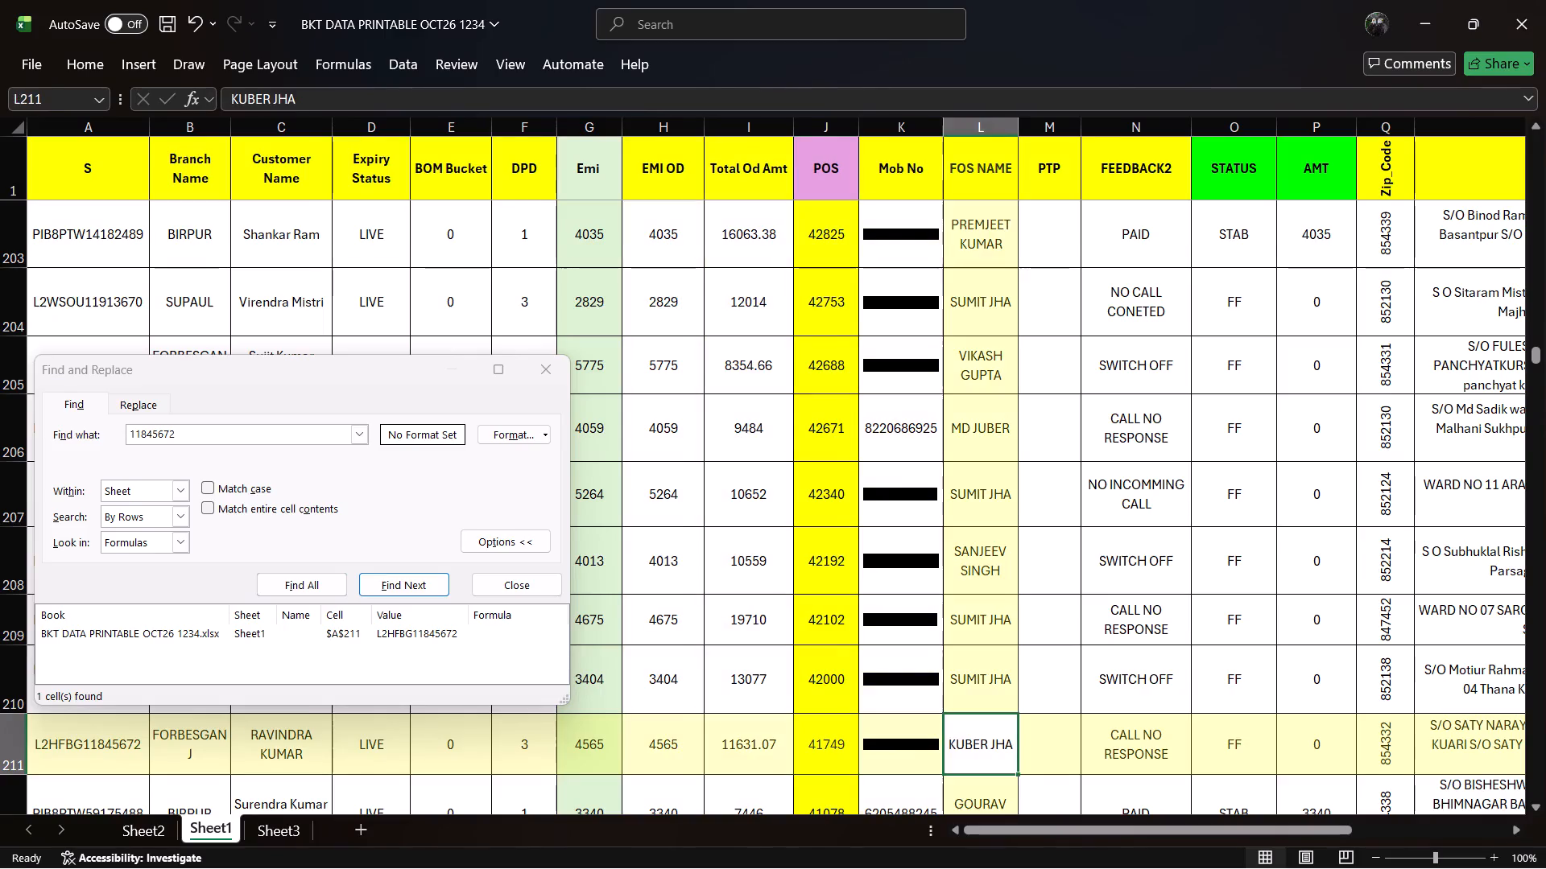
key(Right)
key(Right)
key(BackSpace)
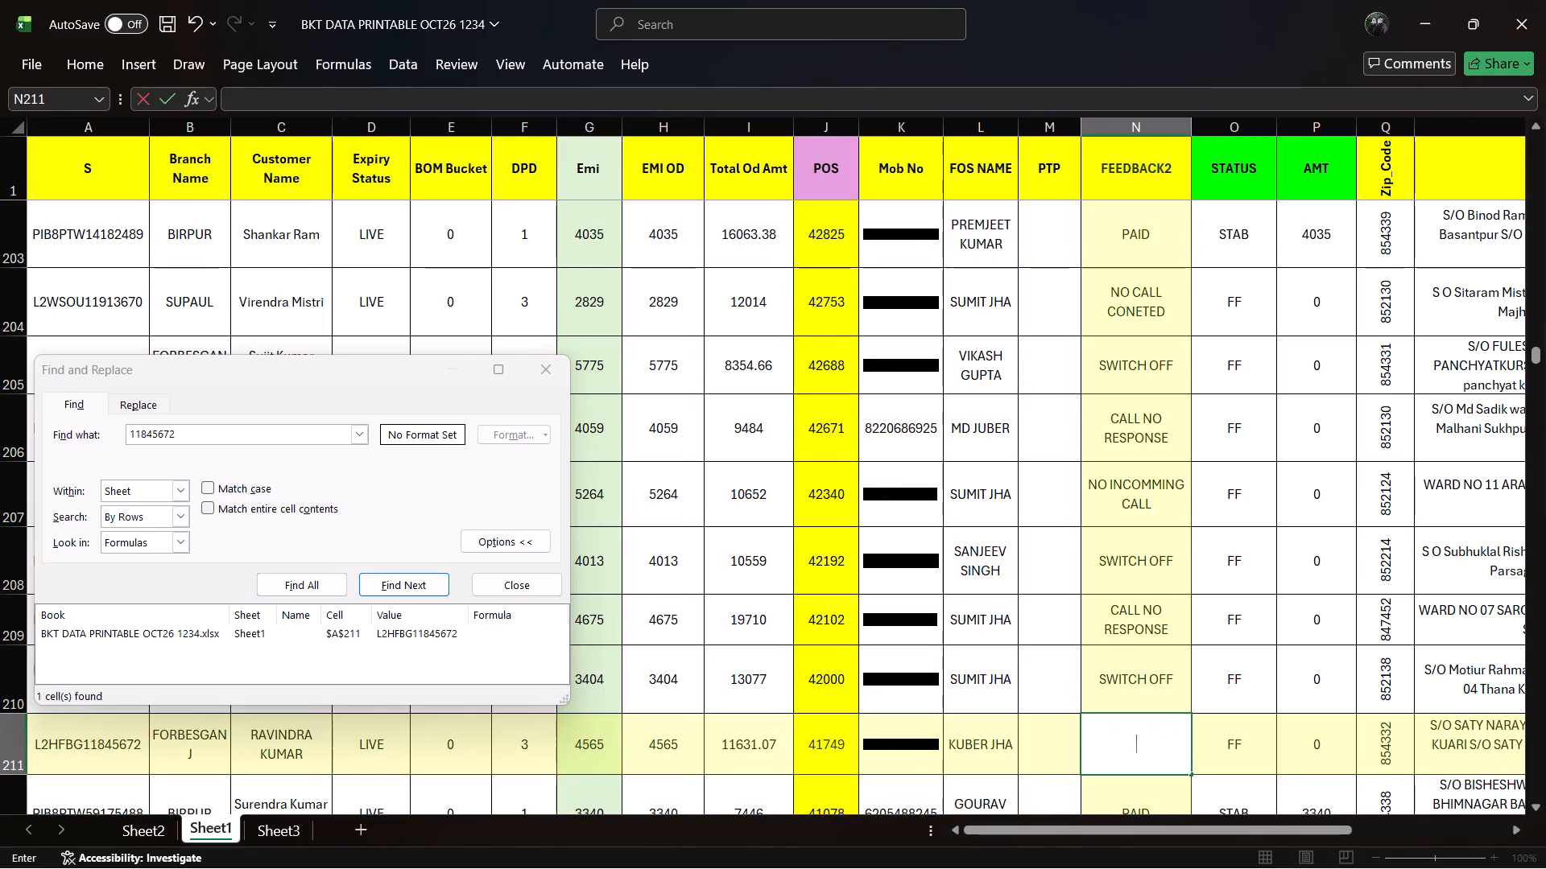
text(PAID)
Set the row 211 customer's STATUS to STAB and AMT to 4568.
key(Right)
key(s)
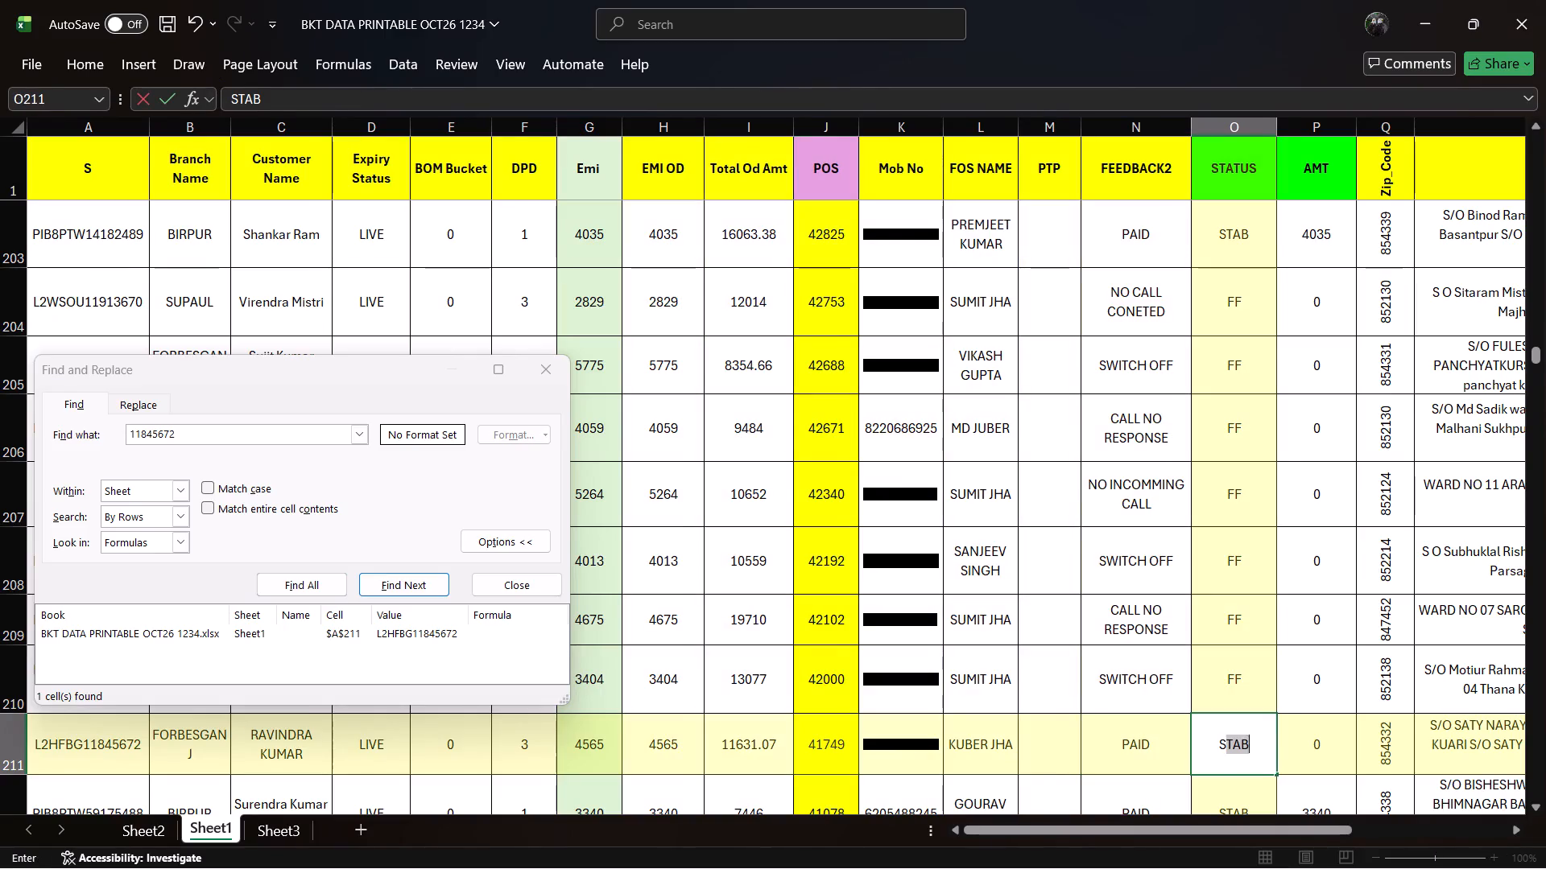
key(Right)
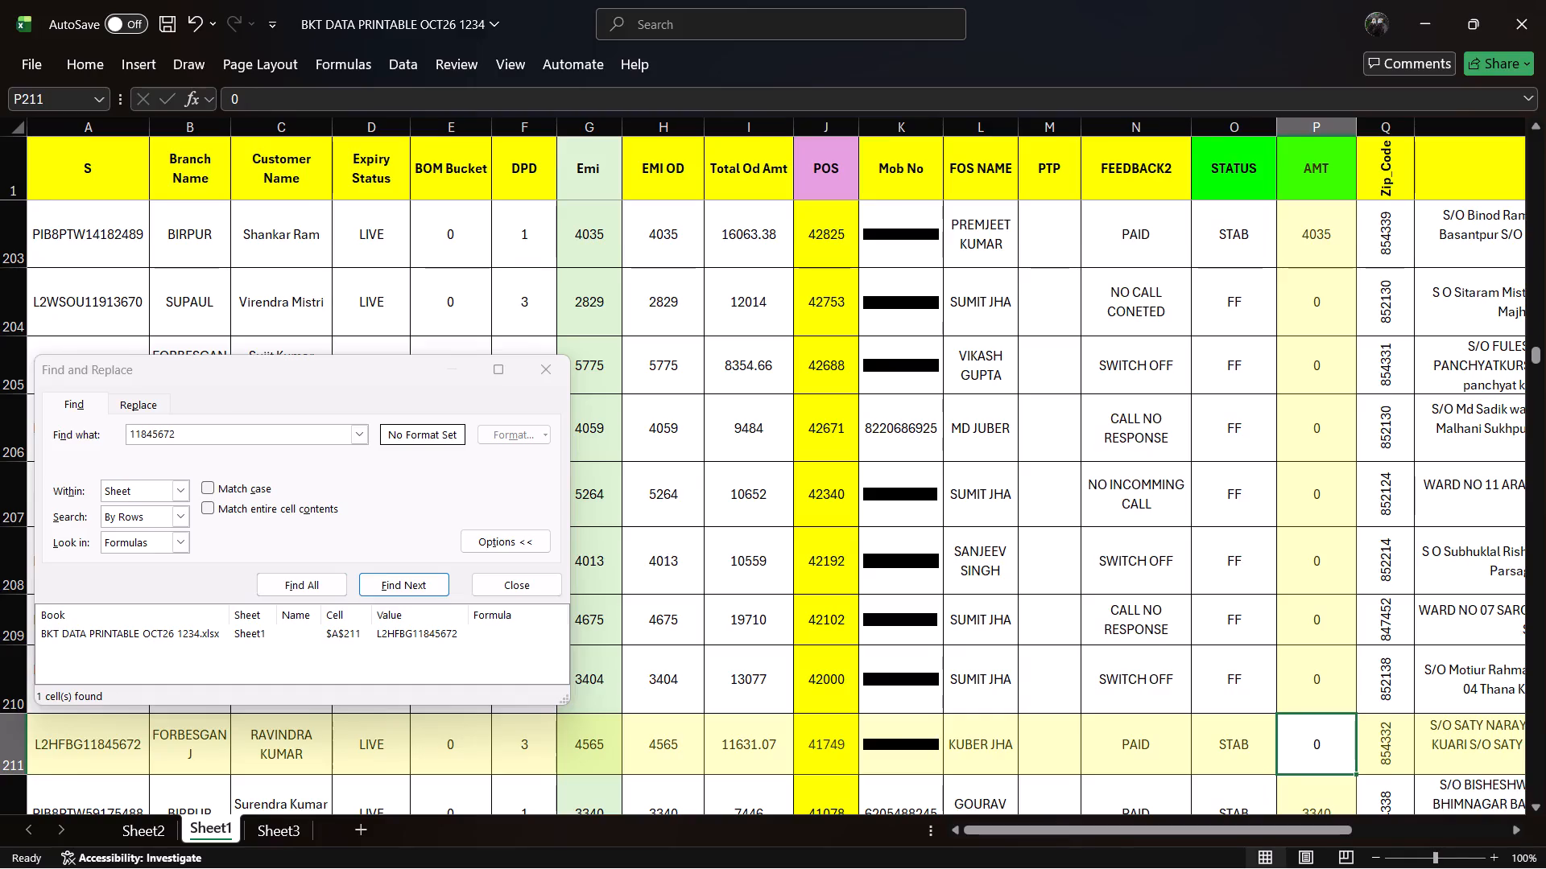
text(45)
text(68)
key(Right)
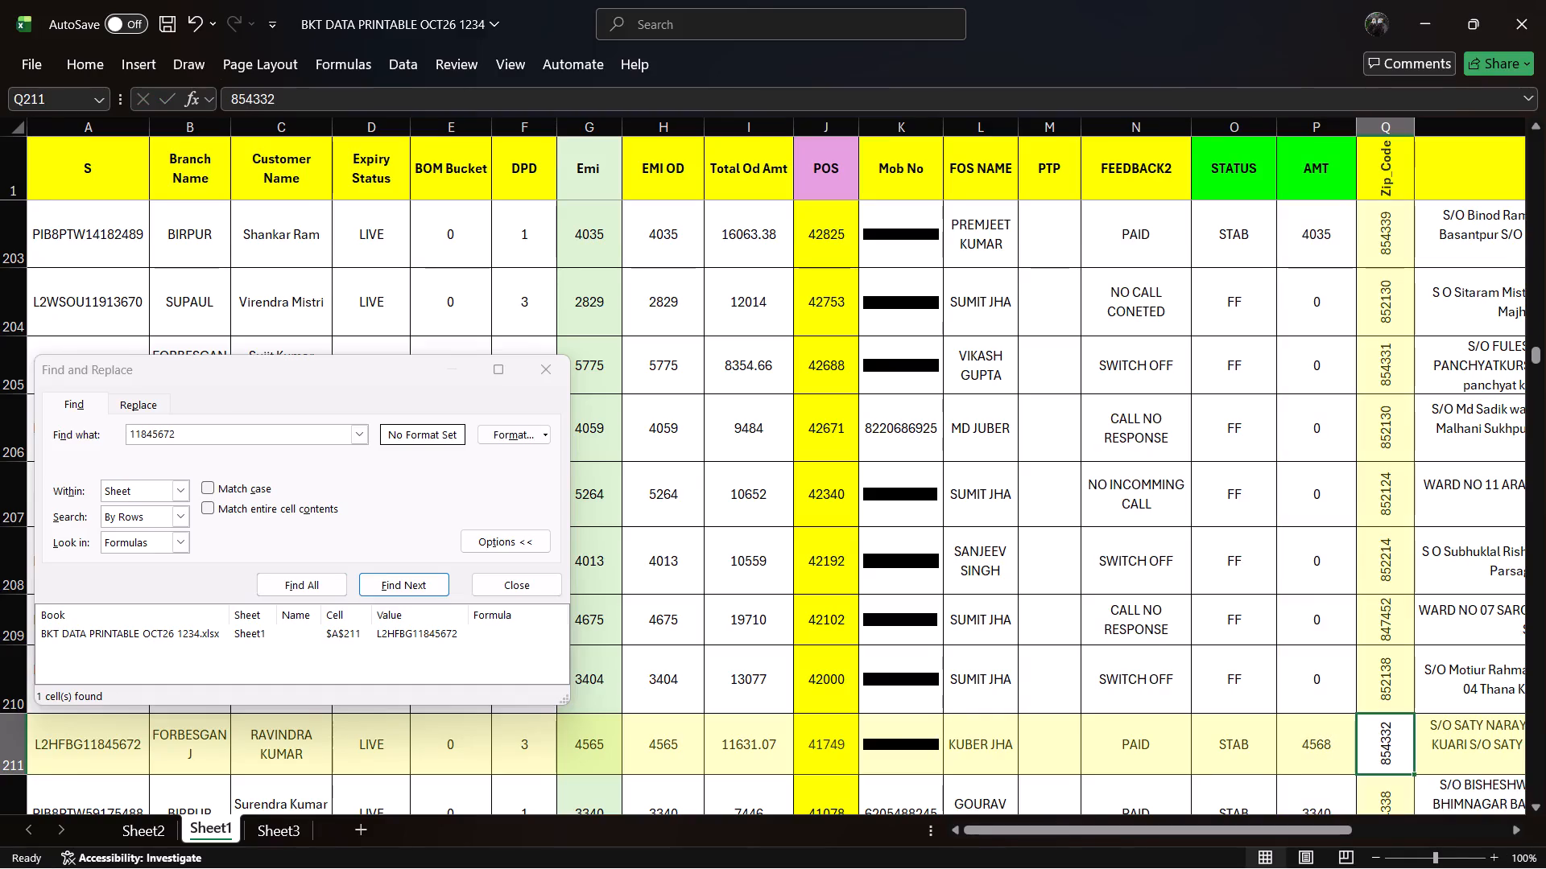
Save the workbook and close the Find and Replace dialog.
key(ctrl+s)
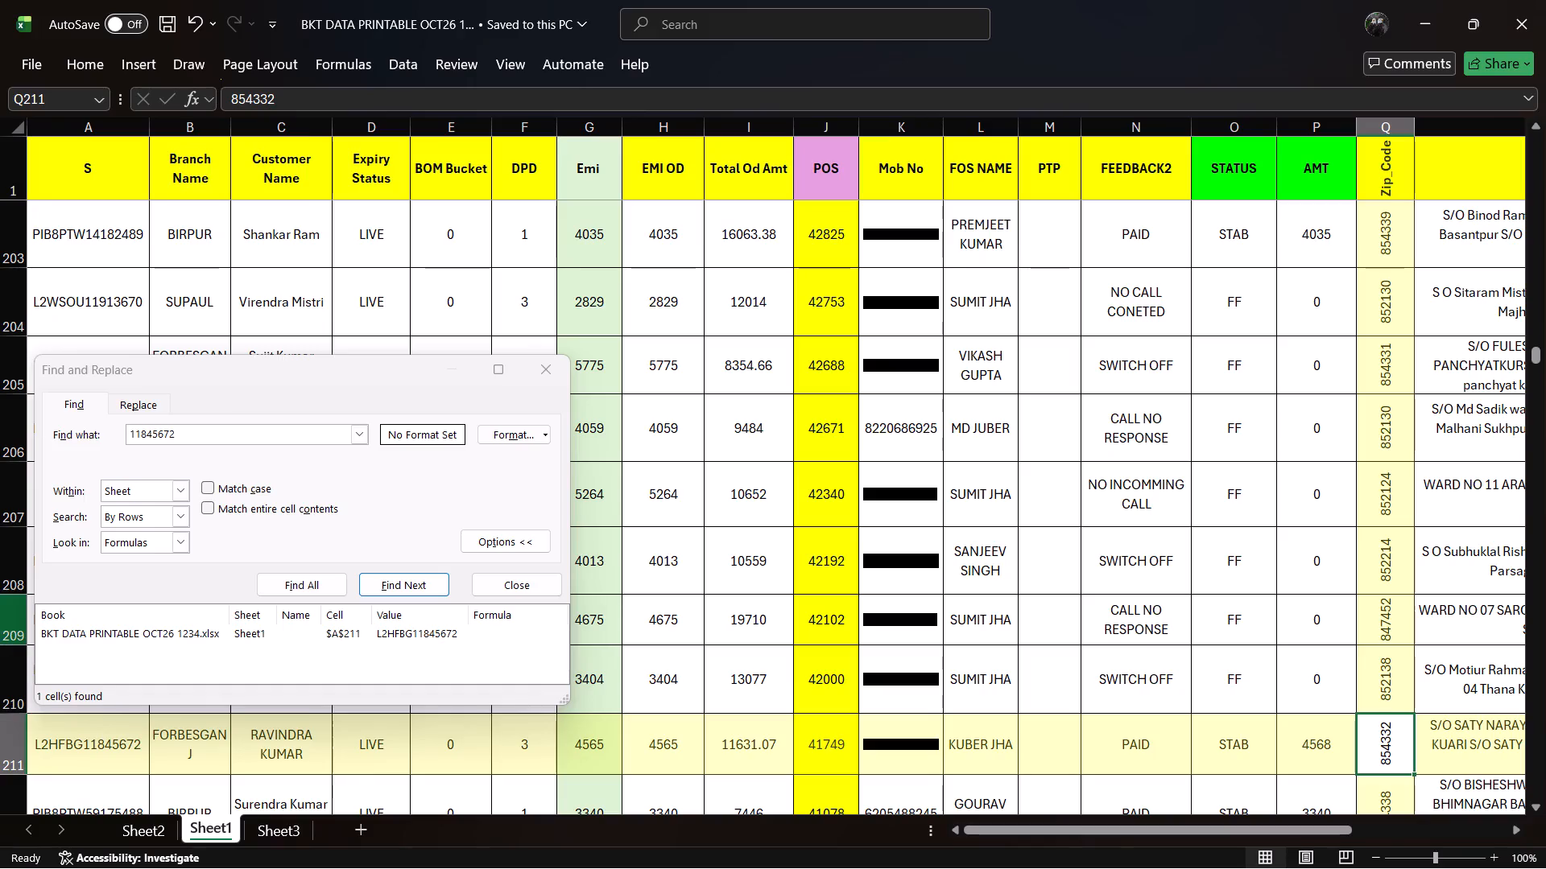
click(550, 370)
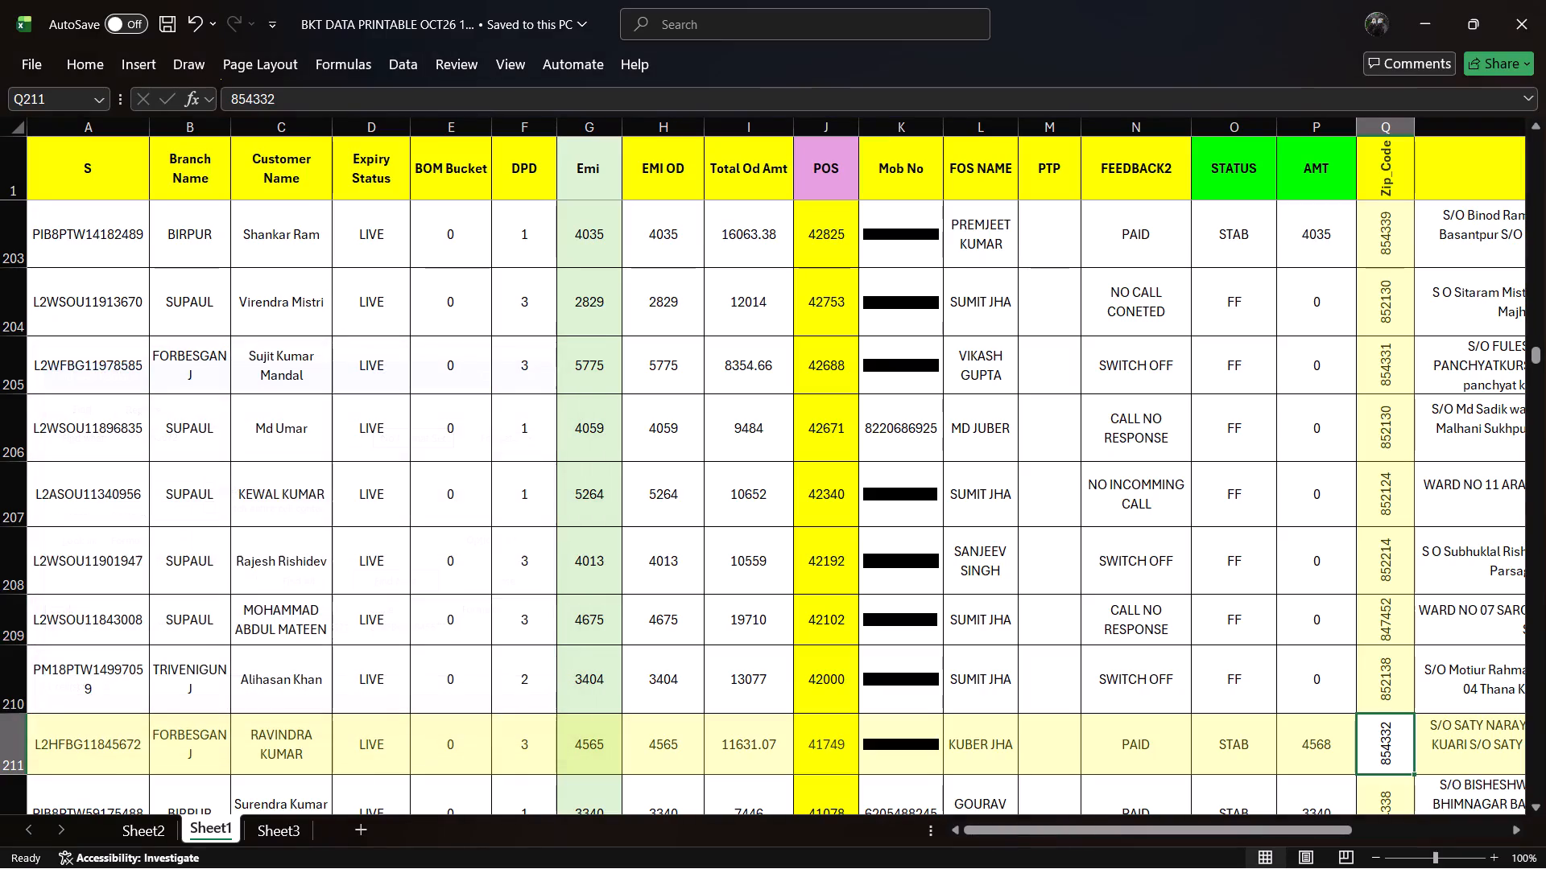
key(ctrl+s)
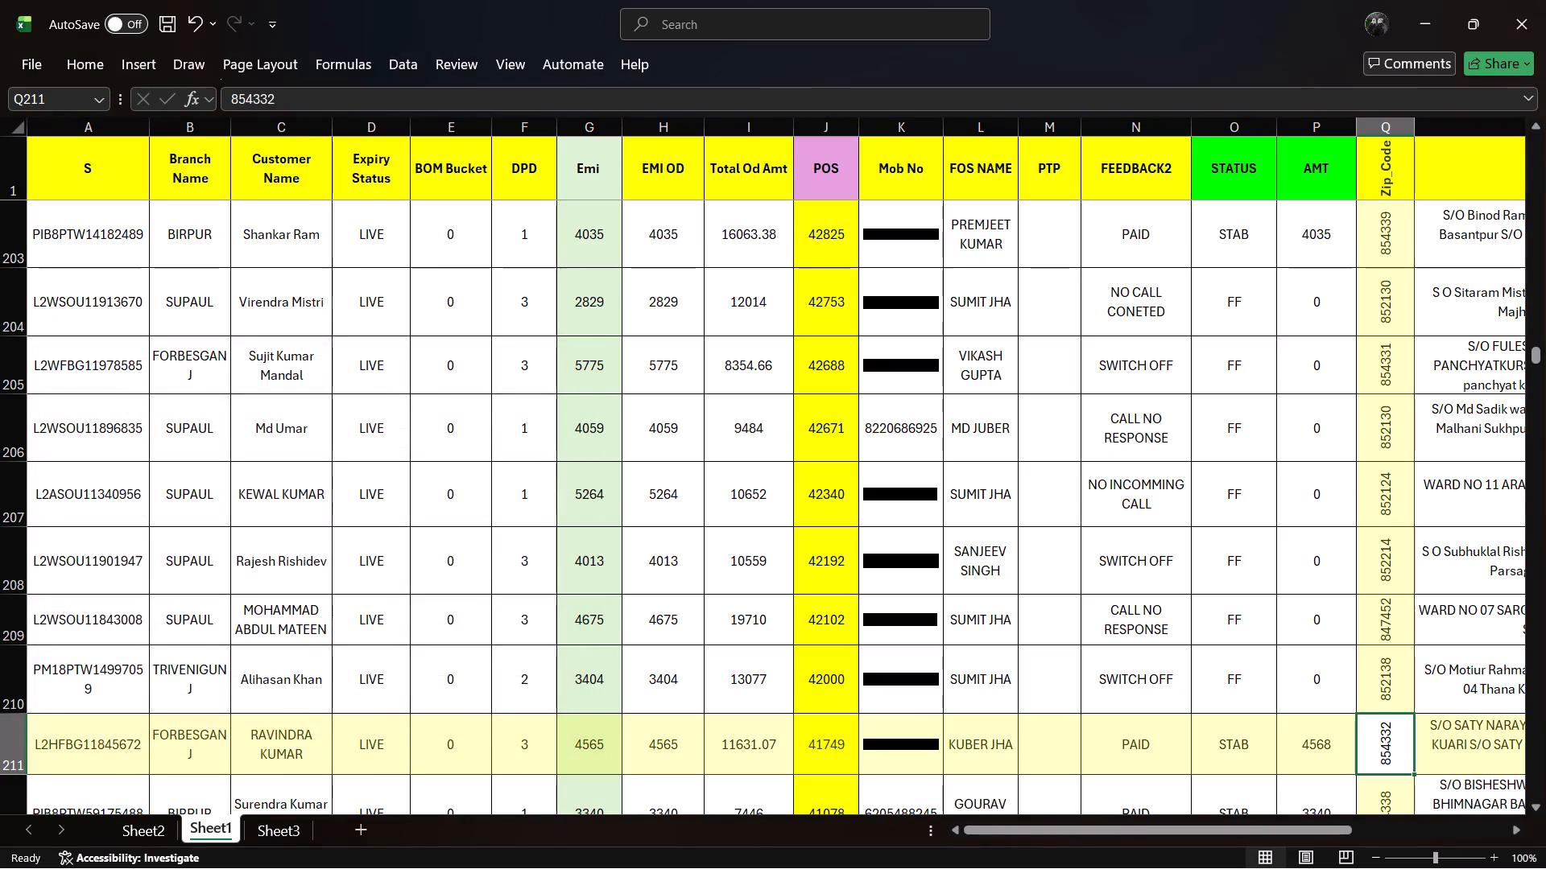
Search Sheet1 for all matches of the next customer, using the customer's name as the search term.
key(ctrl+f)
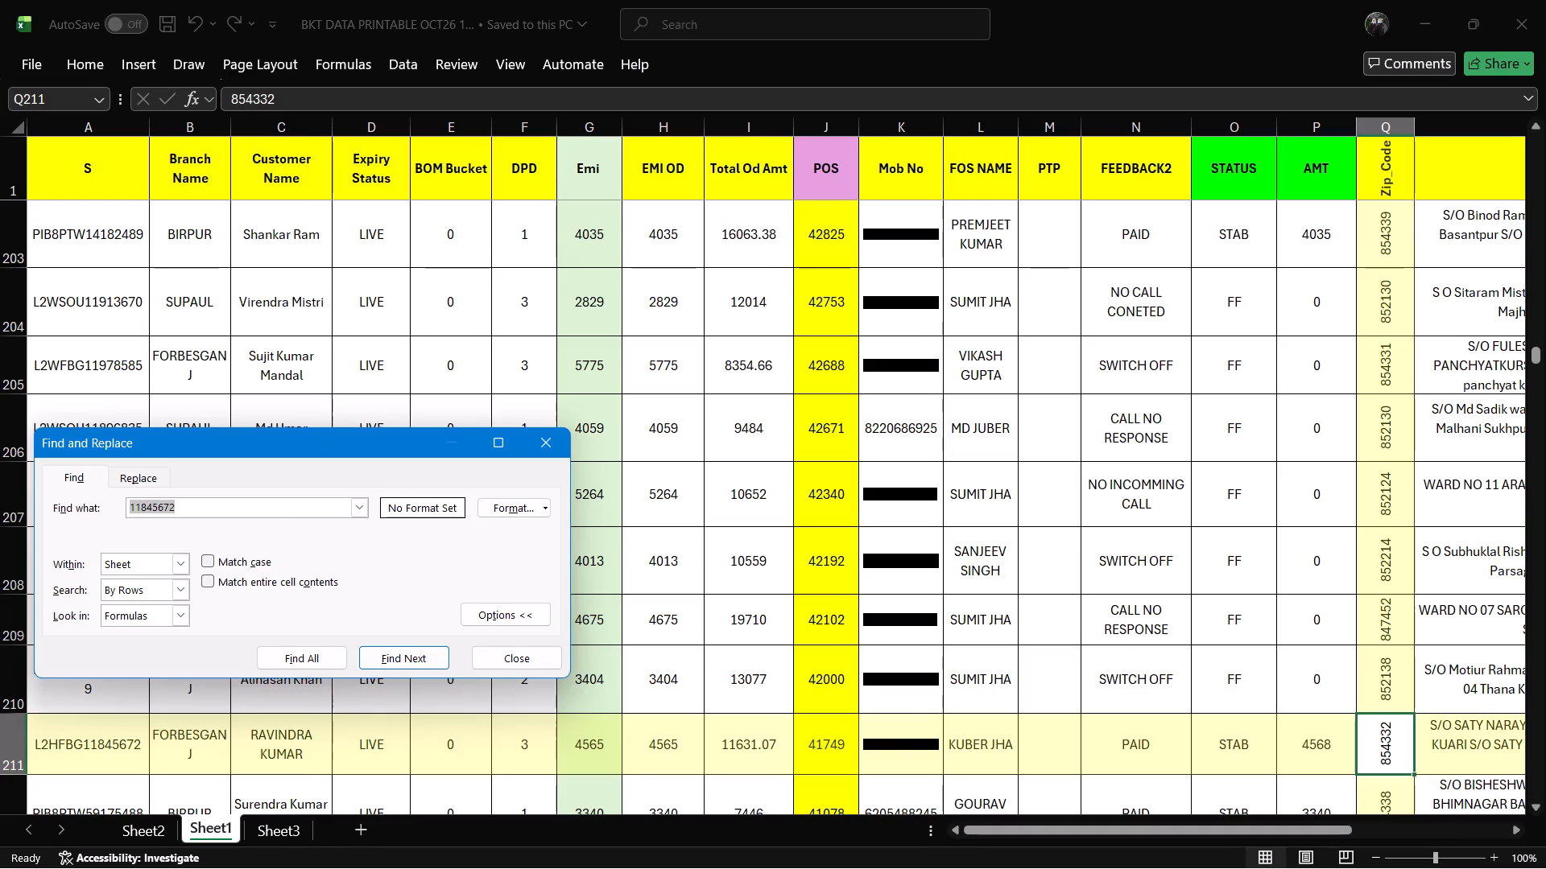
key(BackSpace)
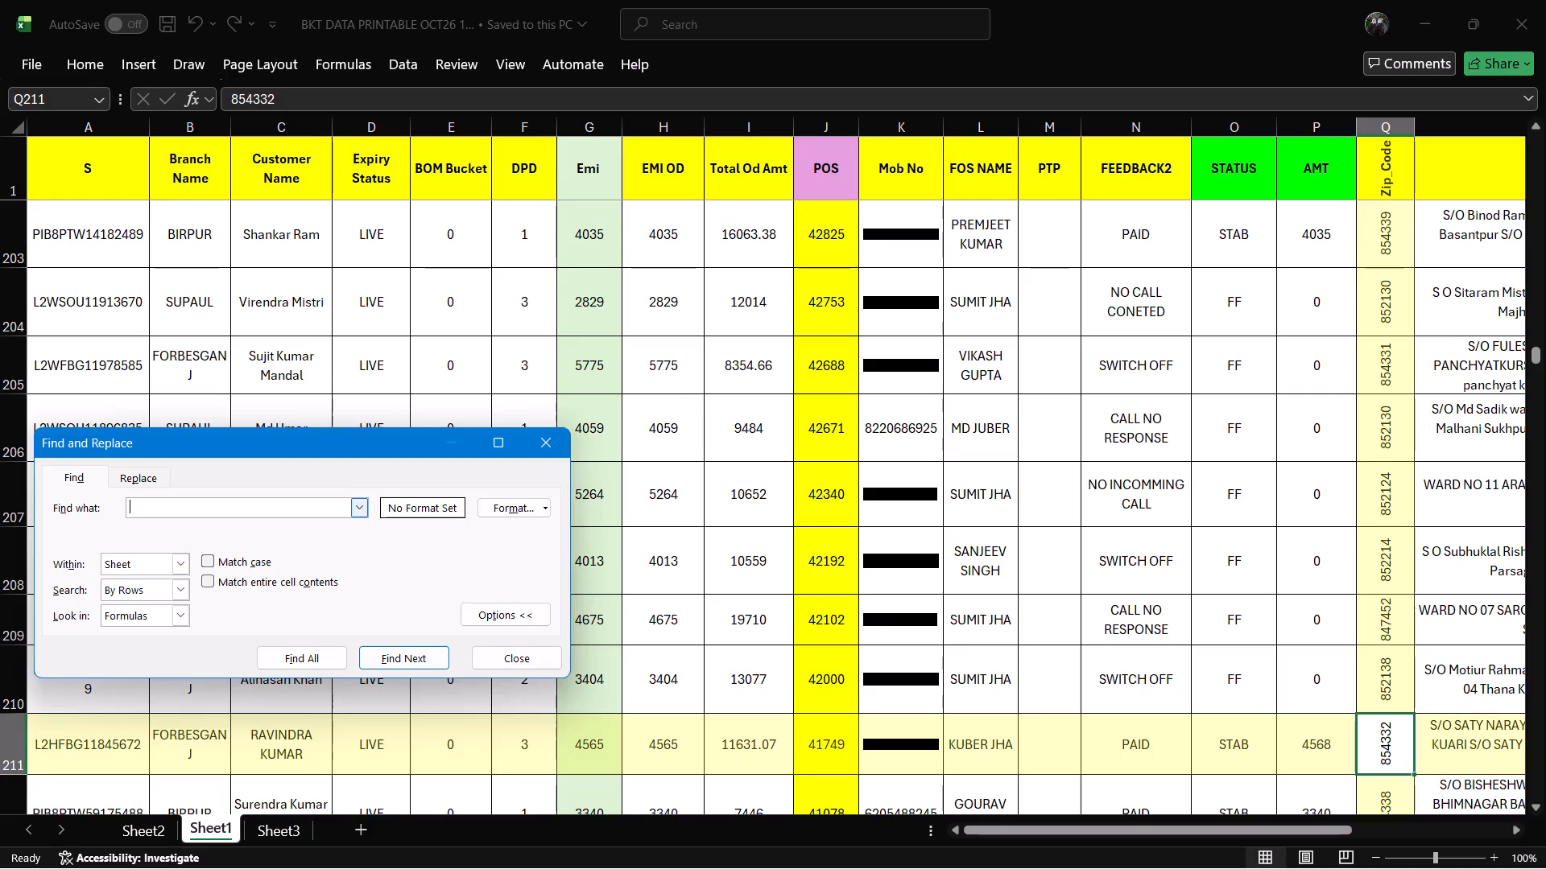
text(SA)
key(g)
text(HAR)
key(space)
click(317, 559)
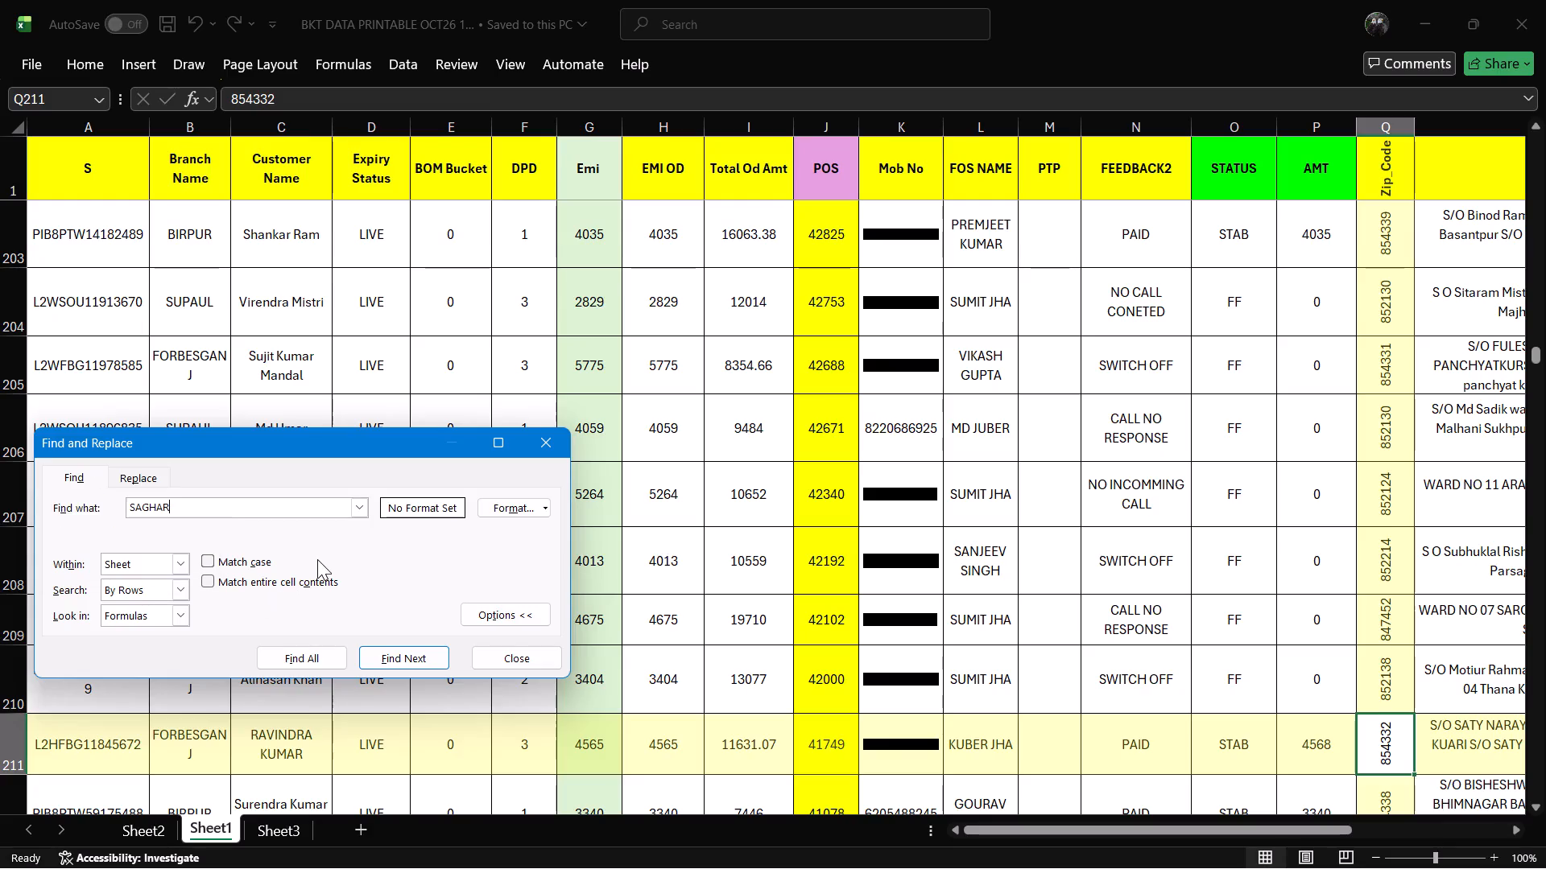
click(212, 497)
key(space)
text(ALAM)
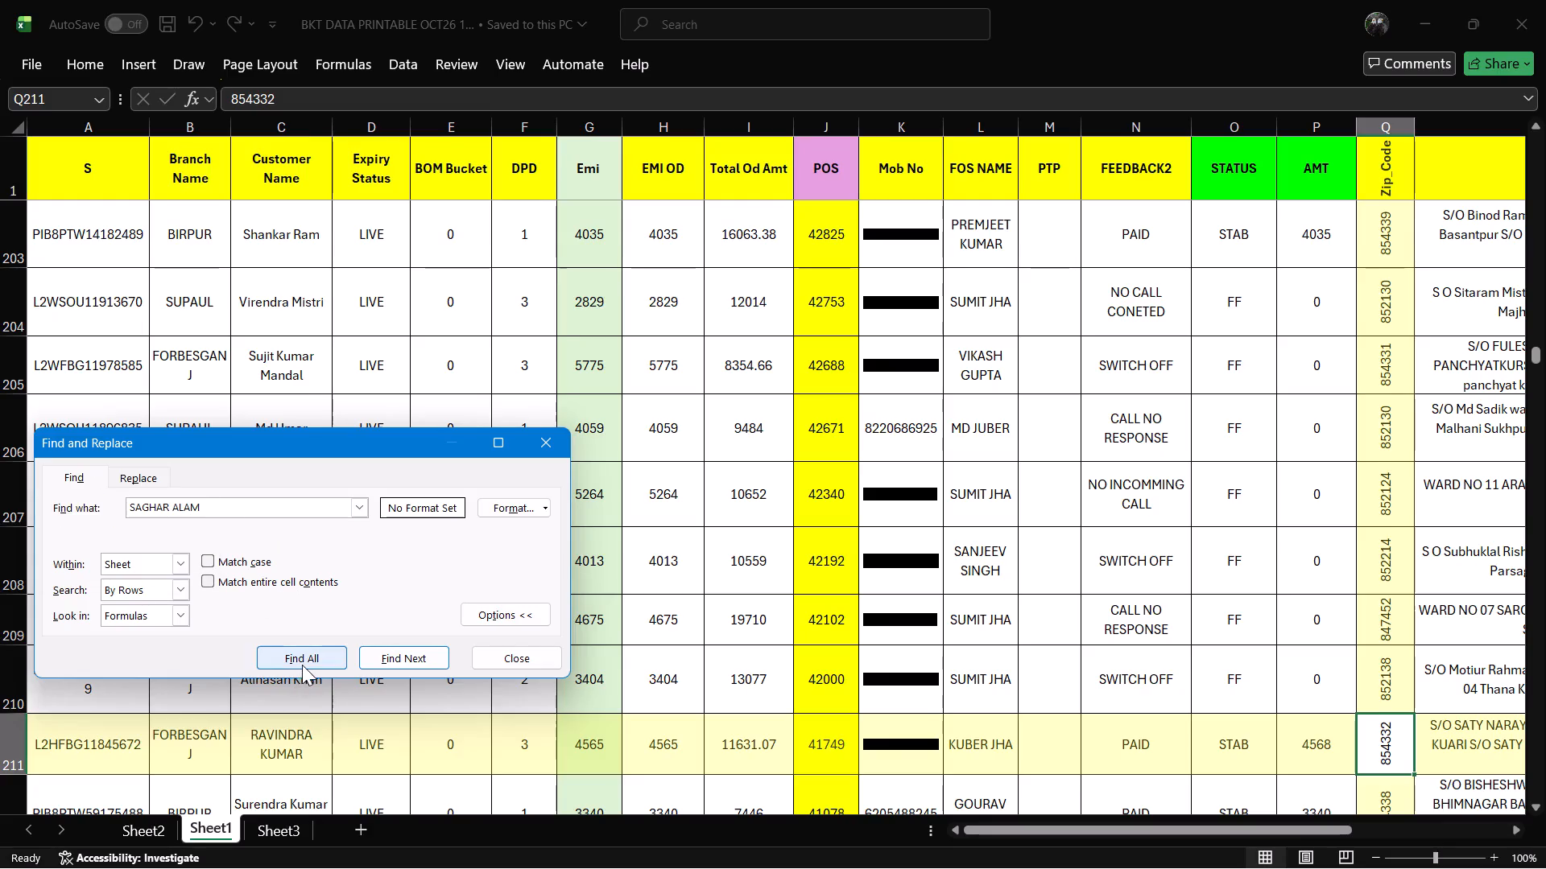
click(302, 663)
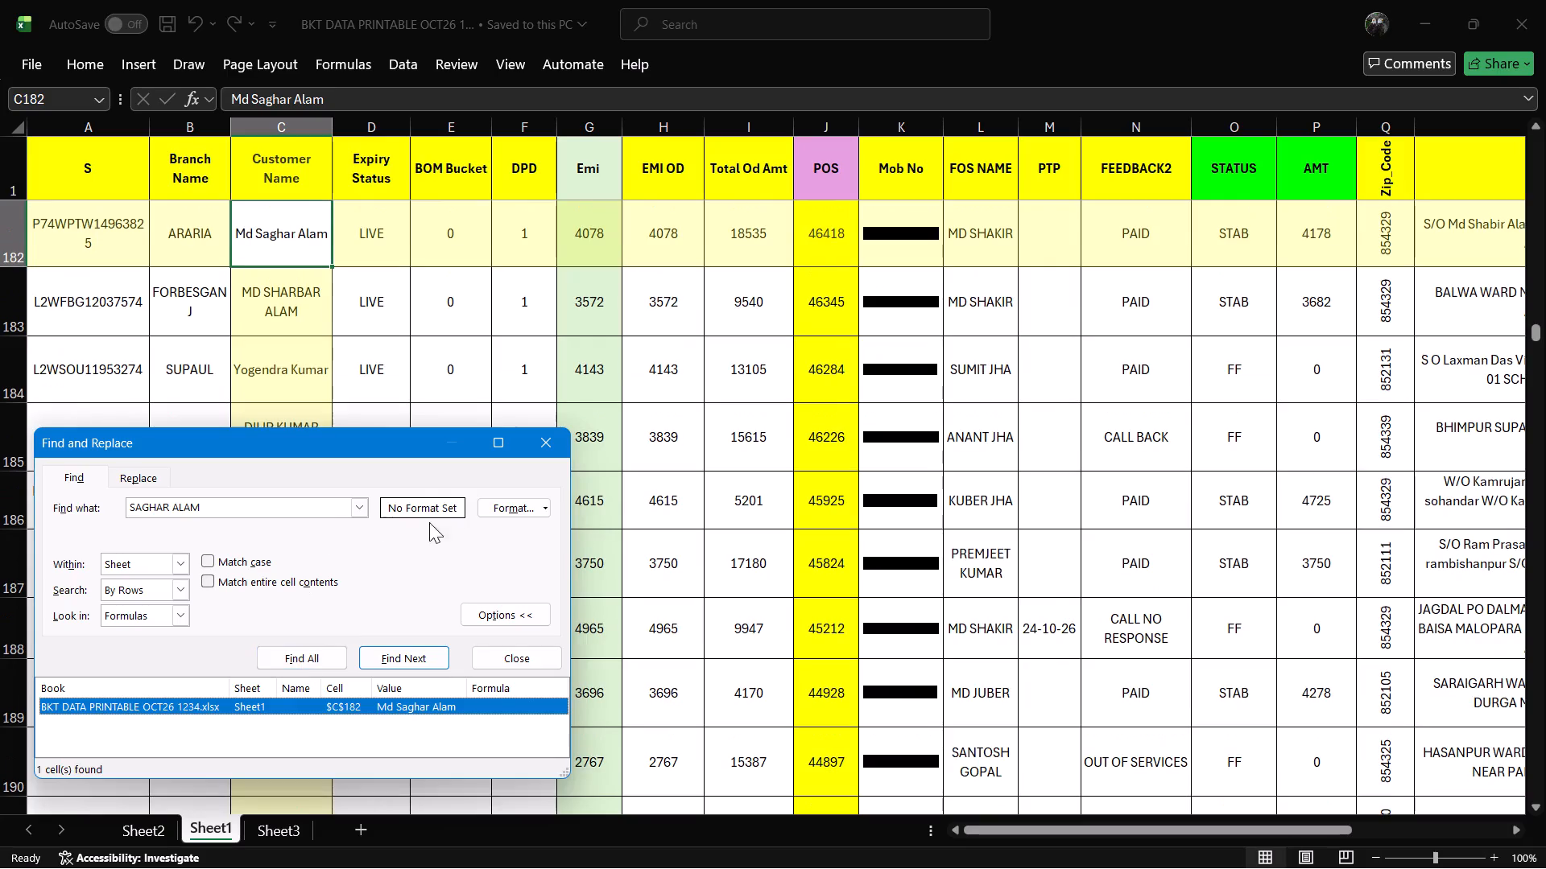
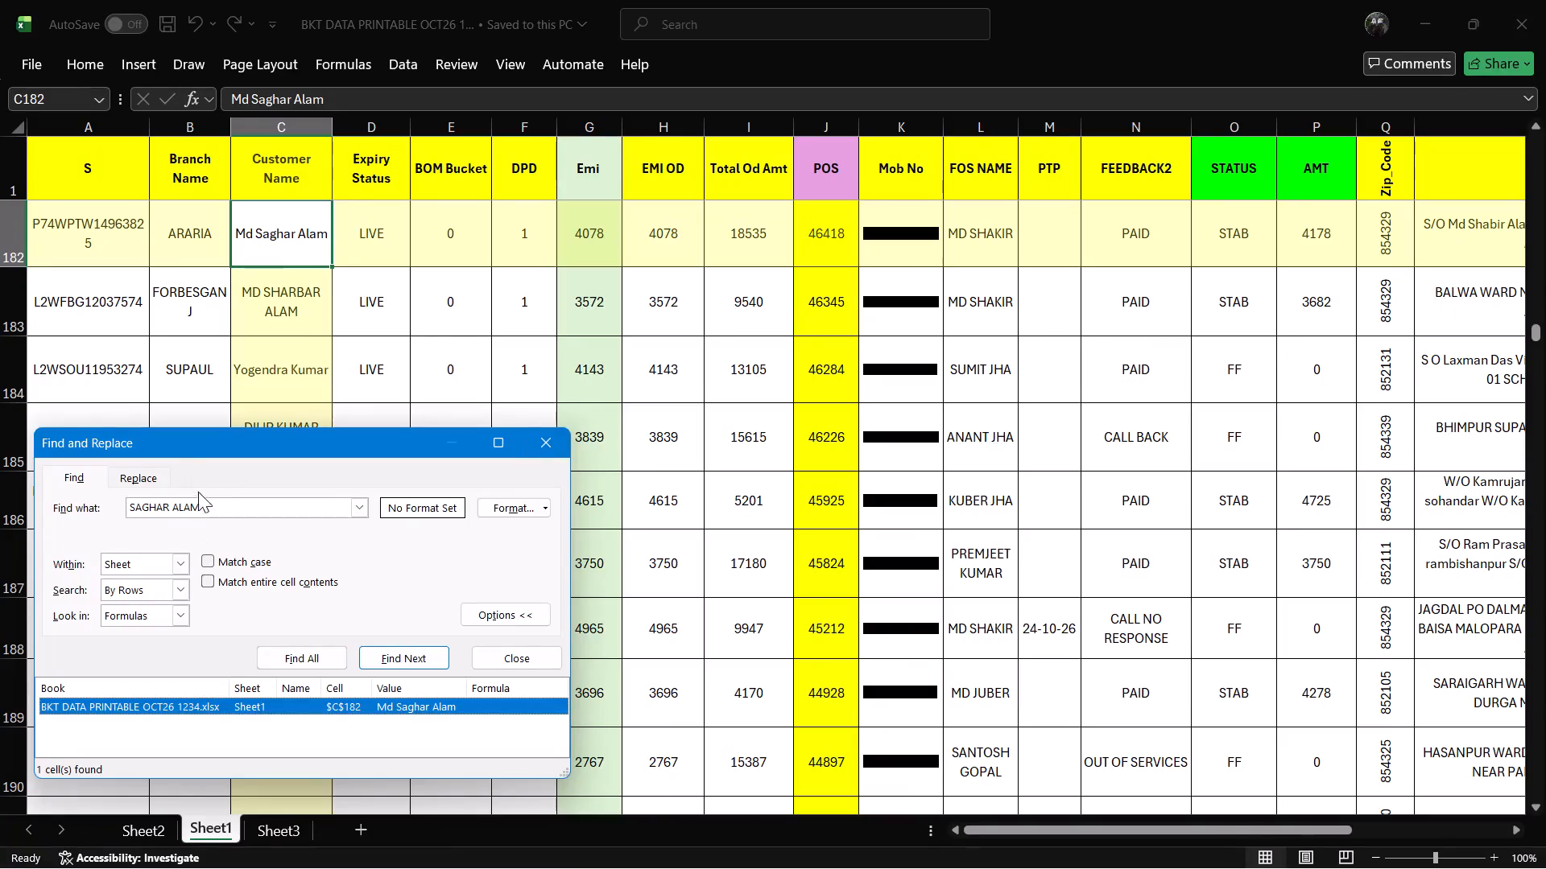
Replace the search term with the next customer's name and find all of that customer's matches on Sheet1.
click(198, 503)
key(BackSpace)
key(BackSpace)
key(BackSpace)
key(BackSpace)
key(BackSpace)
key(BackSpace)
key(BackSpace)
key(BackSpace)
key(BackSpace)
key(BackSpace)
key(BackSpace)
key(BackSpace)
key(BackSpace)
key(BackSpace)
key(BackSpace)
key(BackSpace)
key(BackSpace)
key(BackSpace)
key(BackSpace)
key(BackSpace)
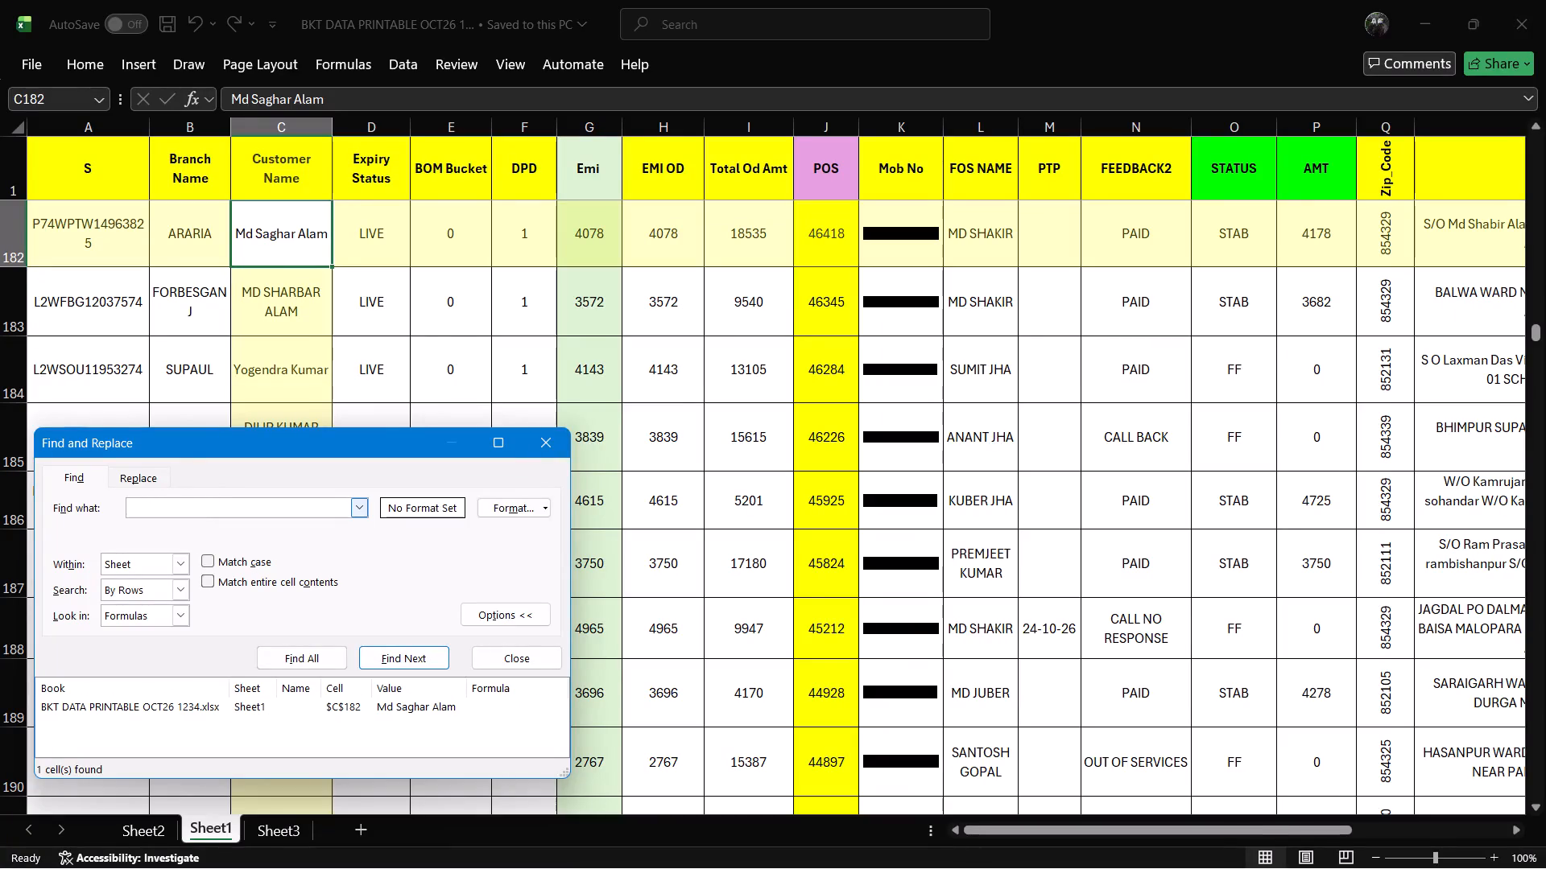
click(193, 506)
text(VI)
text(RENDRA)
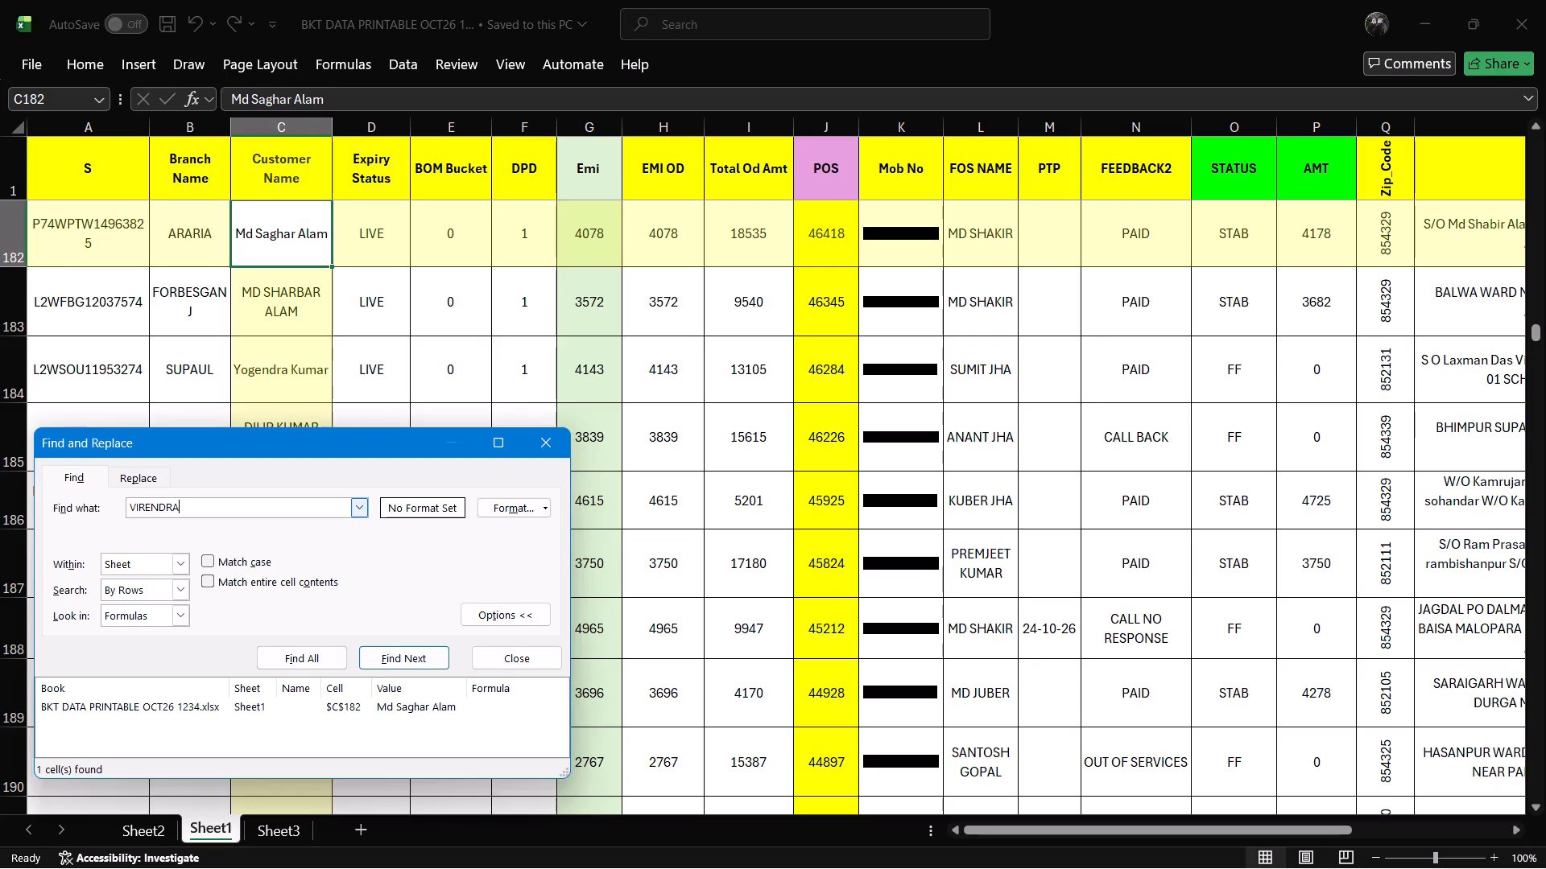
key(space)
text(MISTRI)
click(308, 657)
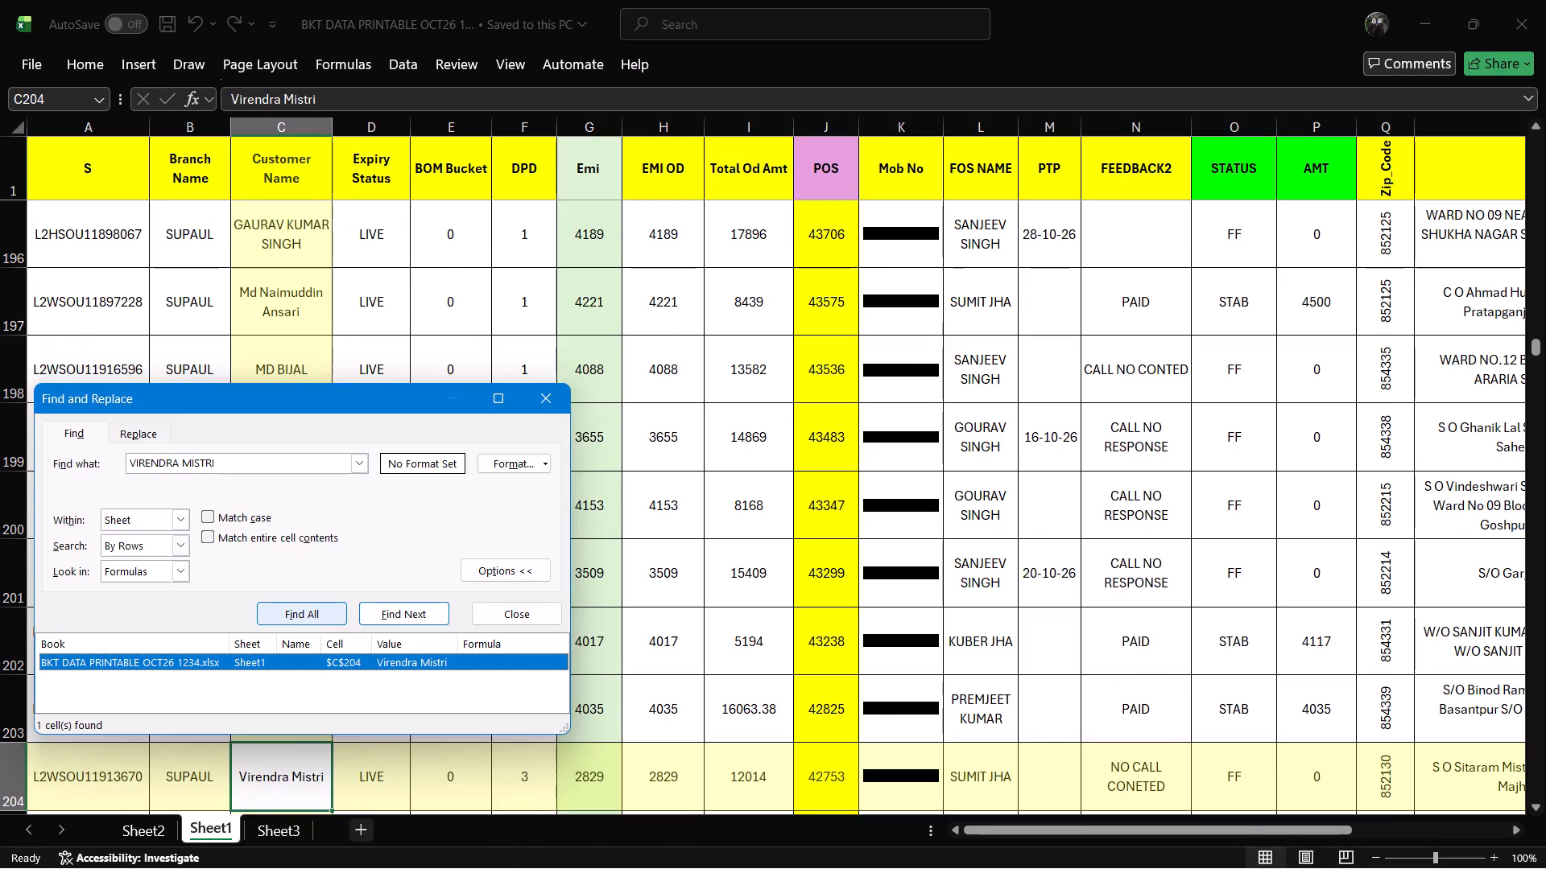
Set the row 204 customer's FEEDBACK2 to PAID and STATUS to STAB.
click(1146, 793)
key(BackSpace)
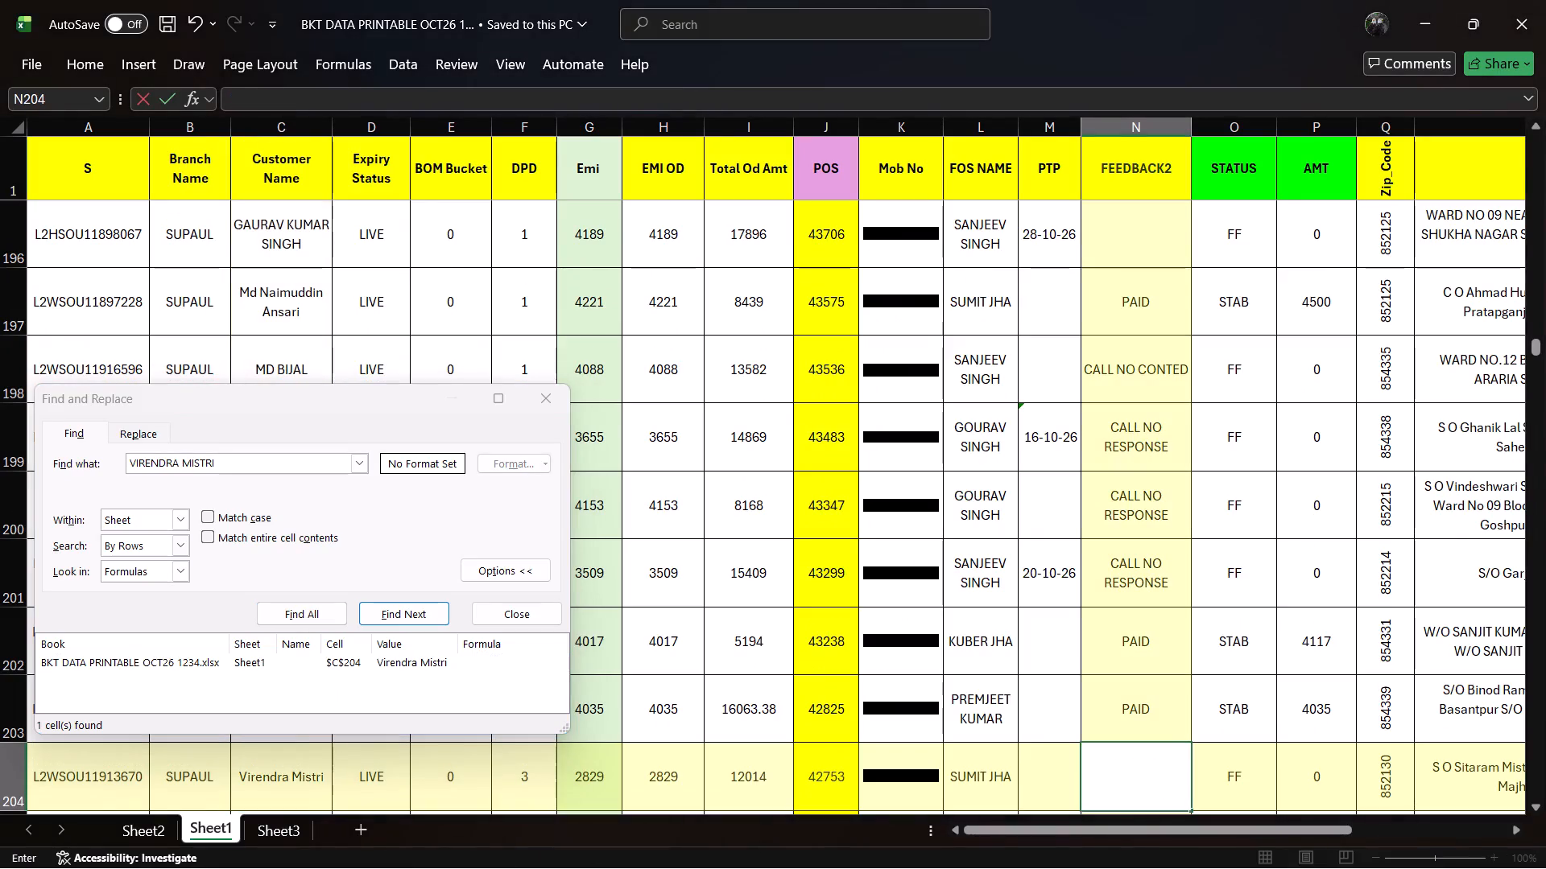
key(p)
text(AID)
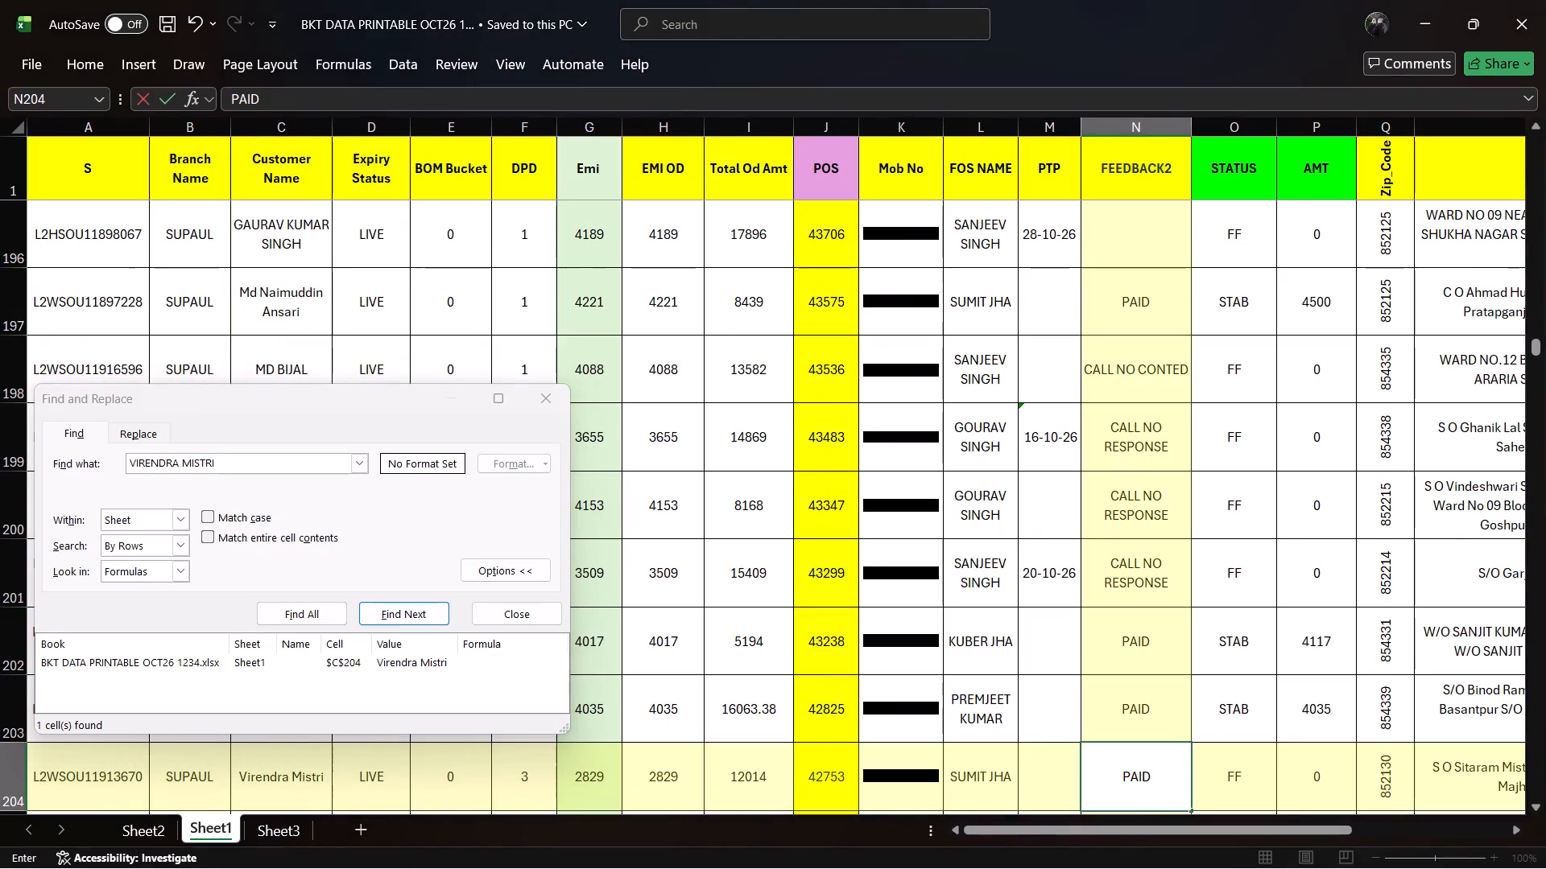
click(1245, 785)
key(BackSpace)
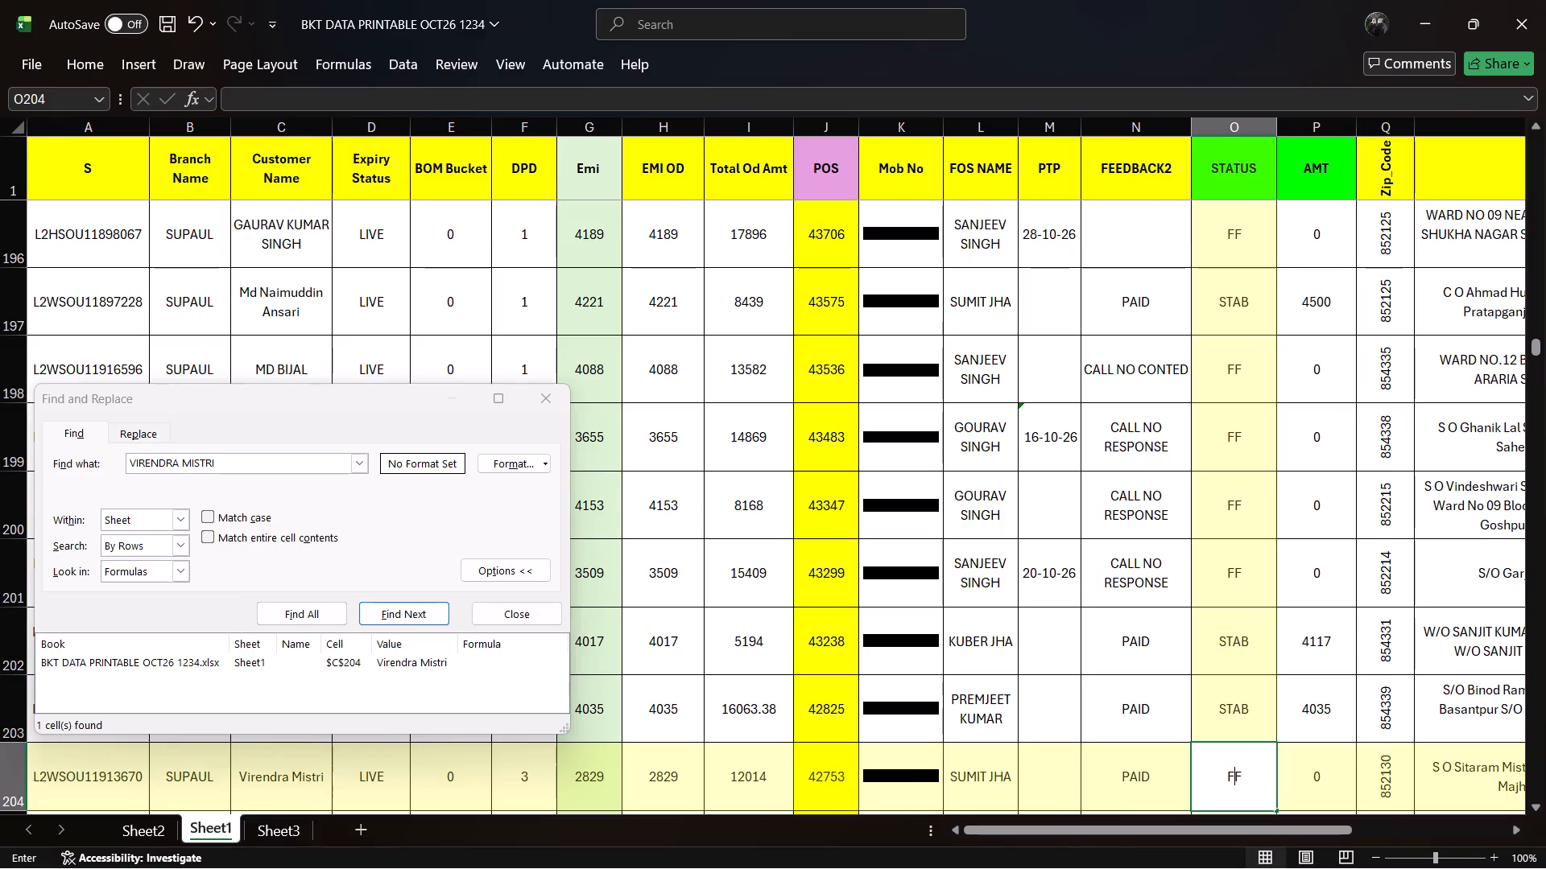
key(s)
key(Right)
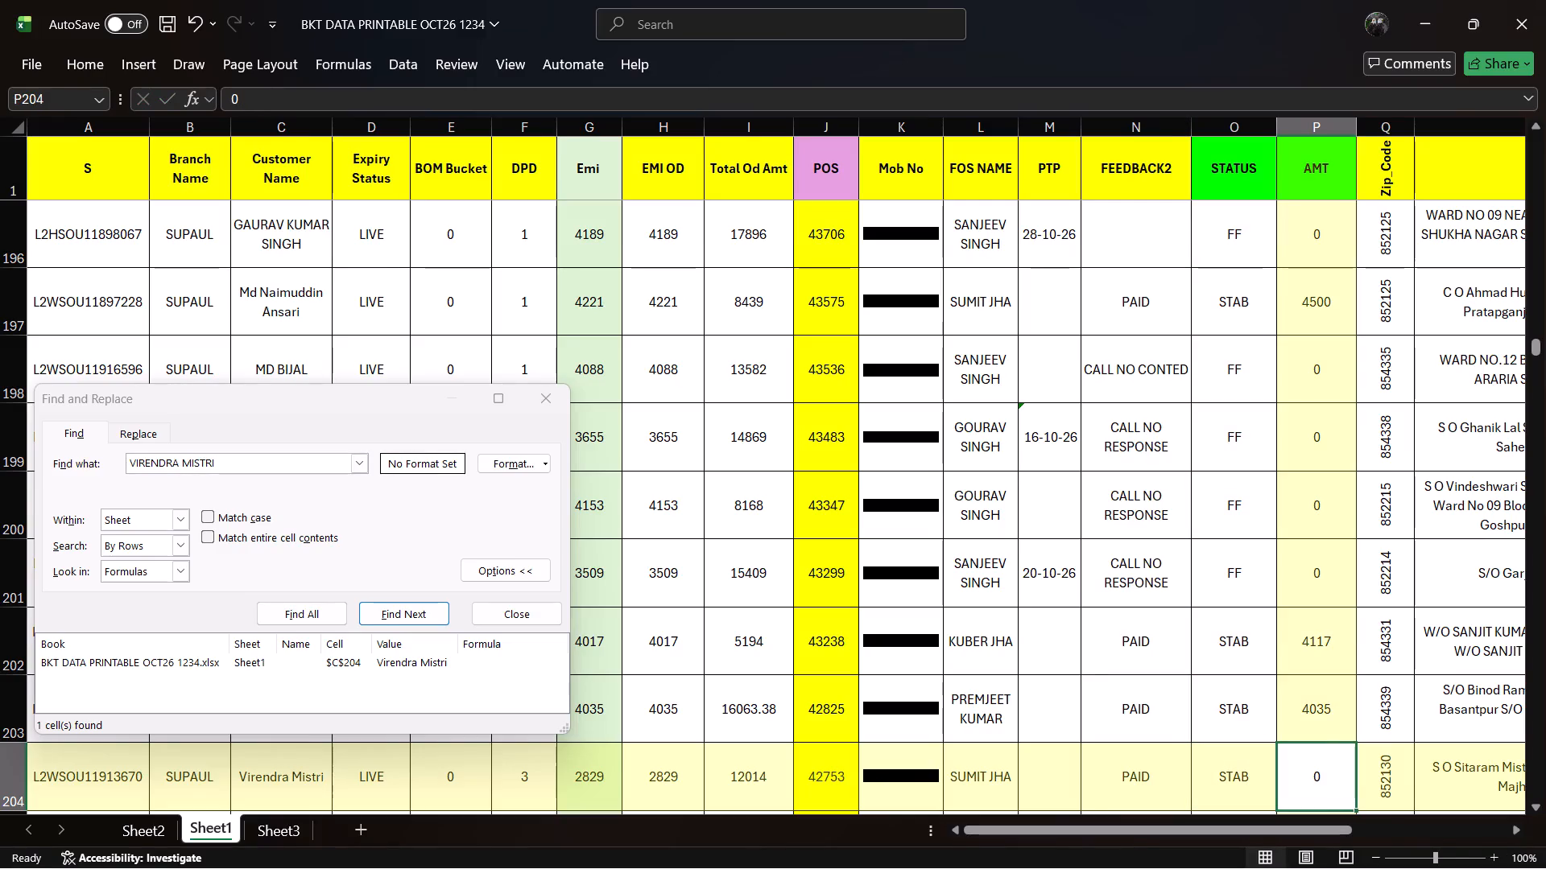
Copy the row 204 customer's EMI OD value, 2829, into the AMT cell of the same row.
key(Left)
key(Left)
key(Left)
key(Left)
key(Left)
key(Left)
key(Left)
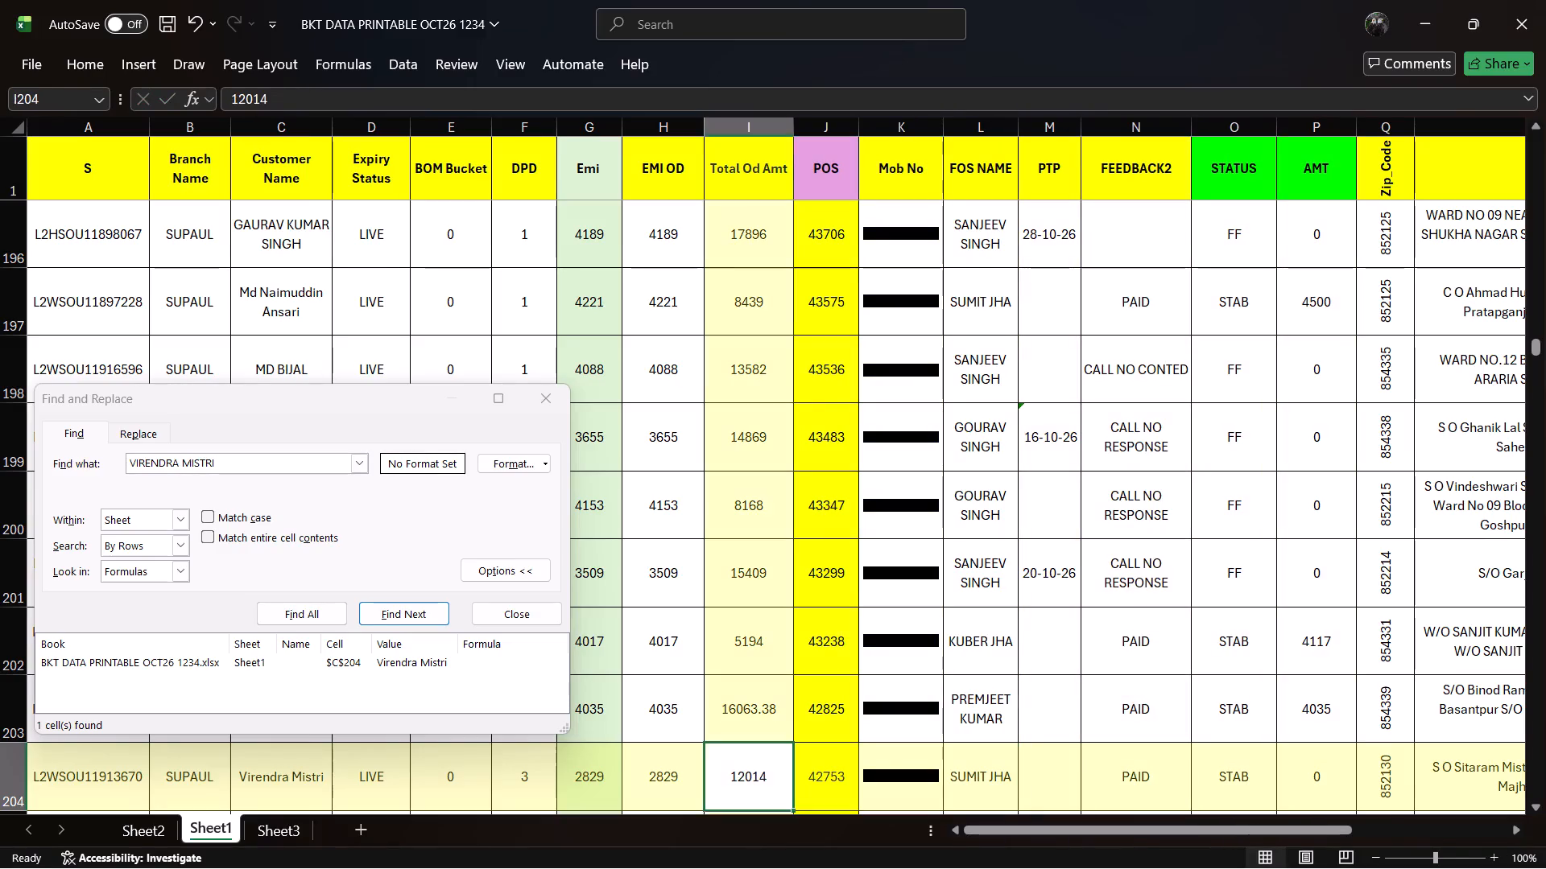
key(Left)
key(ctrl+c)
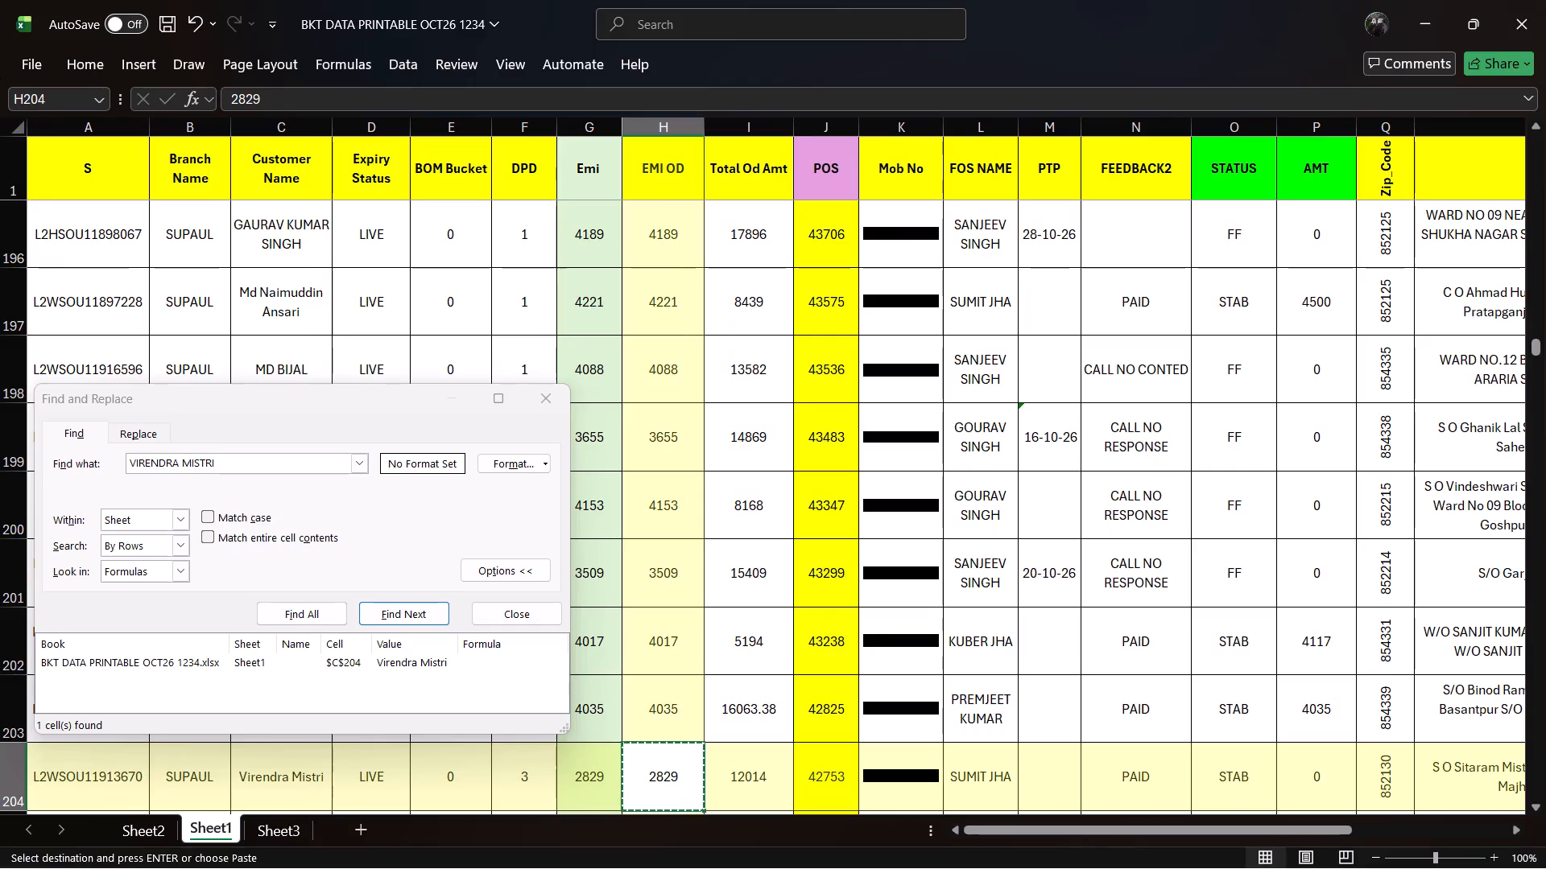
key(Right)
key(Right)
key(Right)
key(Right)
key(Right)
key(Right)
key(Right)
key(Right)
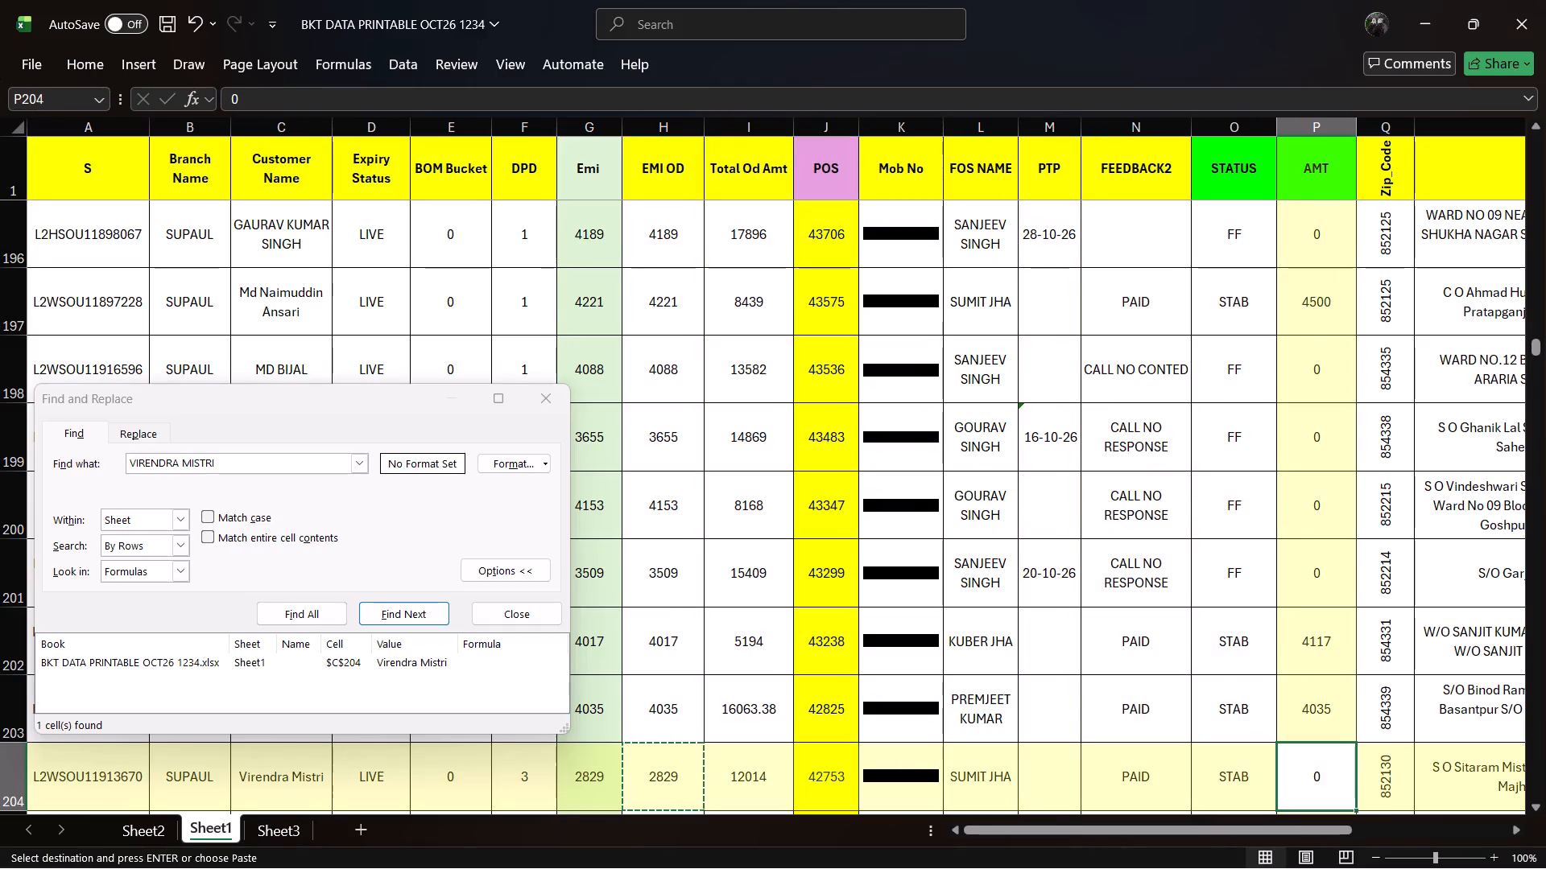
key(ctrl+v)
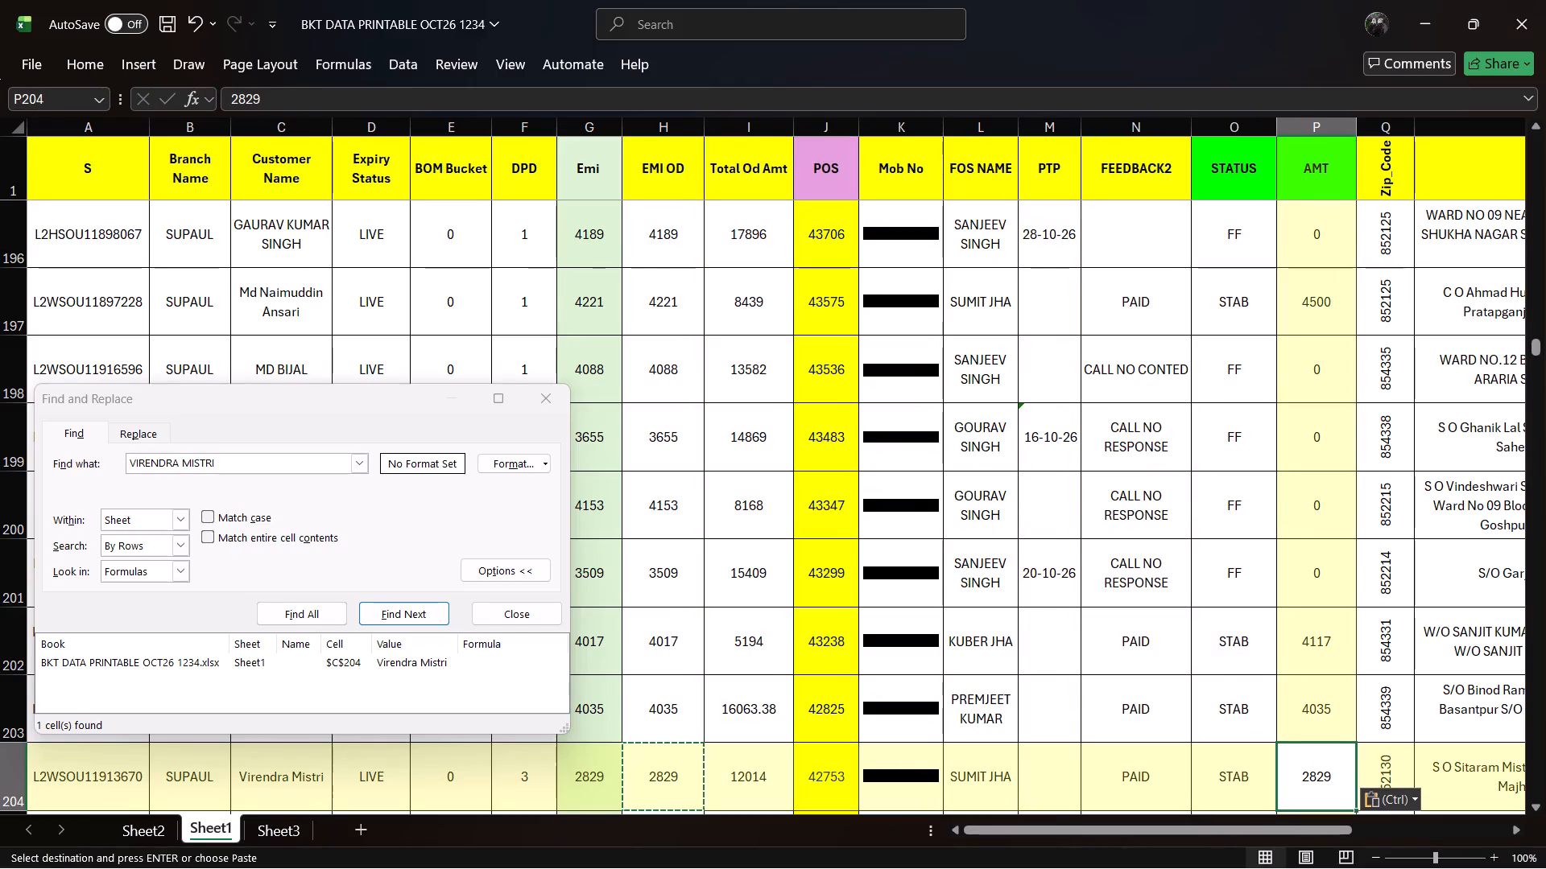
Close the Find and Replace dialog and save the workbook.
click(539, 402)
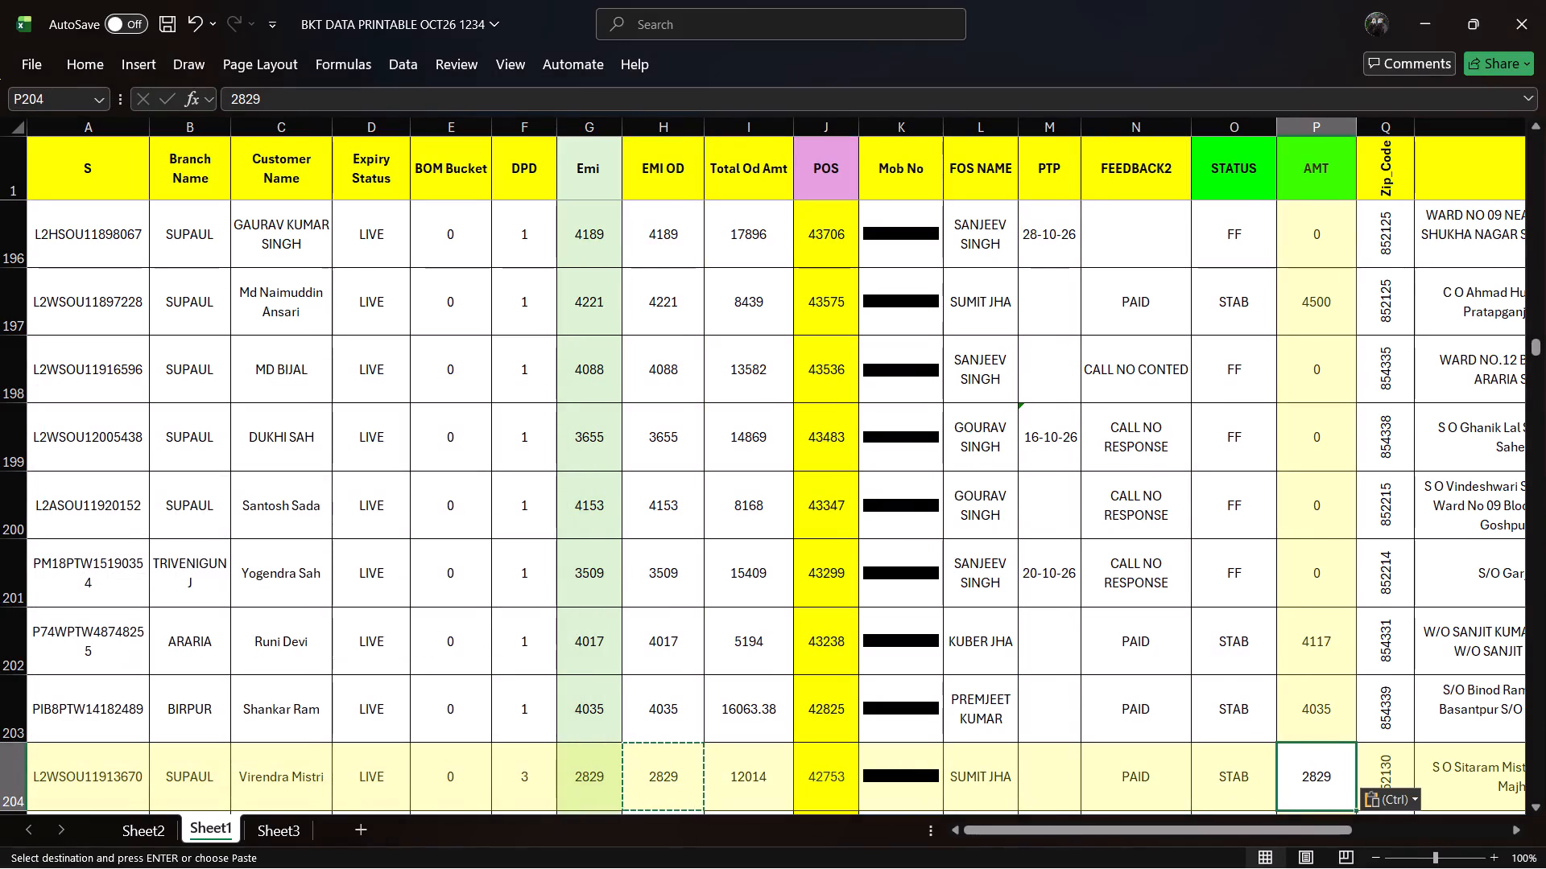
key(ctrl+s)
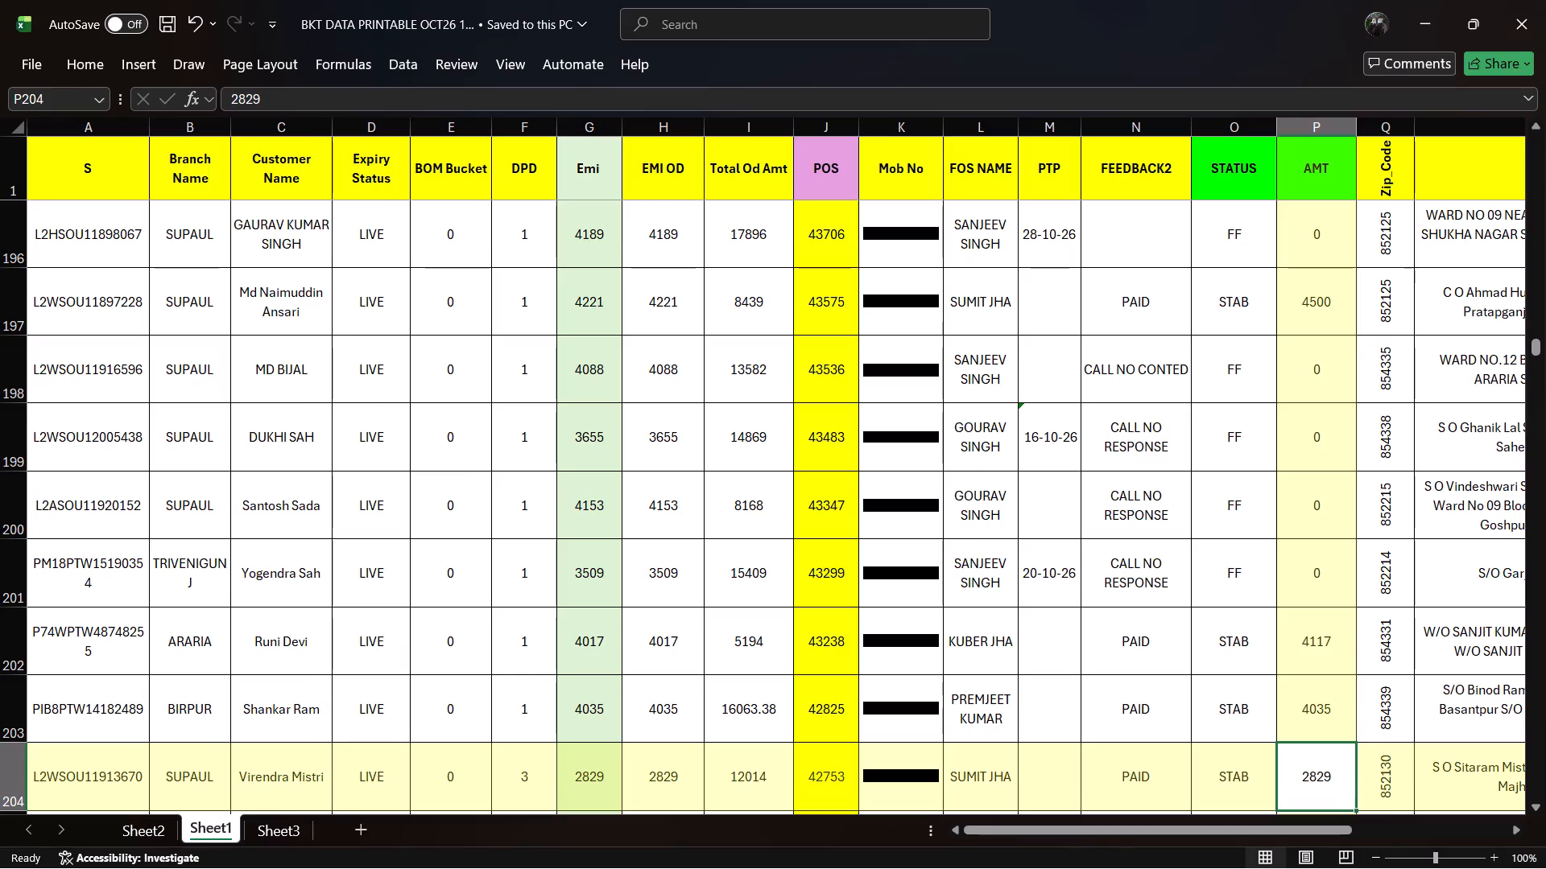
Try to find all matches of the next customer on Sheet1 by full name, and close the search dialog.
key(ctrl+f)
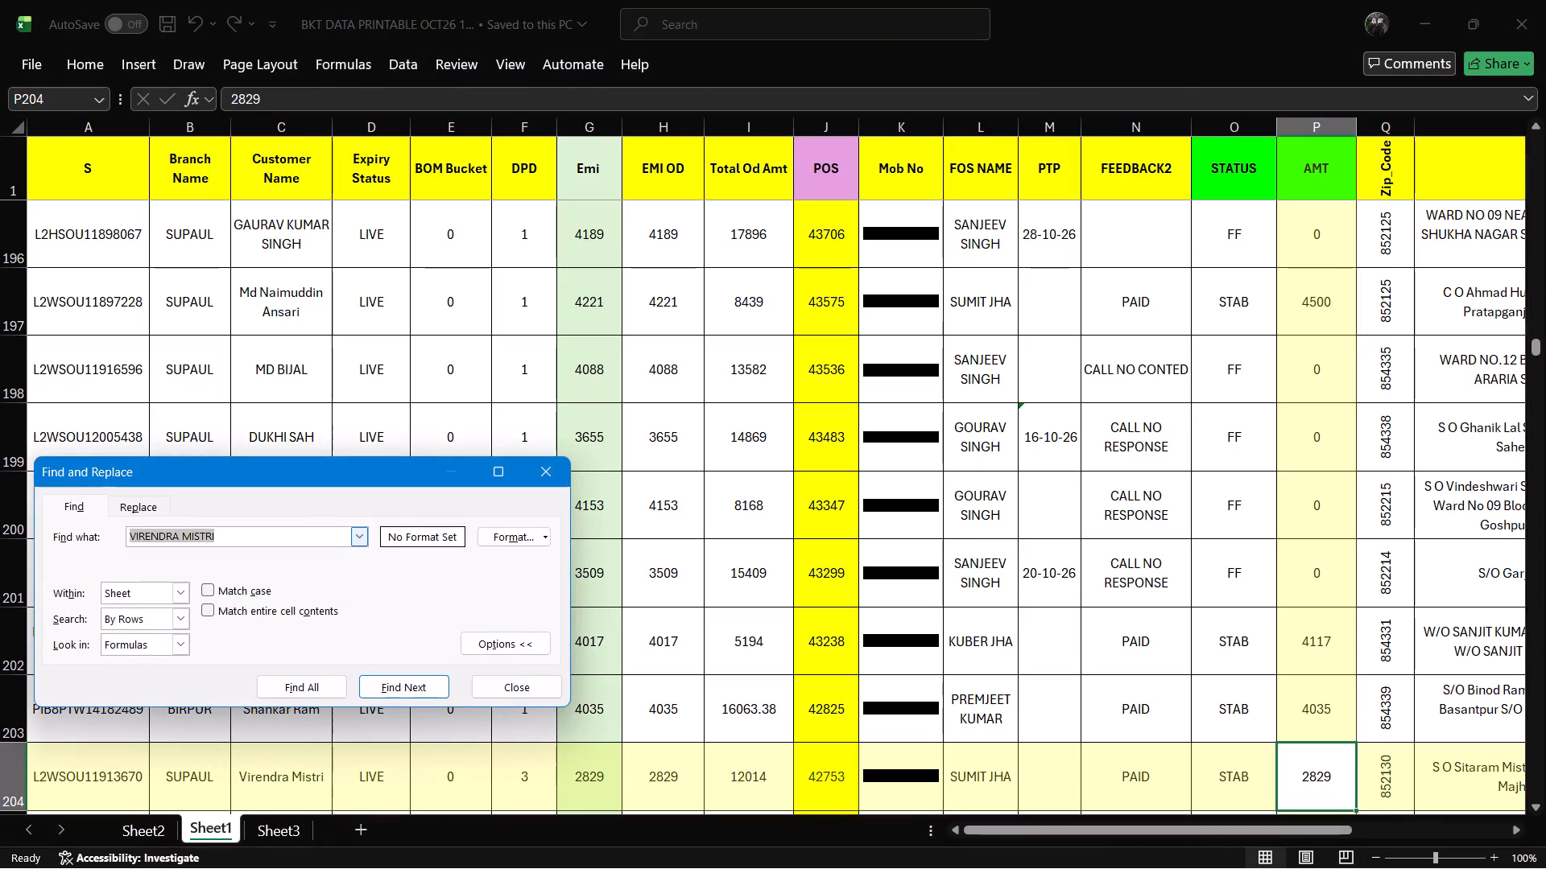
key(BackSpace)
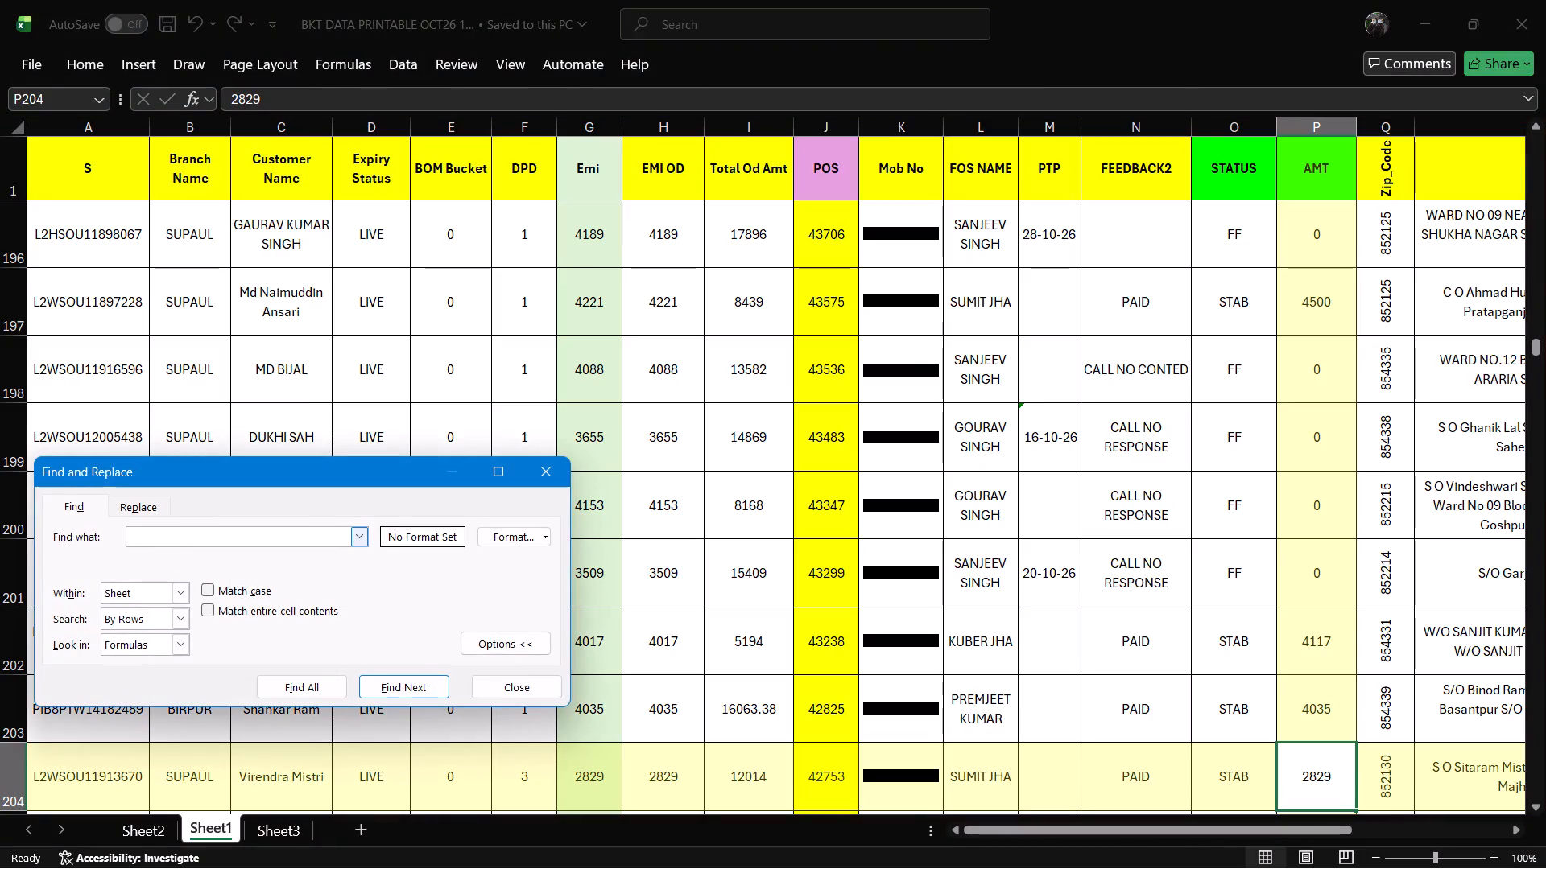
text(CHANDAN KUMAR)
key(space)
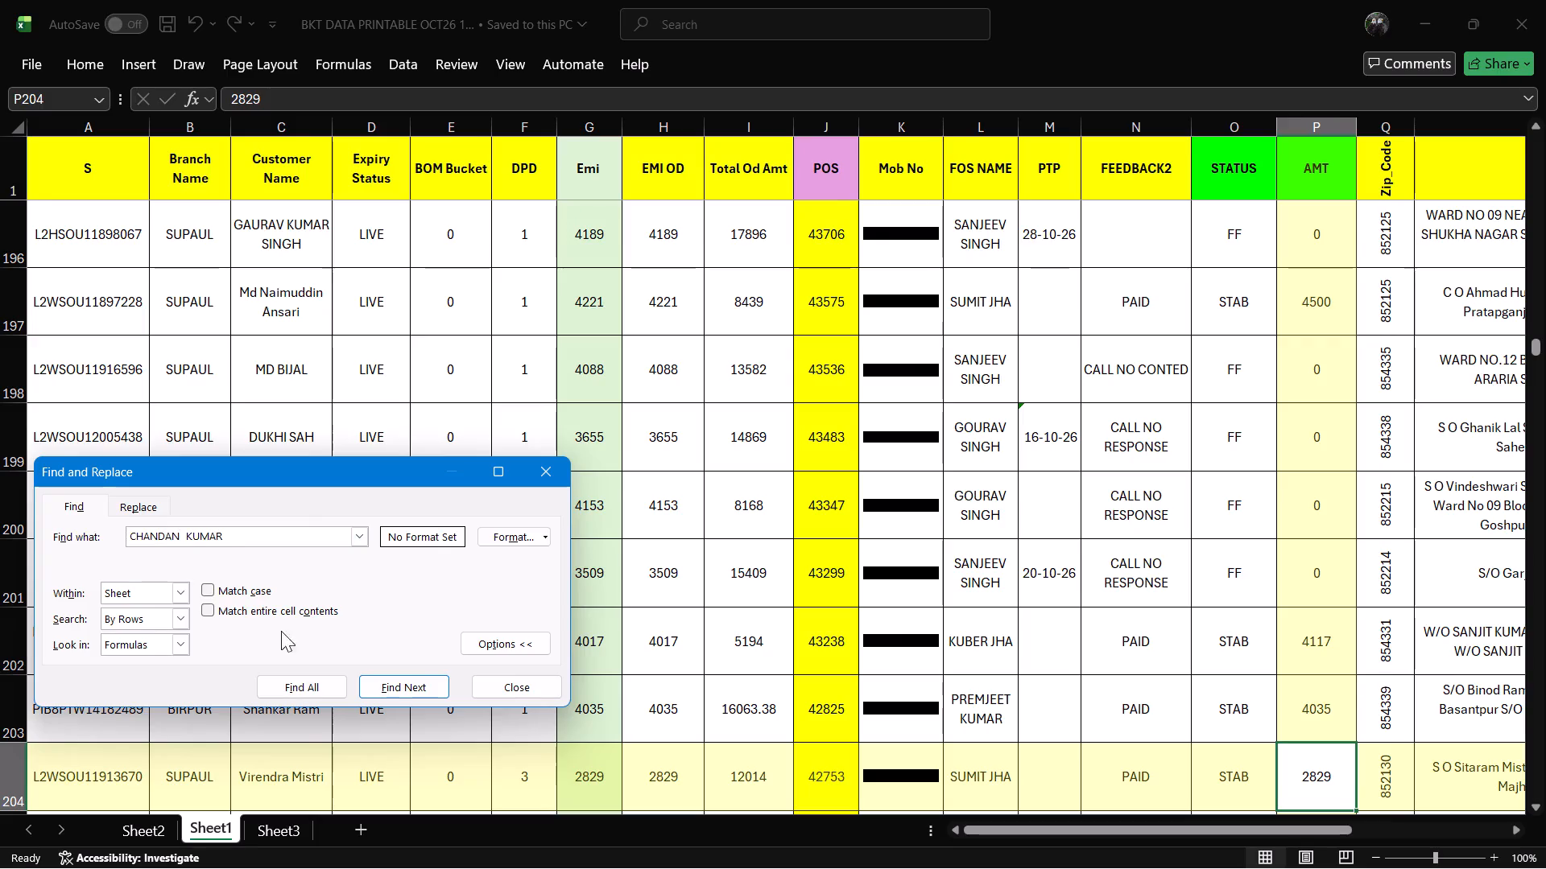
click(298, 677)
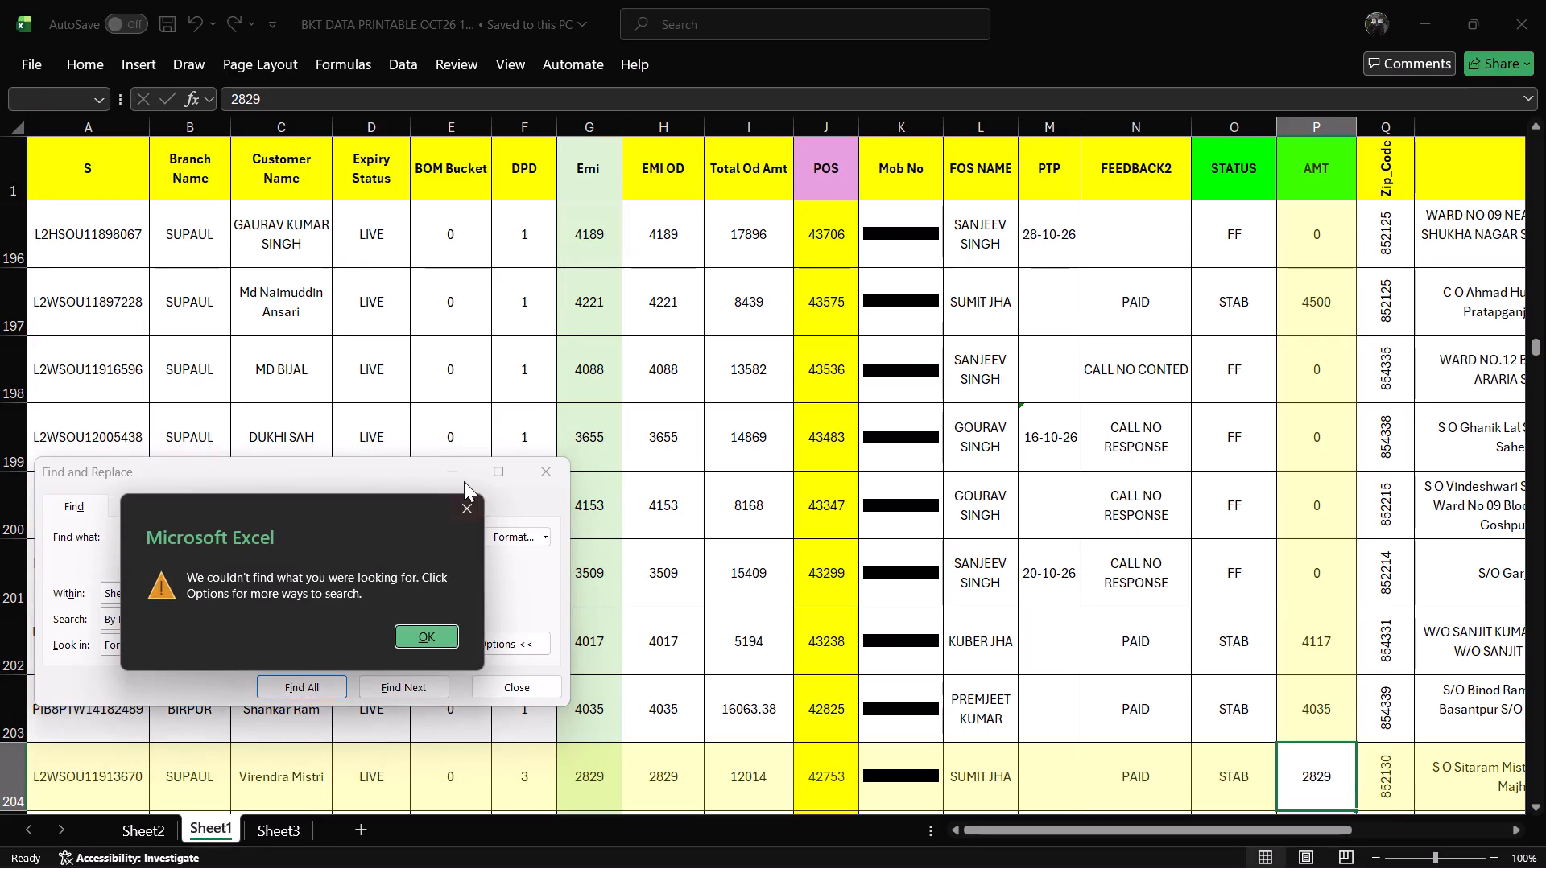
click(464, 481)
click(467, 502)
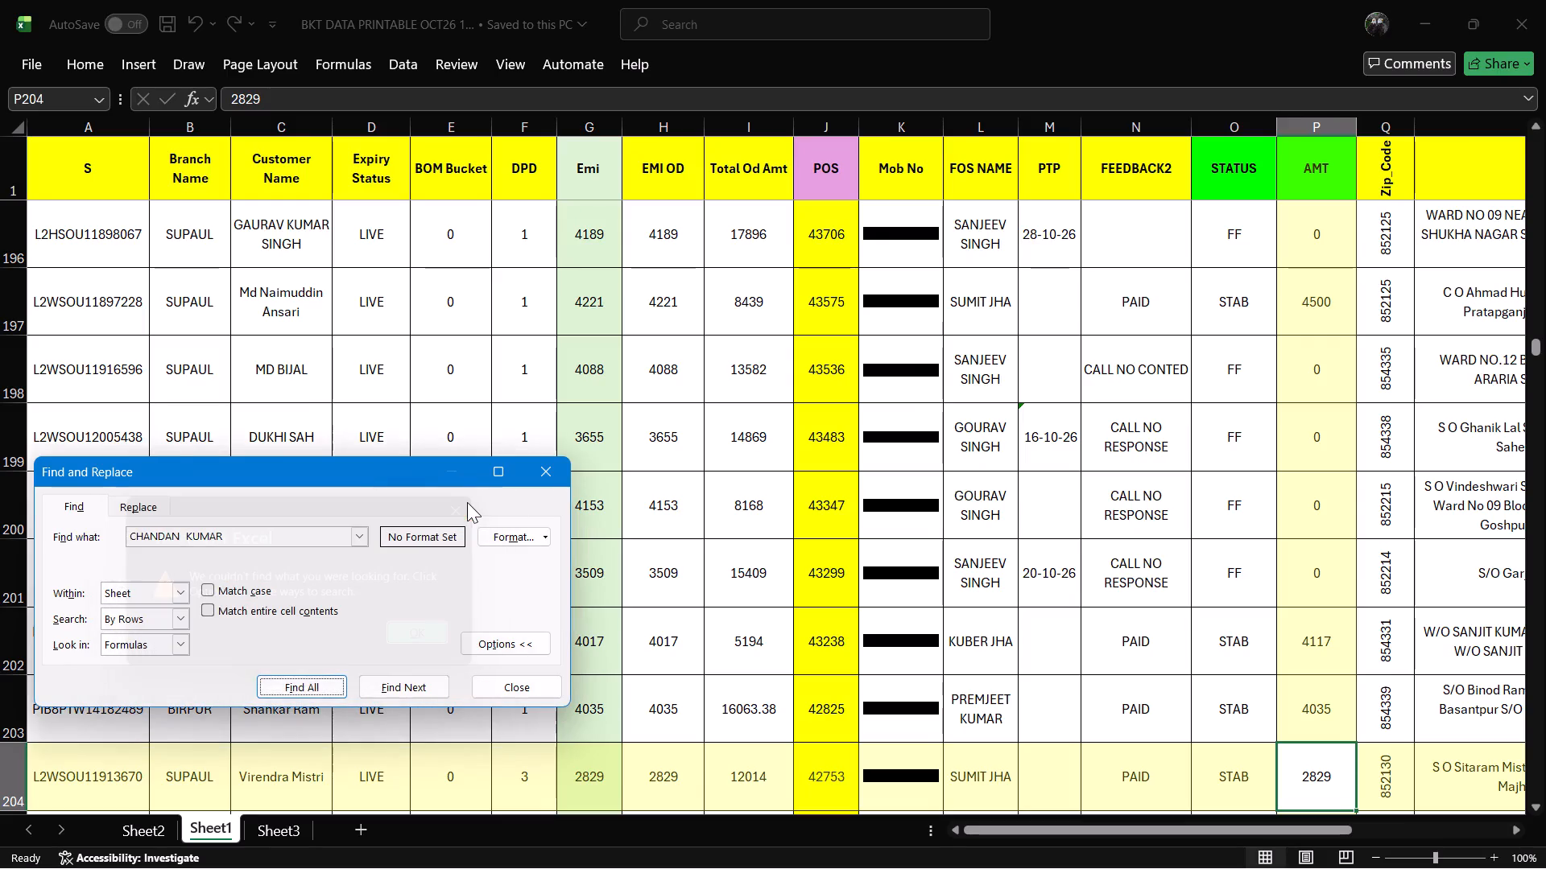
click(544, 476)
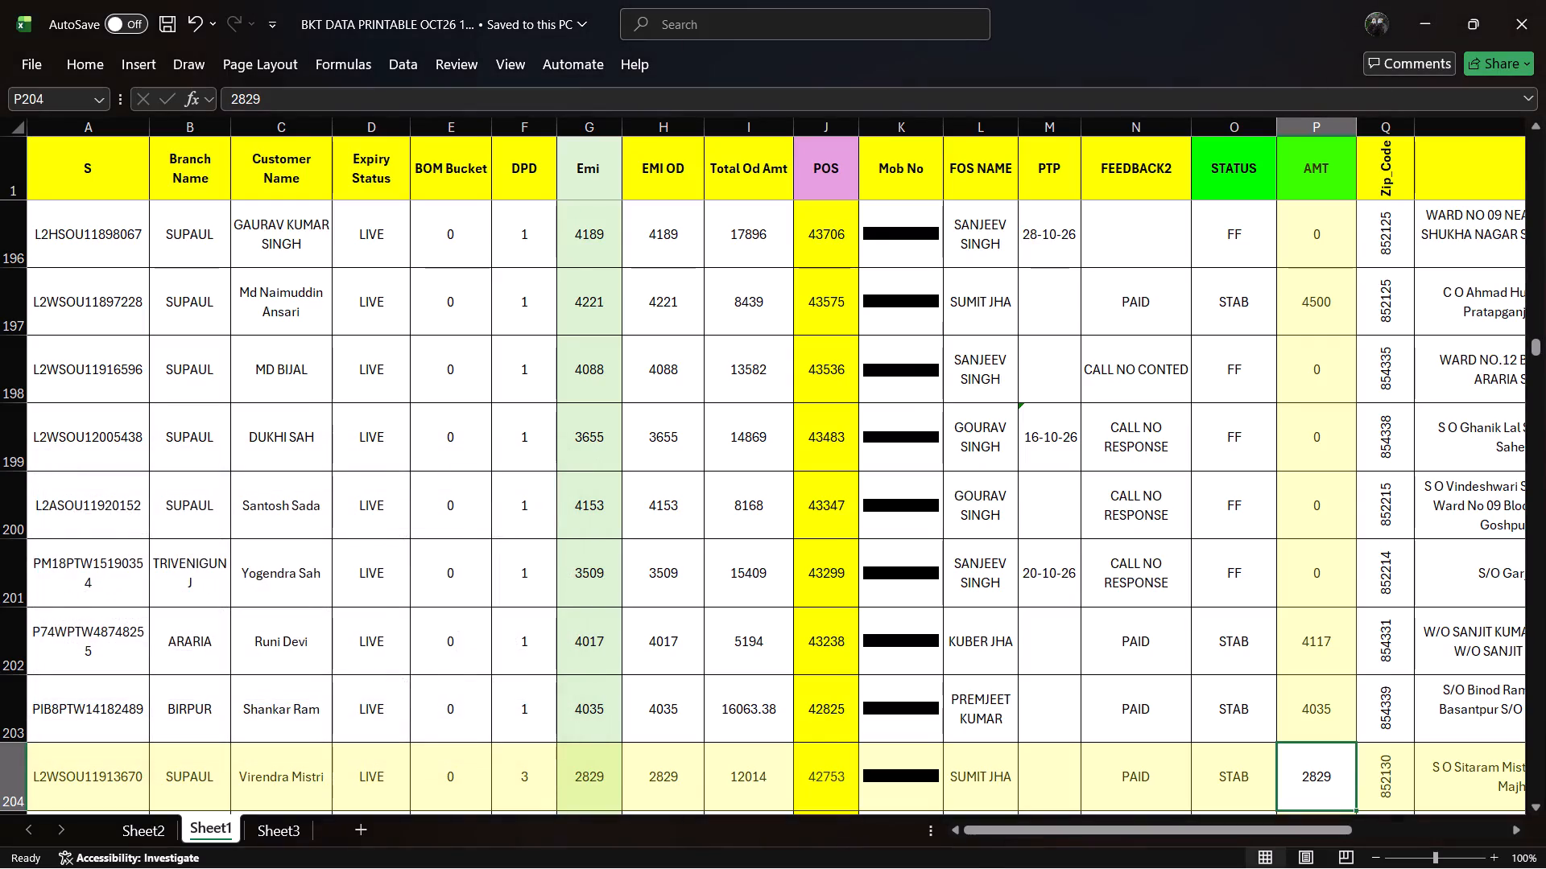
Turn on column filters for the whole Sheet1 data table.
key(ctrl+a)
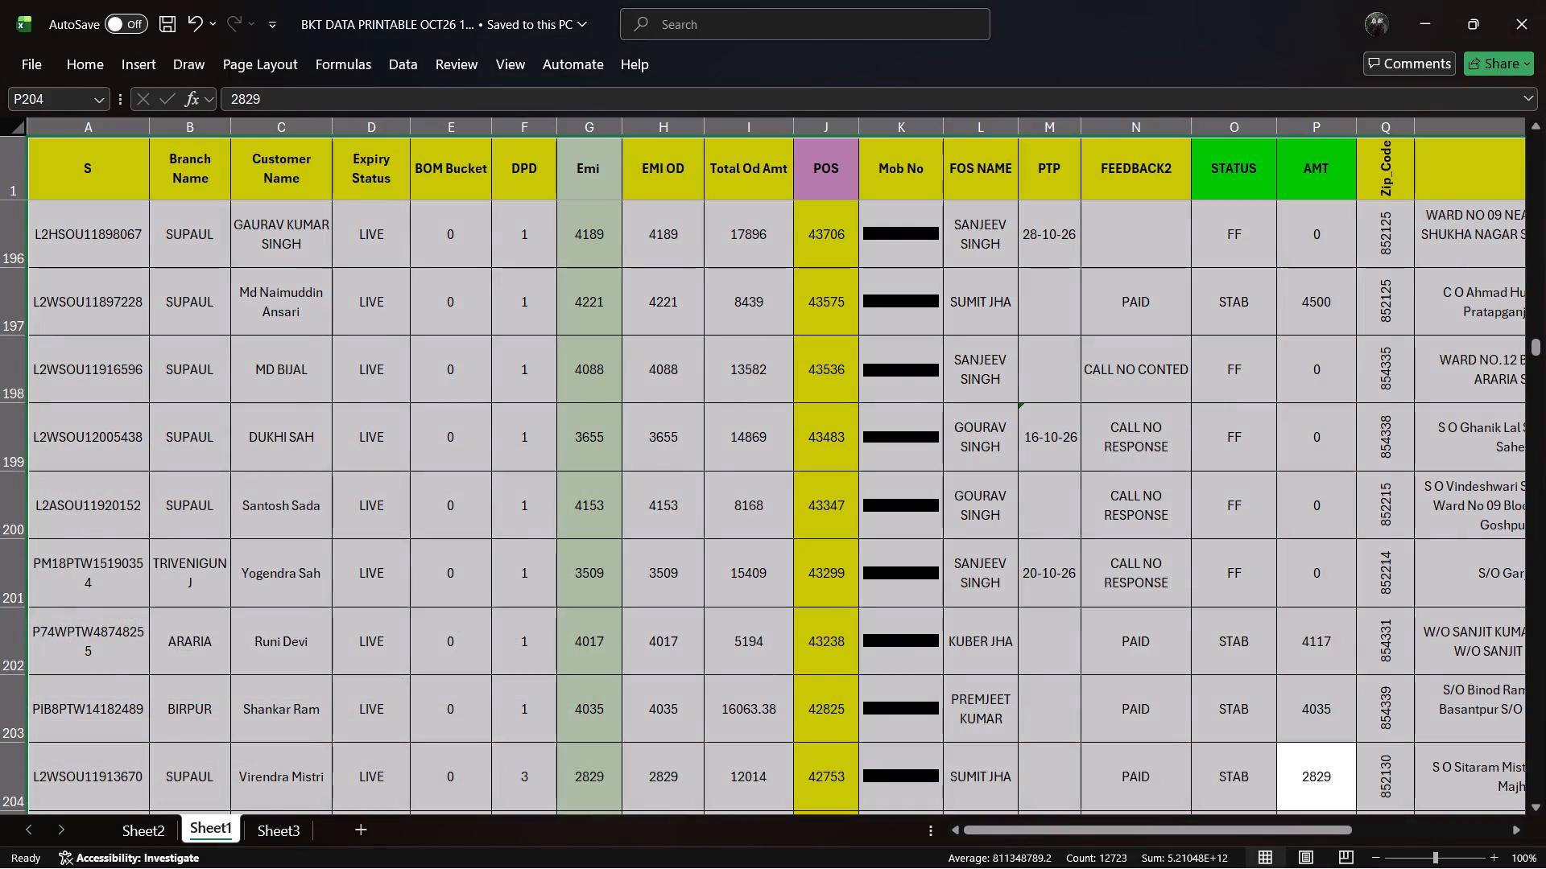
key(ctrl+shift+l)
click(379, 381)
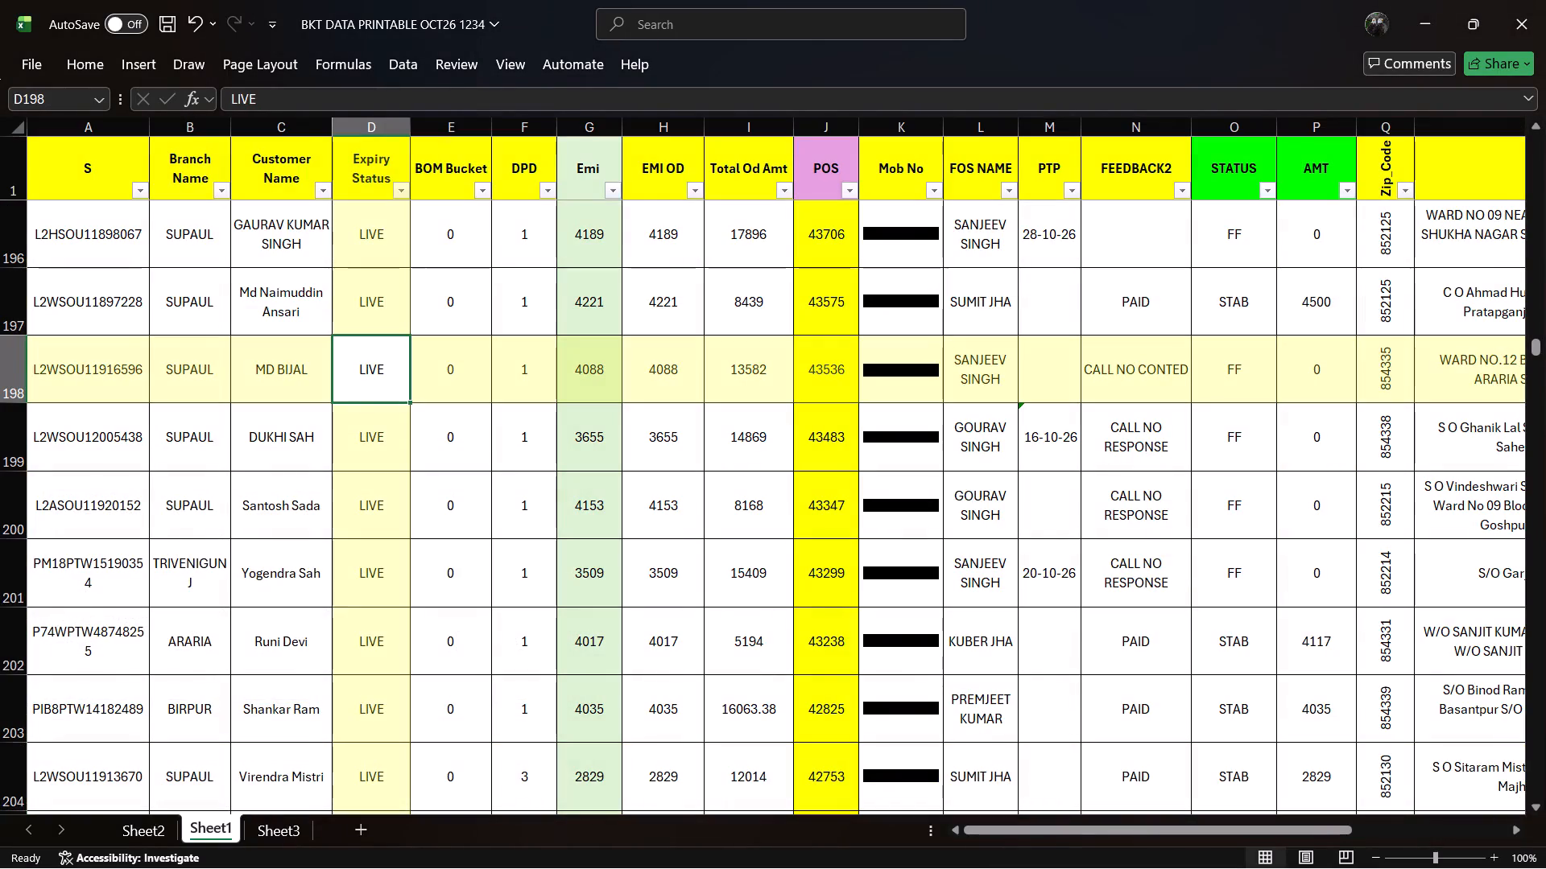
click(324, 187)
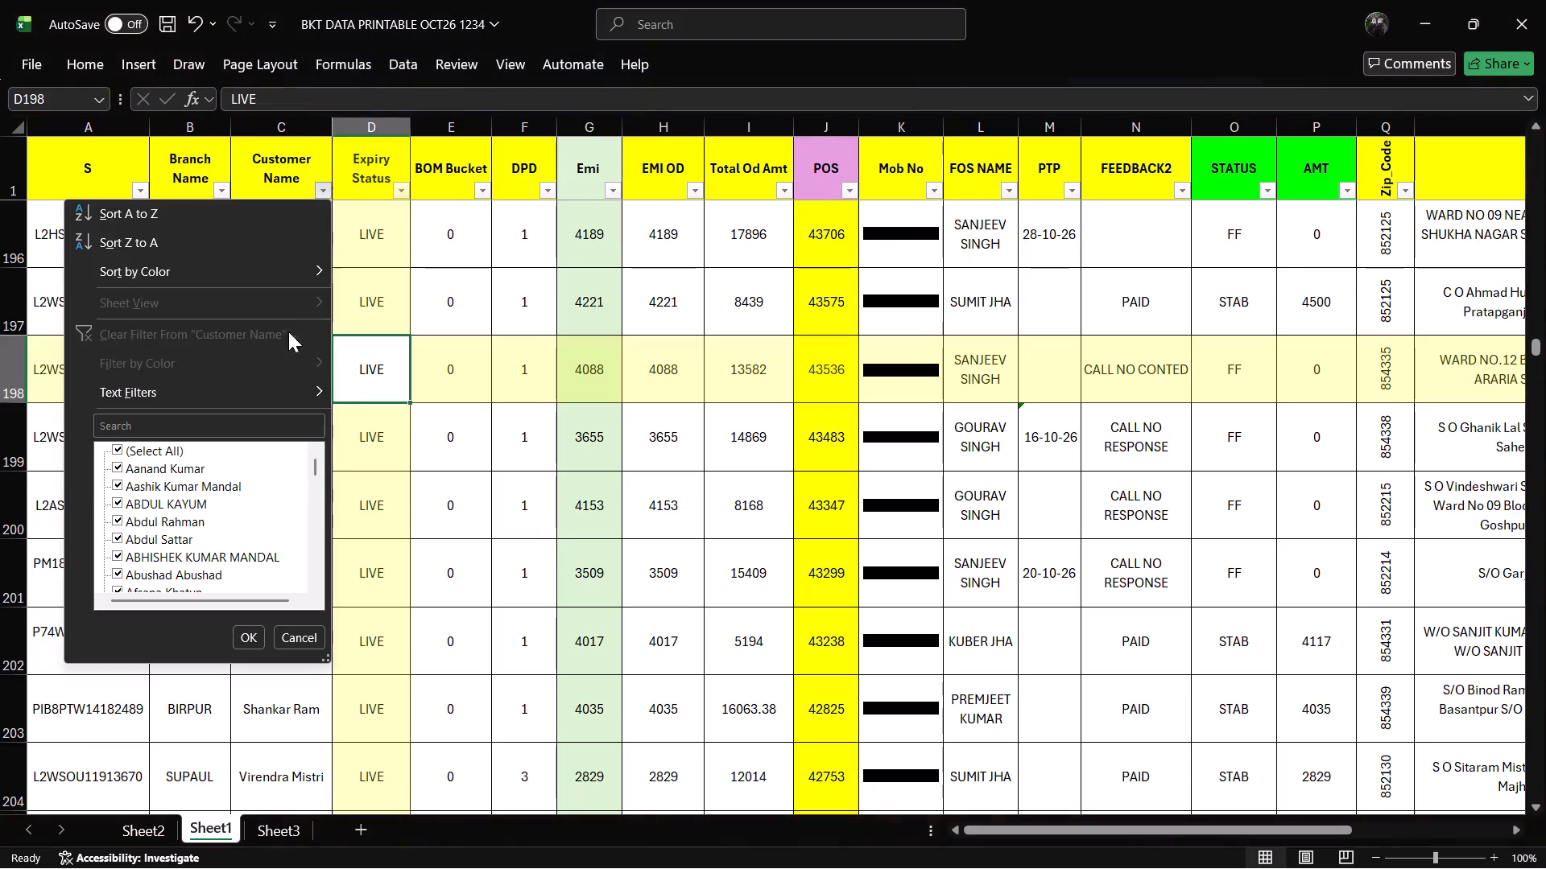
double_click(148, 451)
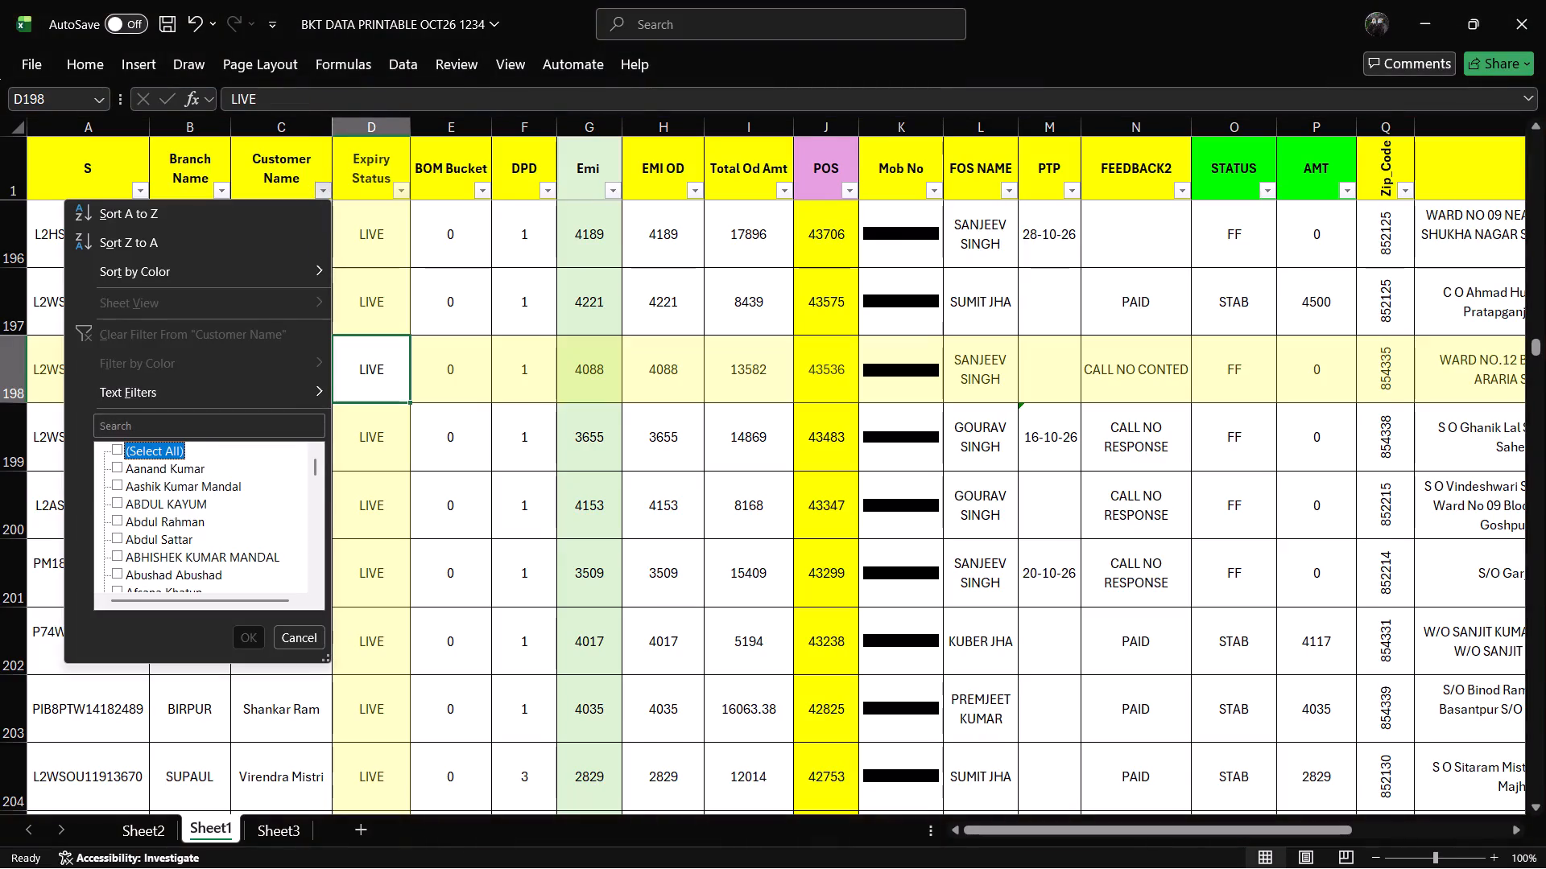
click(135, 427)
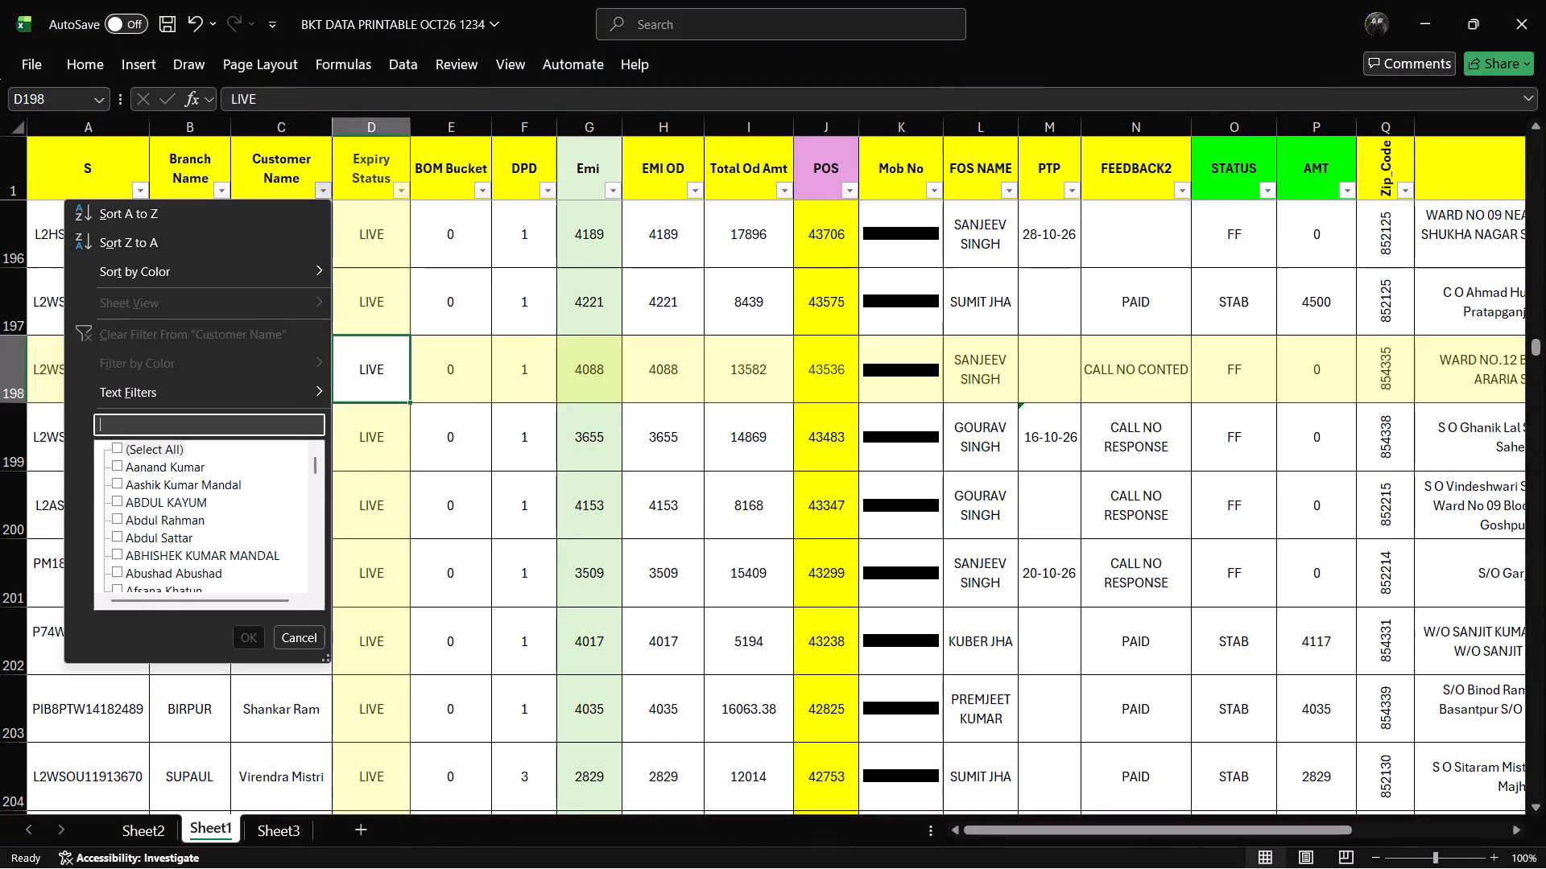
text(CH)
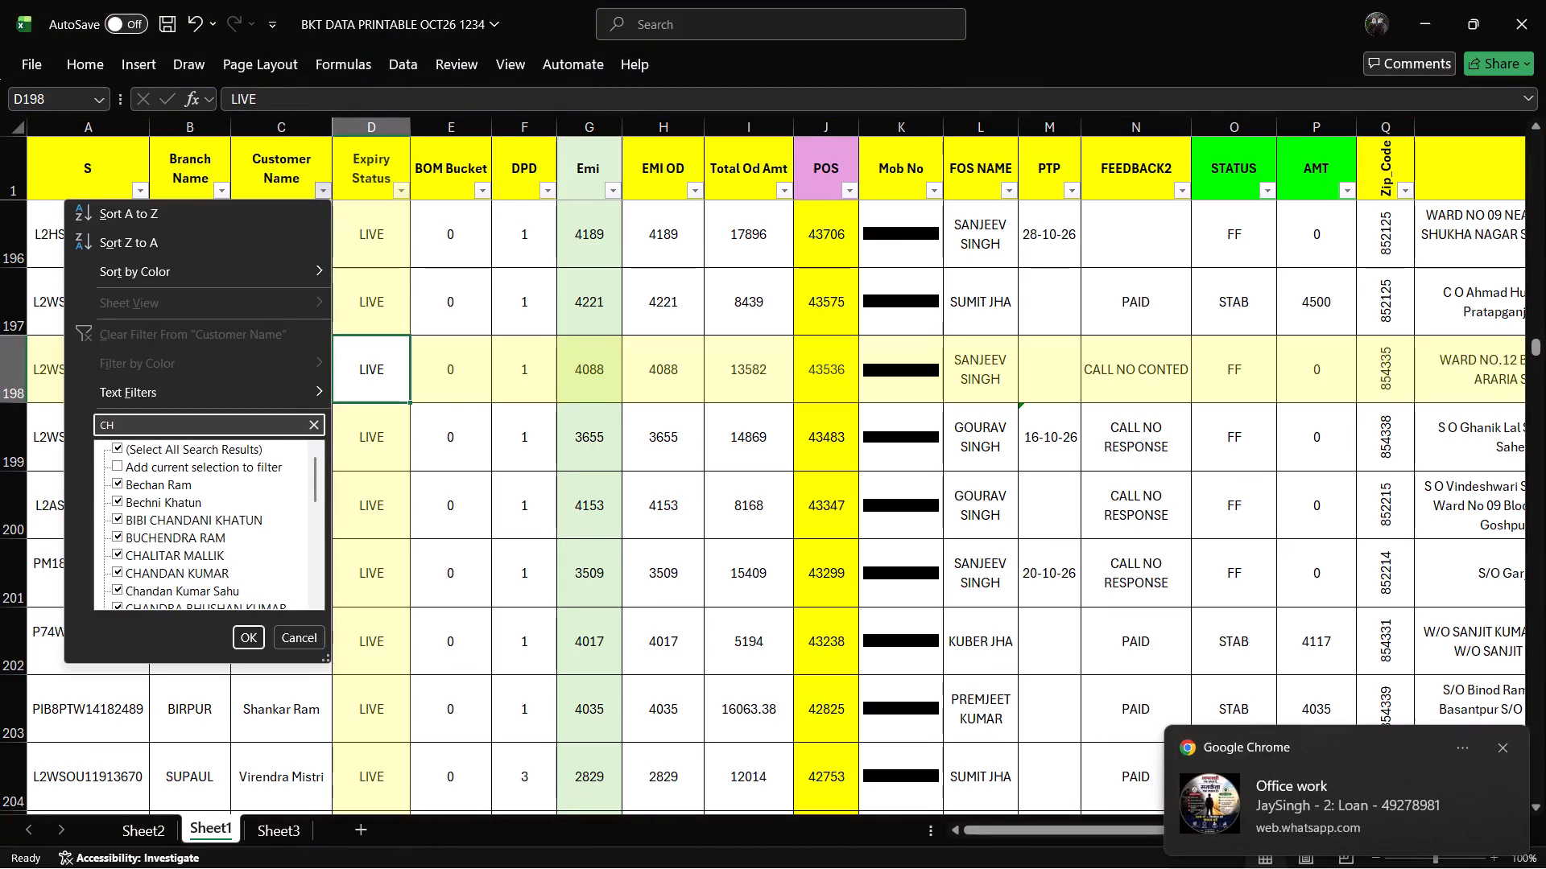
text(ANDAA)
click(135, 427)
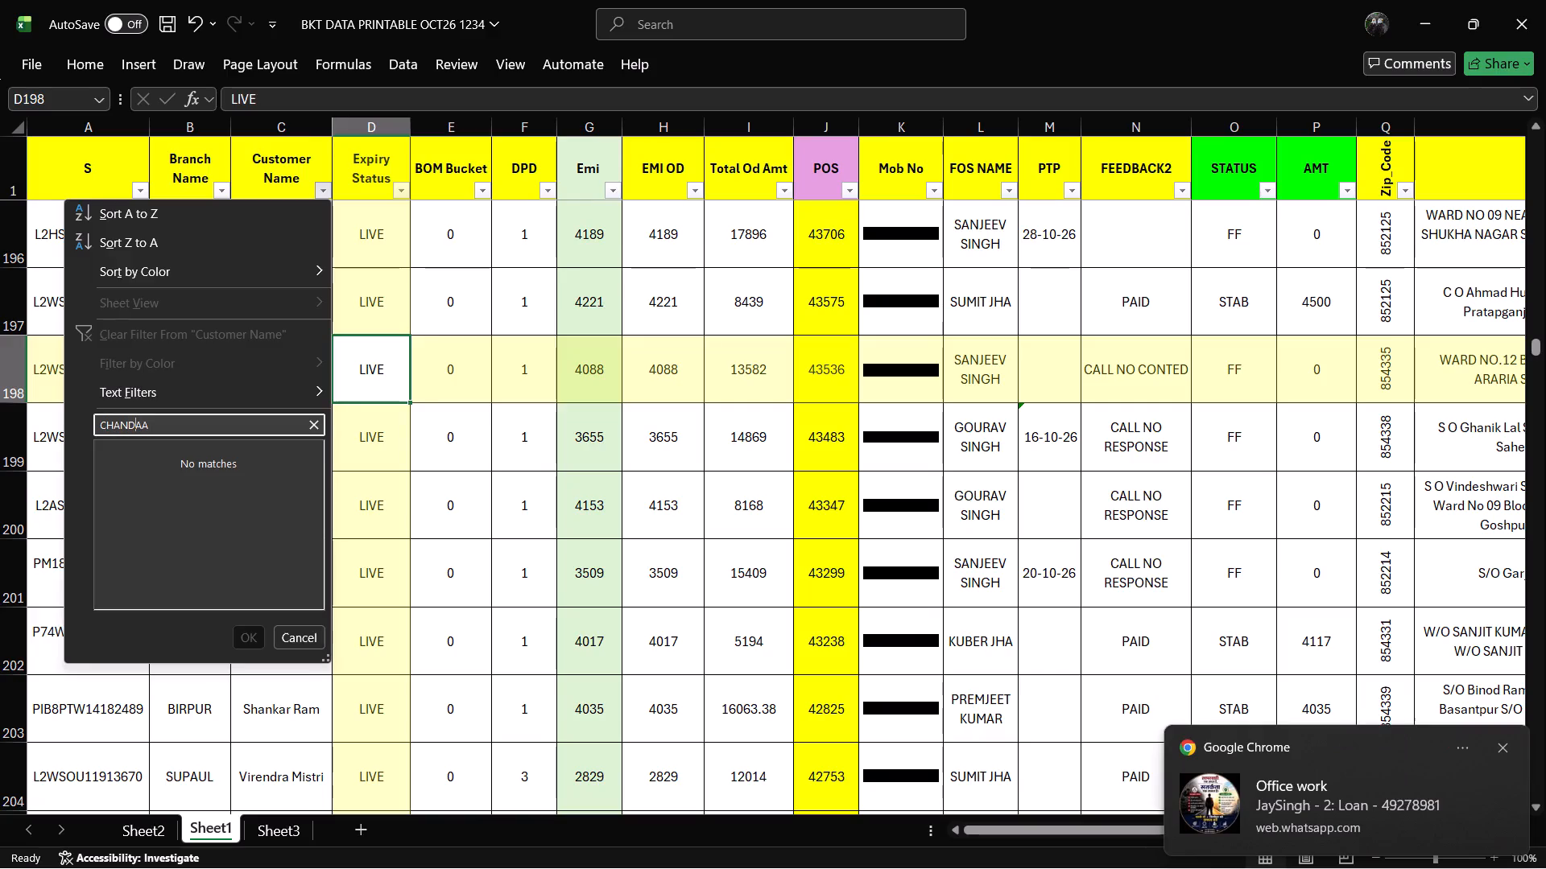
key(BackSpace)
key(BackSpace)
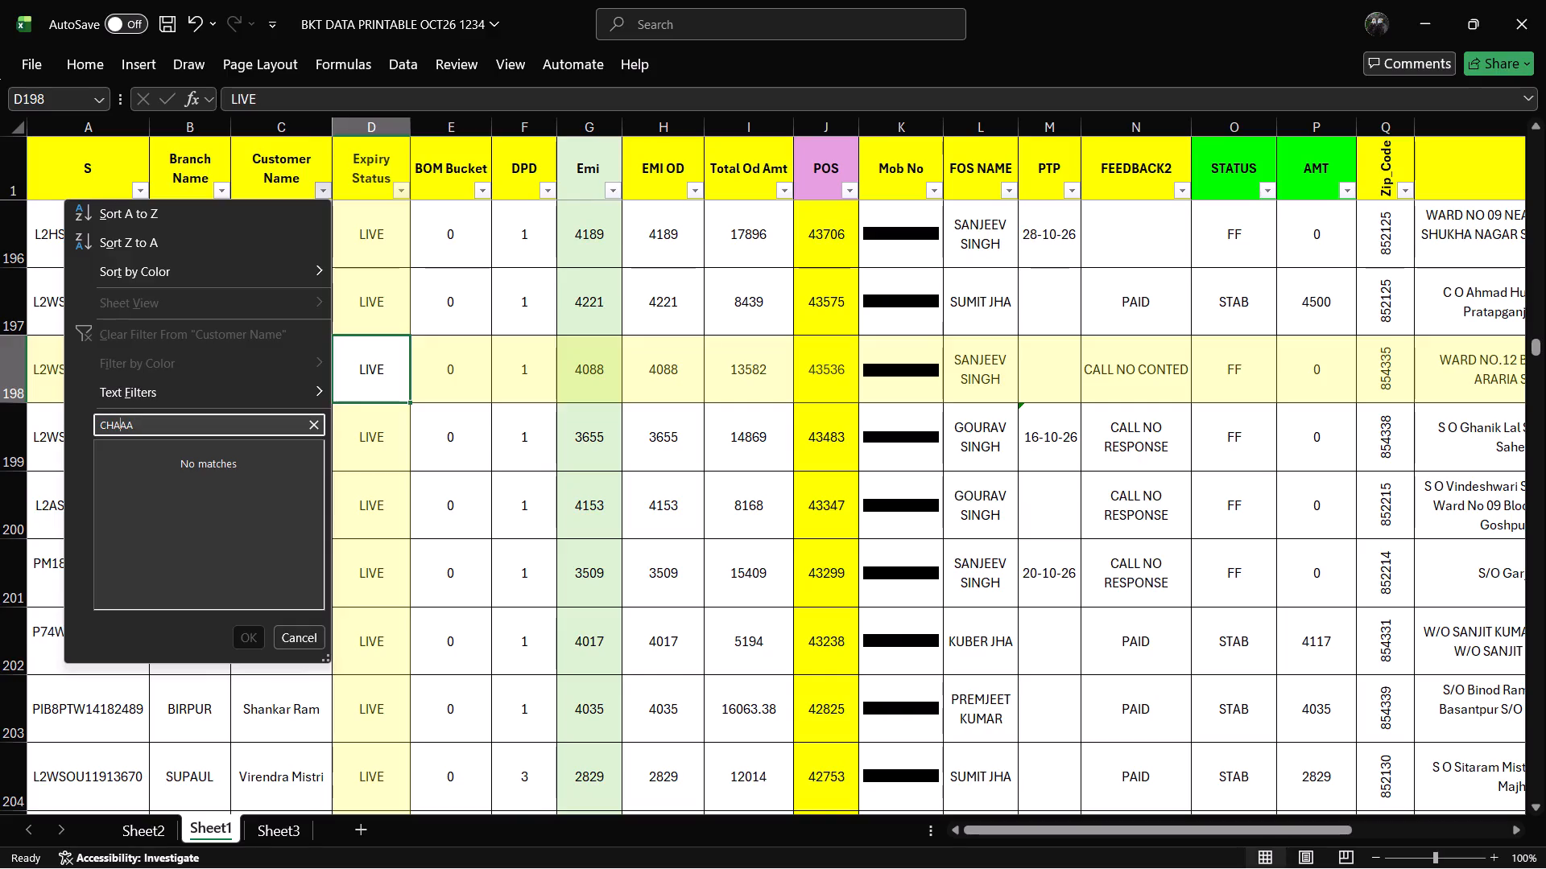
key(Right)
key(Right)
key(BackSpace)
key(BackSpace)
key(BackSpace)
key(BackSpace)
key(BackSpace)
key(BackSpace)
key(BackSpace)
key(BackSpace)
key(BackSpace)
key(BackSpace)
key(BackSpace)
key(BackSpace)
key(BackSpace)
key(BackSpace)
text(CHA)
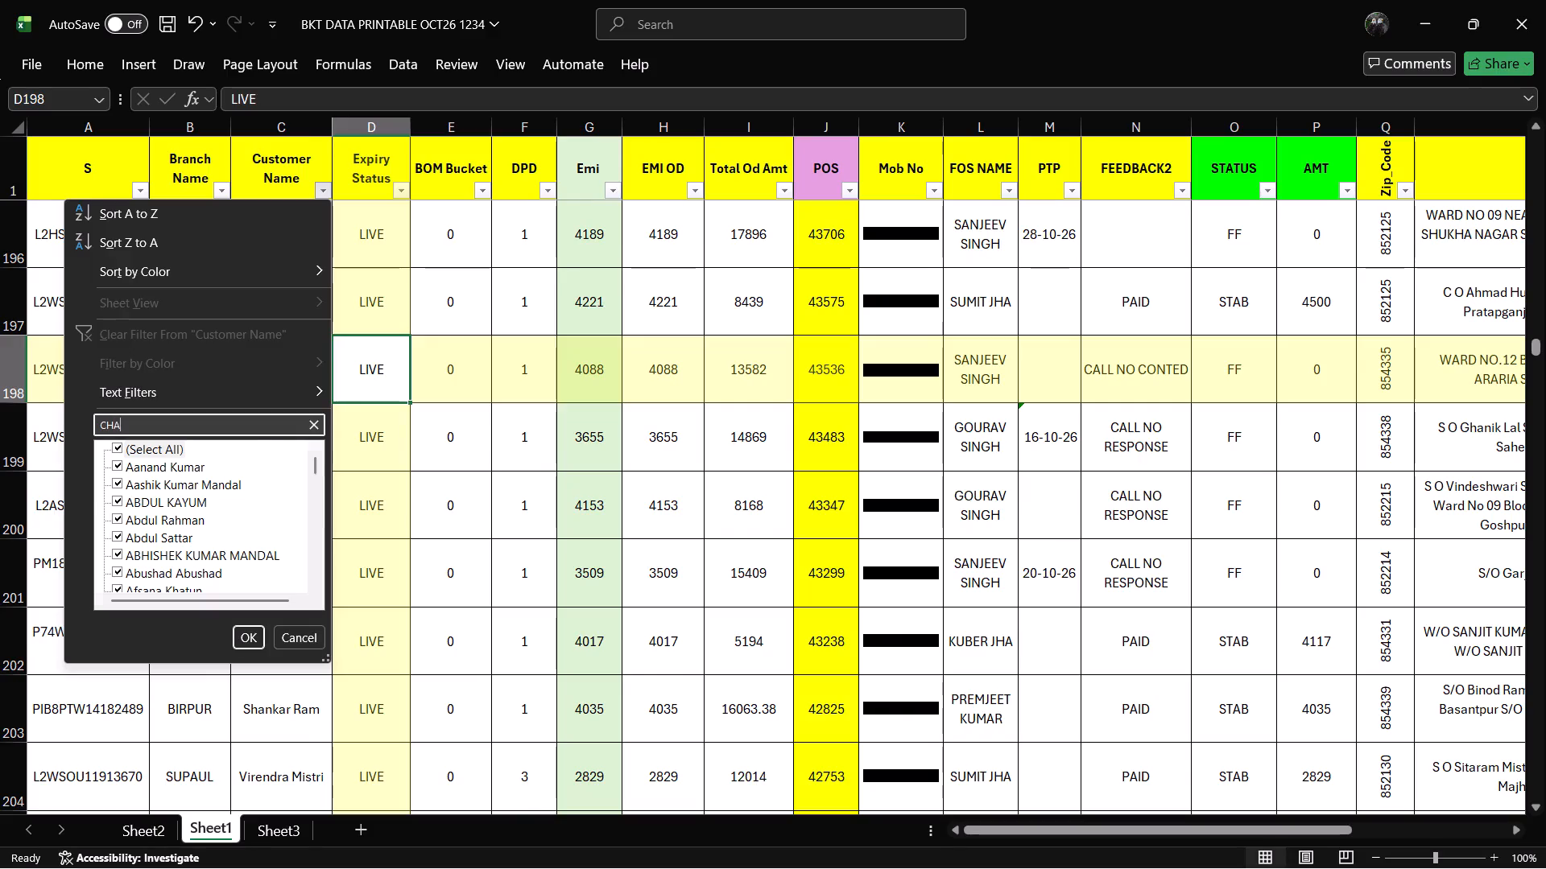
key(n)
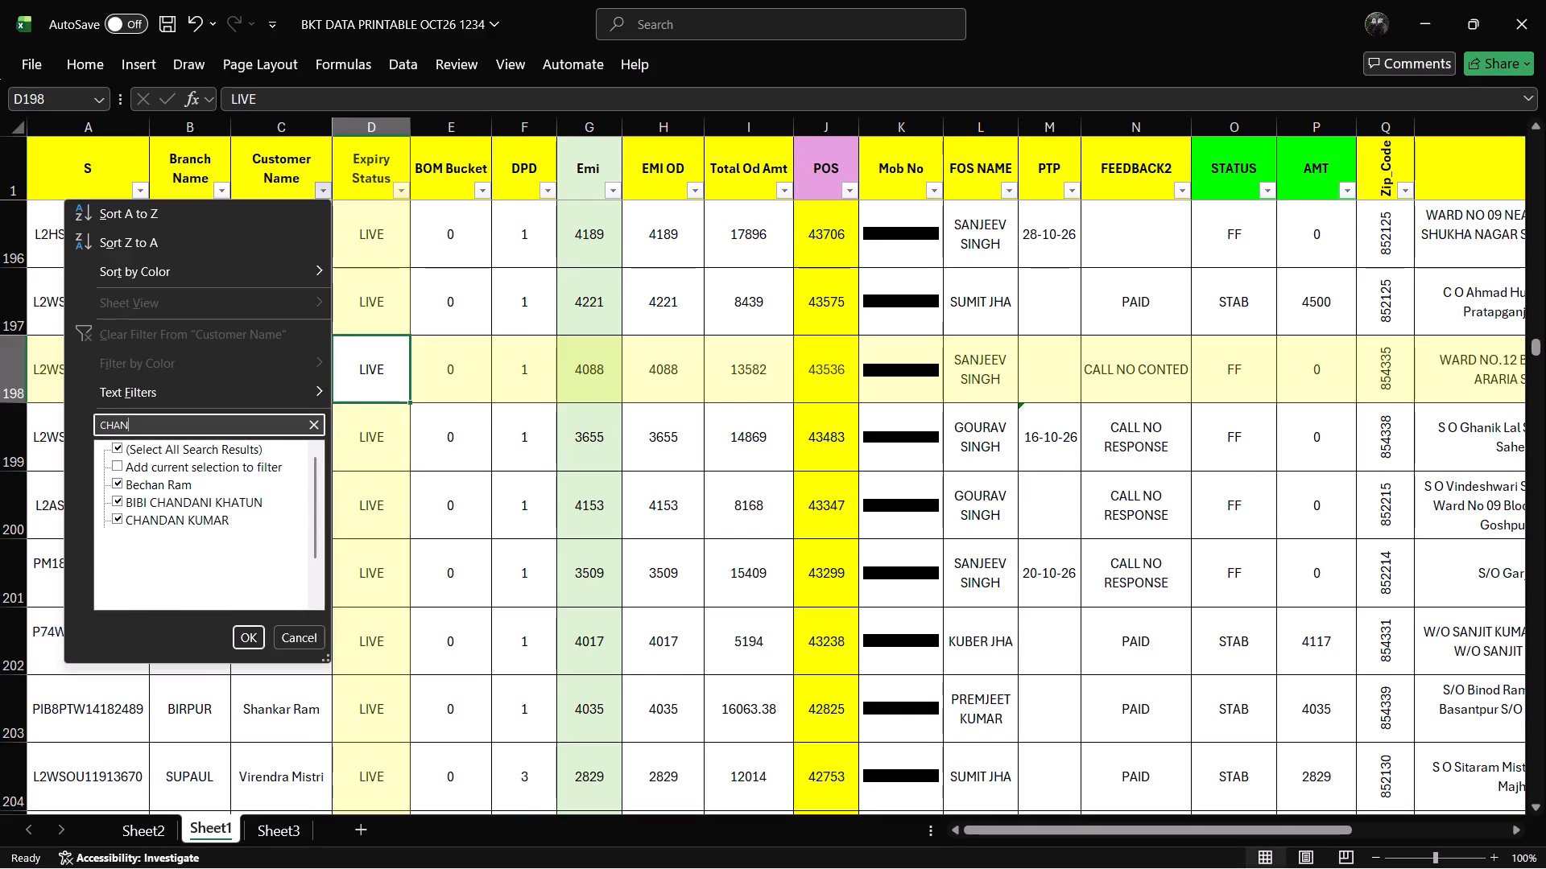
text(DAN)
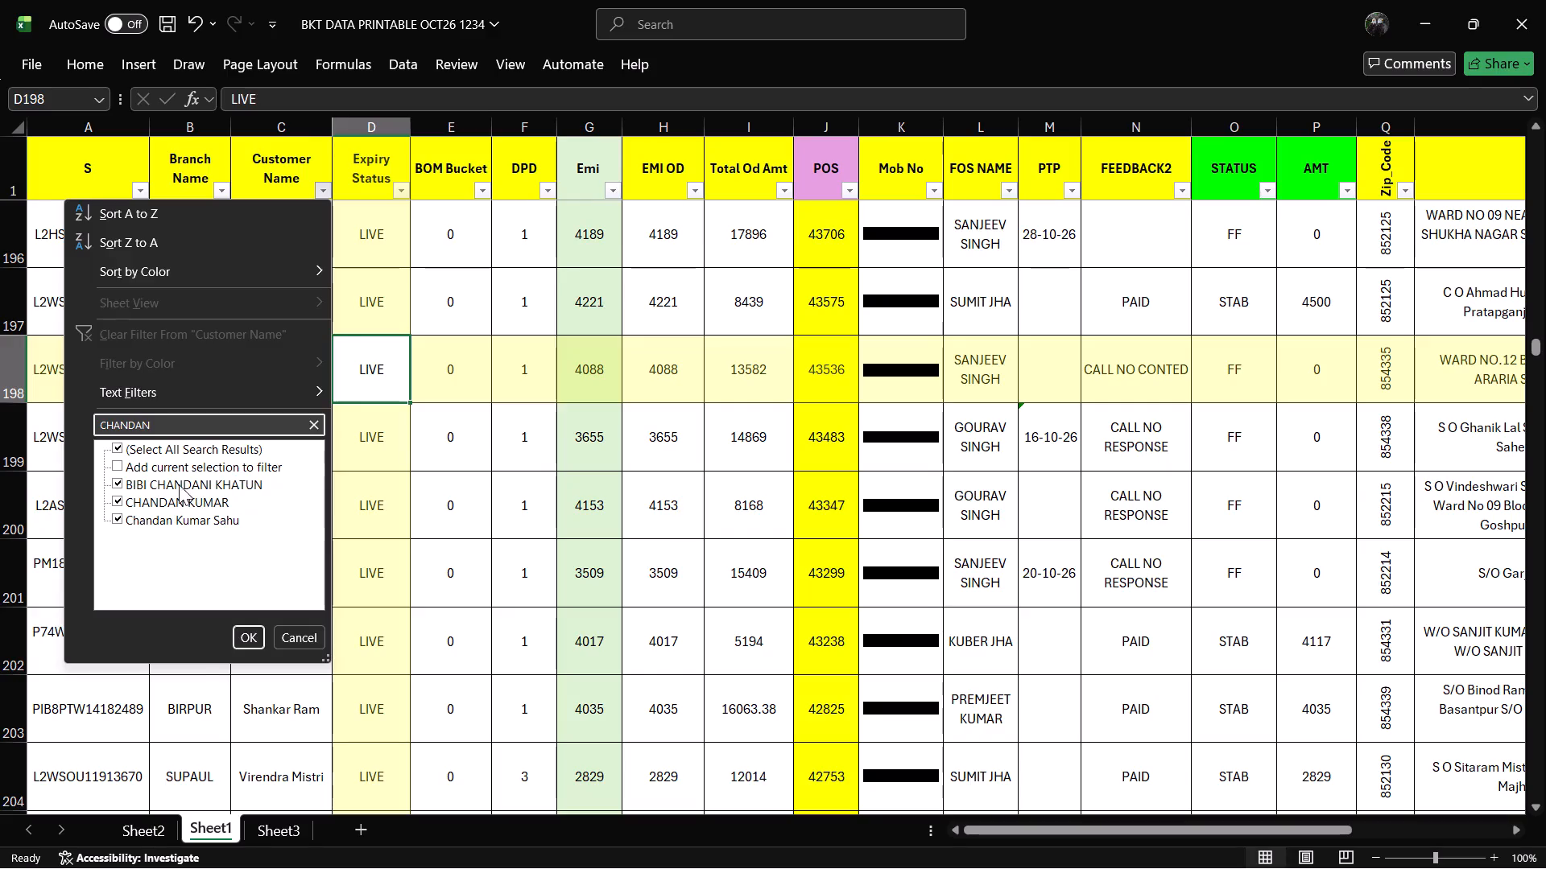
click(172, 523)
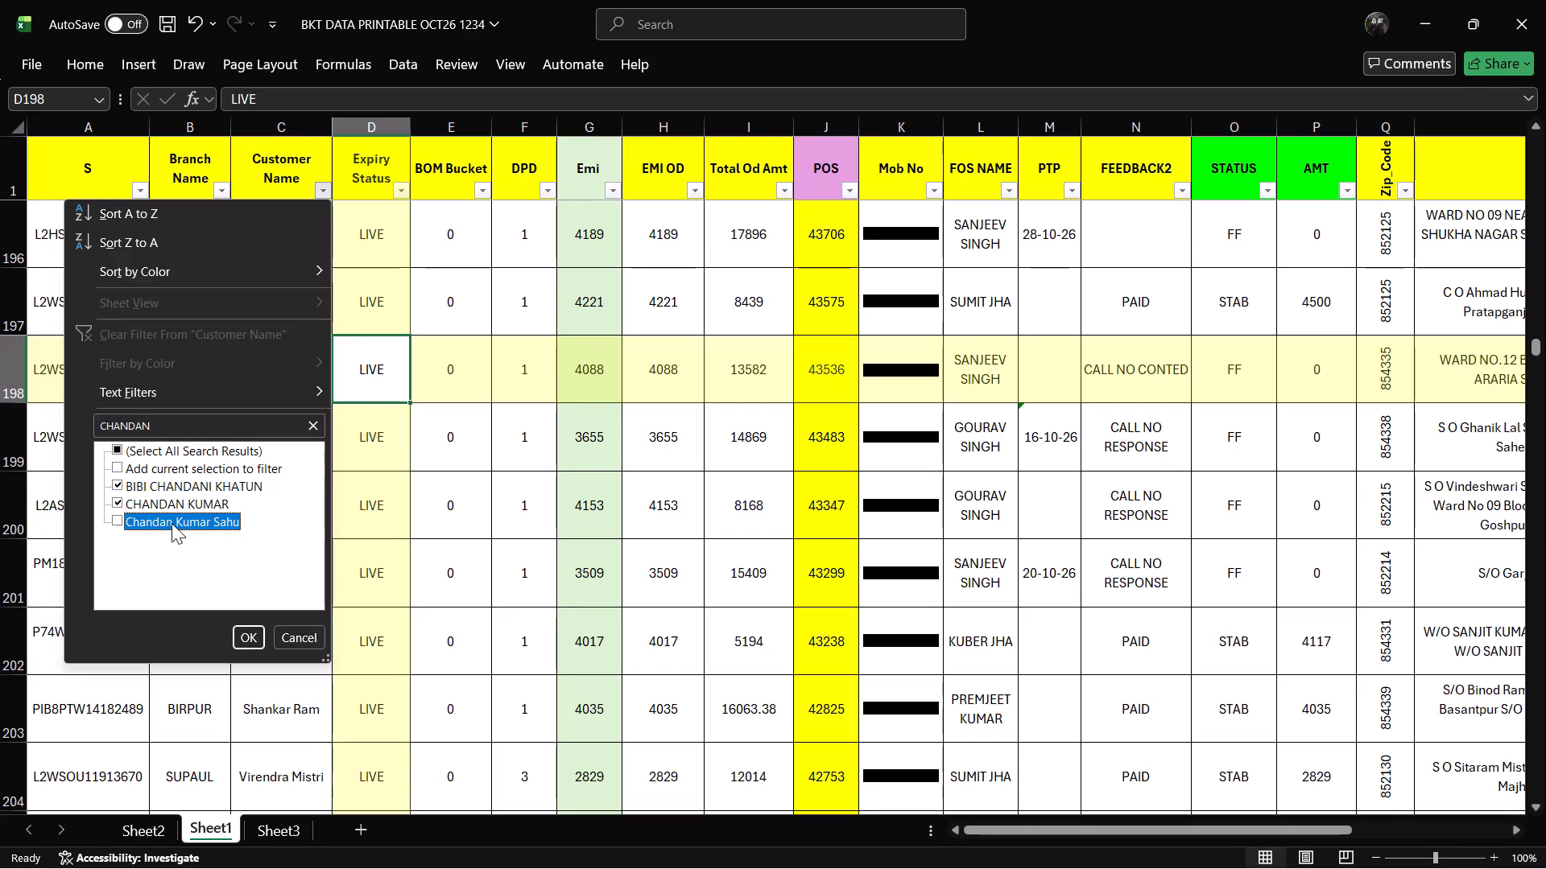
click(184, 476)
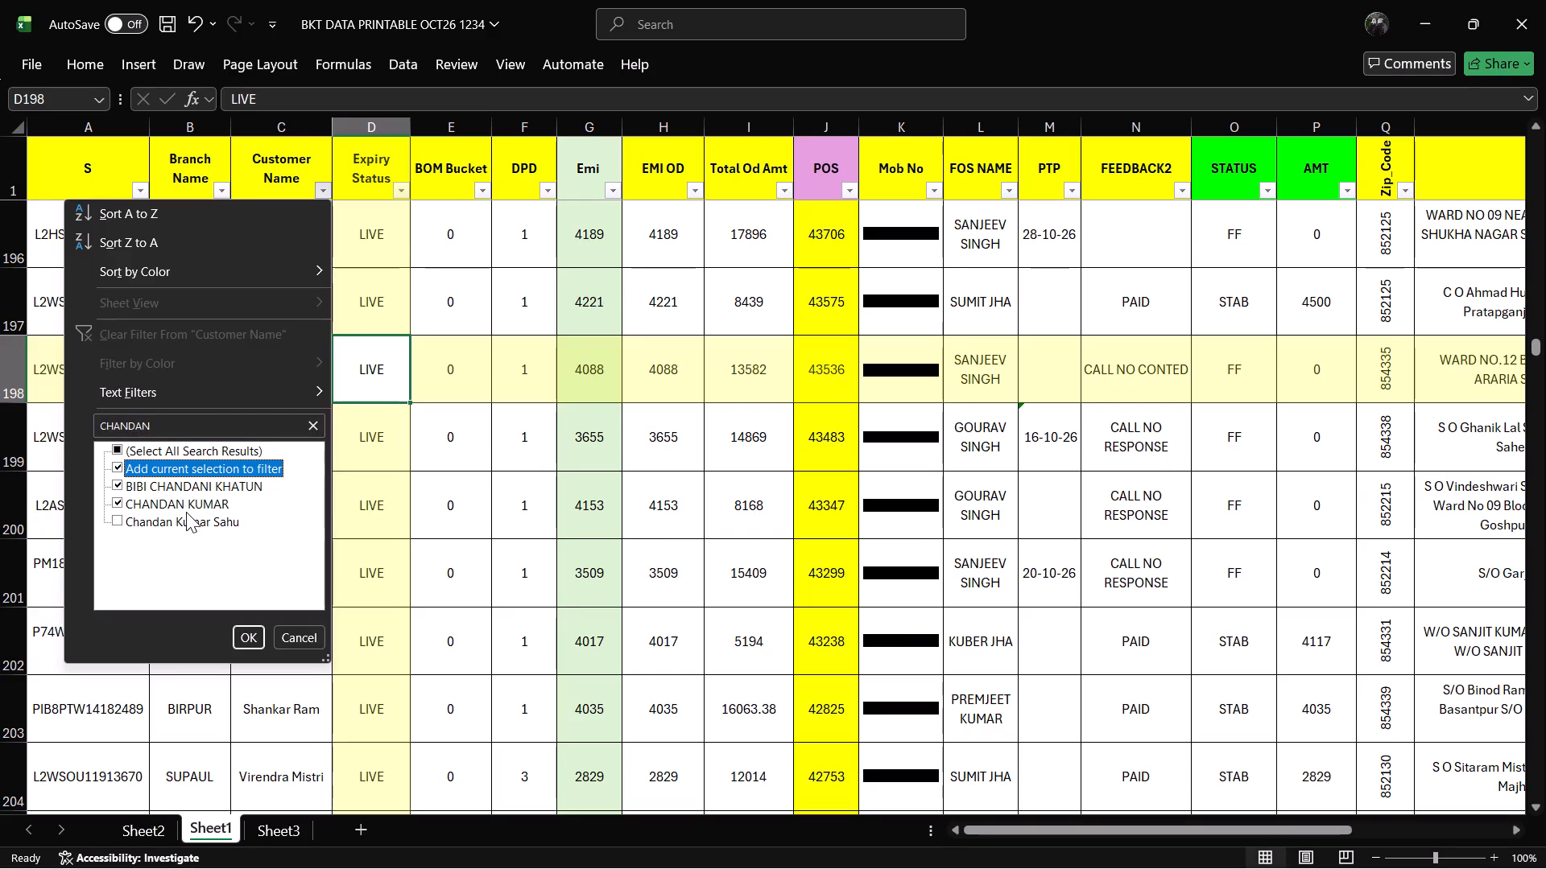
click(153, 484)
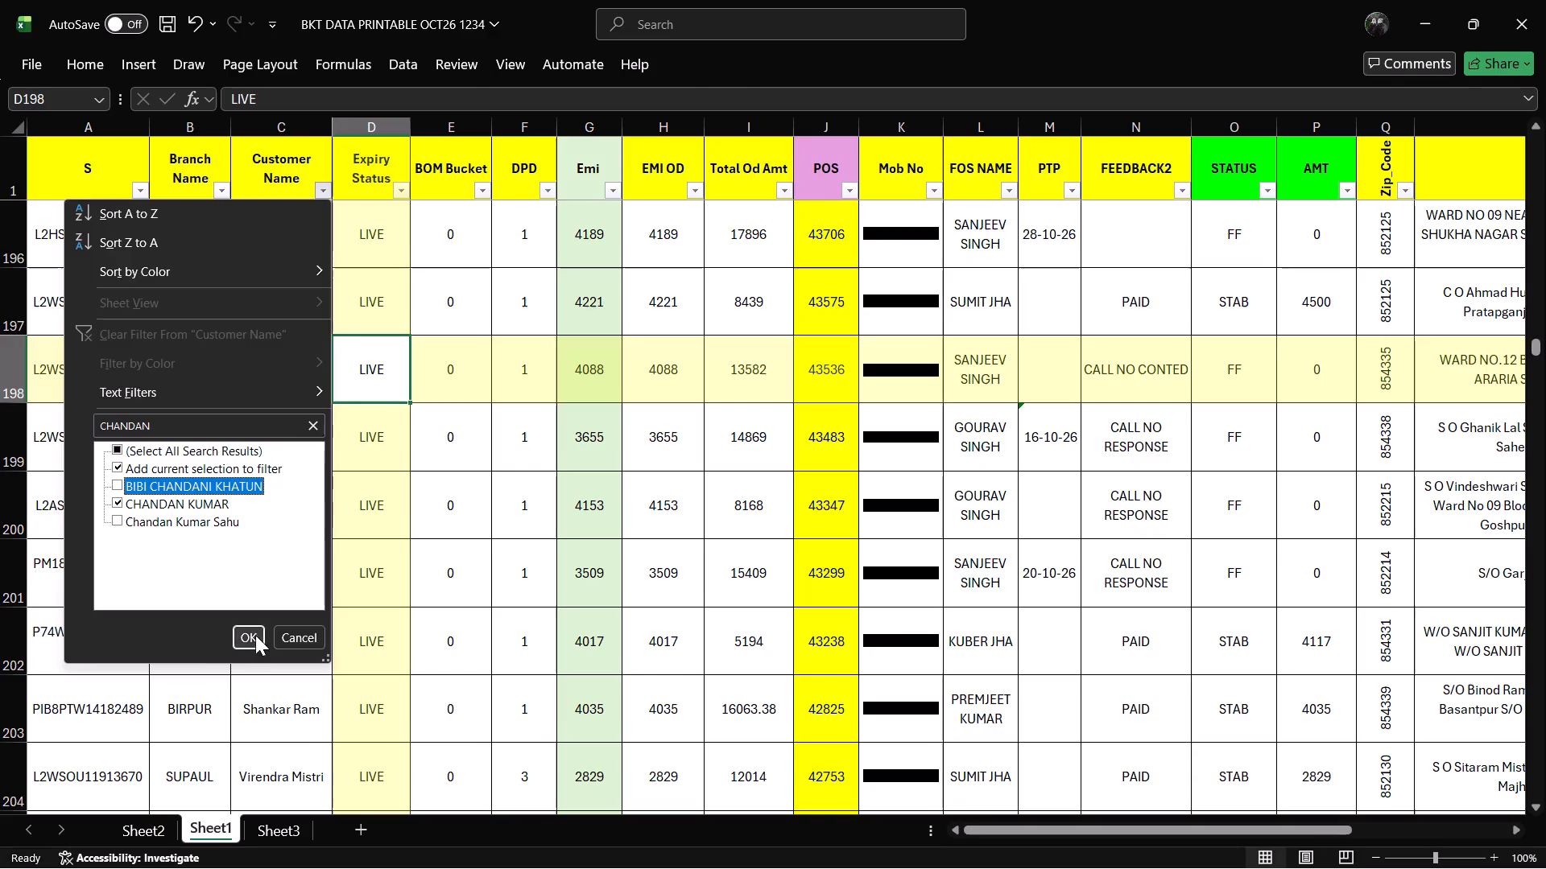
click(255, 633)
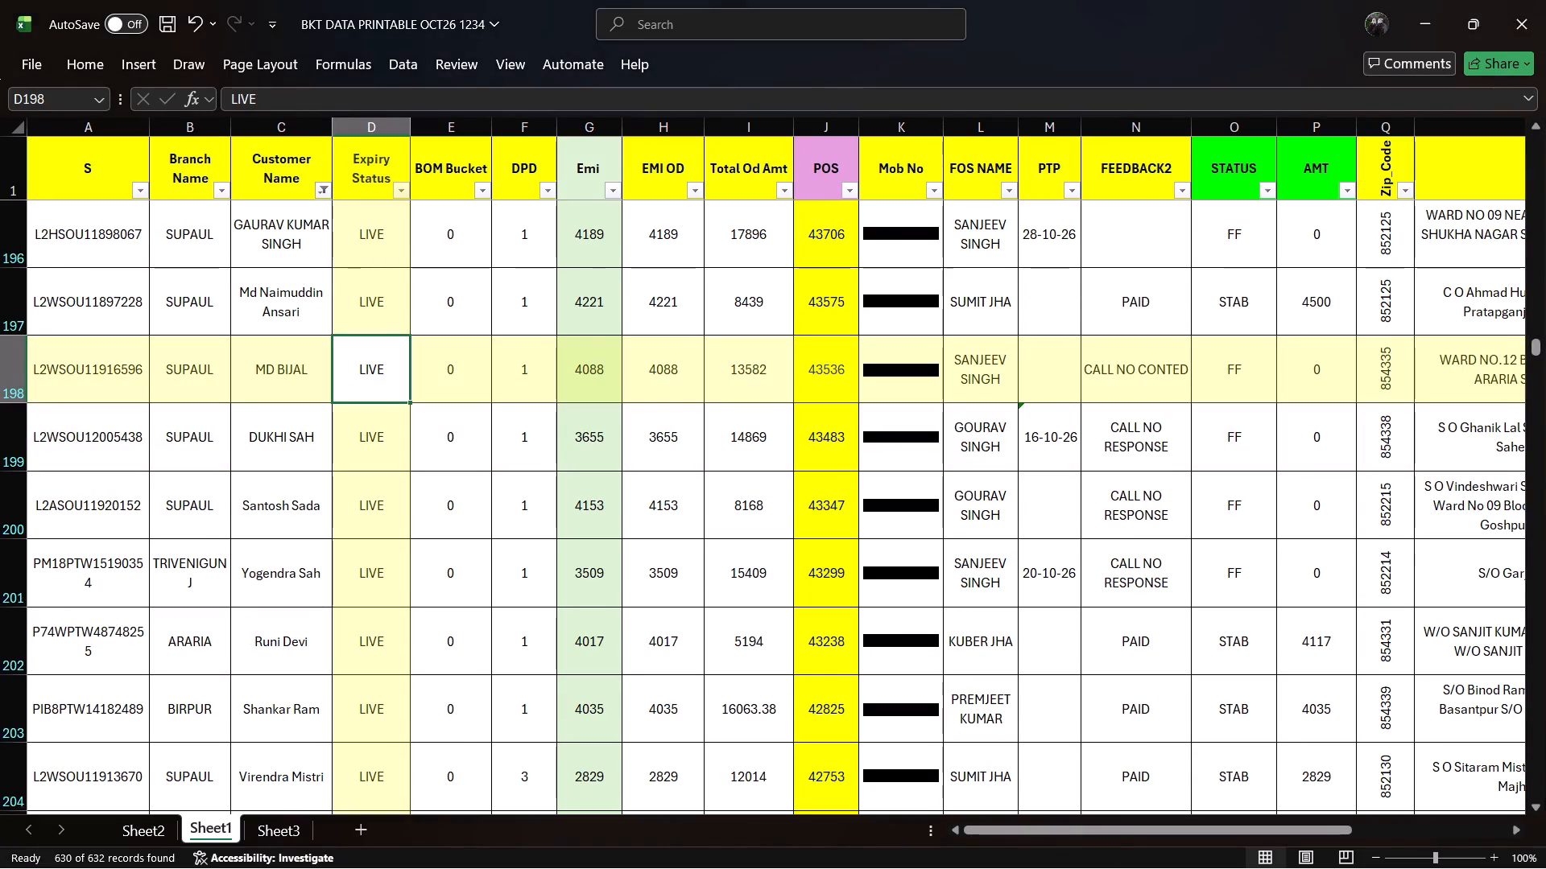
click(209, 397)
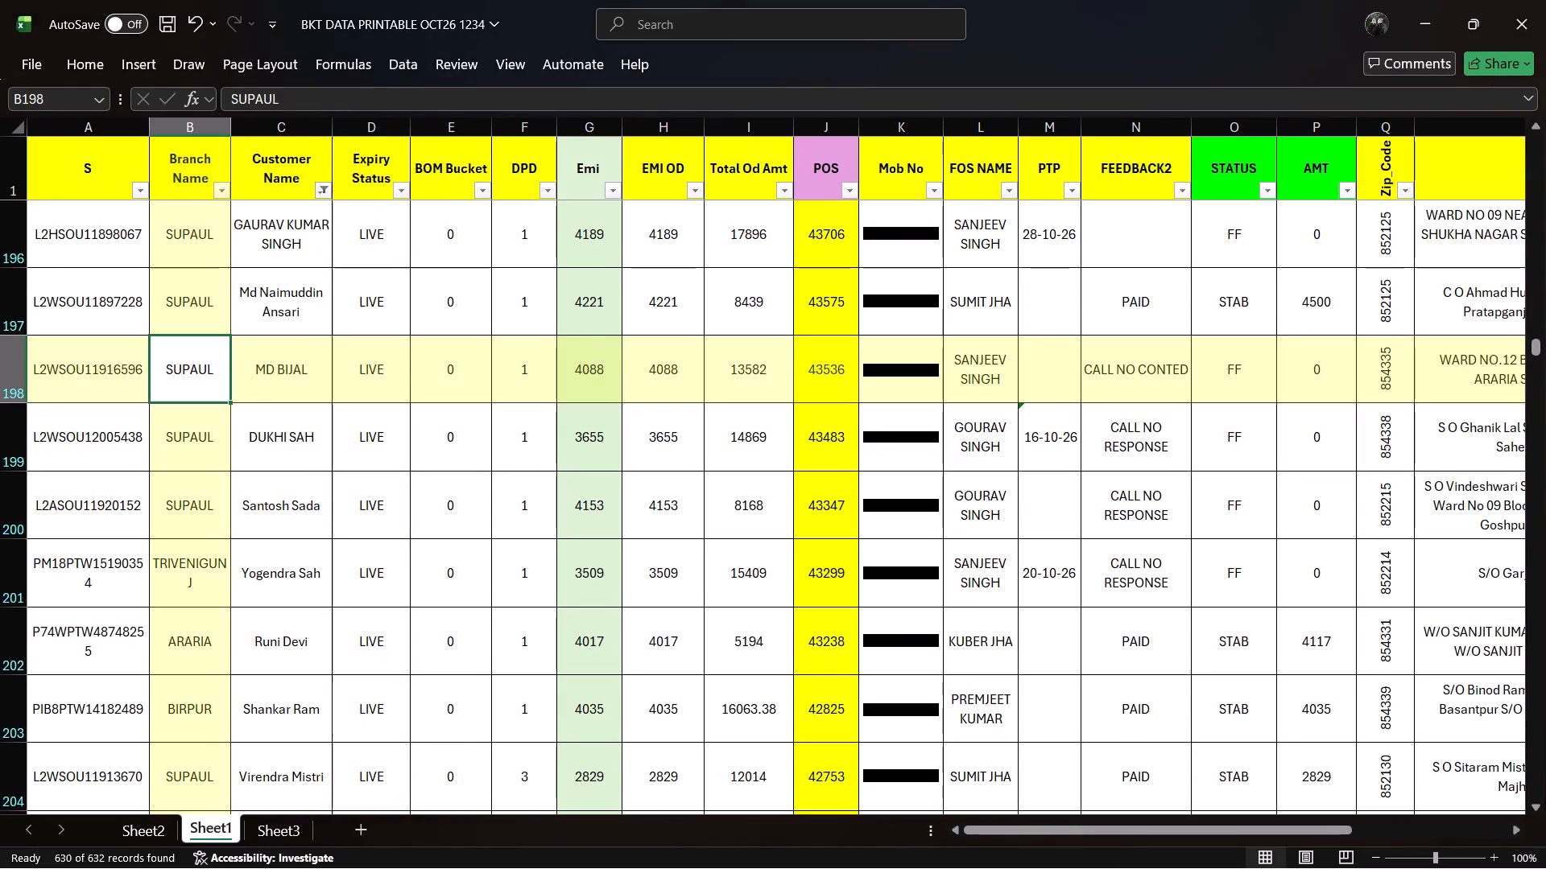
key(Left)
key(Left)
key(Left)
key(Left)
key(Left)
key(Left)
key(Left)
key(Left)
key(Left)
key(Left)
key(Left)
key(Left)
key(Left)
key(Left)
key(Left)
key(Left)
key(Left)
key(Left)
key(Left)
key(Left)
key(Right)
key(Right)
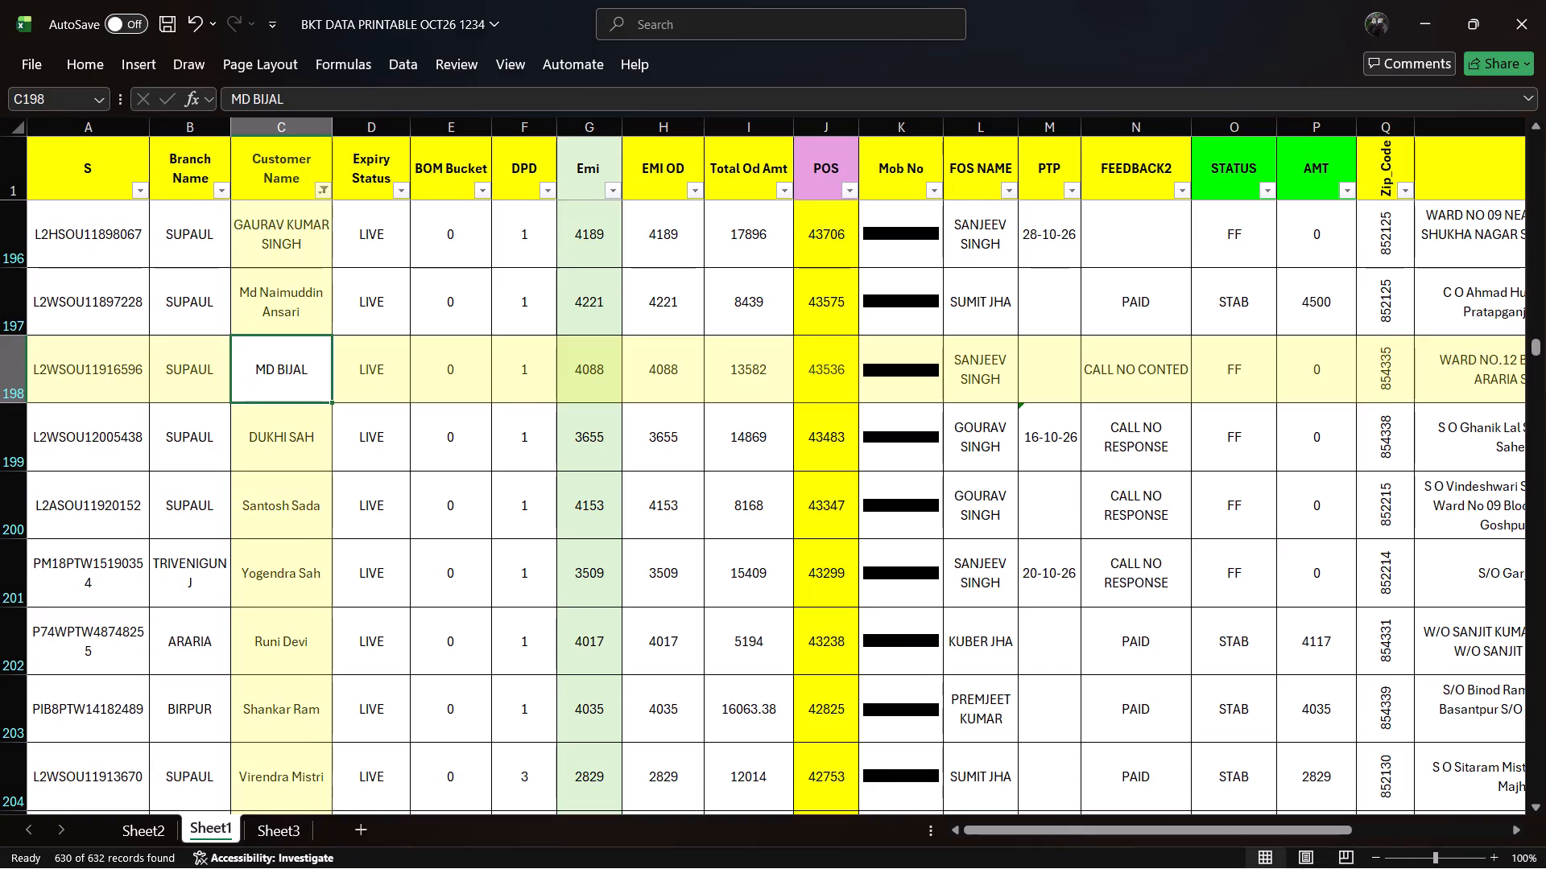
click(328, 195)
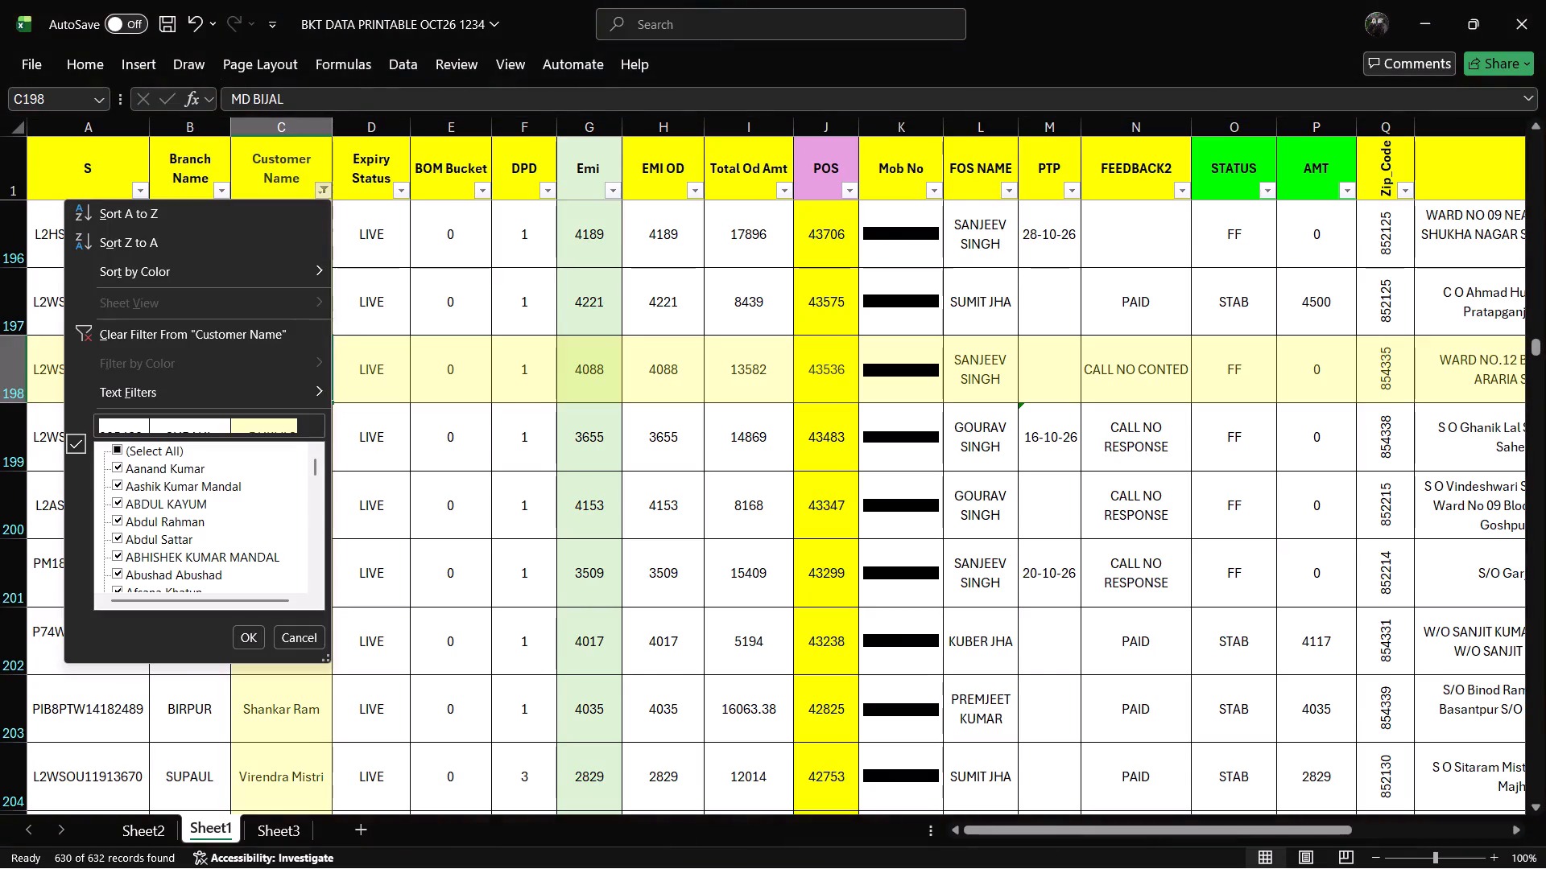
click(152, 447)
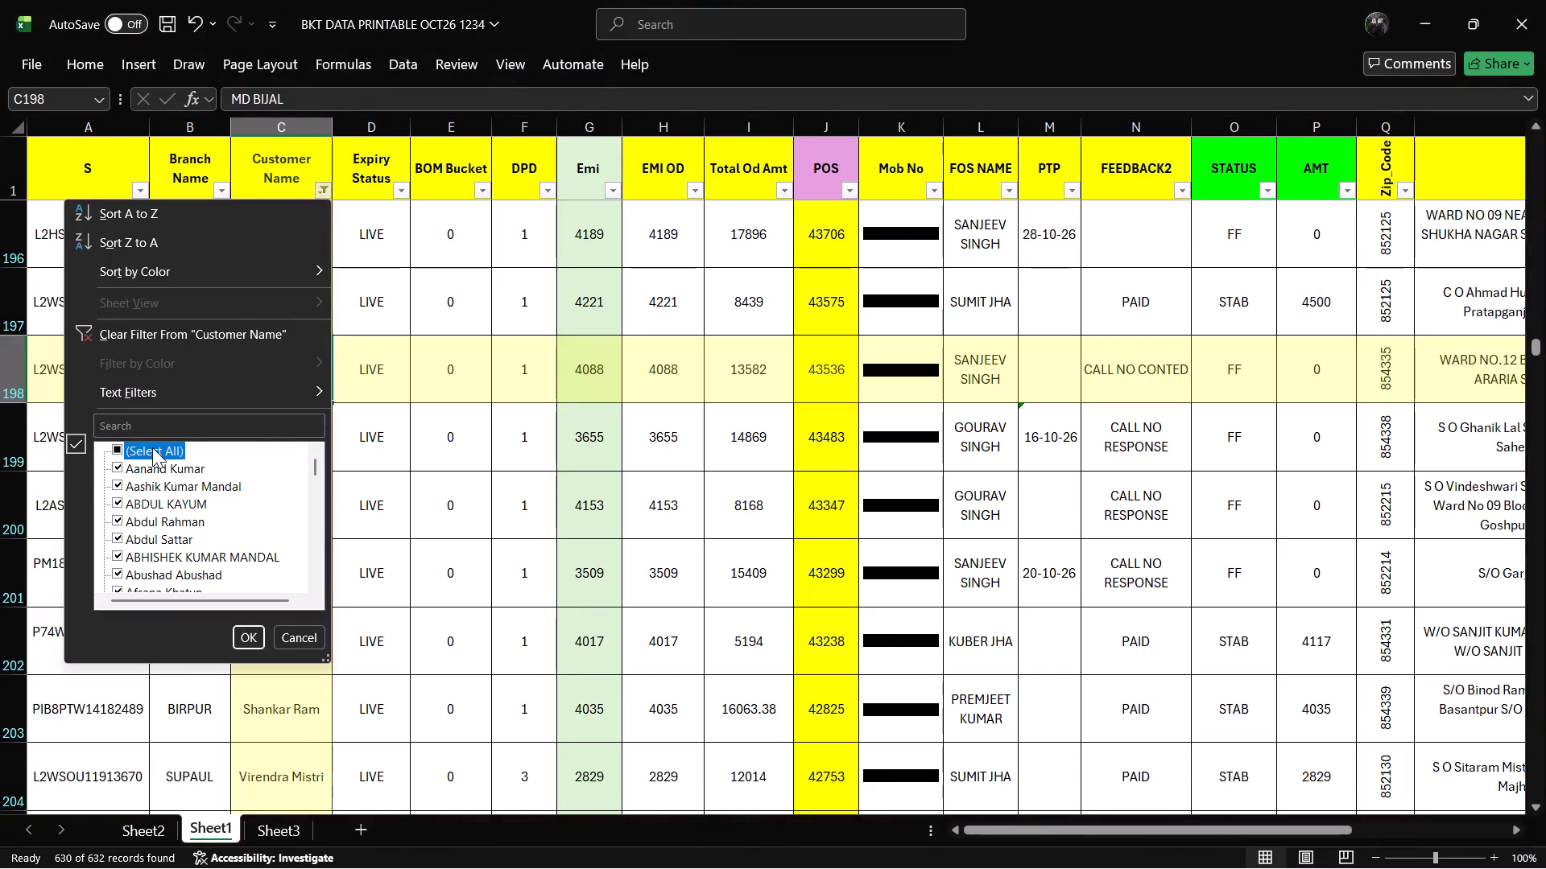
click(148, 451)
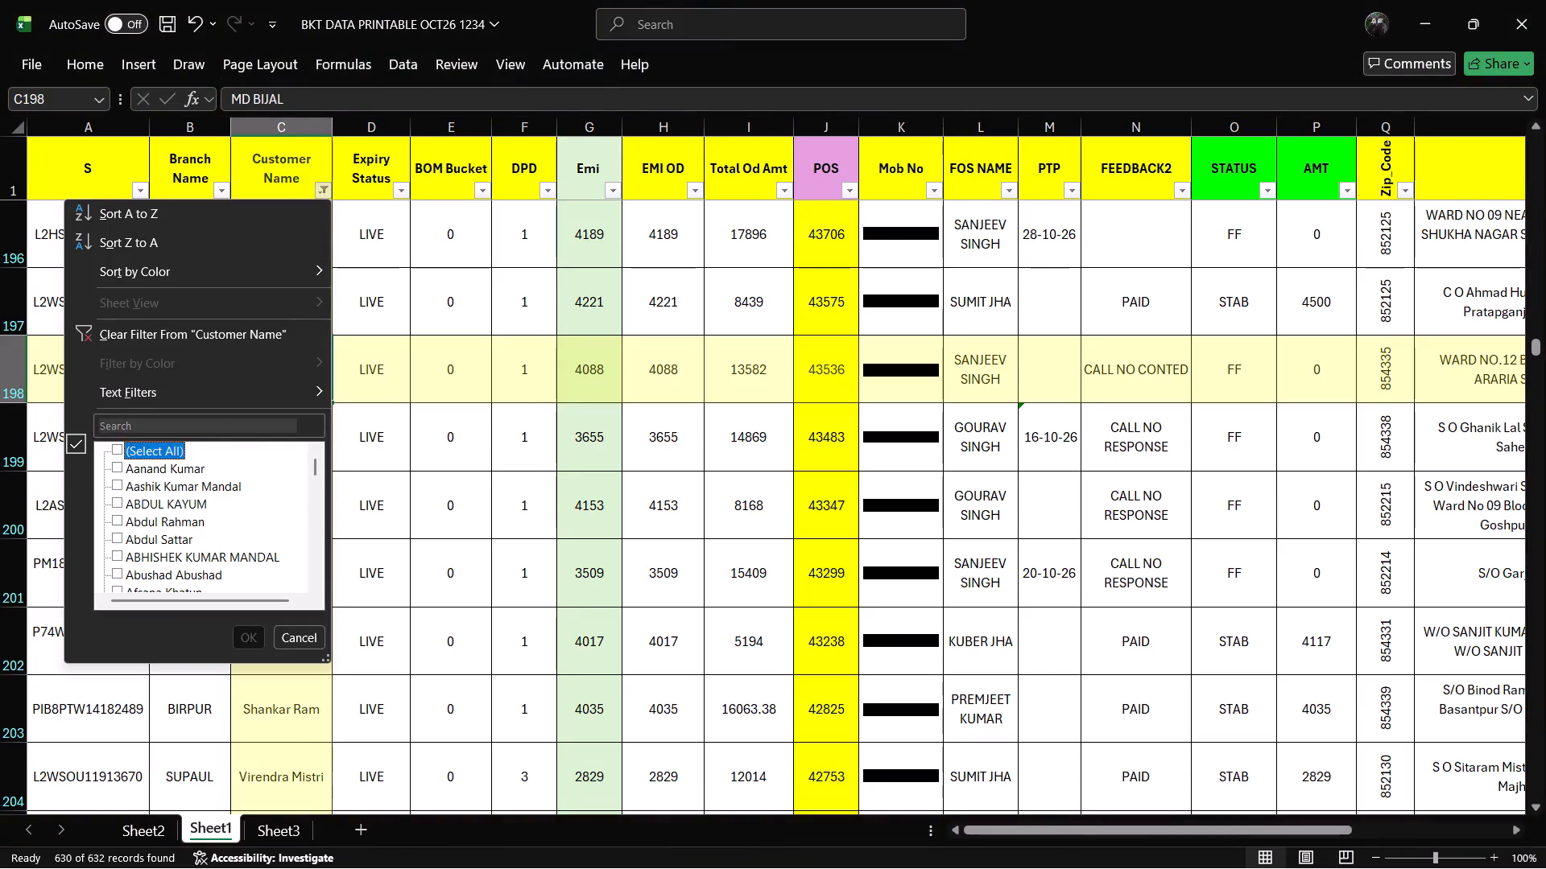
click(111, 430)
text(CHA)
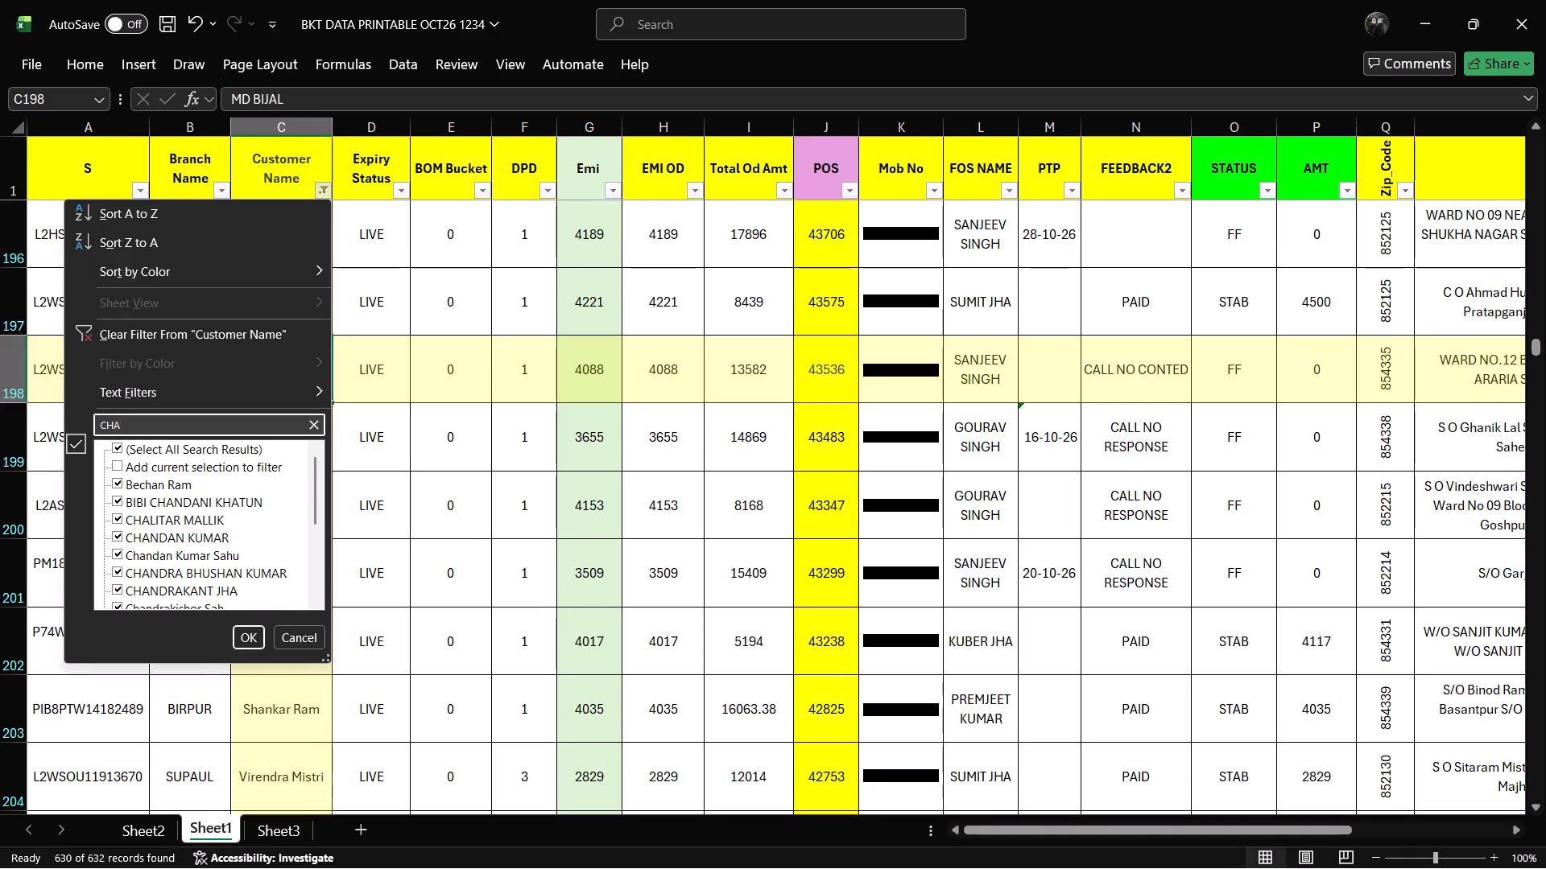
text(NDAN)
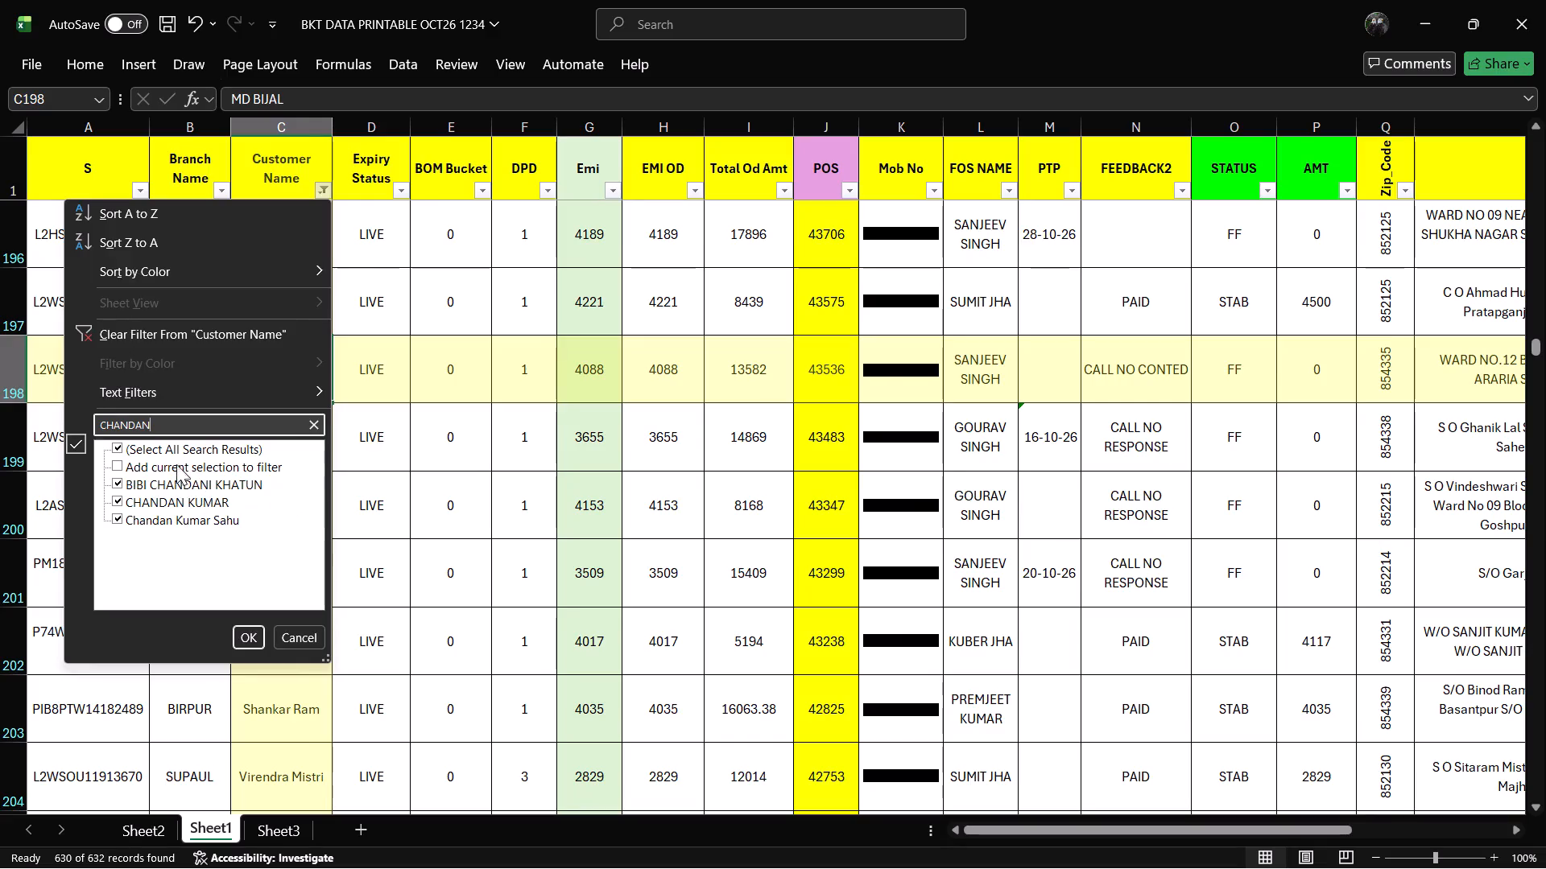
click(149, 474)
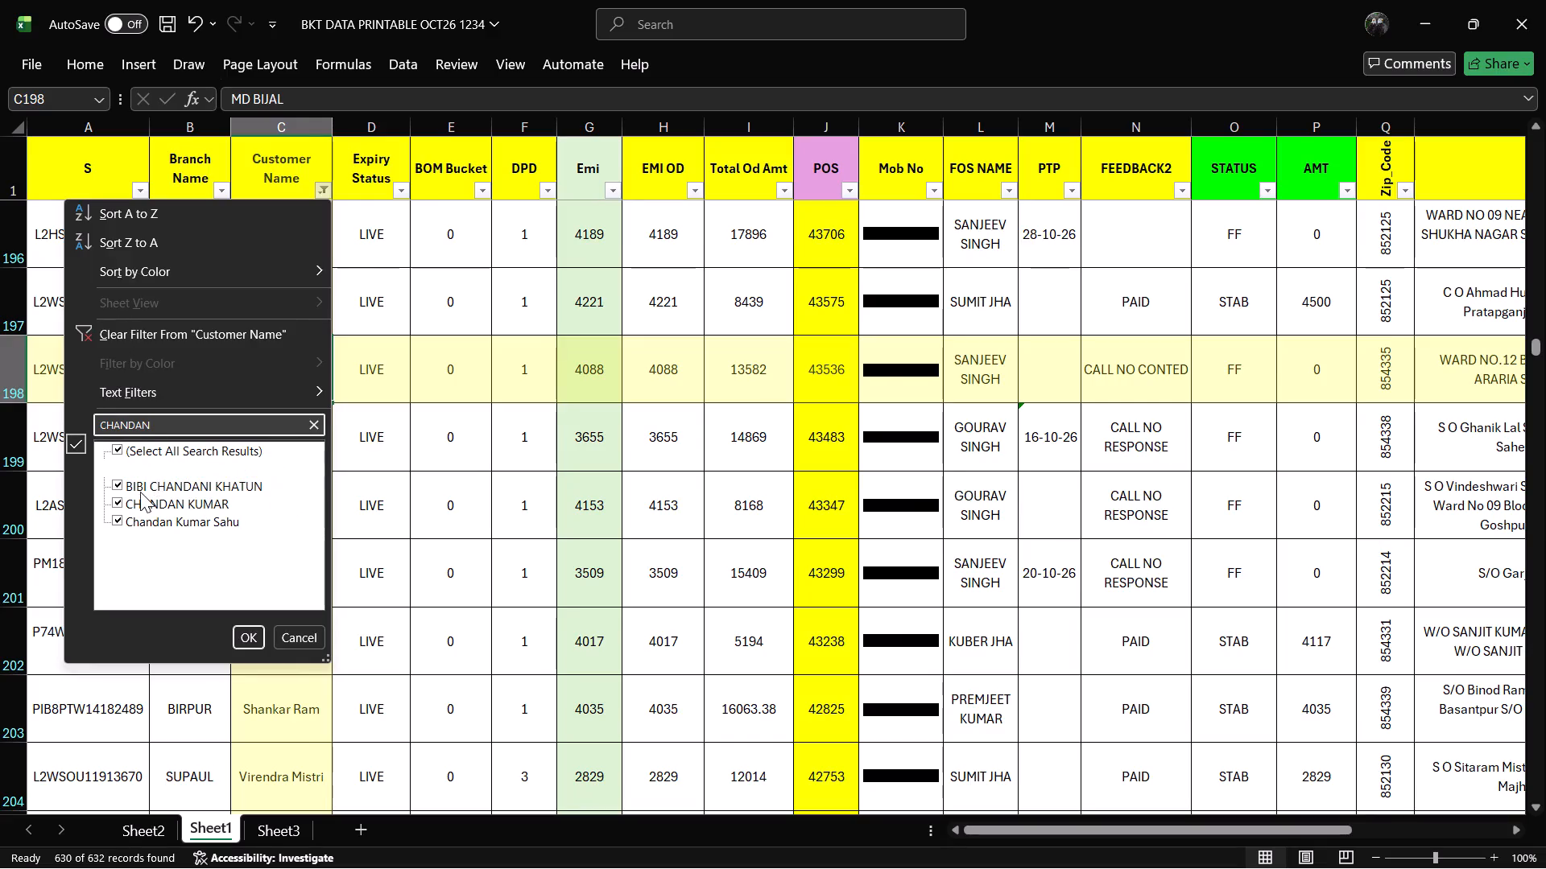
click(136, 475)
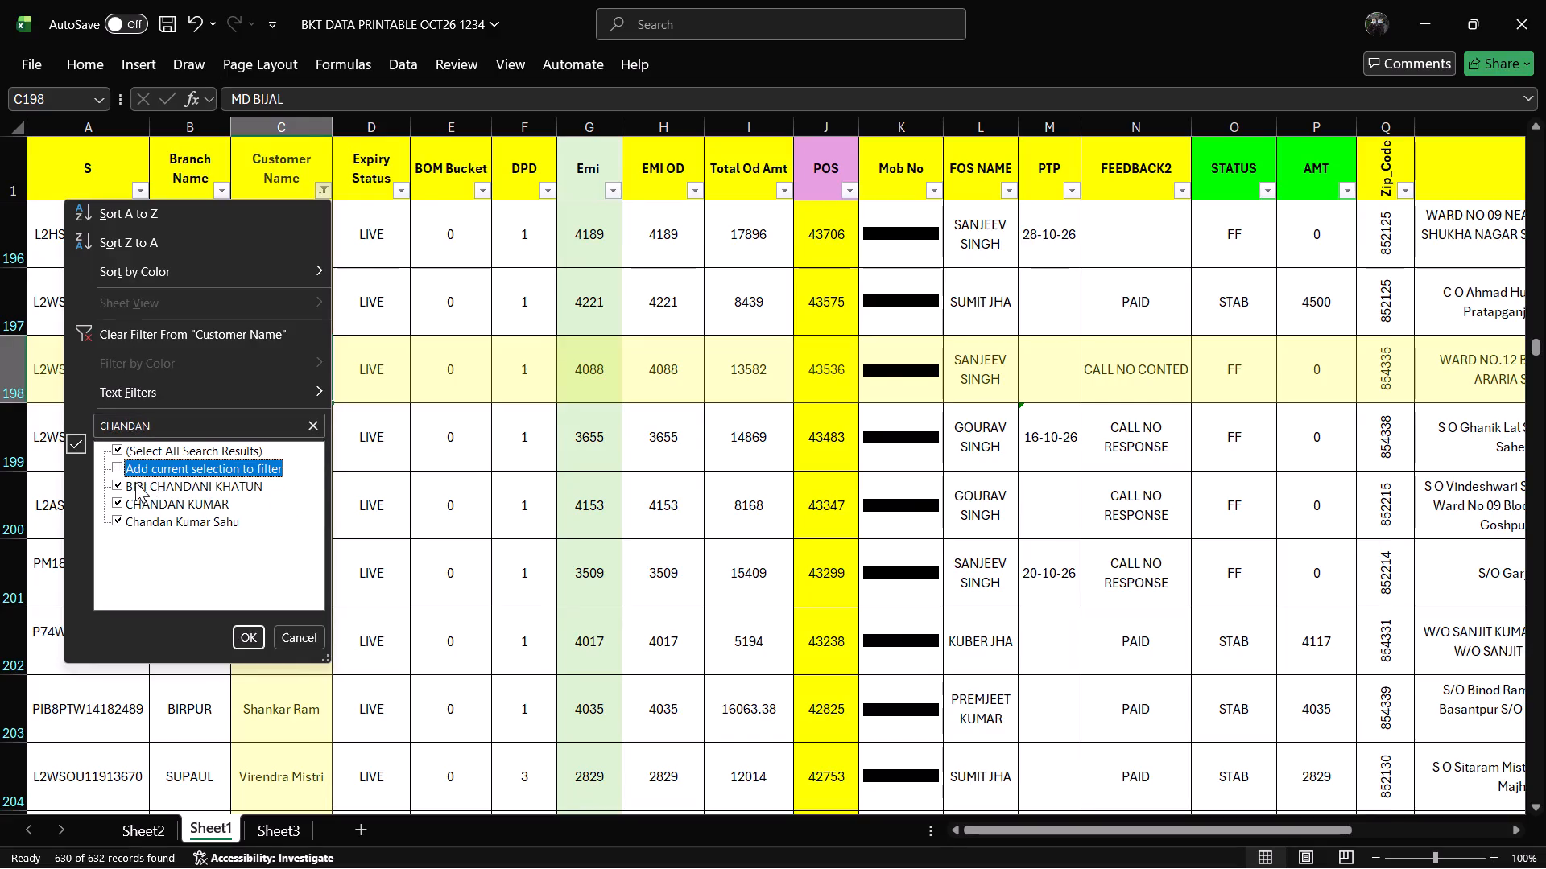
click(135, 482)
click(142, 515)
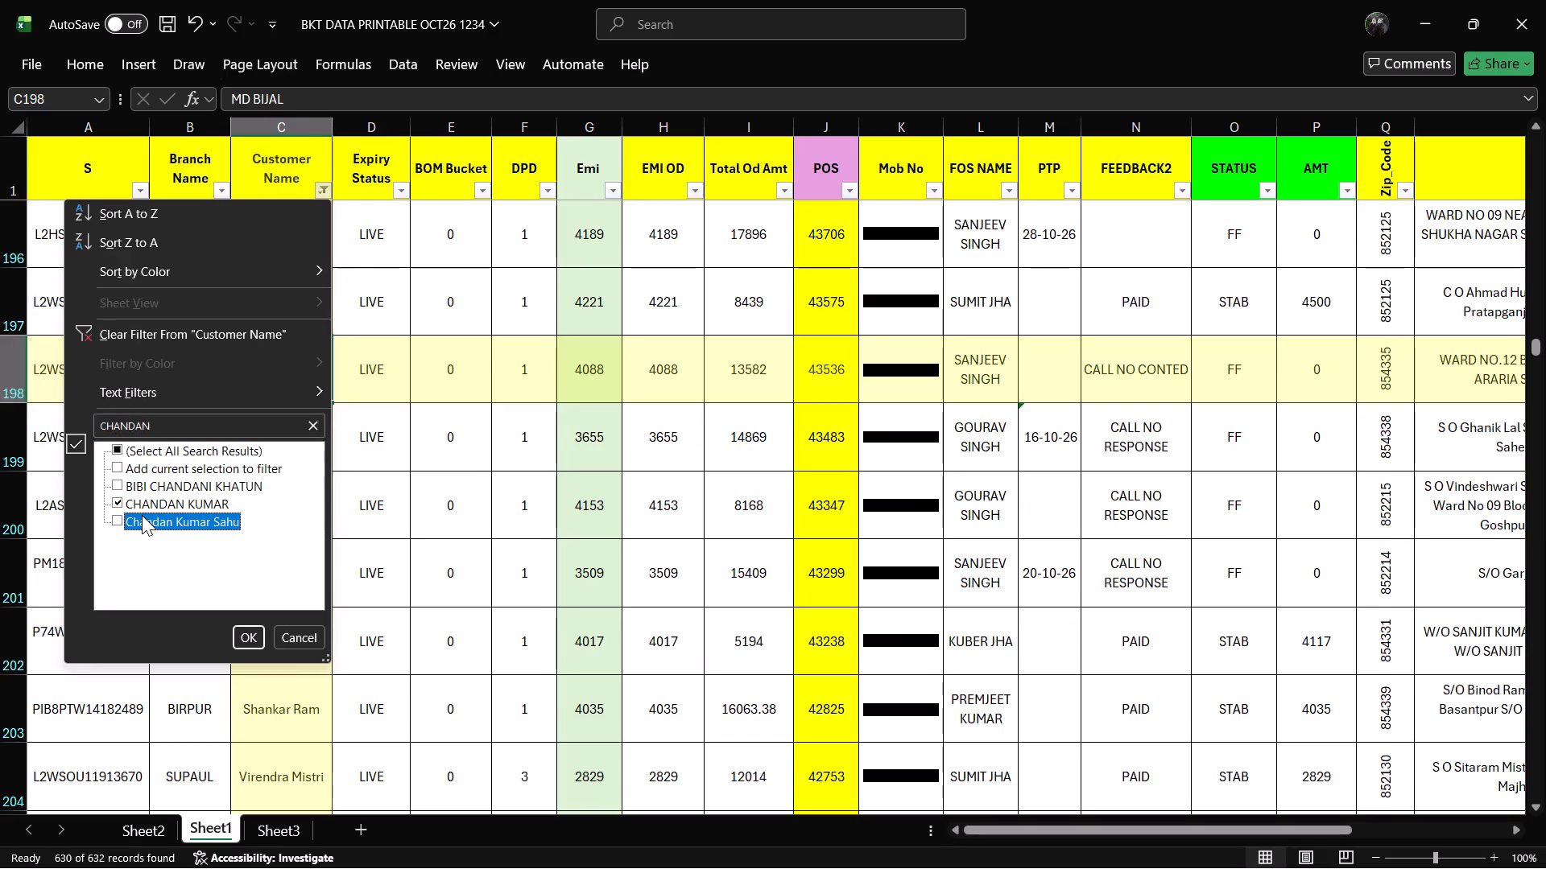
click(249, 631)
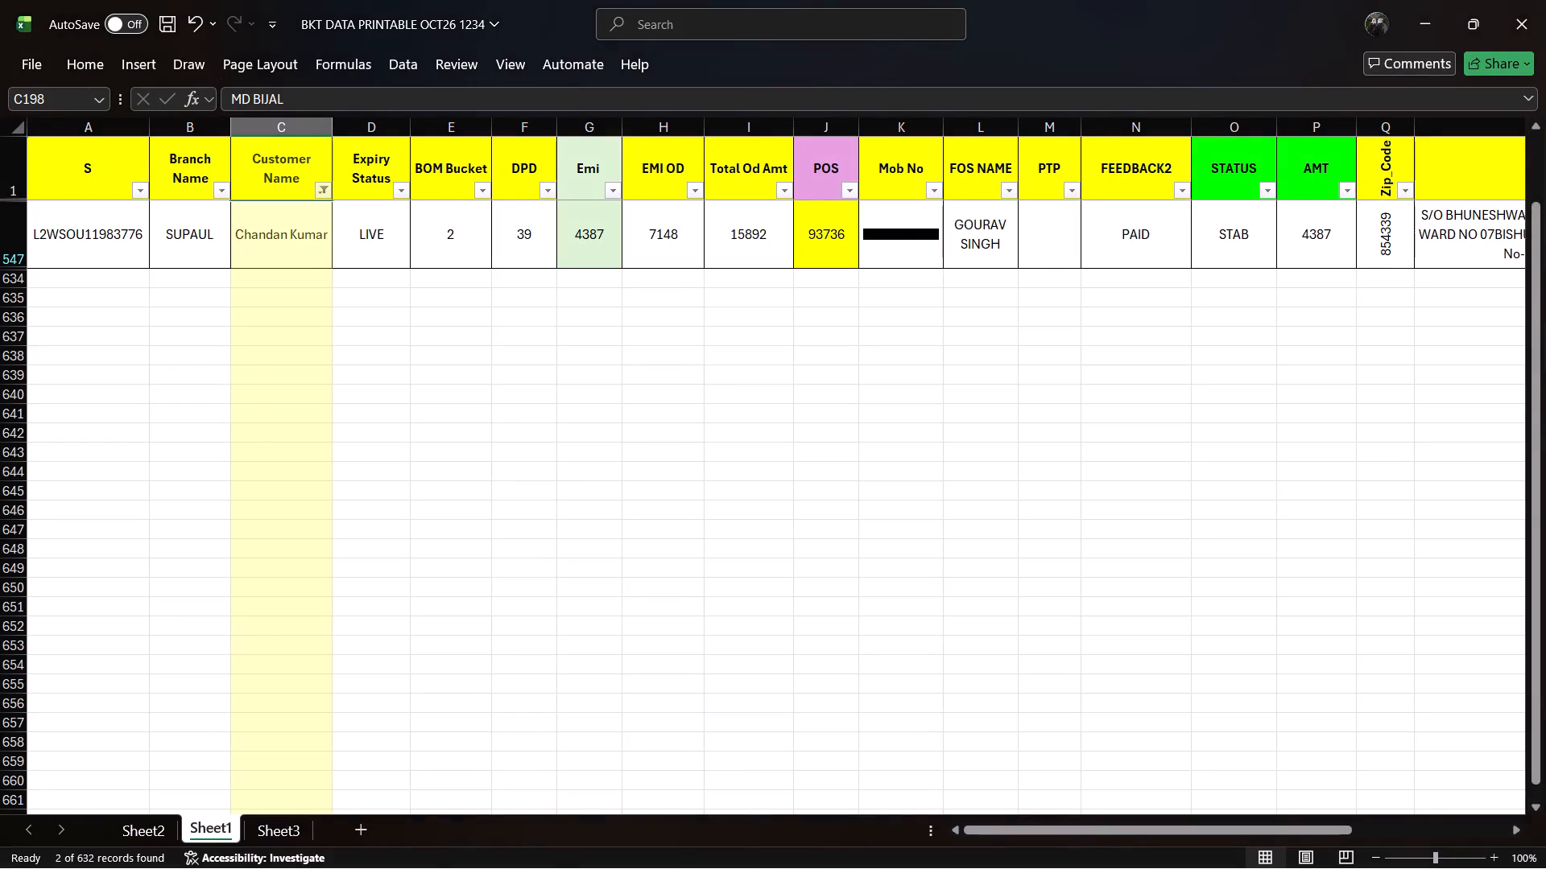
drag(444, 270, 196, 266)
click(196, 266)
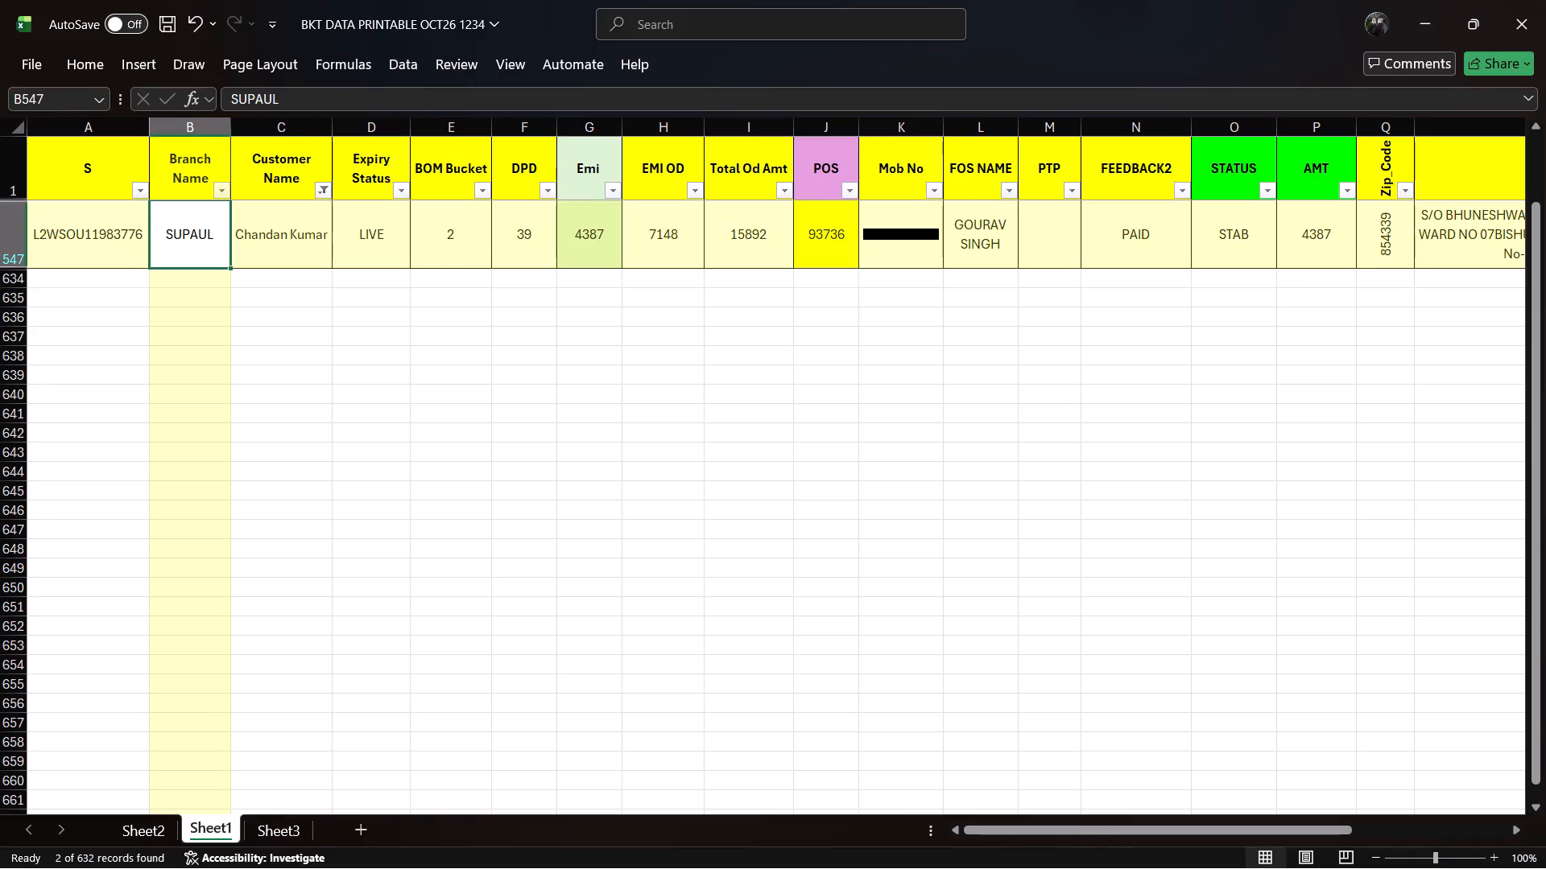
click(324, 195)
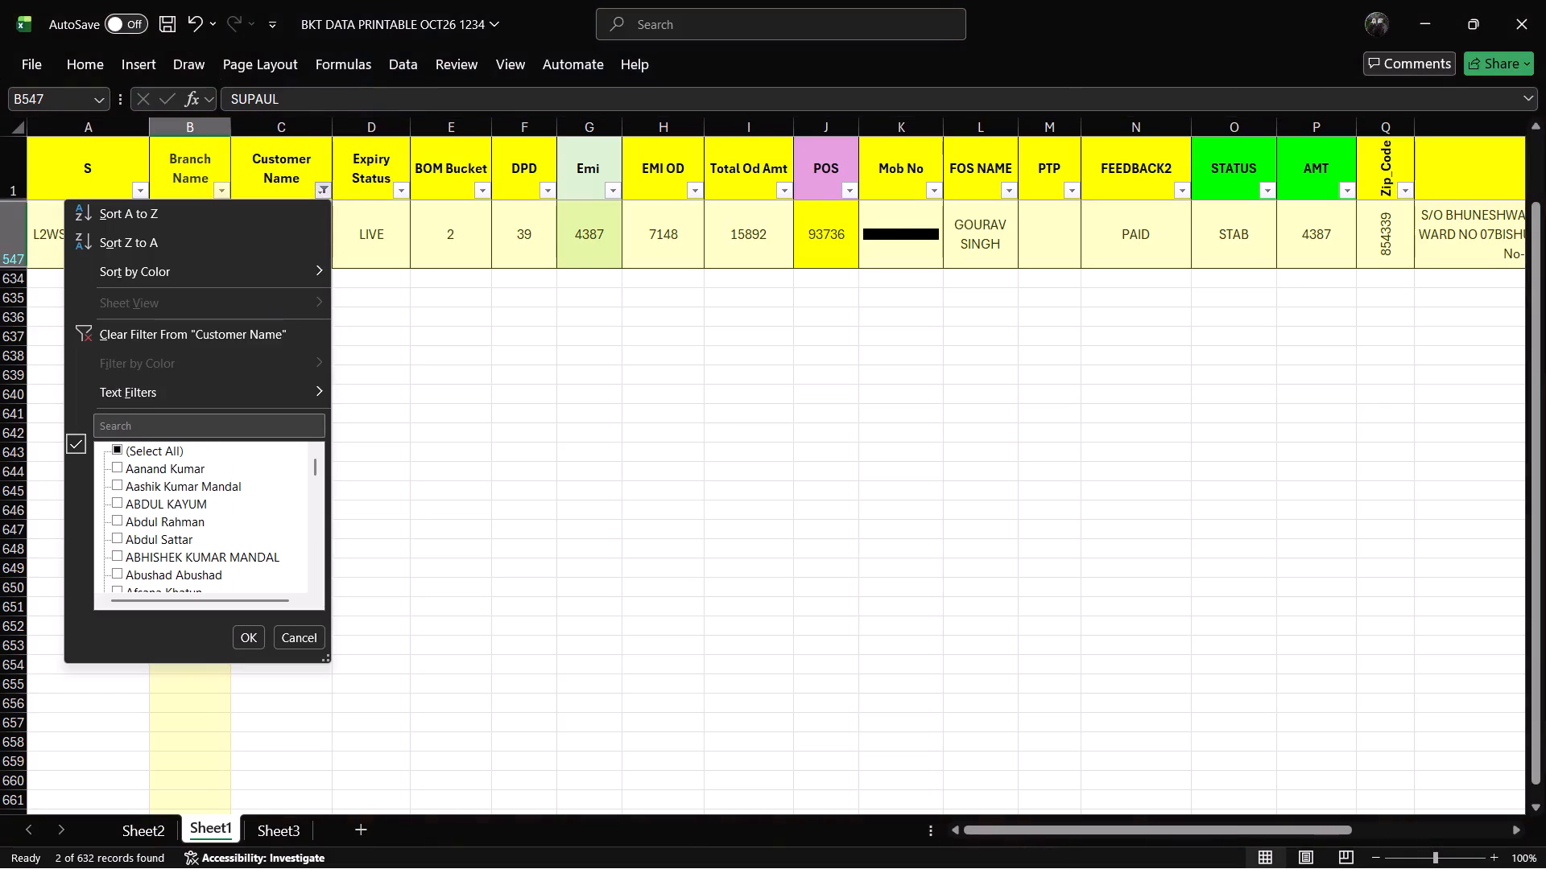
click(155, 426)
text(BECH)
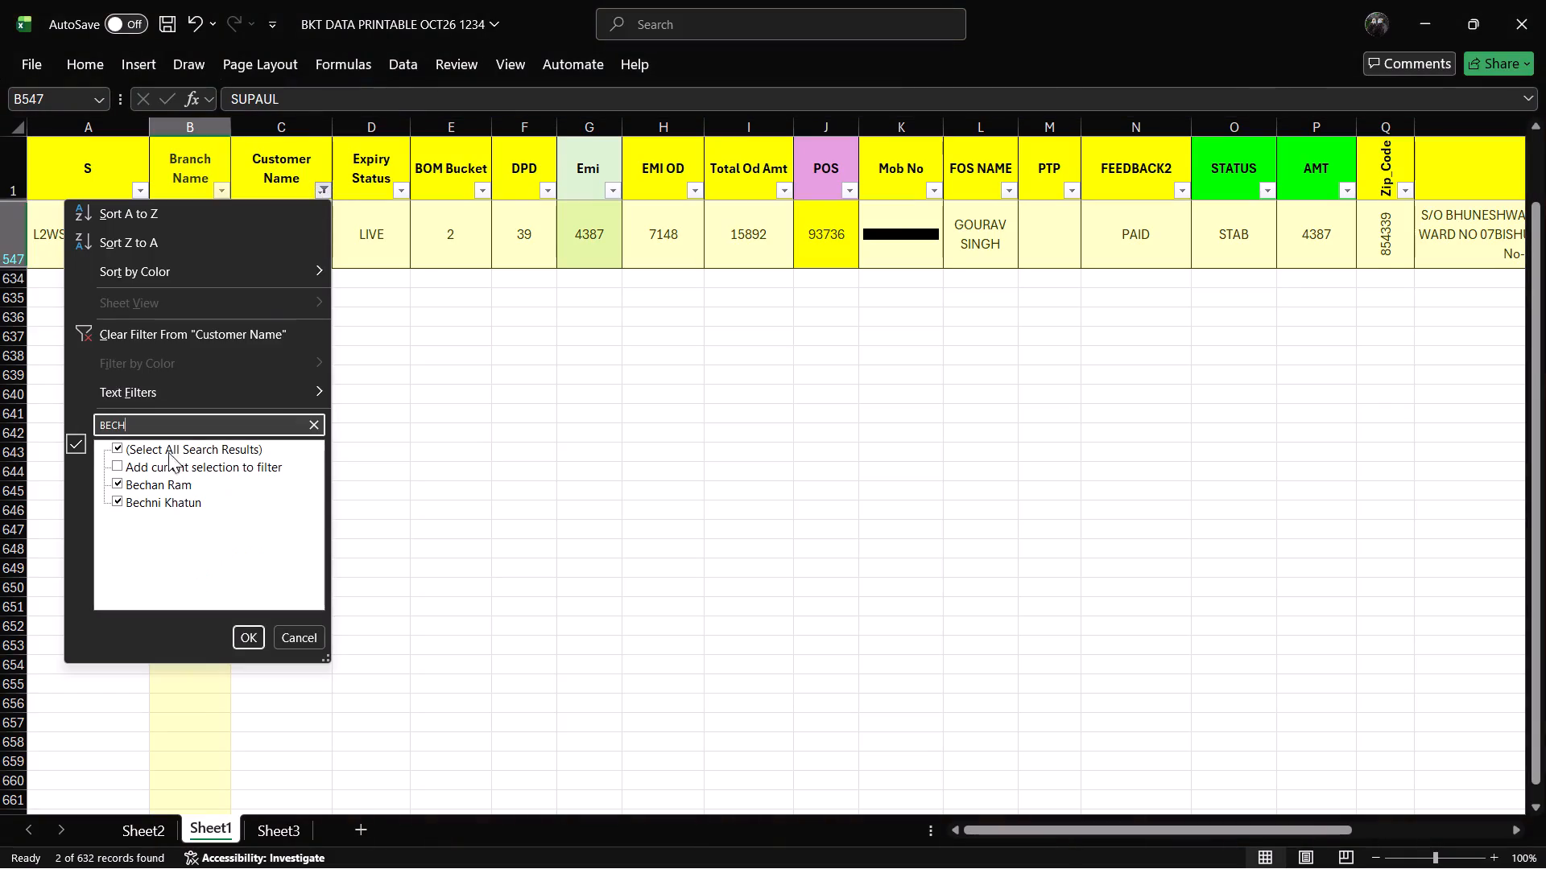
click(196, 505)
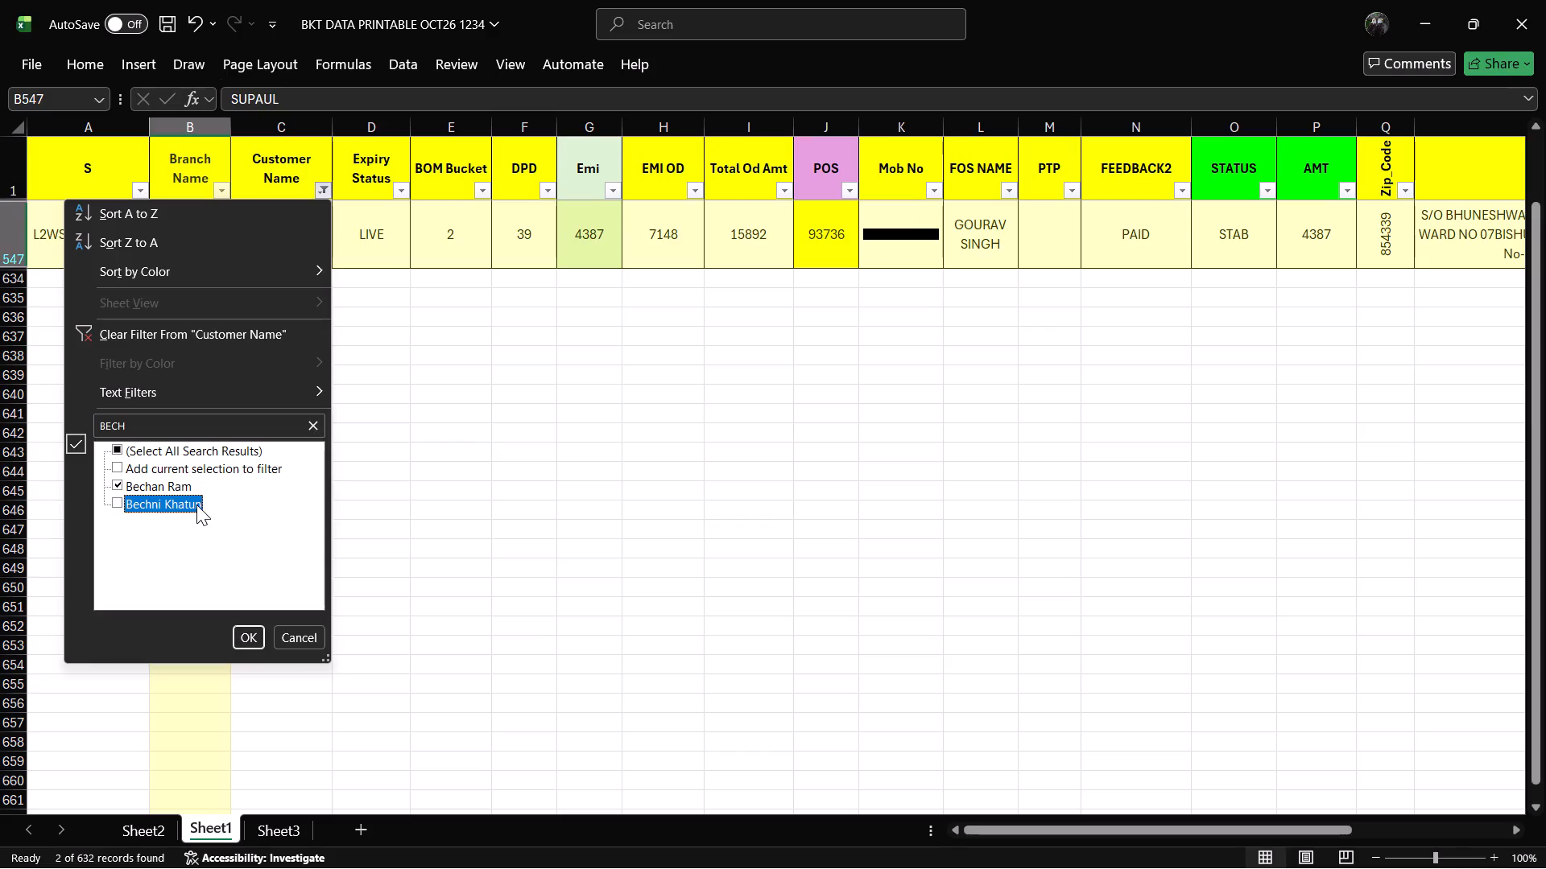
click(256, 636)
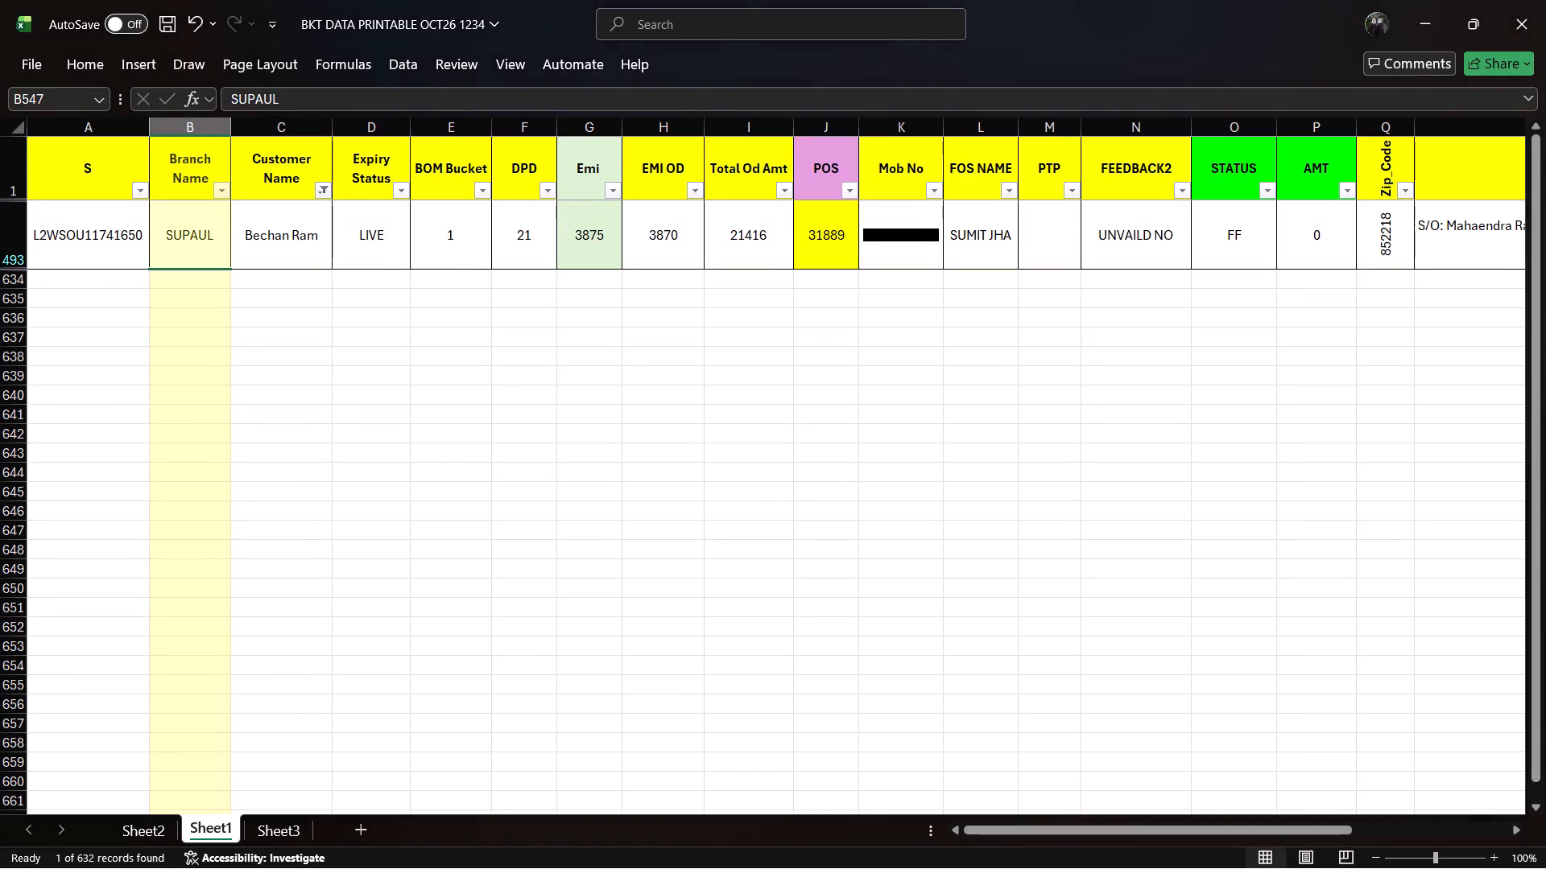
Set the filtered row 493 customer's FEEDBACK2 to PAID and STATUS to STAB.
click(1128, 249)
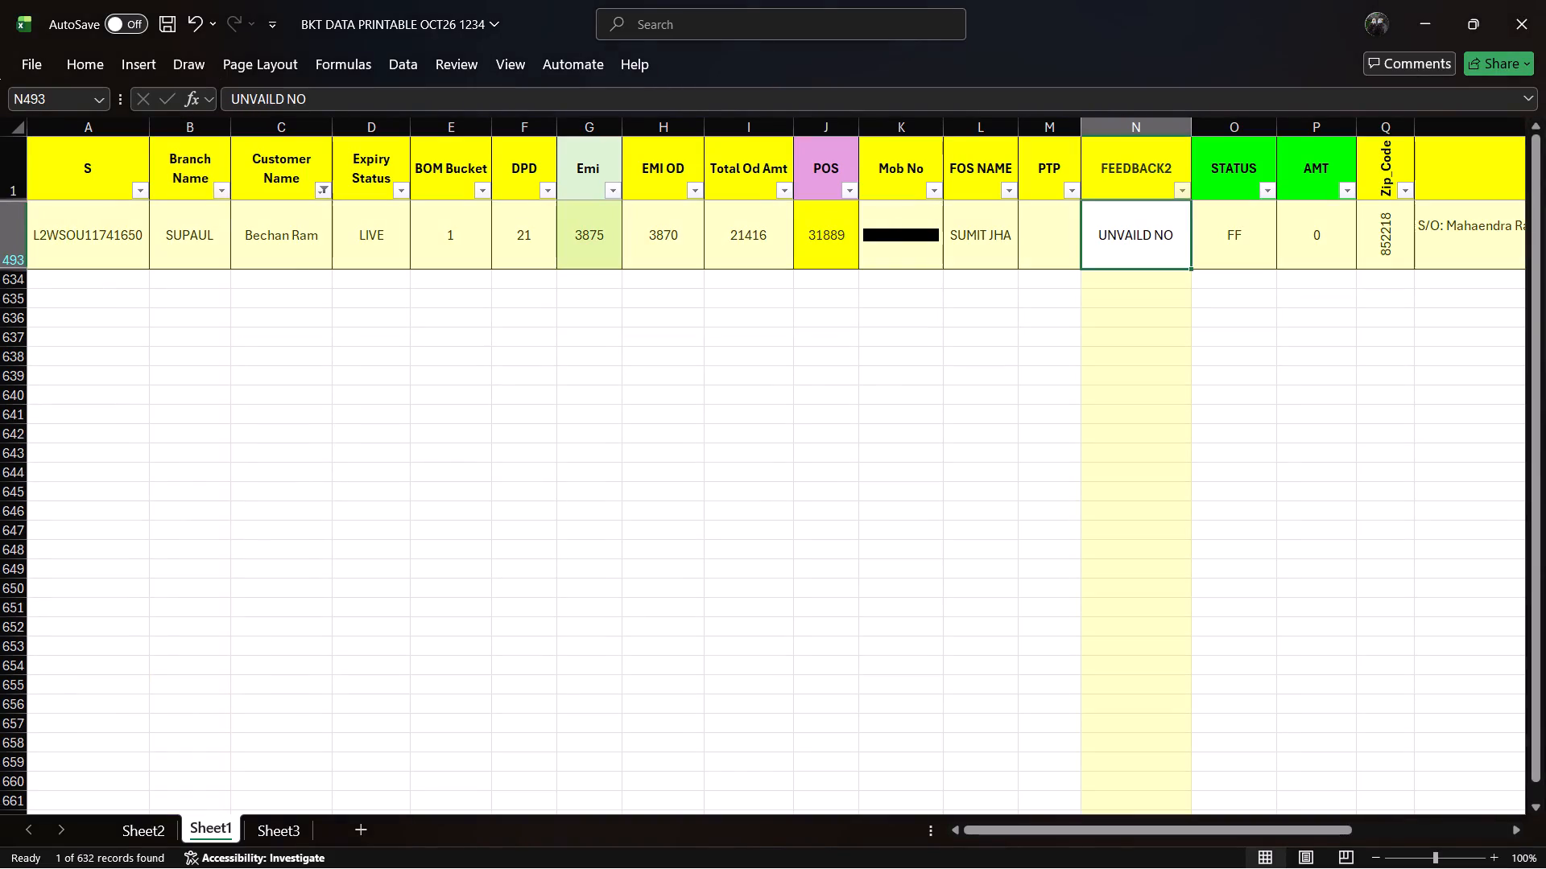
key(BackSpace)
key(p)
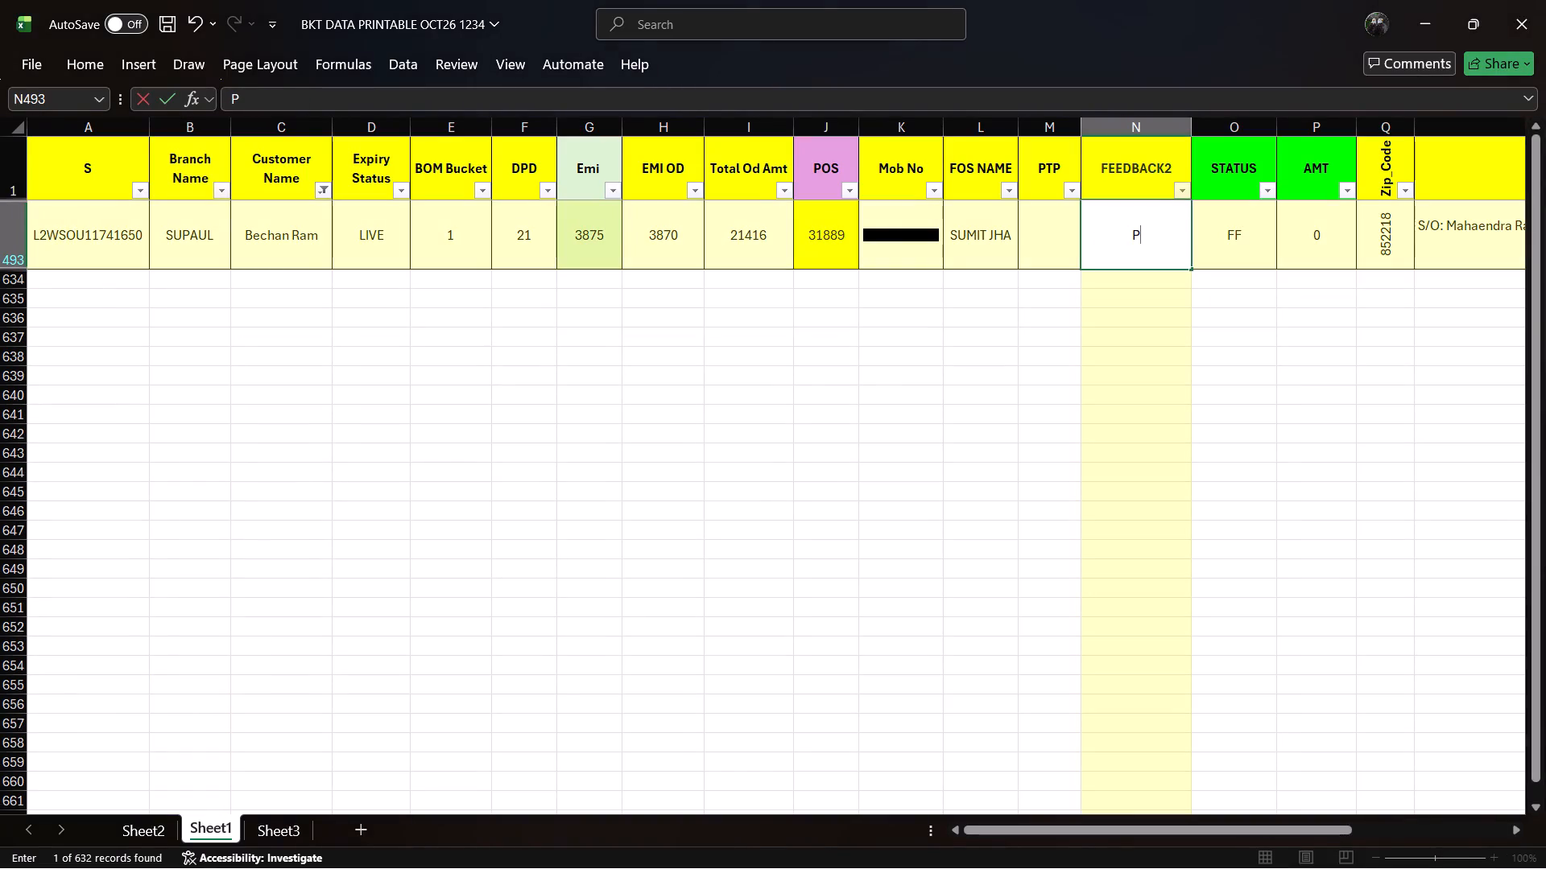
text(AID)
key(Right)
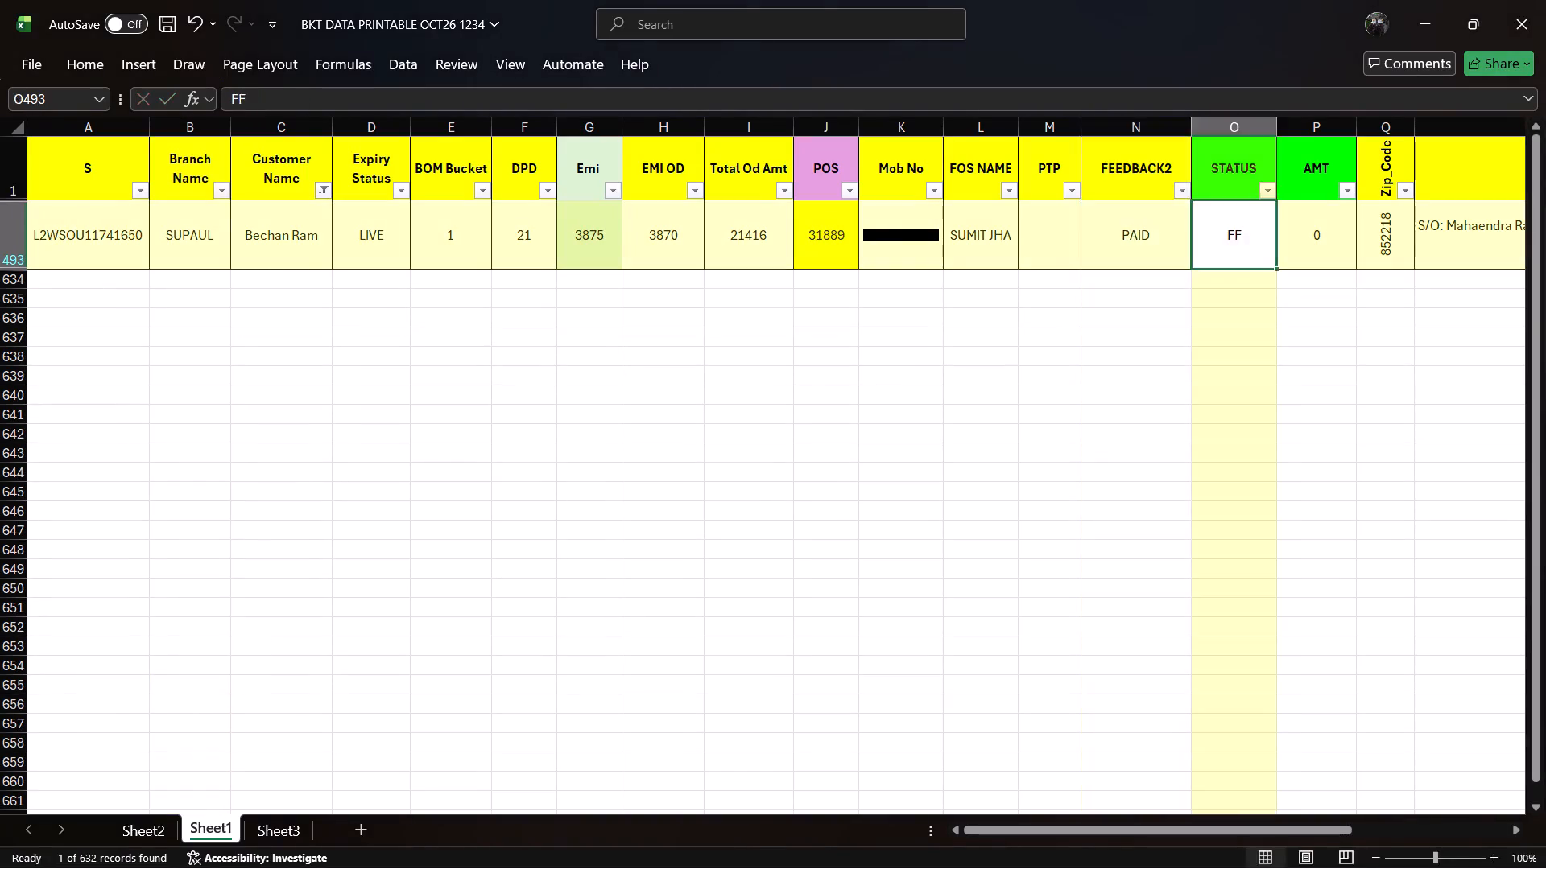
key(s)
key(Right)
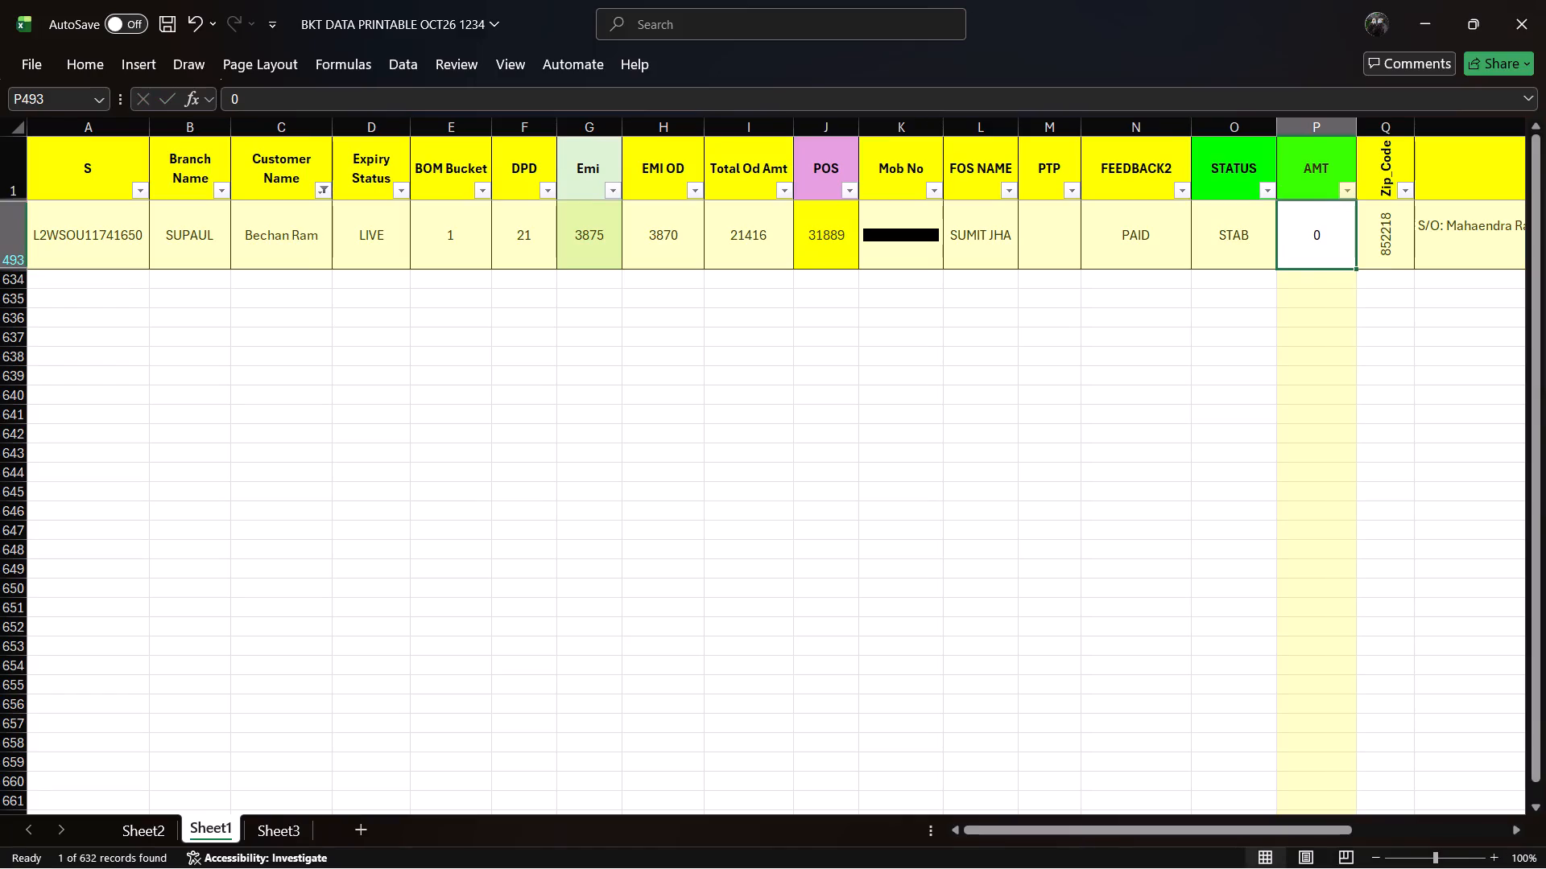
Set the filtered row 493 customer's AMT to 3875, matching the Emi value, and save the workbook.
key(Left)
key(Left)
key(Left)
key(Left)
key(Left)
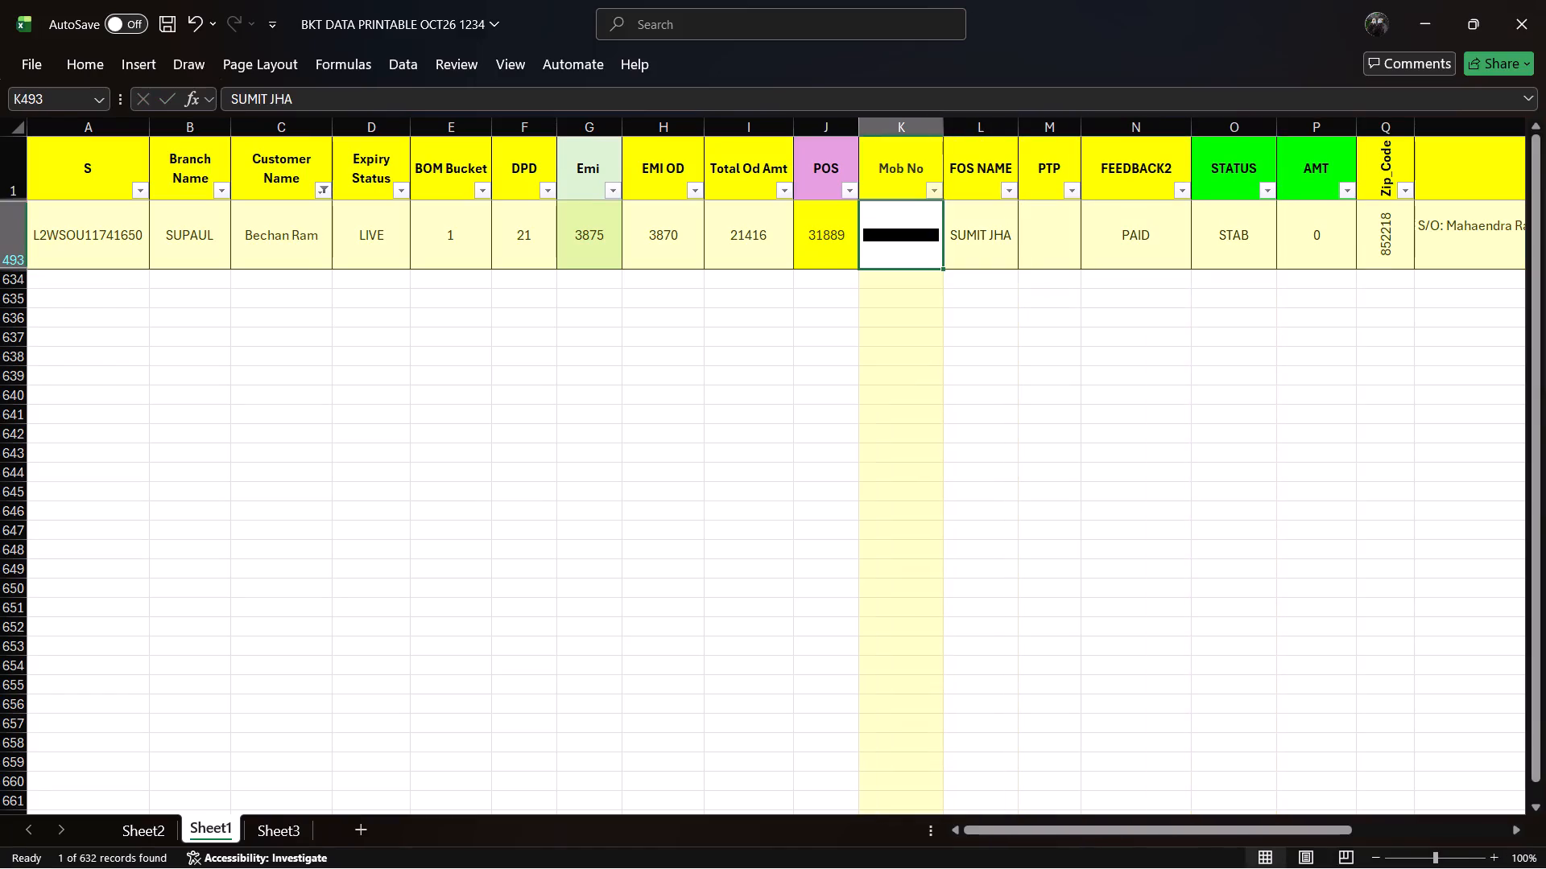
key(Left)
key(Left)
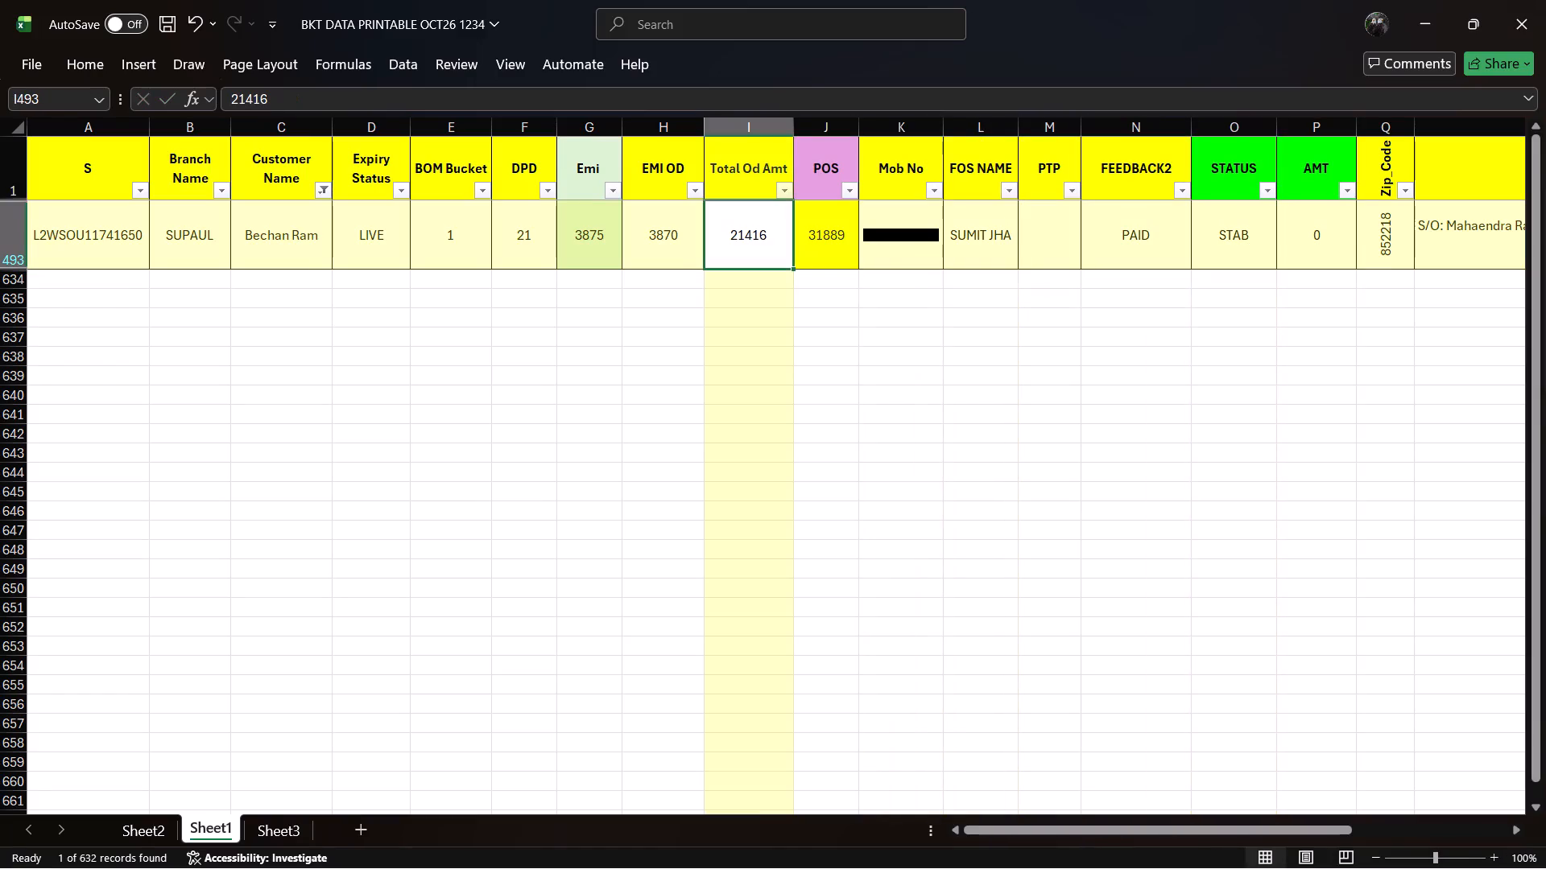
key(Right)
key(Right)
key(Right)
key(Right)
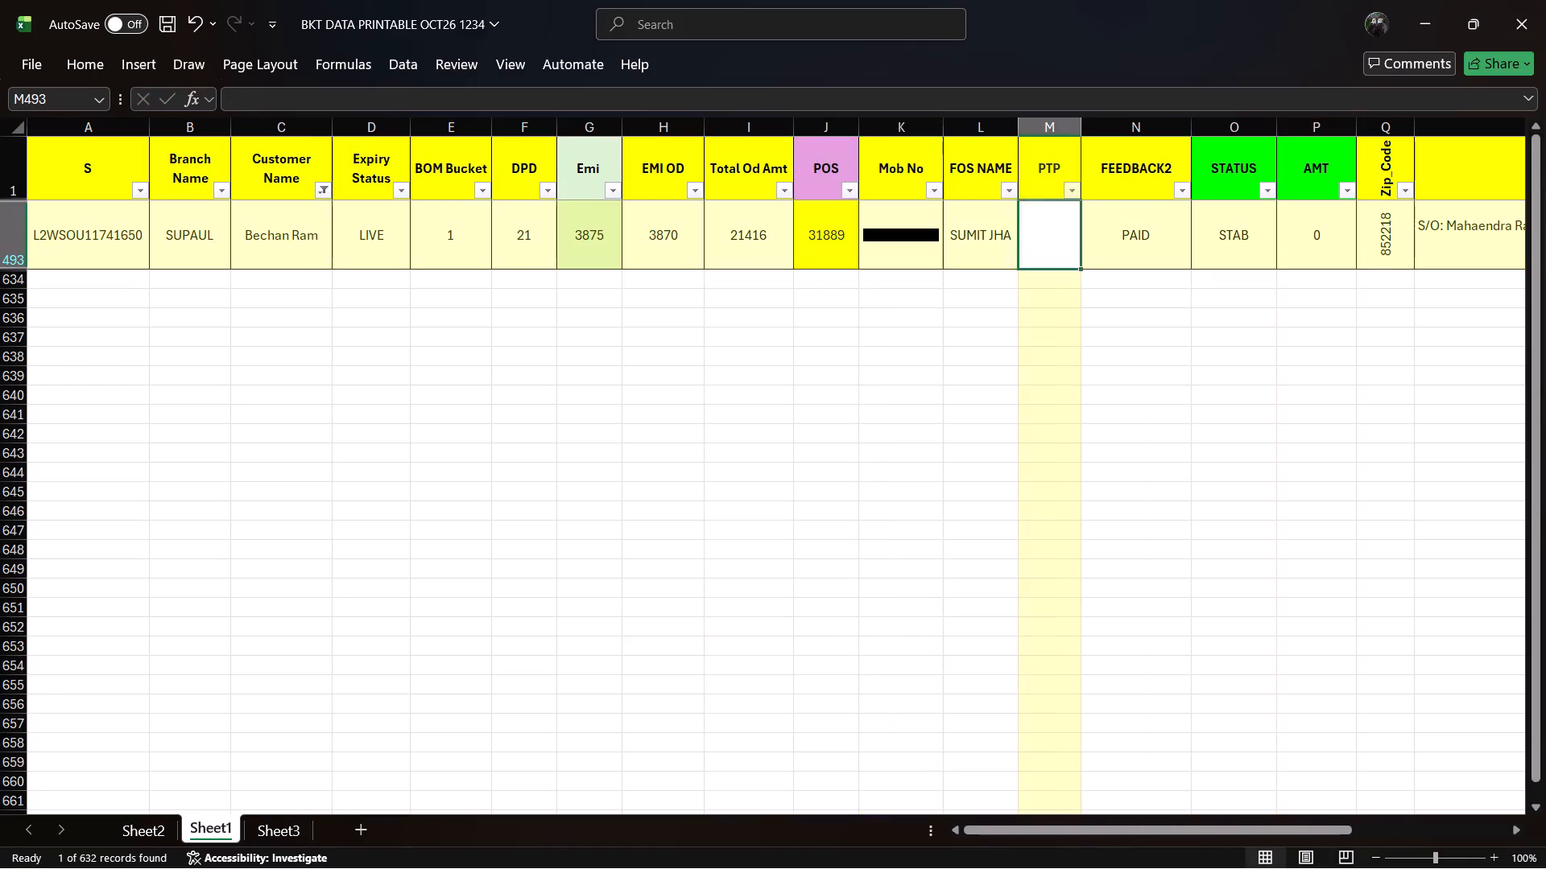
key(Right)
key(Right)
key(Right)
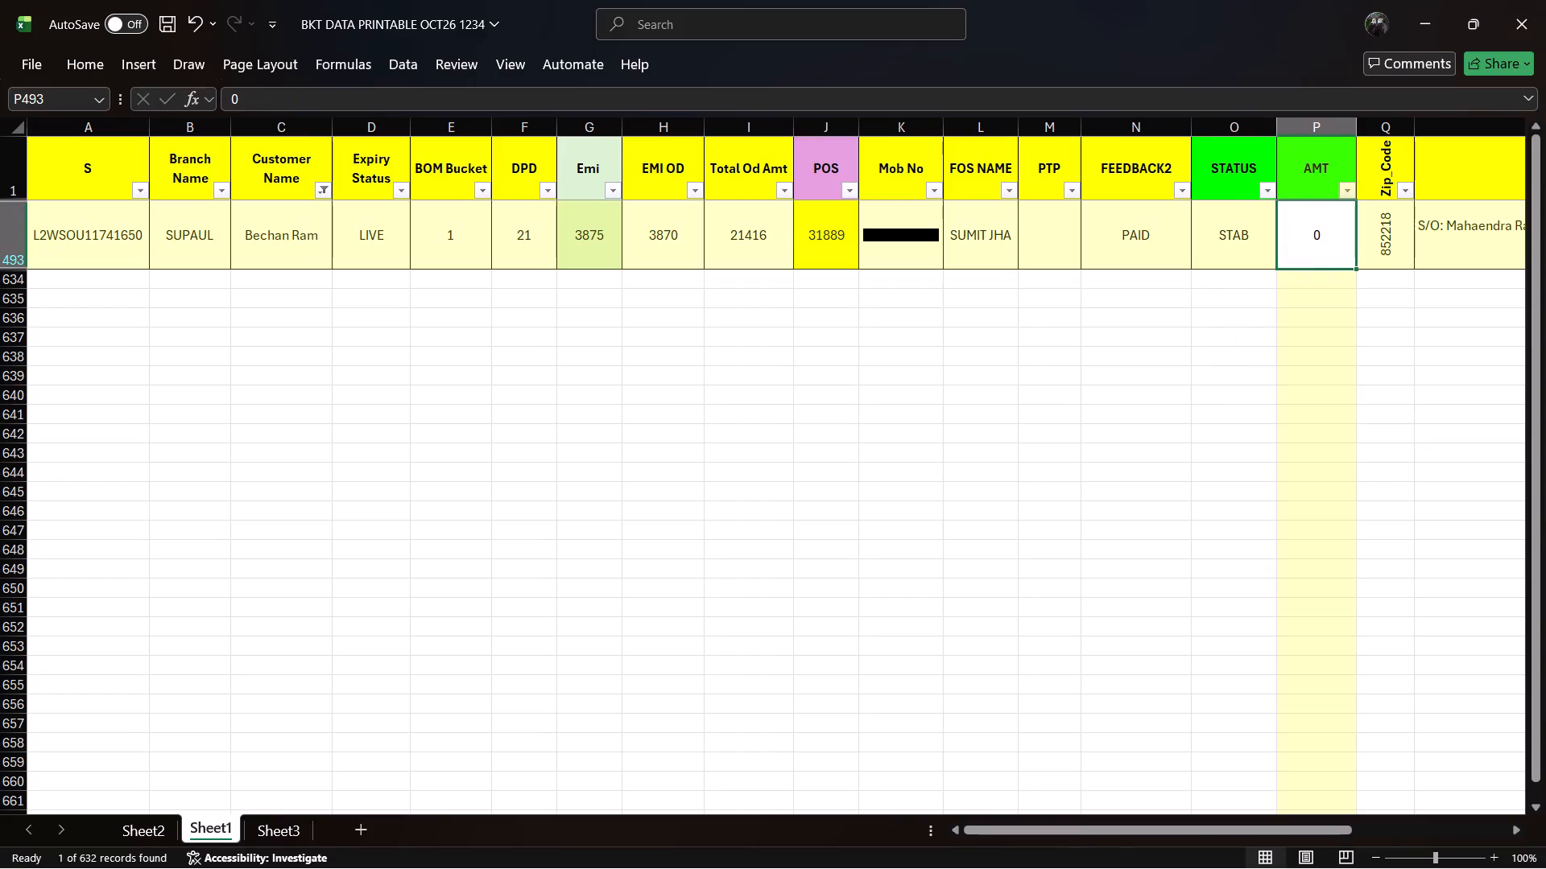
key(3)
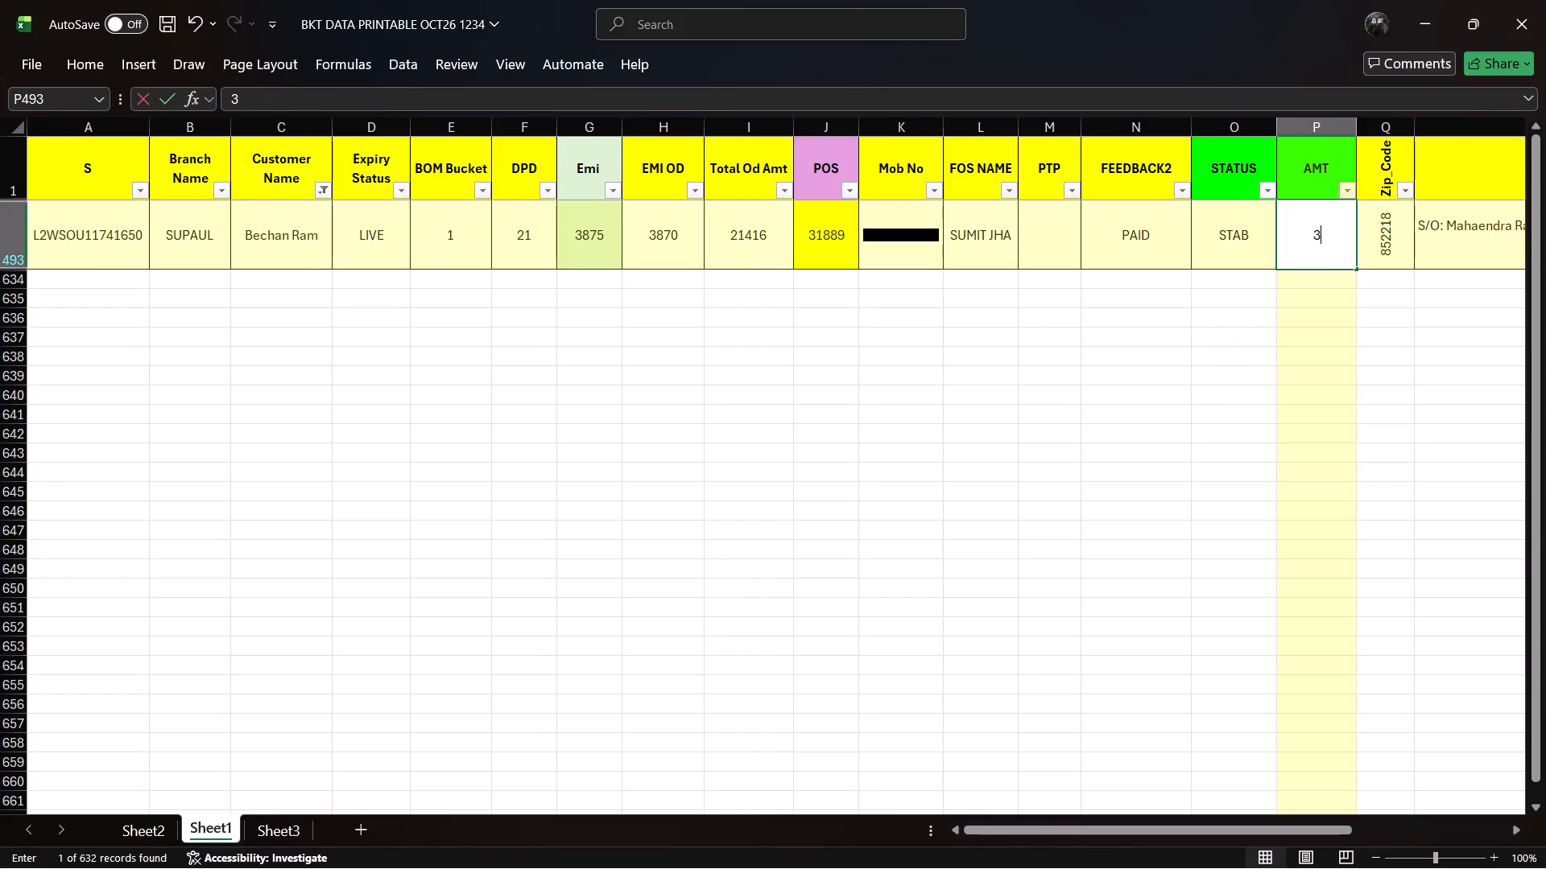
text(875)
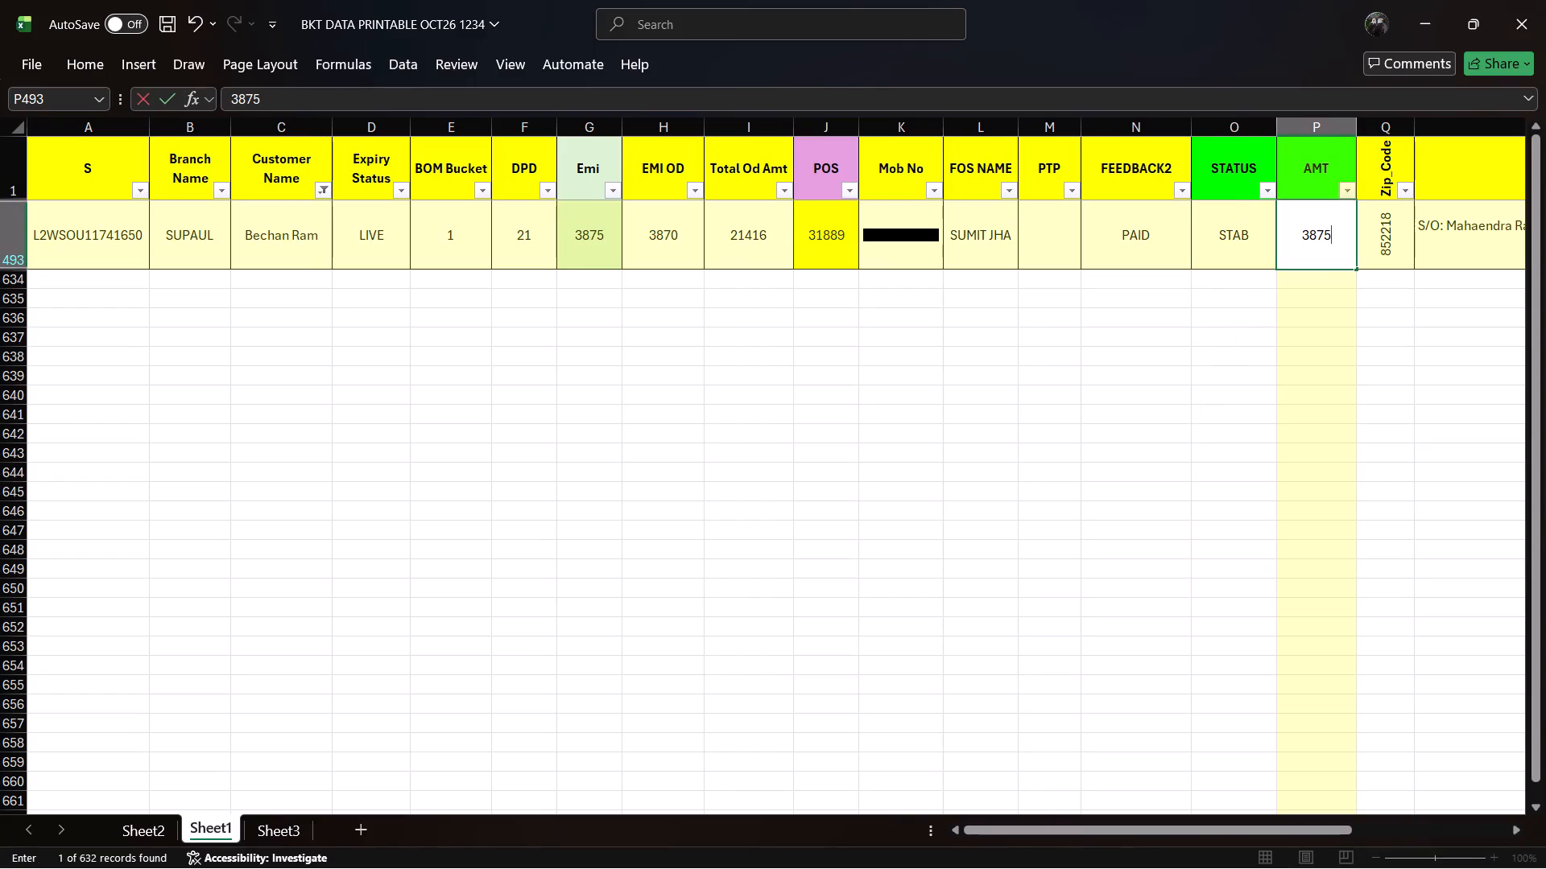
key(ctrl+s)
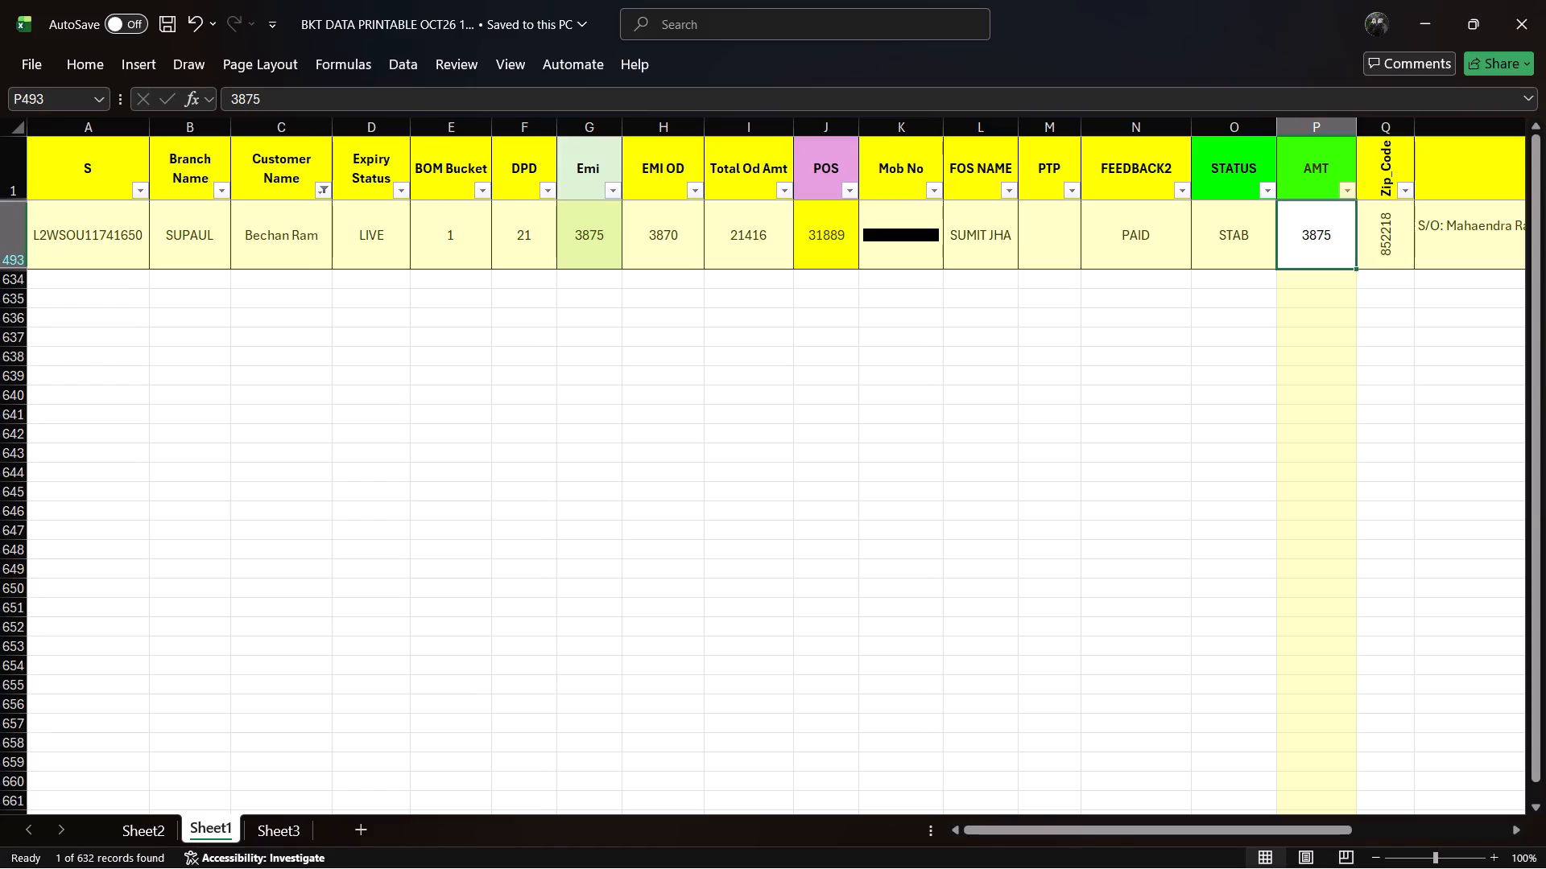
Filter the Customer Name column by GULA.
click(329, 191)
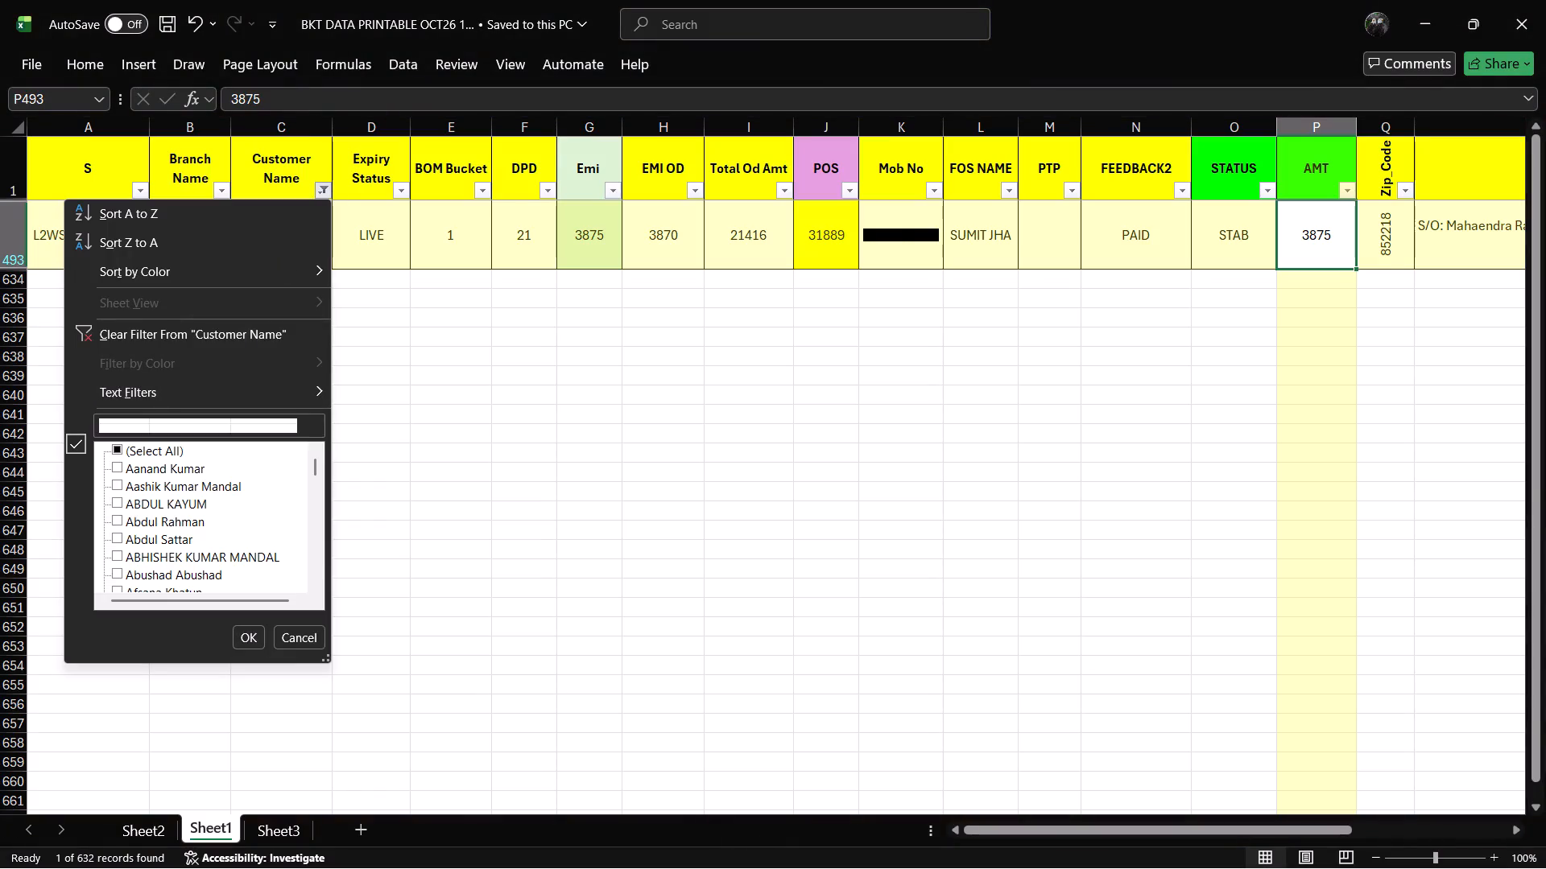
click(136, 426)
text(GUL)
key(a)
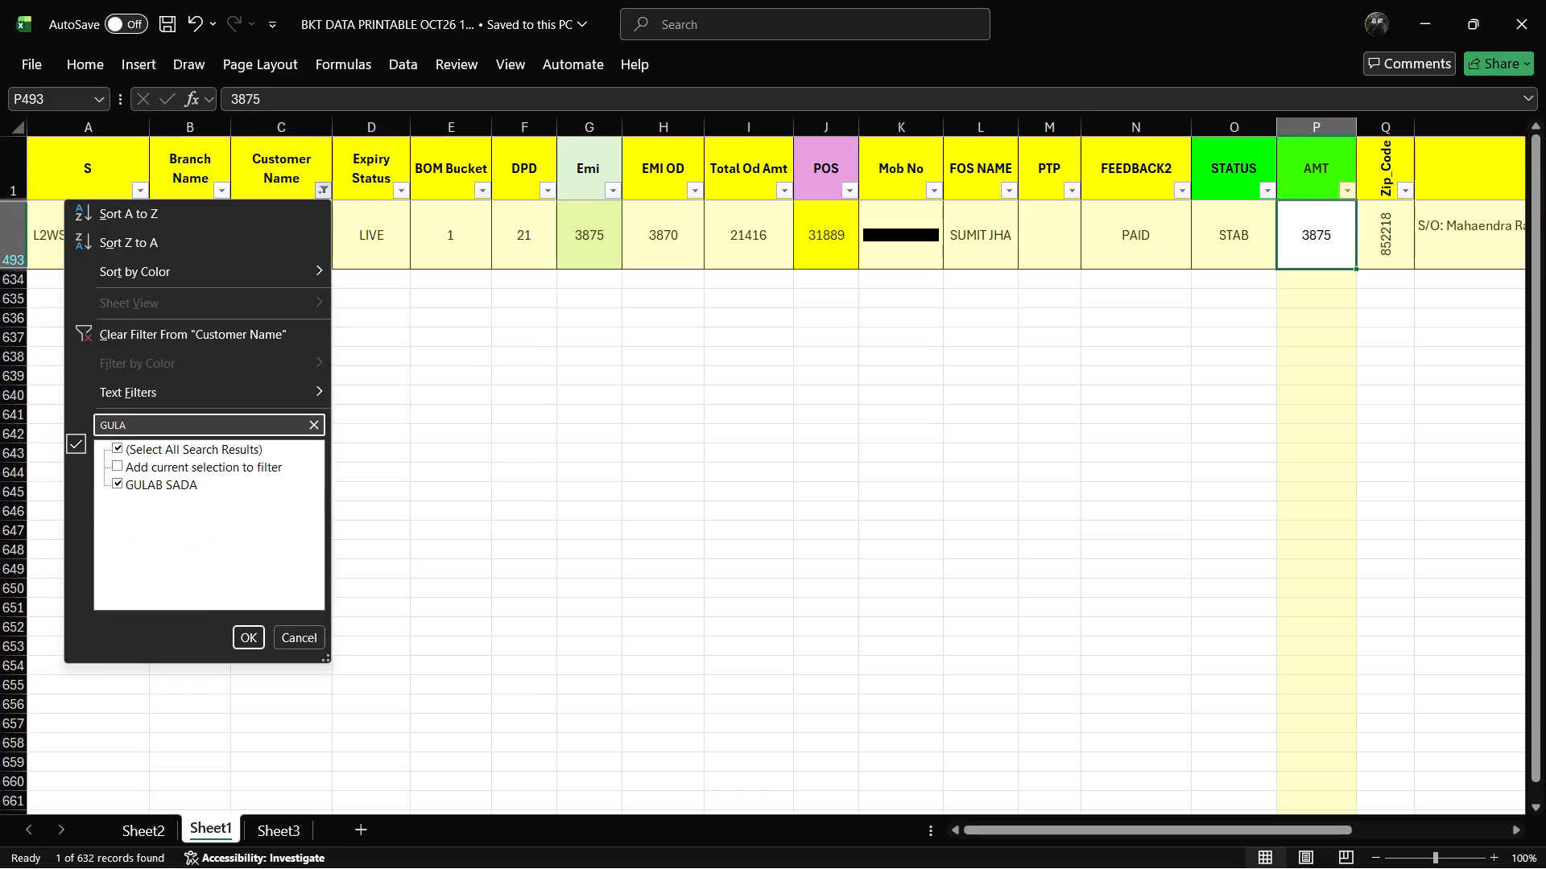
click(246, 634)
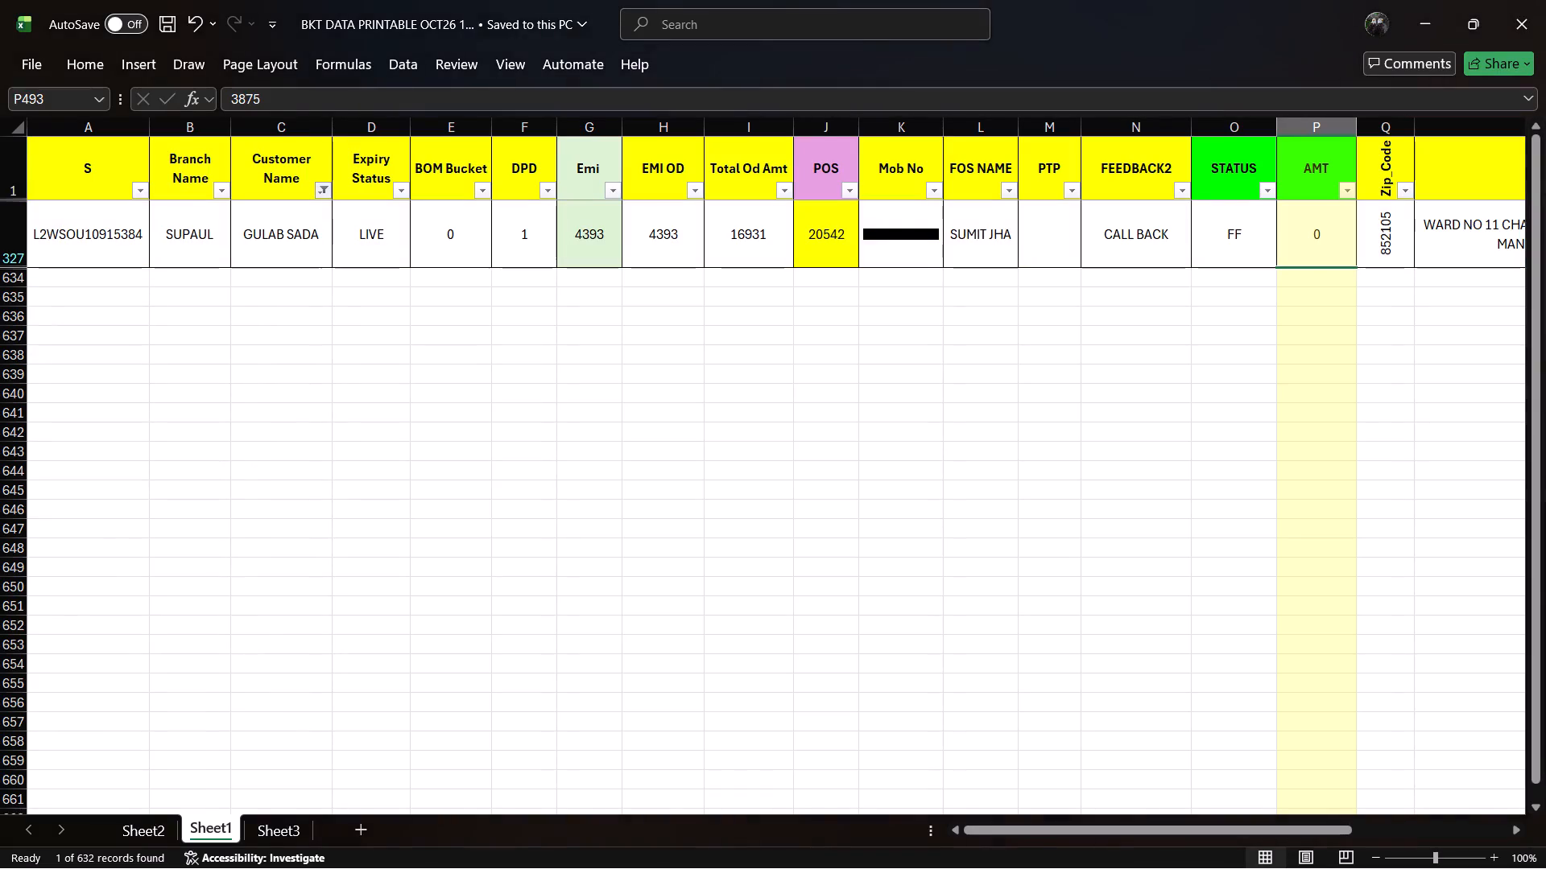
Set the filtered row 327 customer's FEEDBACK2 to PAID and STATUS to STAB.
click(1147, 245)
key(BackSpace)
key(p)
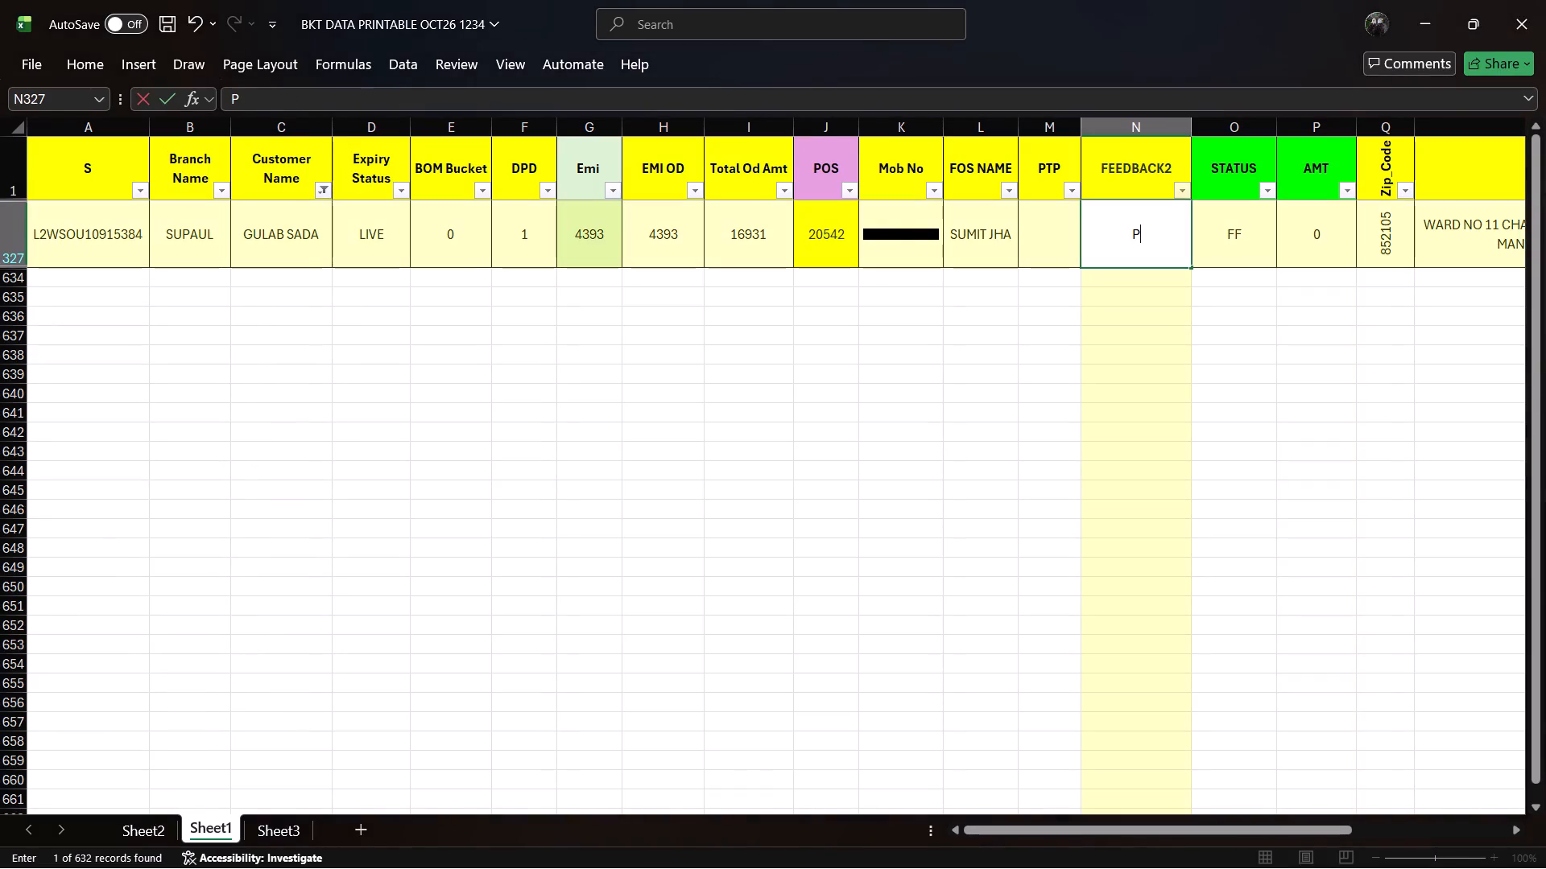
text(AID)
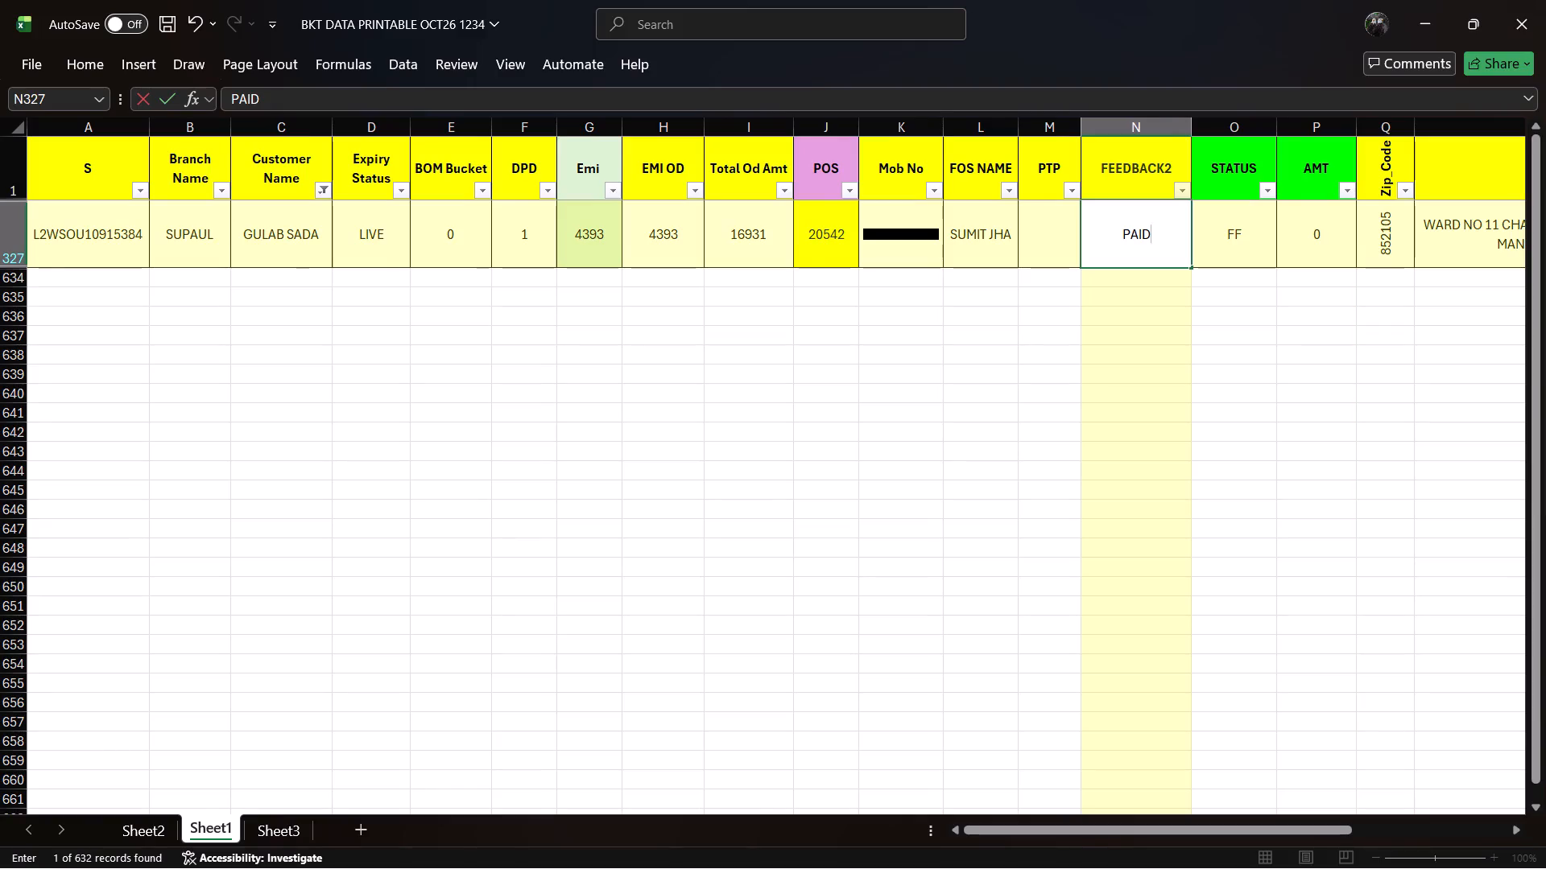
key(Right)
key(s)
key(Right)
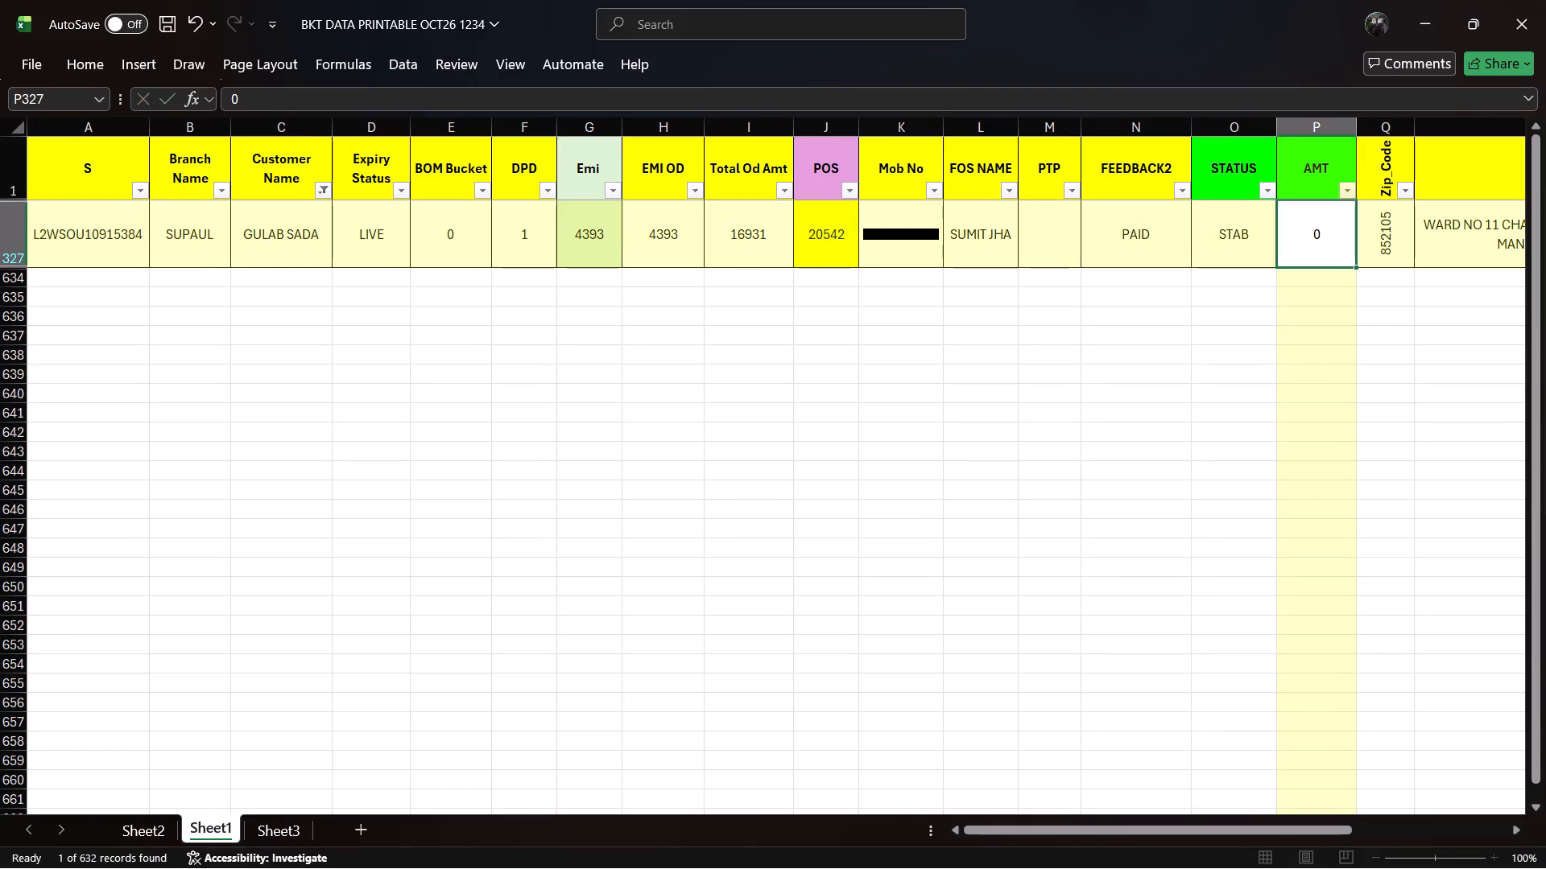
Copy the row 327 customer's Emi value, 4393, into the AMT cell and save the workbook.
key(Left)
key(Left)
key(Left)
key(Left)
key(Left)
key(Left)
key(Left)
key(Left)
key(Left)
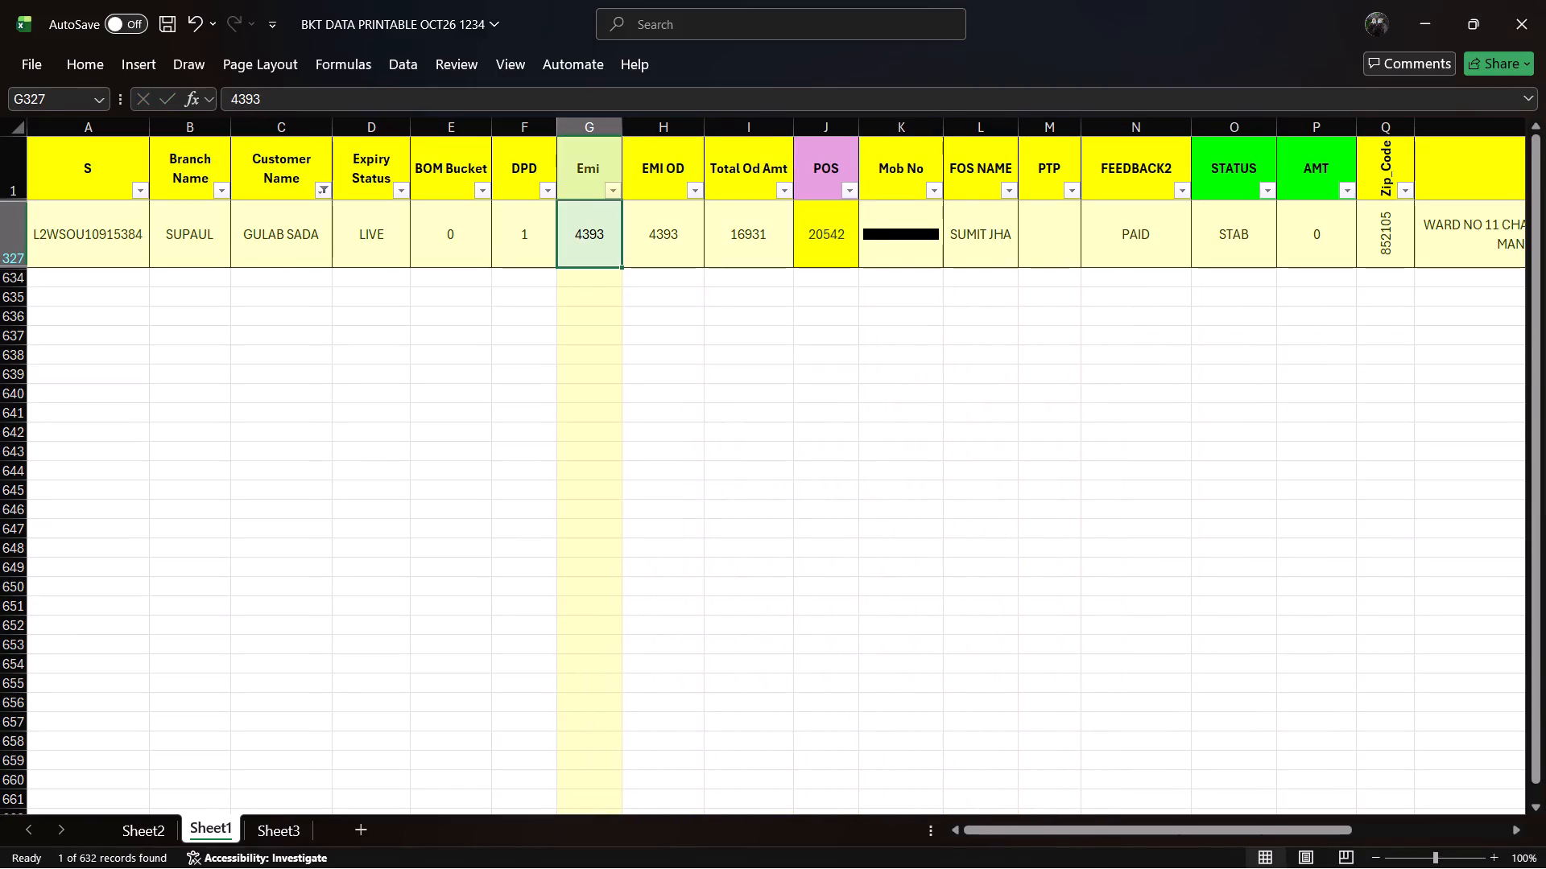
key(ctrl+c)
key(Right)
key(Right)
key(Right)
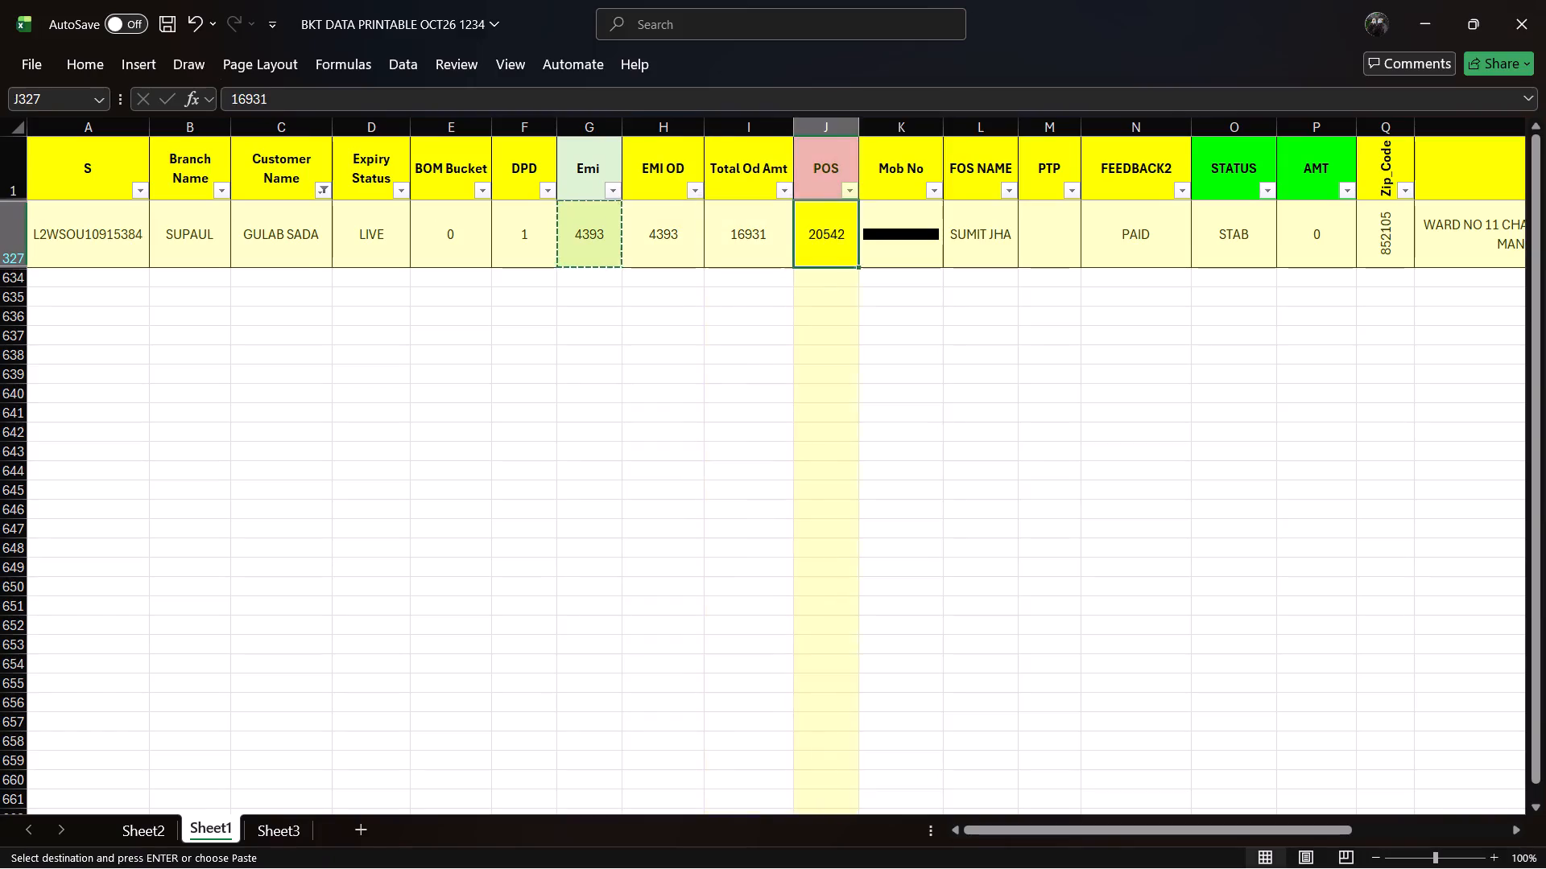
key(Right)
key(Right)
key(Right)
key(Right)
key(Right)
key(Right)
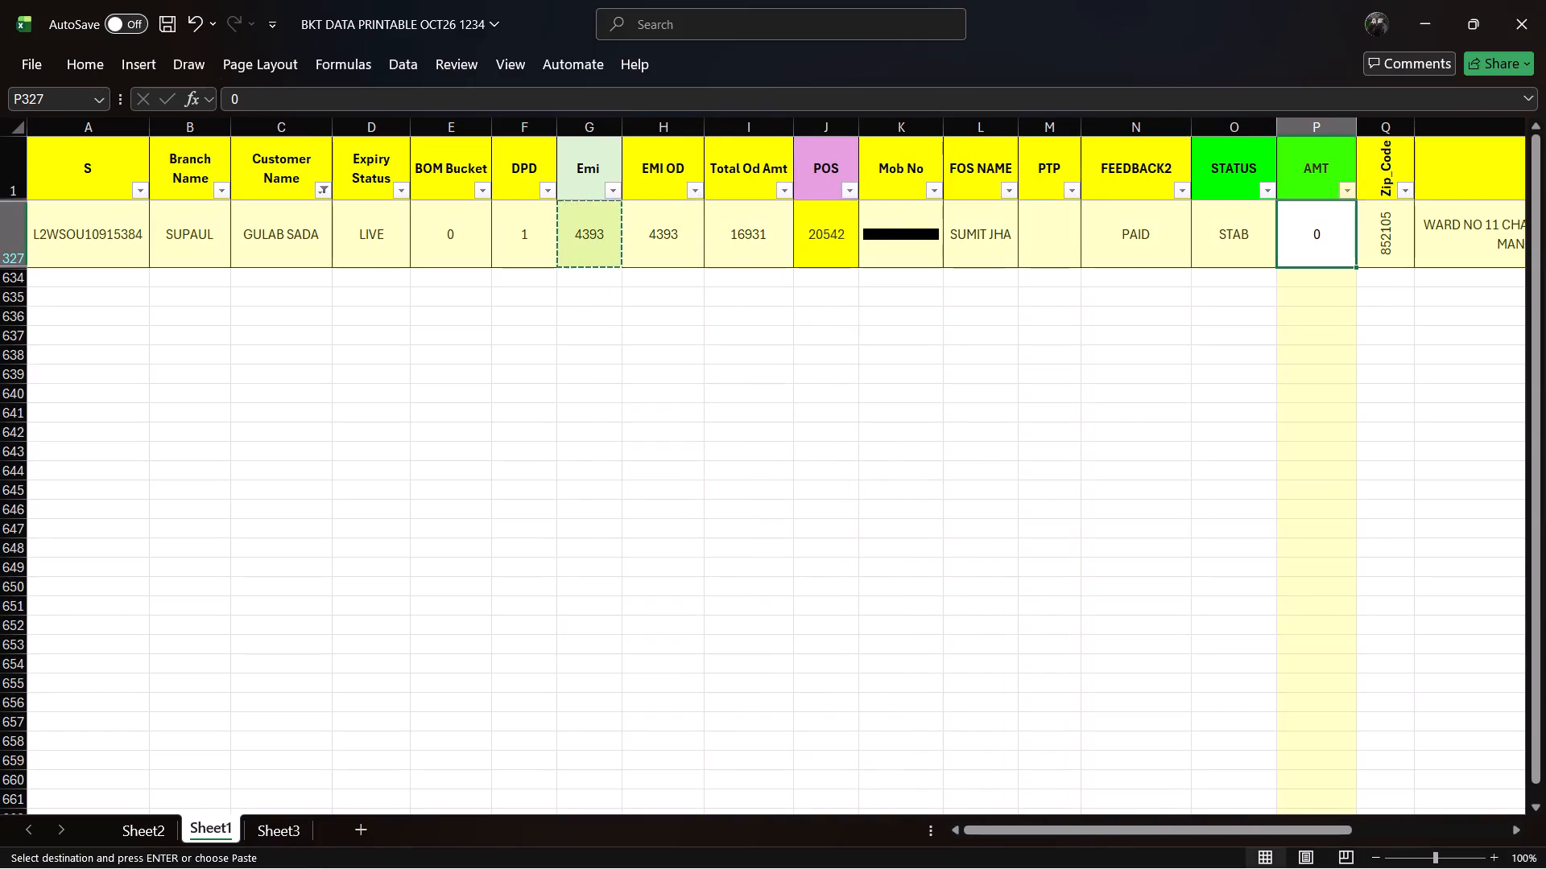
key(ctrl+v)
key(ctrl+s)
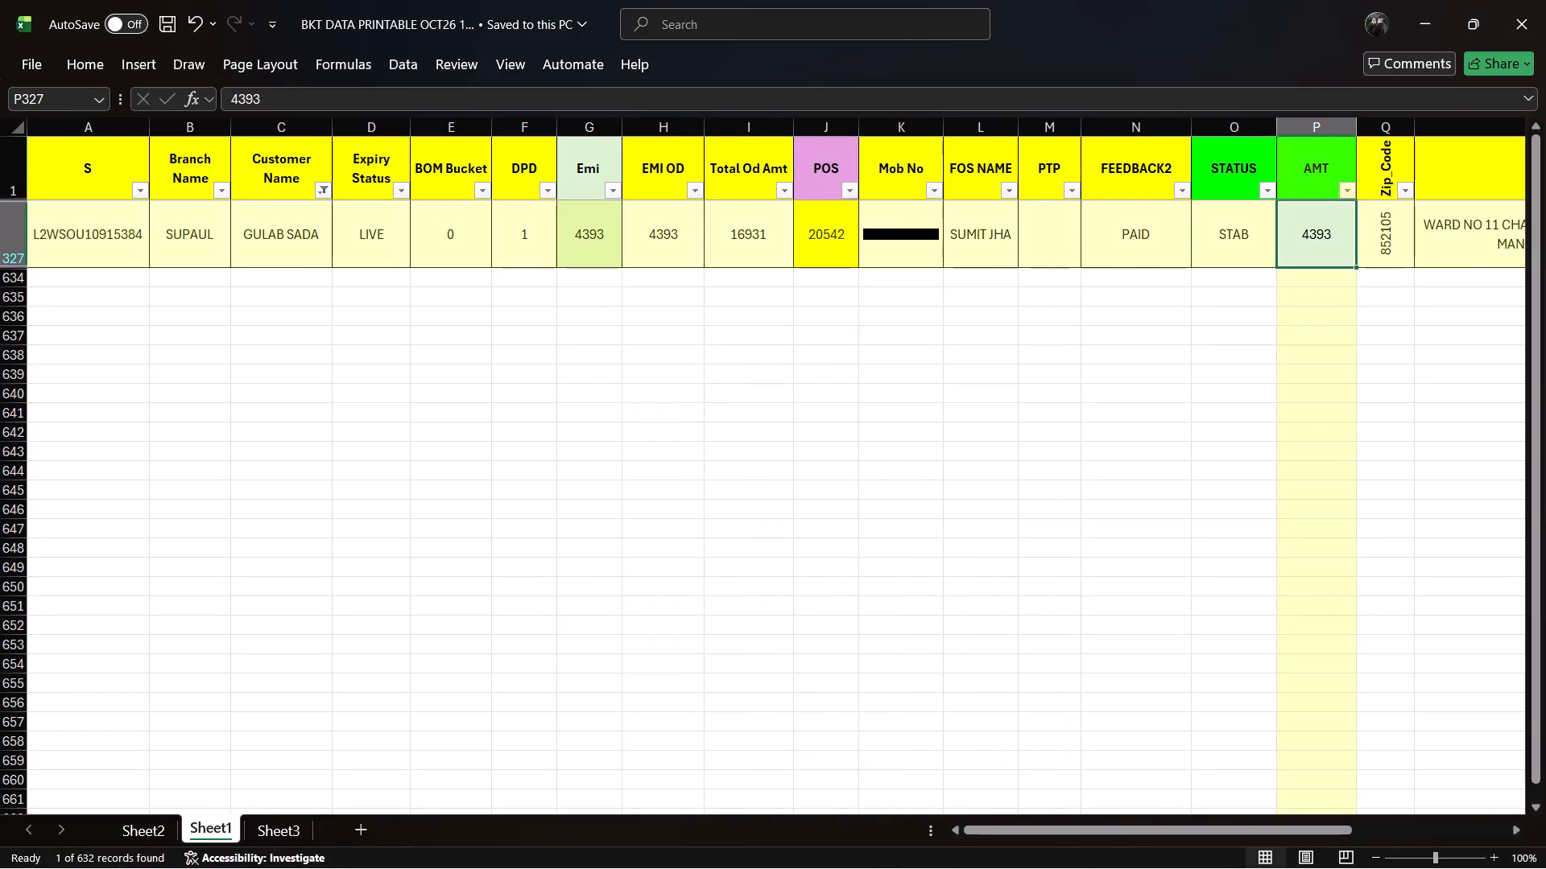
drag(1147, 245, 881, 203)
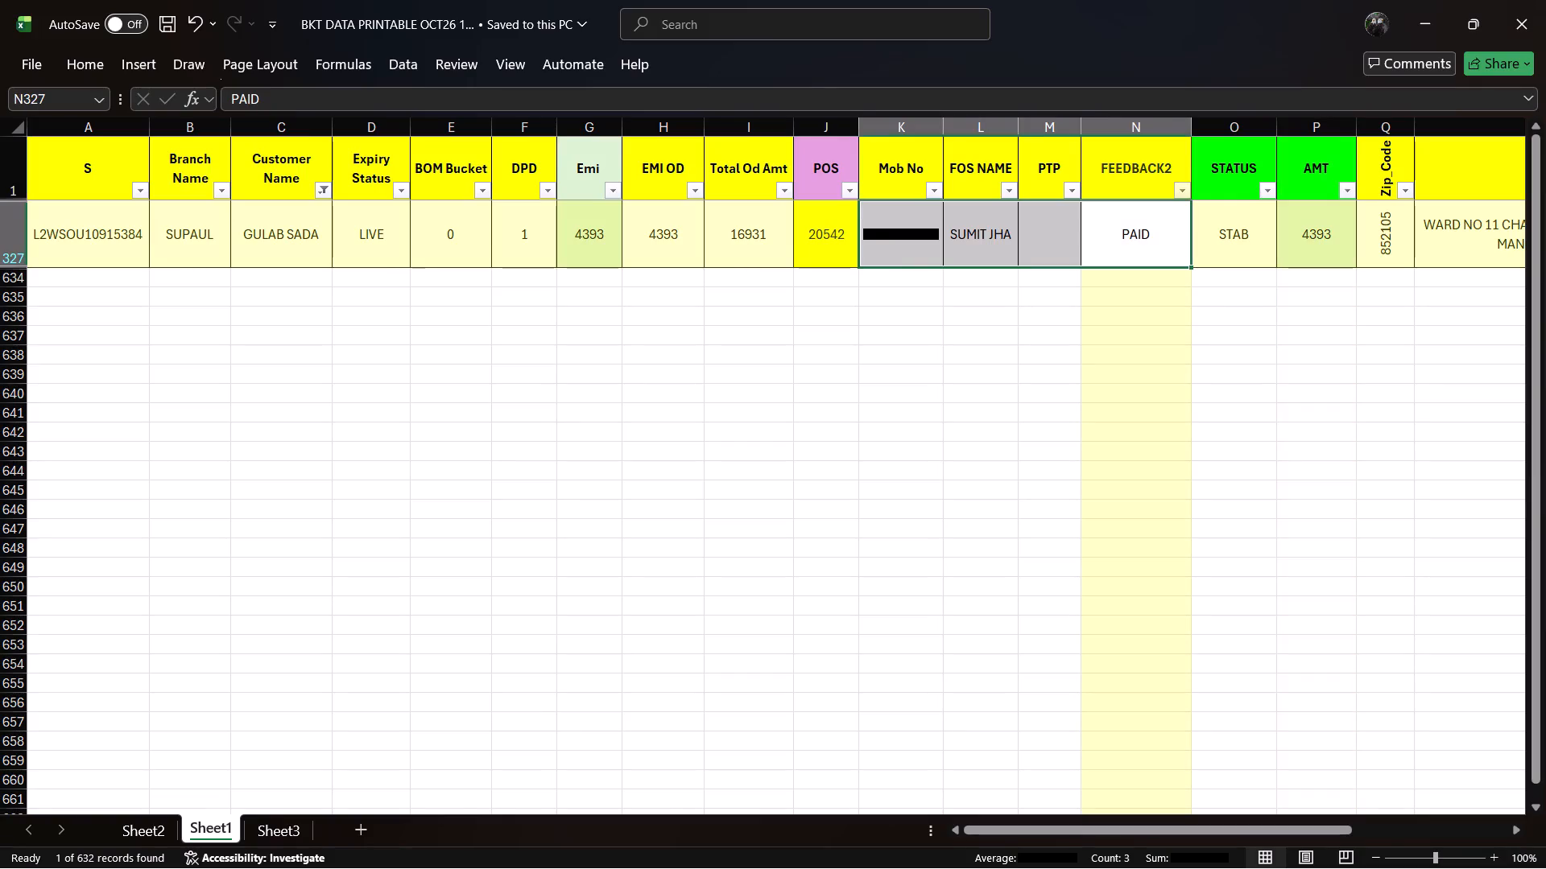
click(365, 246)
drag(302, 224, 311, 201)
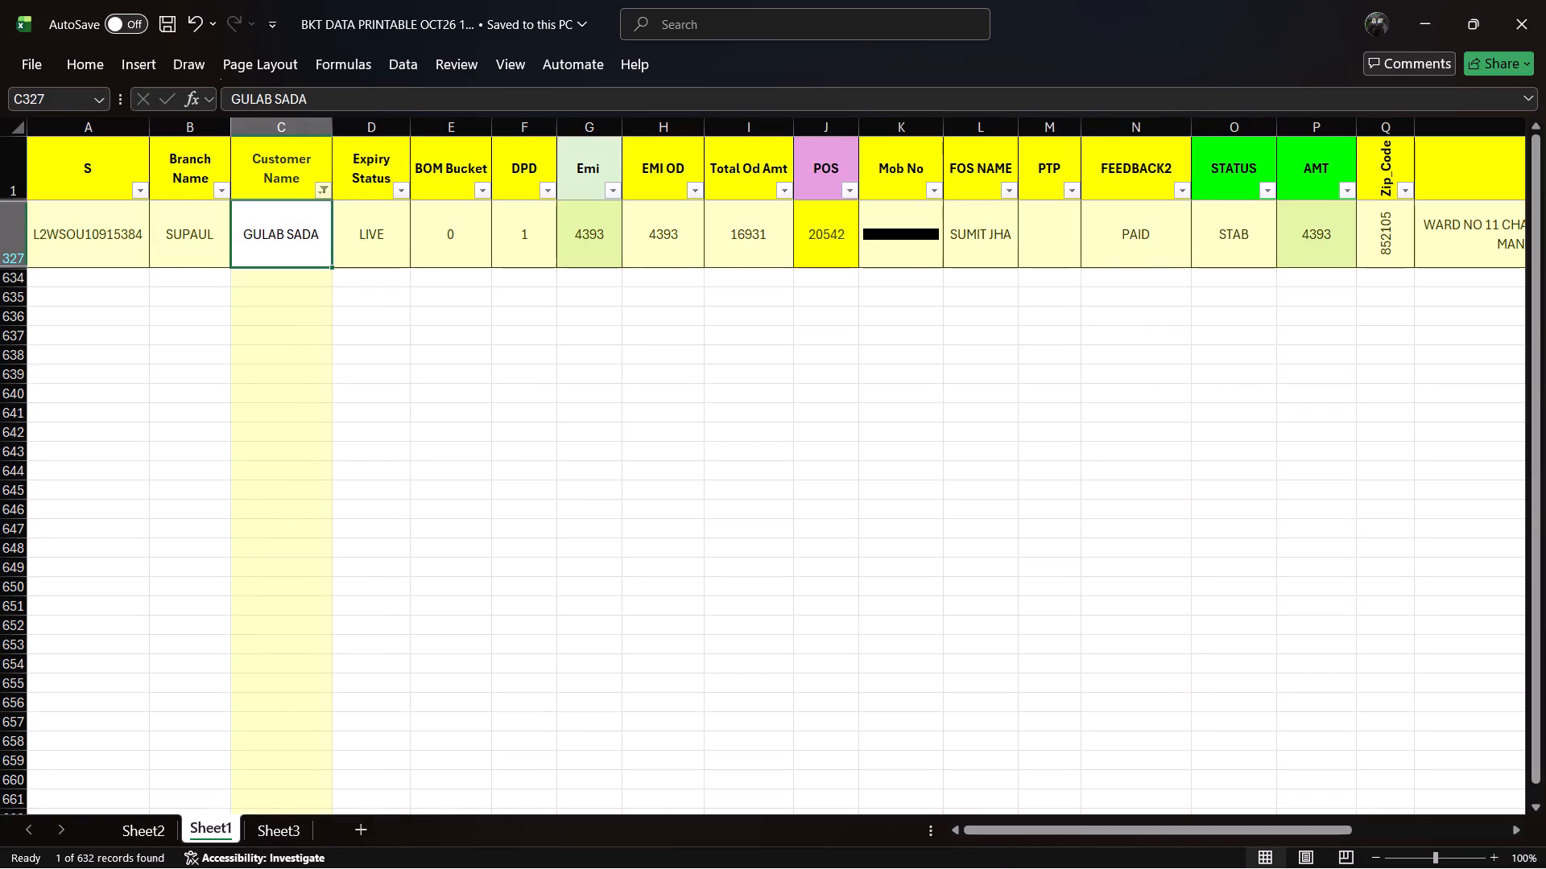
drag(311, 201, 322, 193)
click(322, 193)
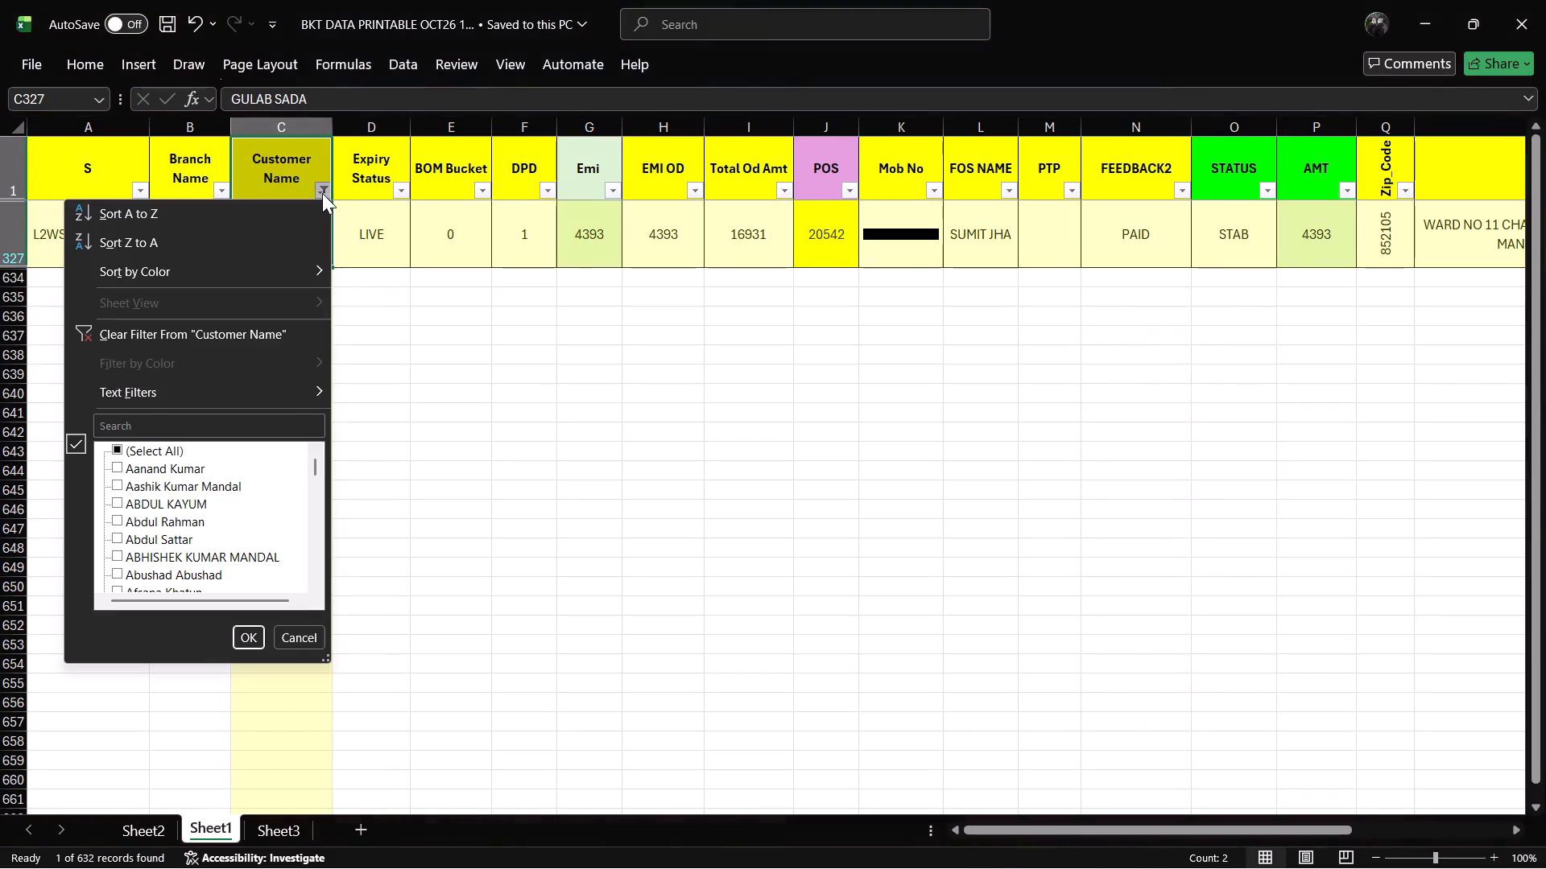
click(137, 426)
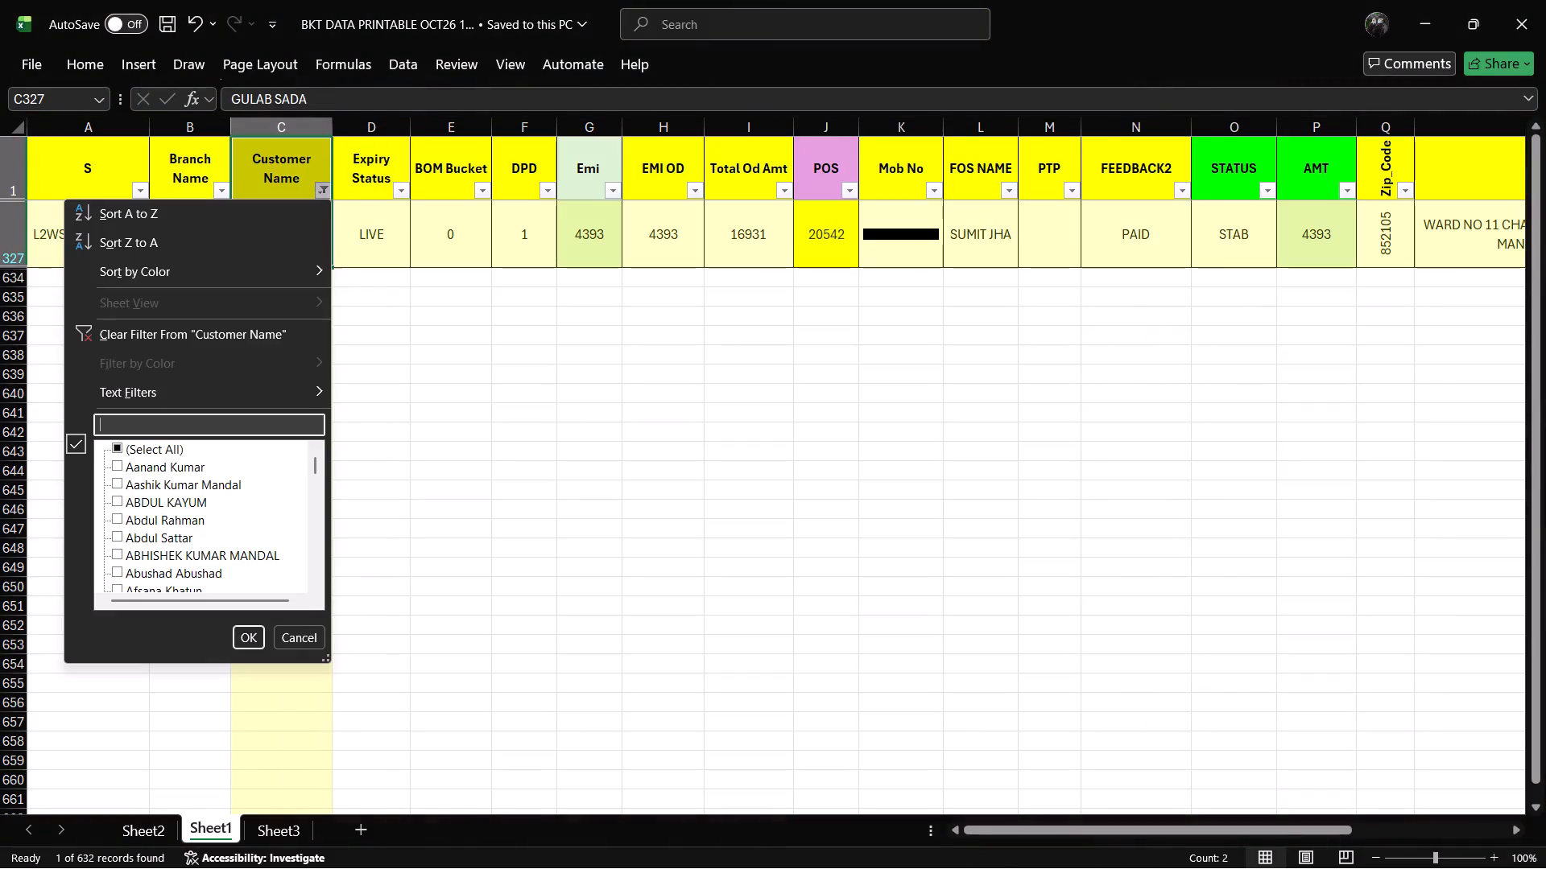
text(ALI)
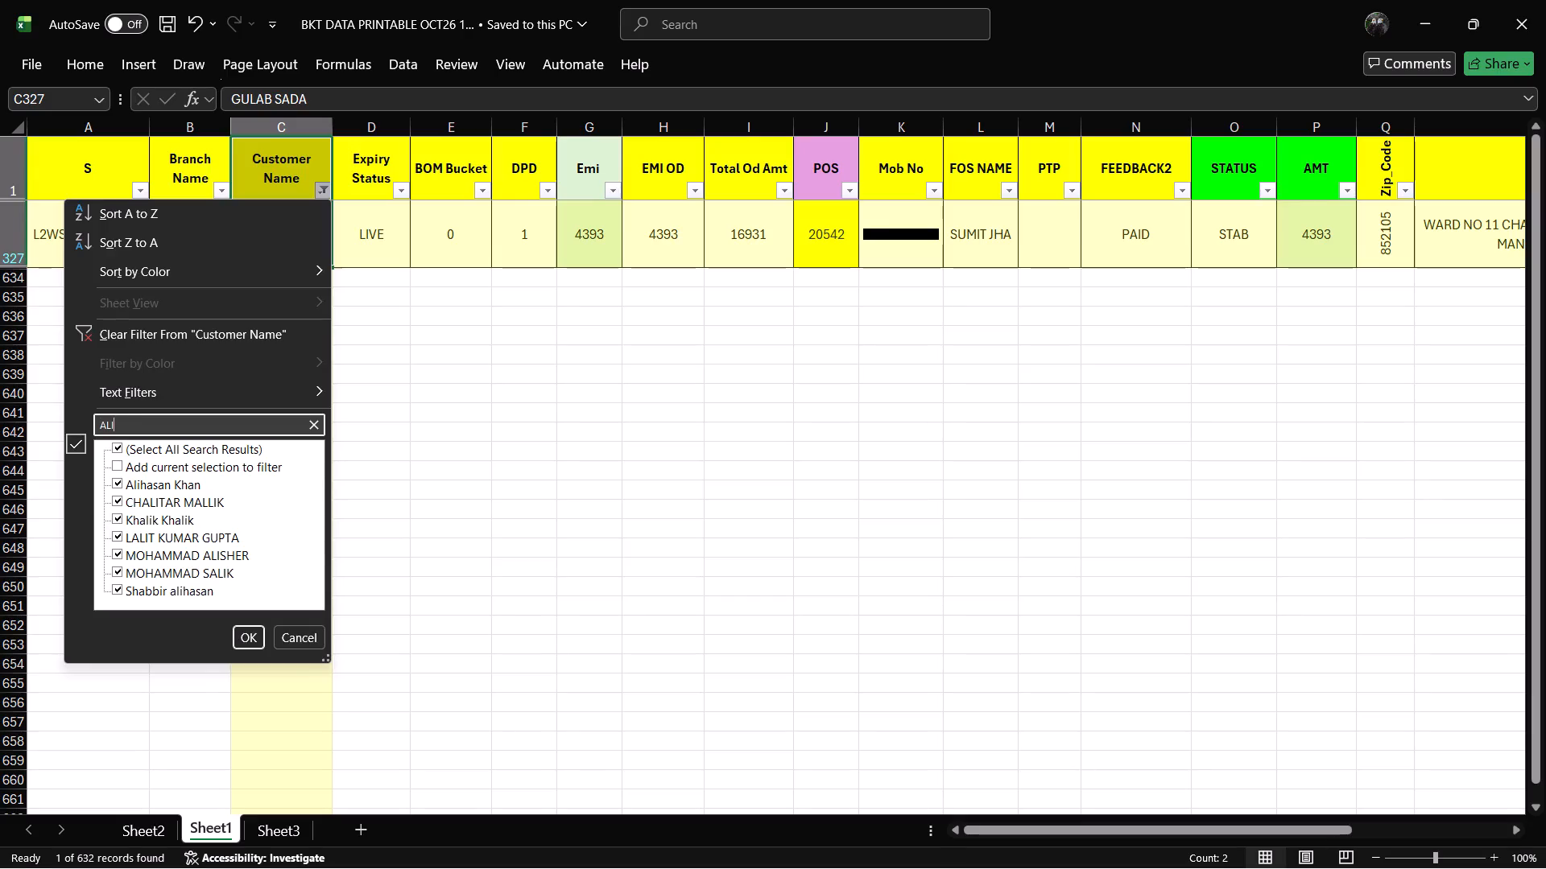
click(151, 454)
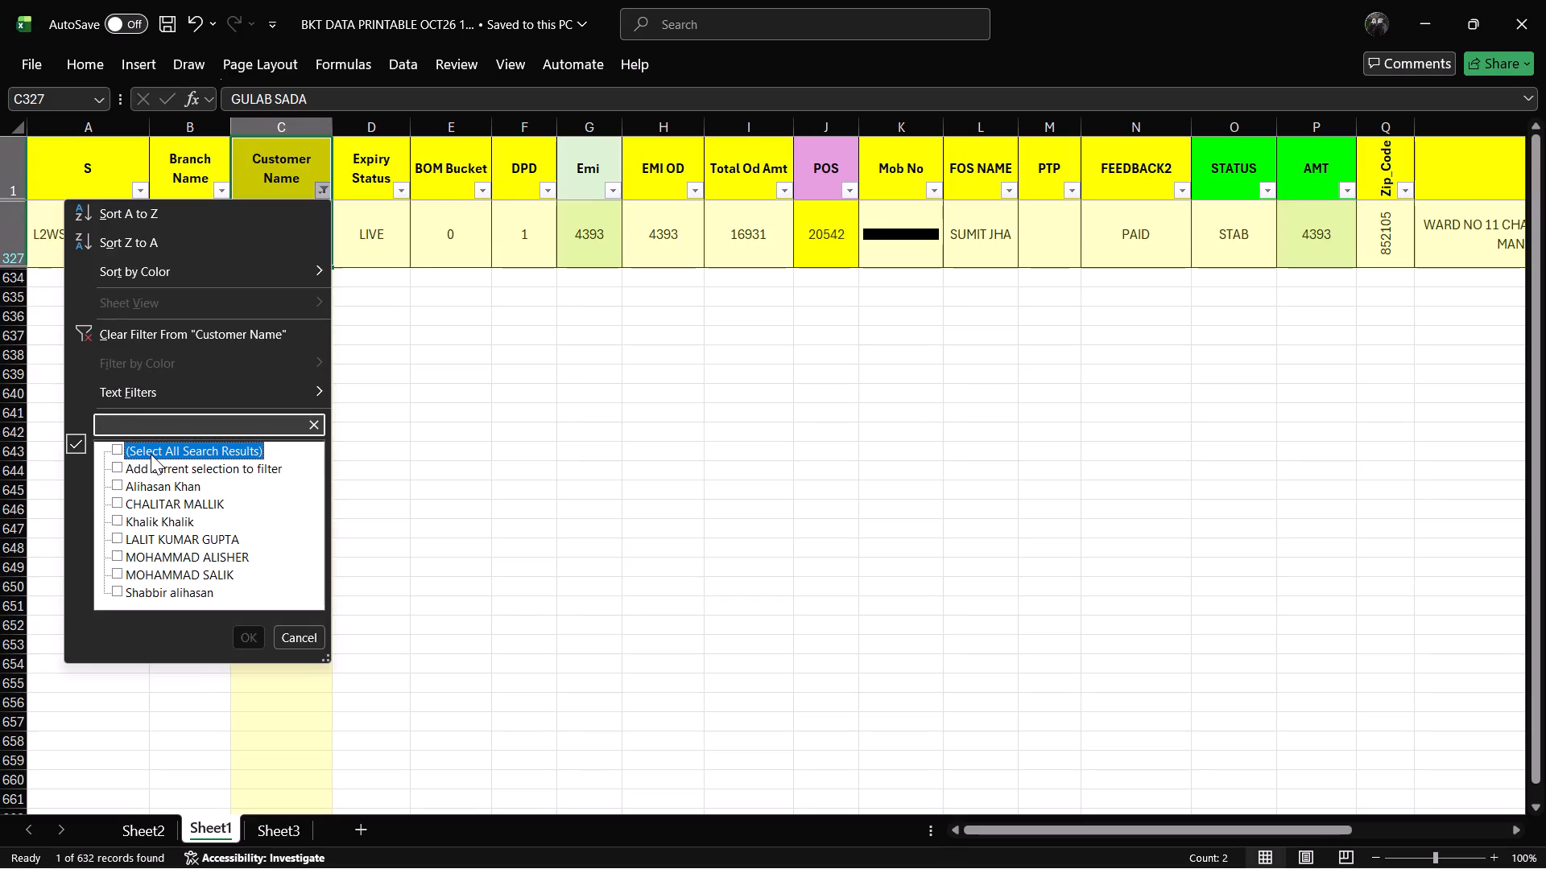
click(130, 424)
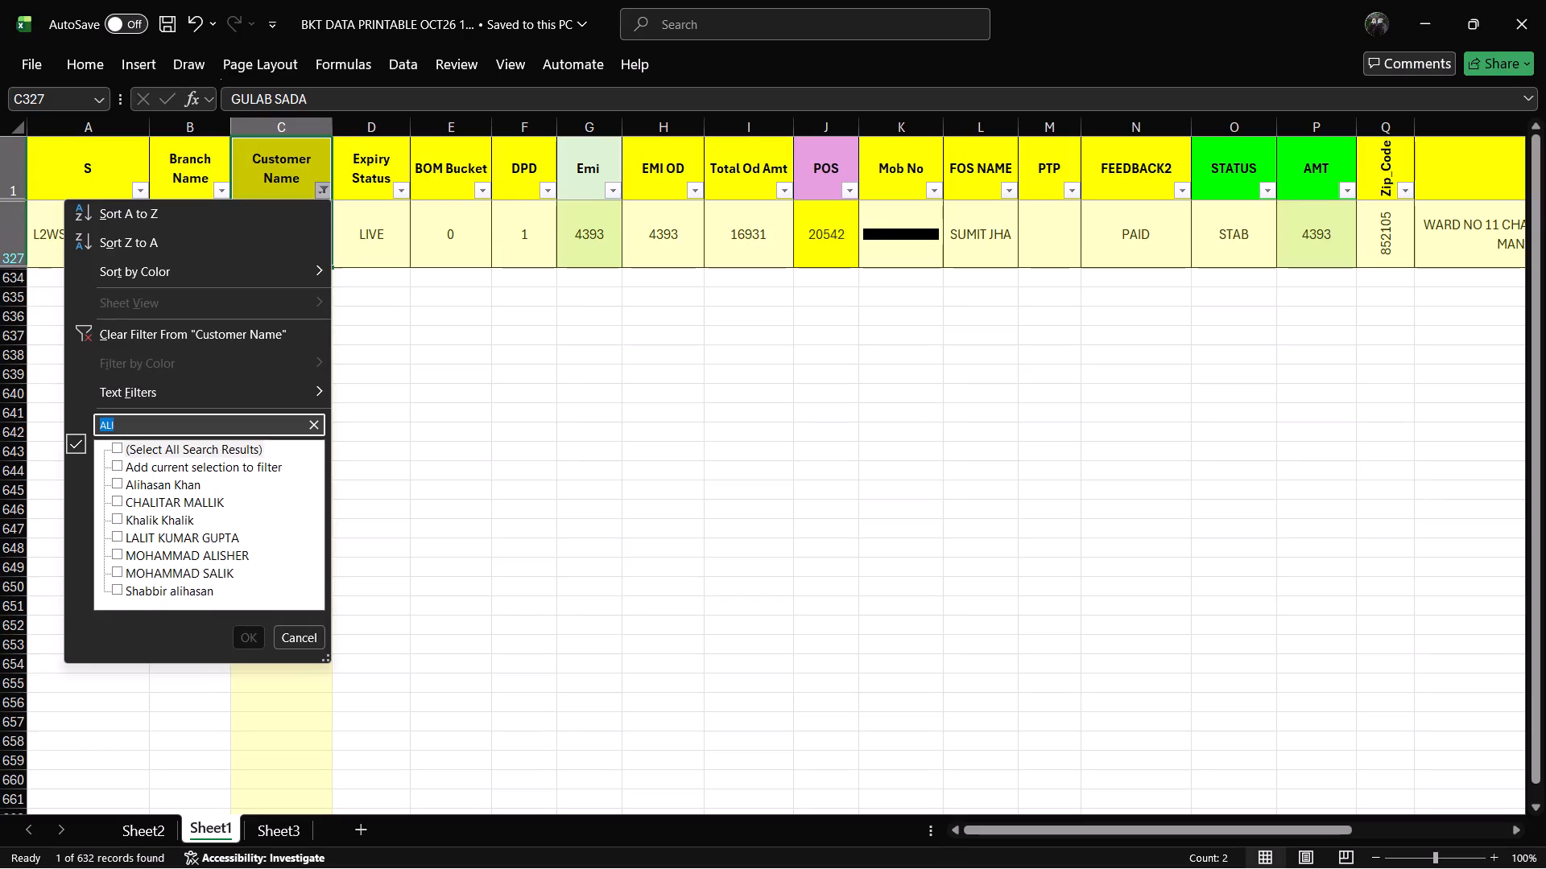
click(130, 424)
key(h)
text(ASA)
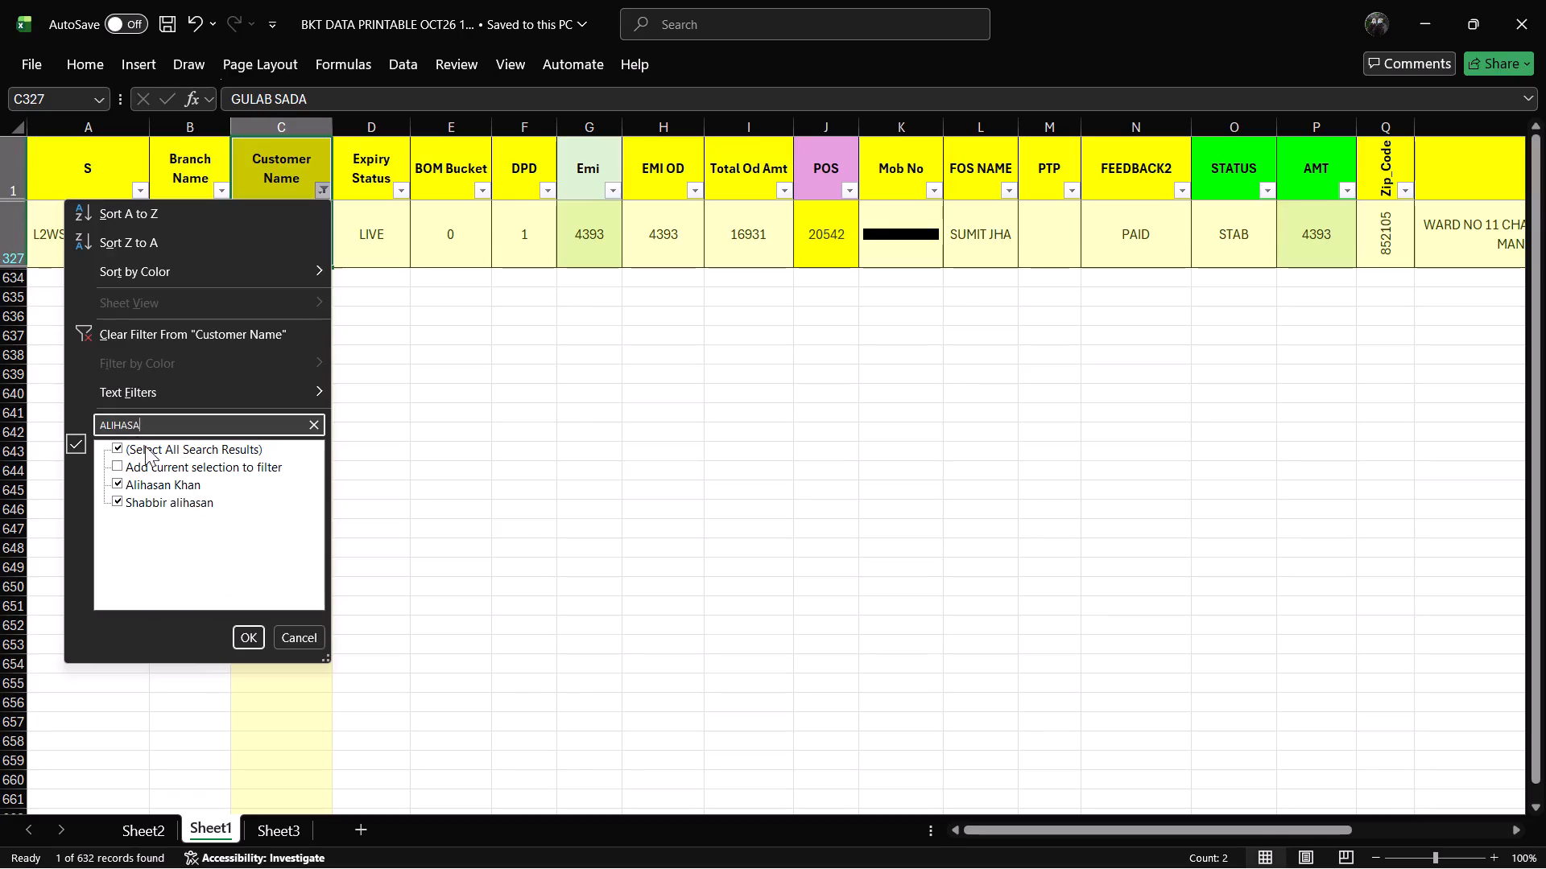
click(155, 505)
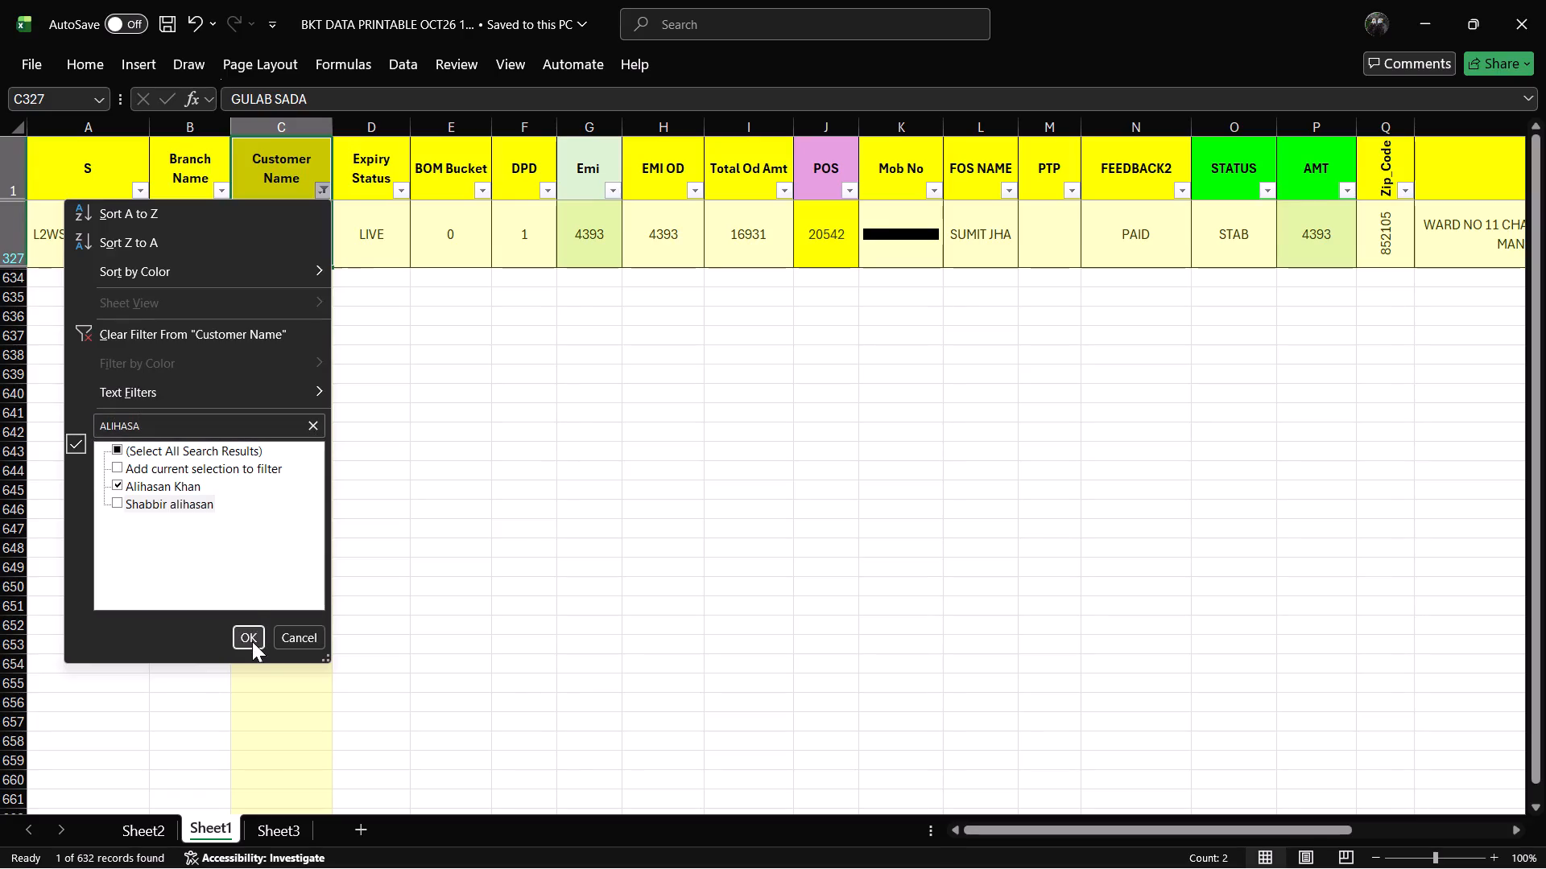
click(252, 641)
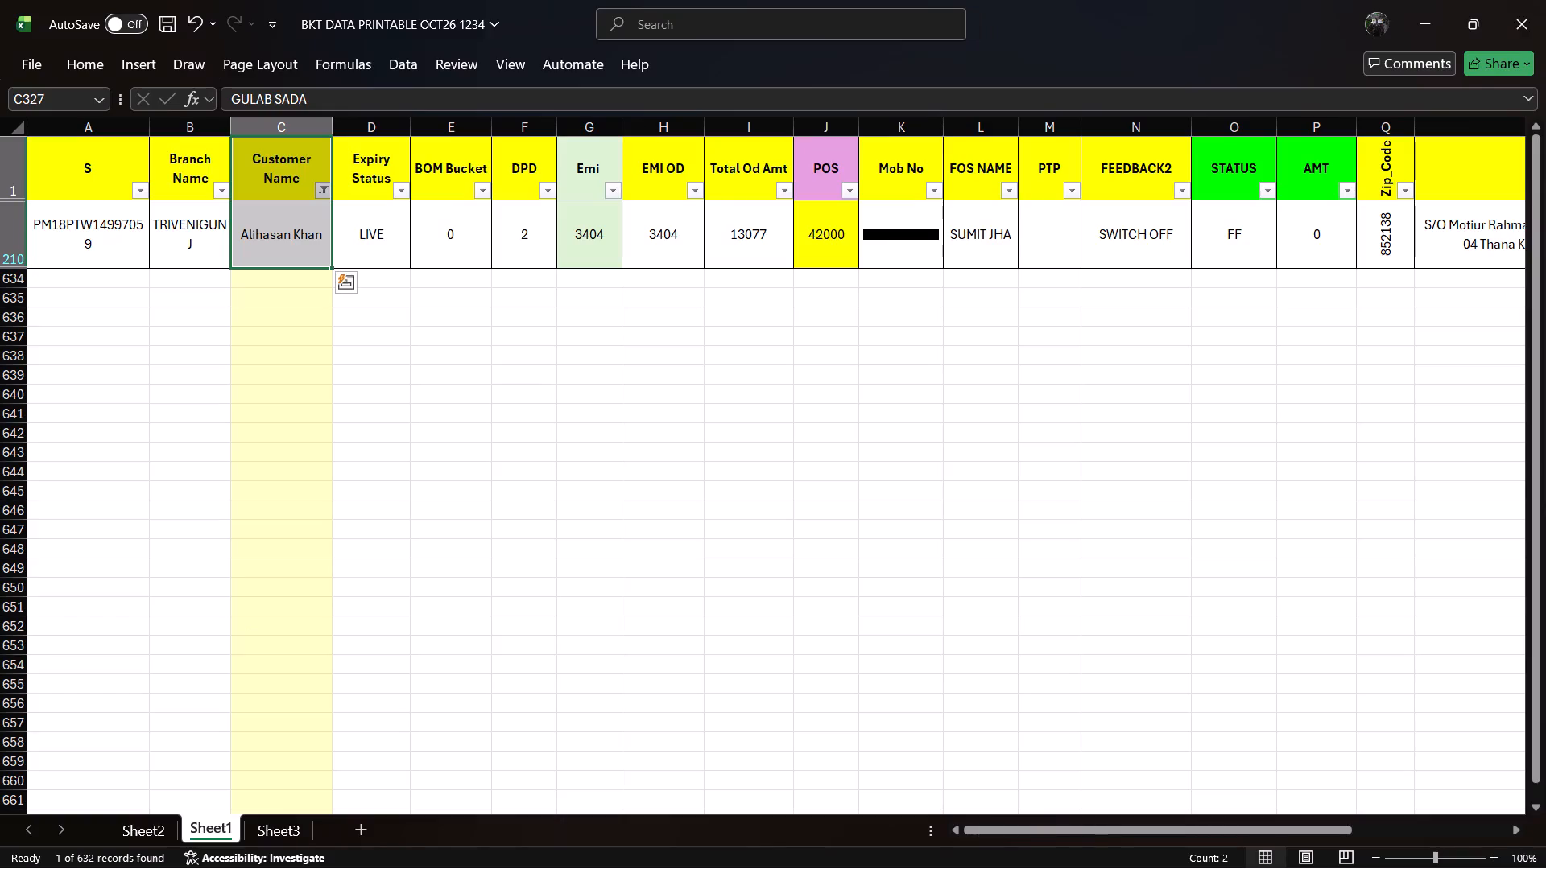
Set the filtered row 210 customer's FEEDBACK2 to PAID.
key(Right)
key(Right)
key(Right)
key(Right)
key(Right)
key(Right)
key(Right)
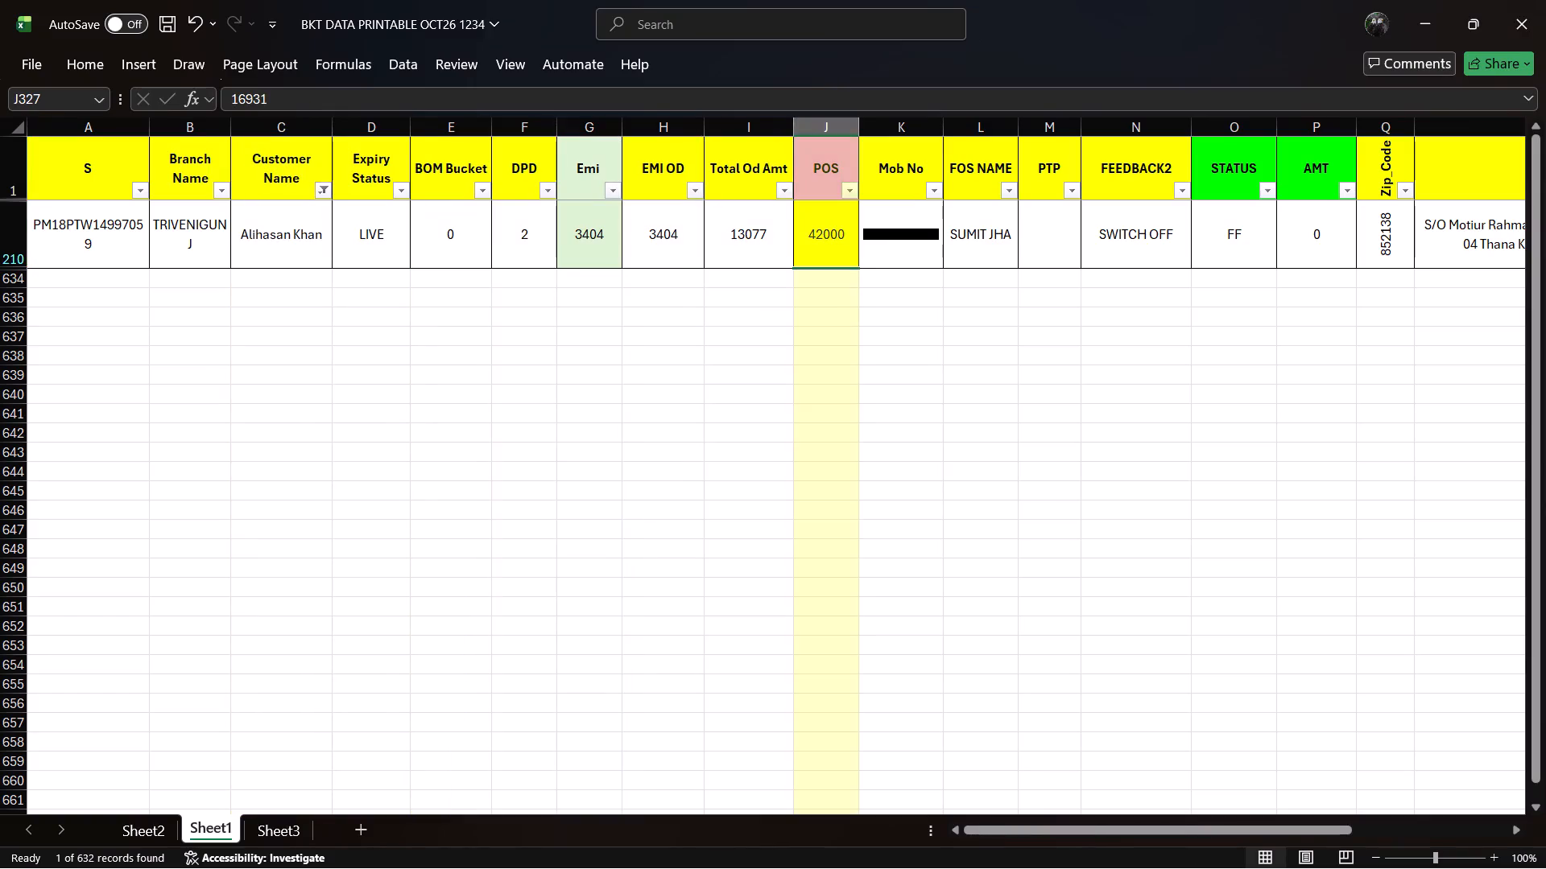
key(Right)
key(Right)
key(Right)
key(Right)
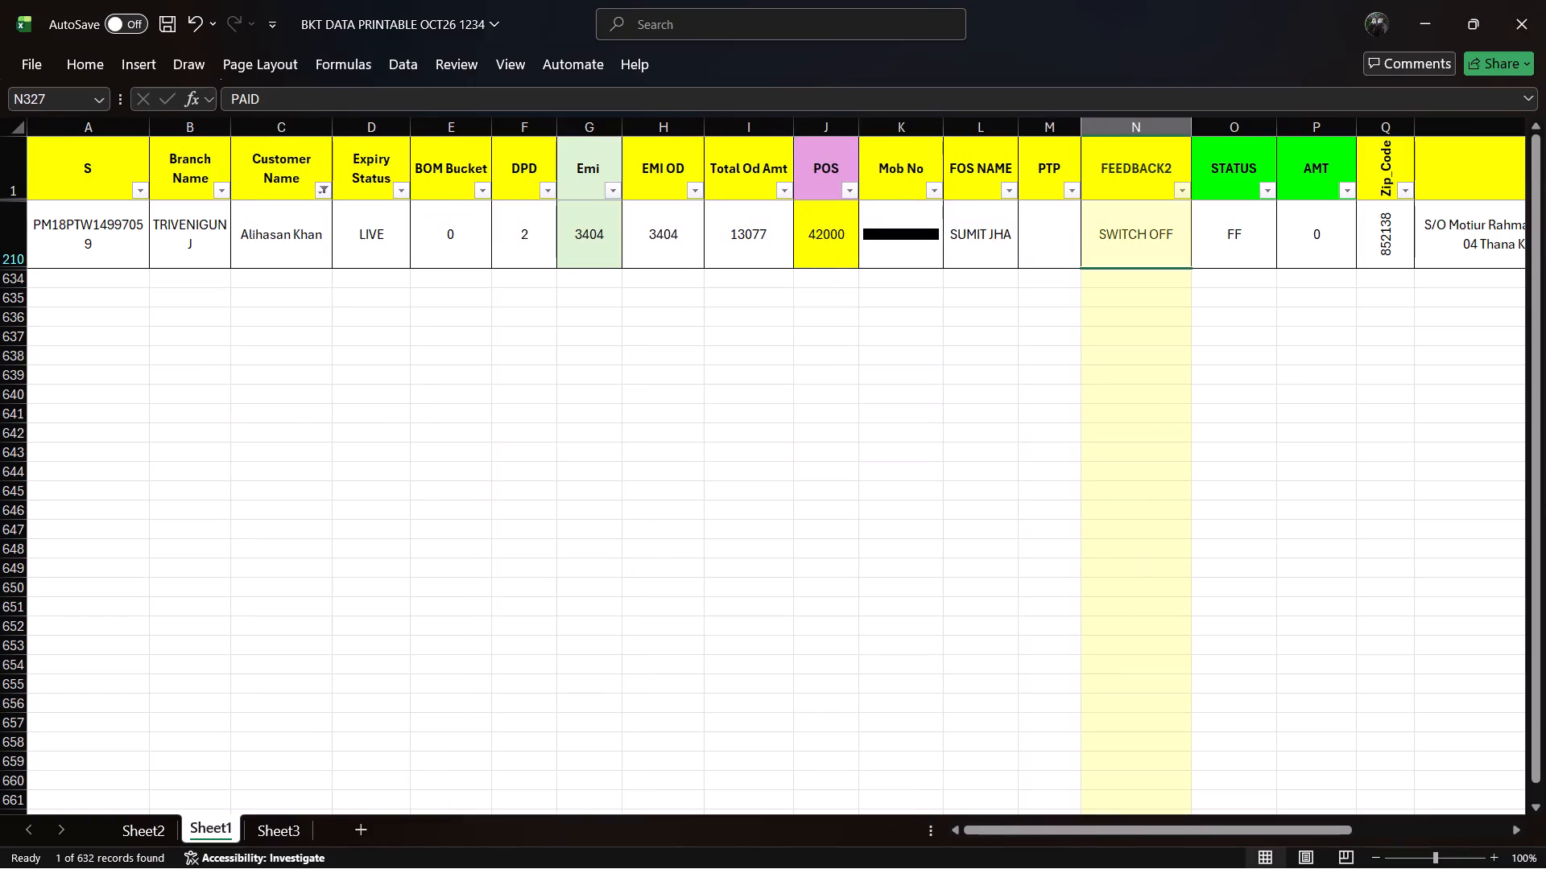
key(BackSpace)
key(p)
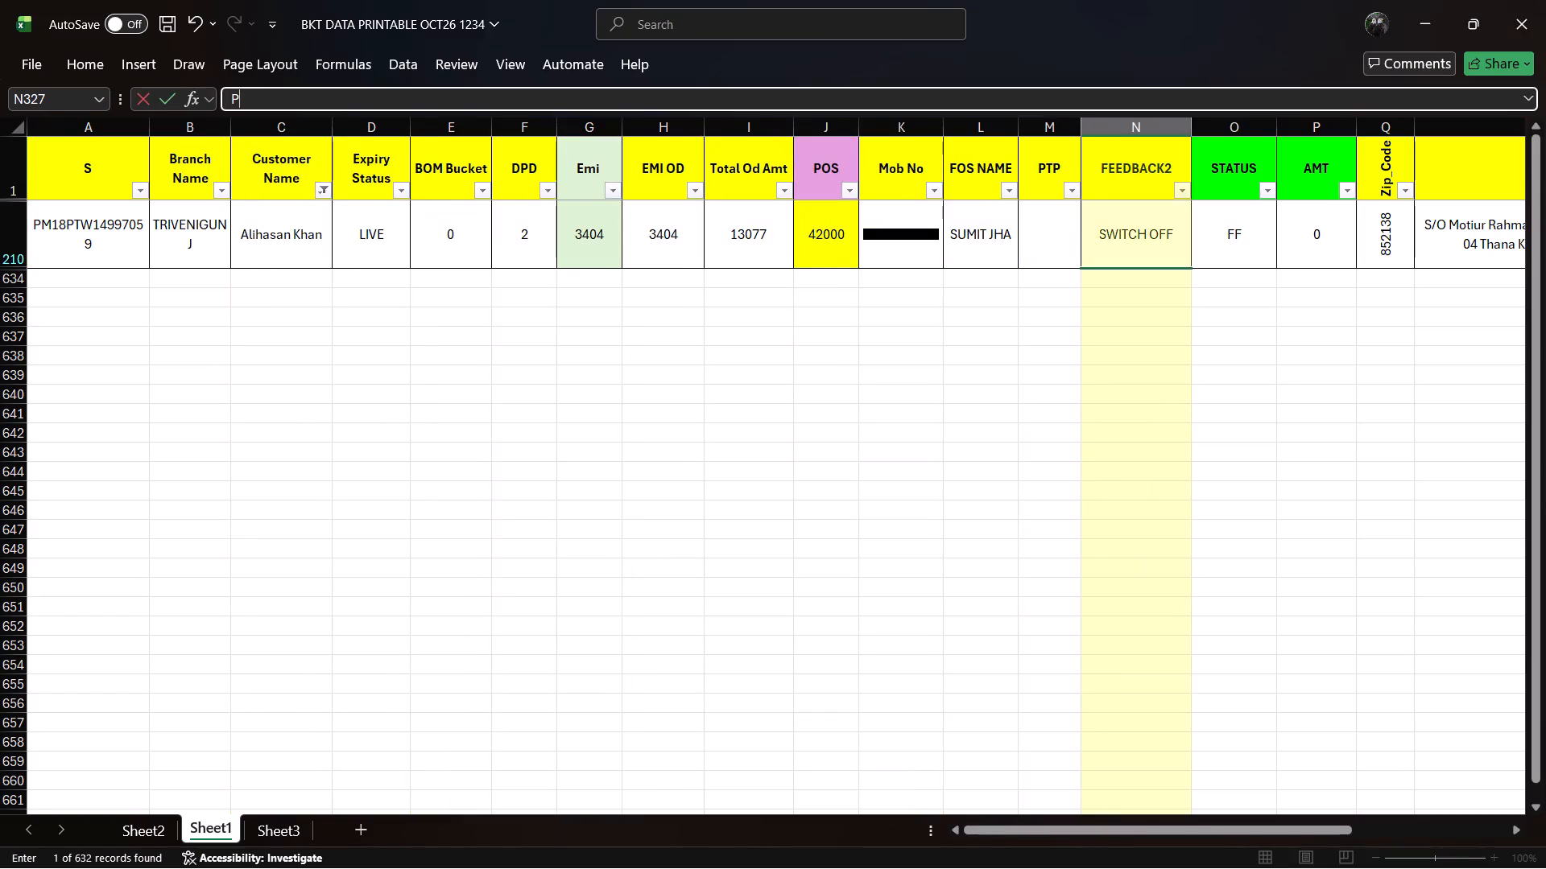
click(1116, 235)
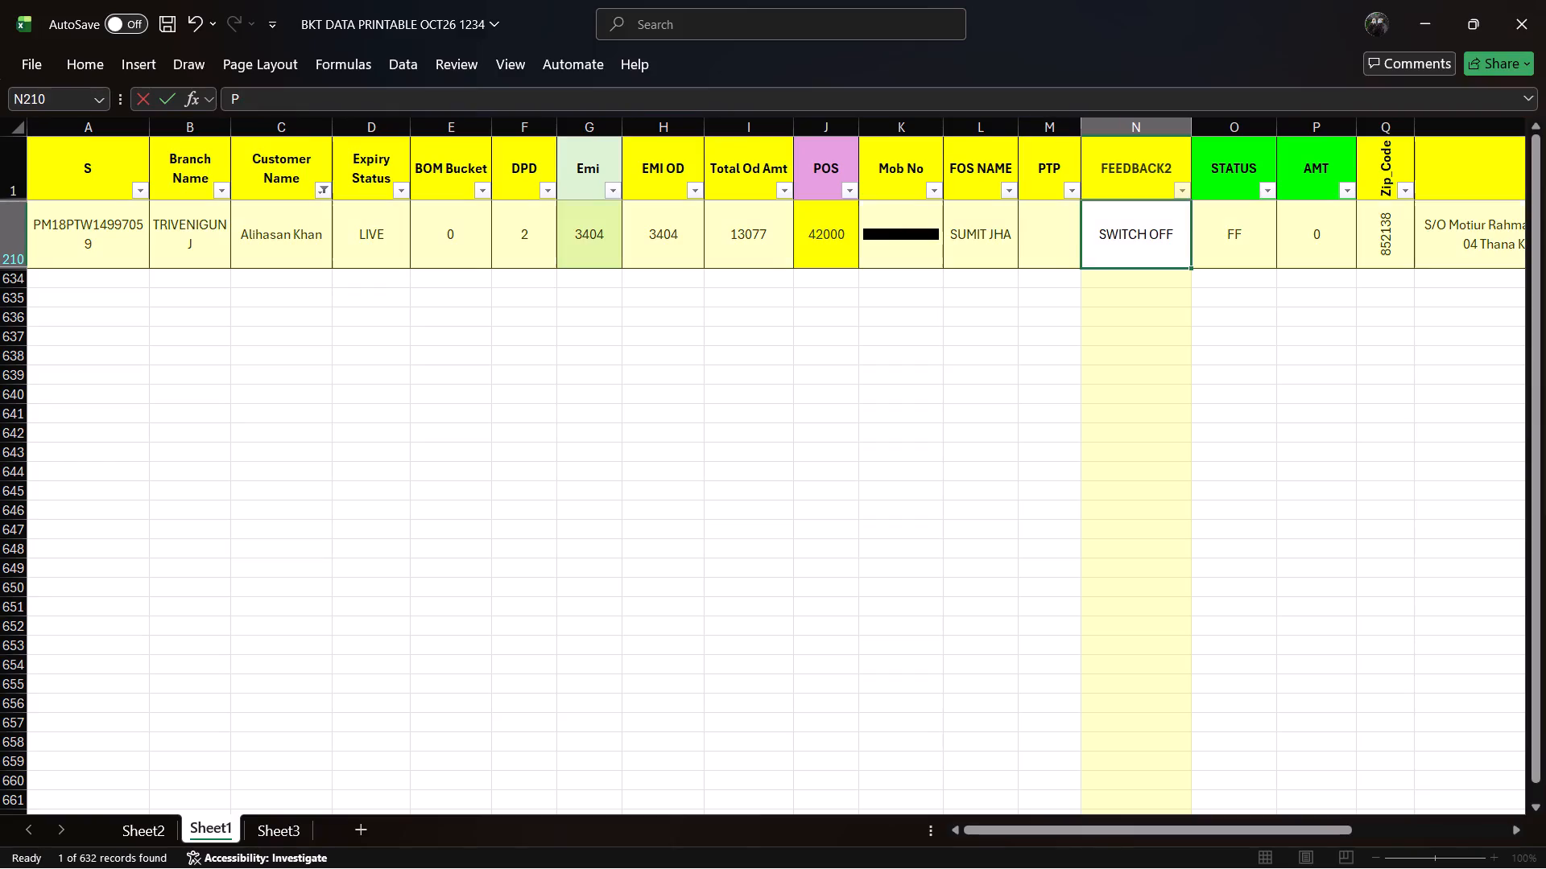
key(BackSpace)
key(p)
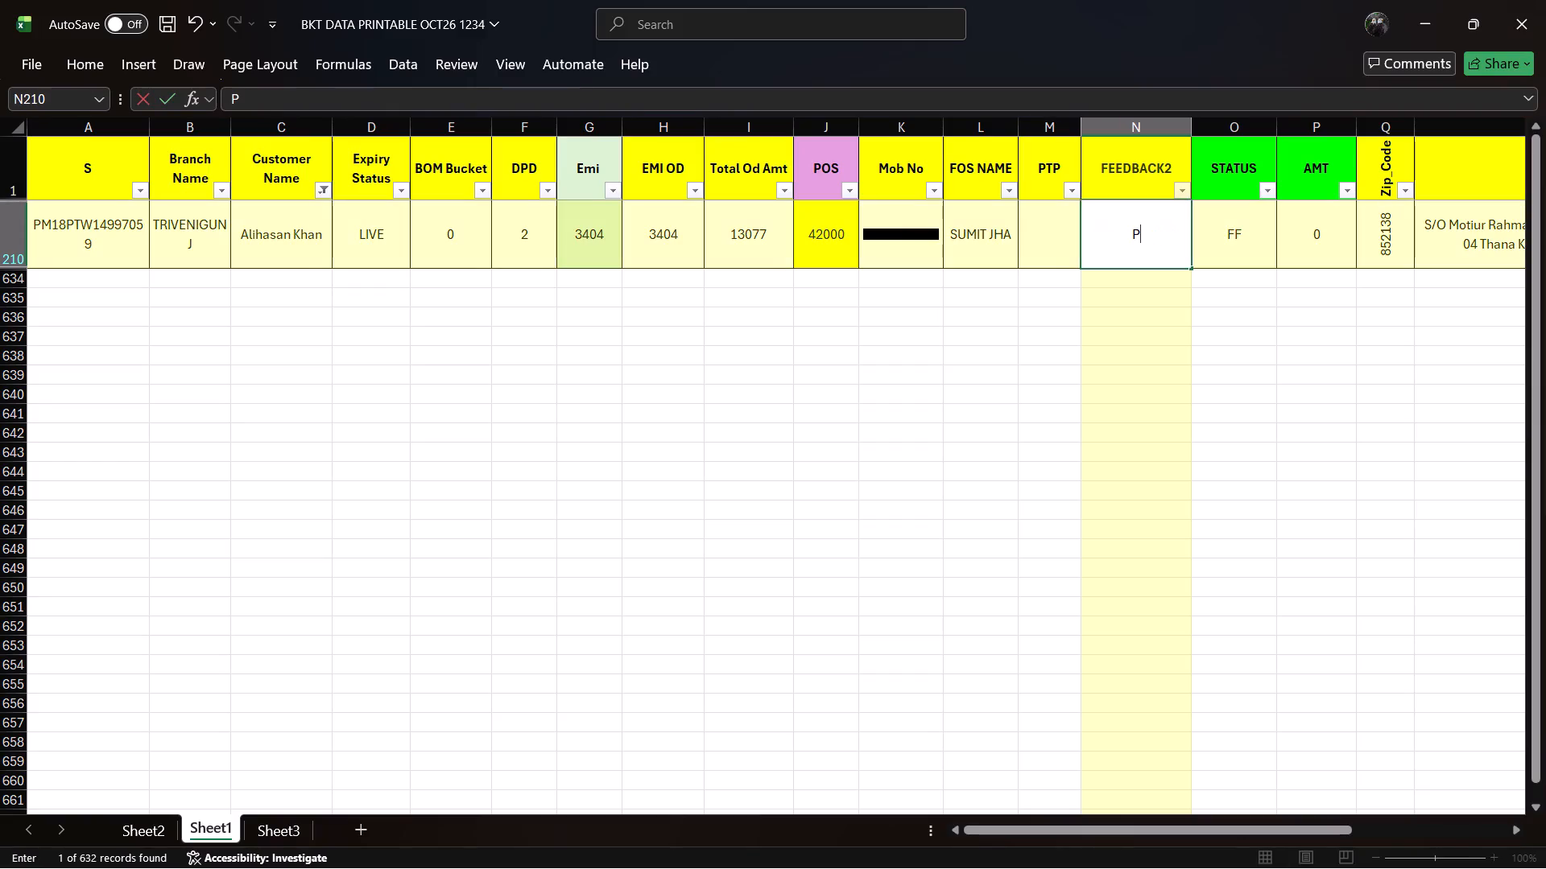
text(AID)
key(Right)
Set the filtered row 210 customer's STATUS to STAB and AMT to 3404, and save the workbook.
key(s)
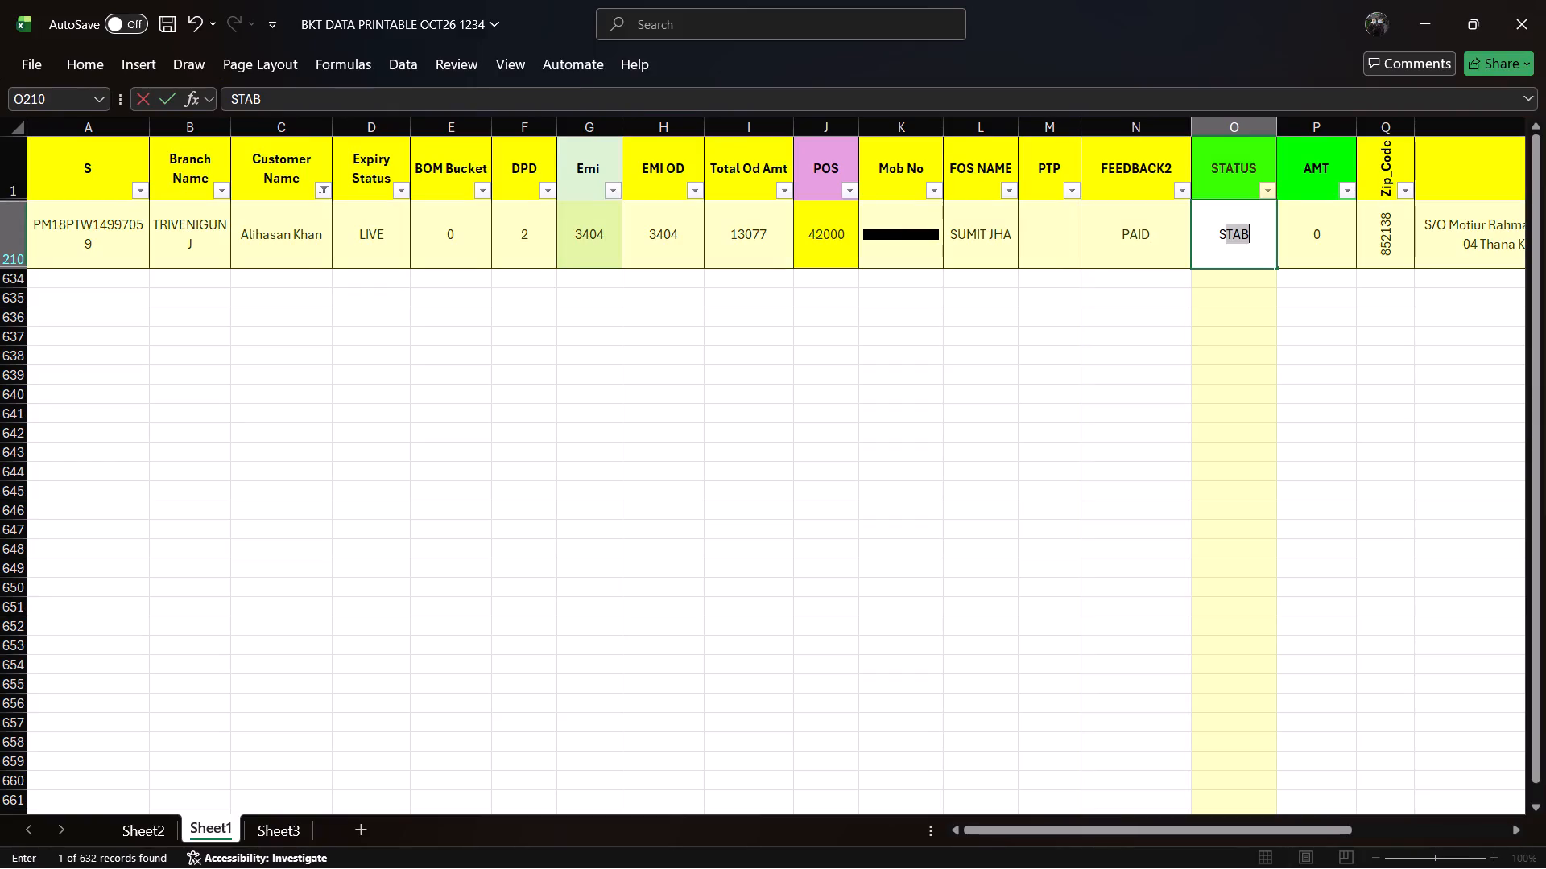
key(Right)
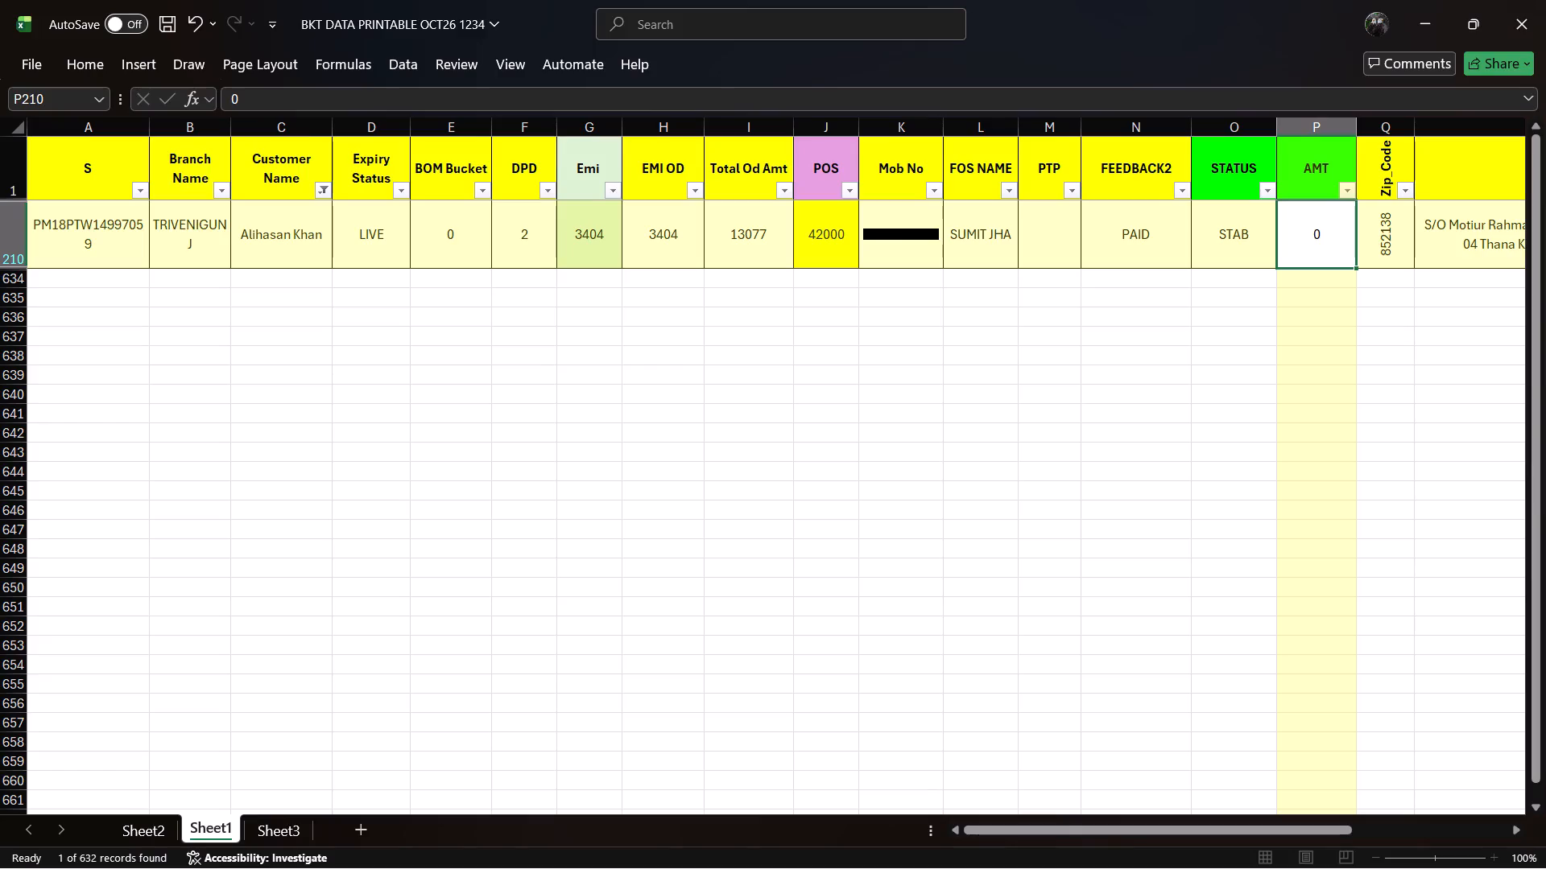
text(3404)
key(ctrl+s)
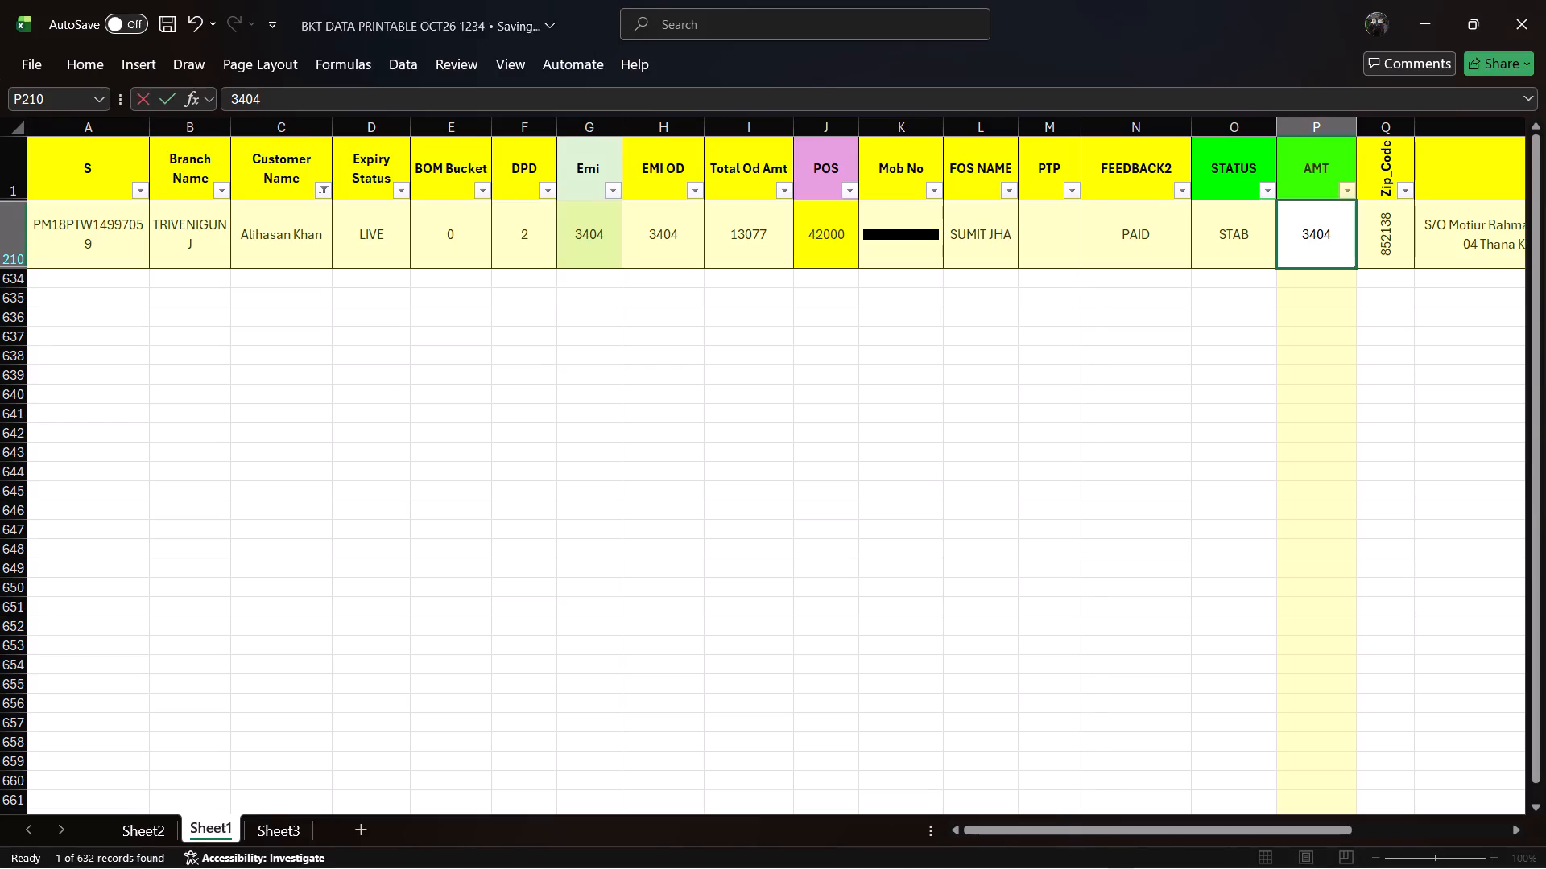
Filter the Customer Name column by KEWA.
click(325, 187)
click(111, 423)
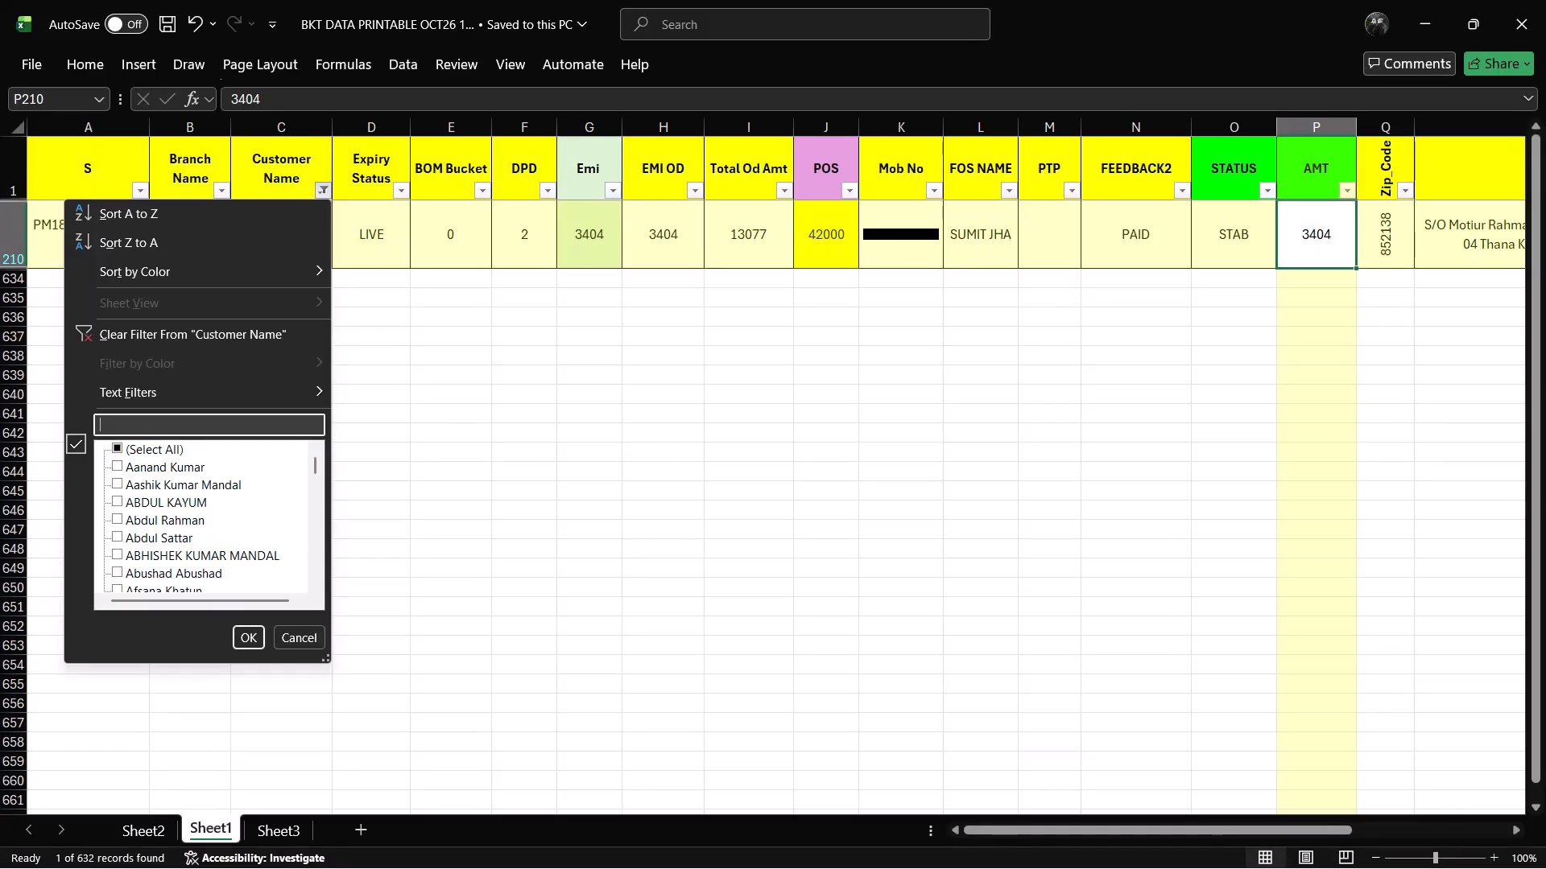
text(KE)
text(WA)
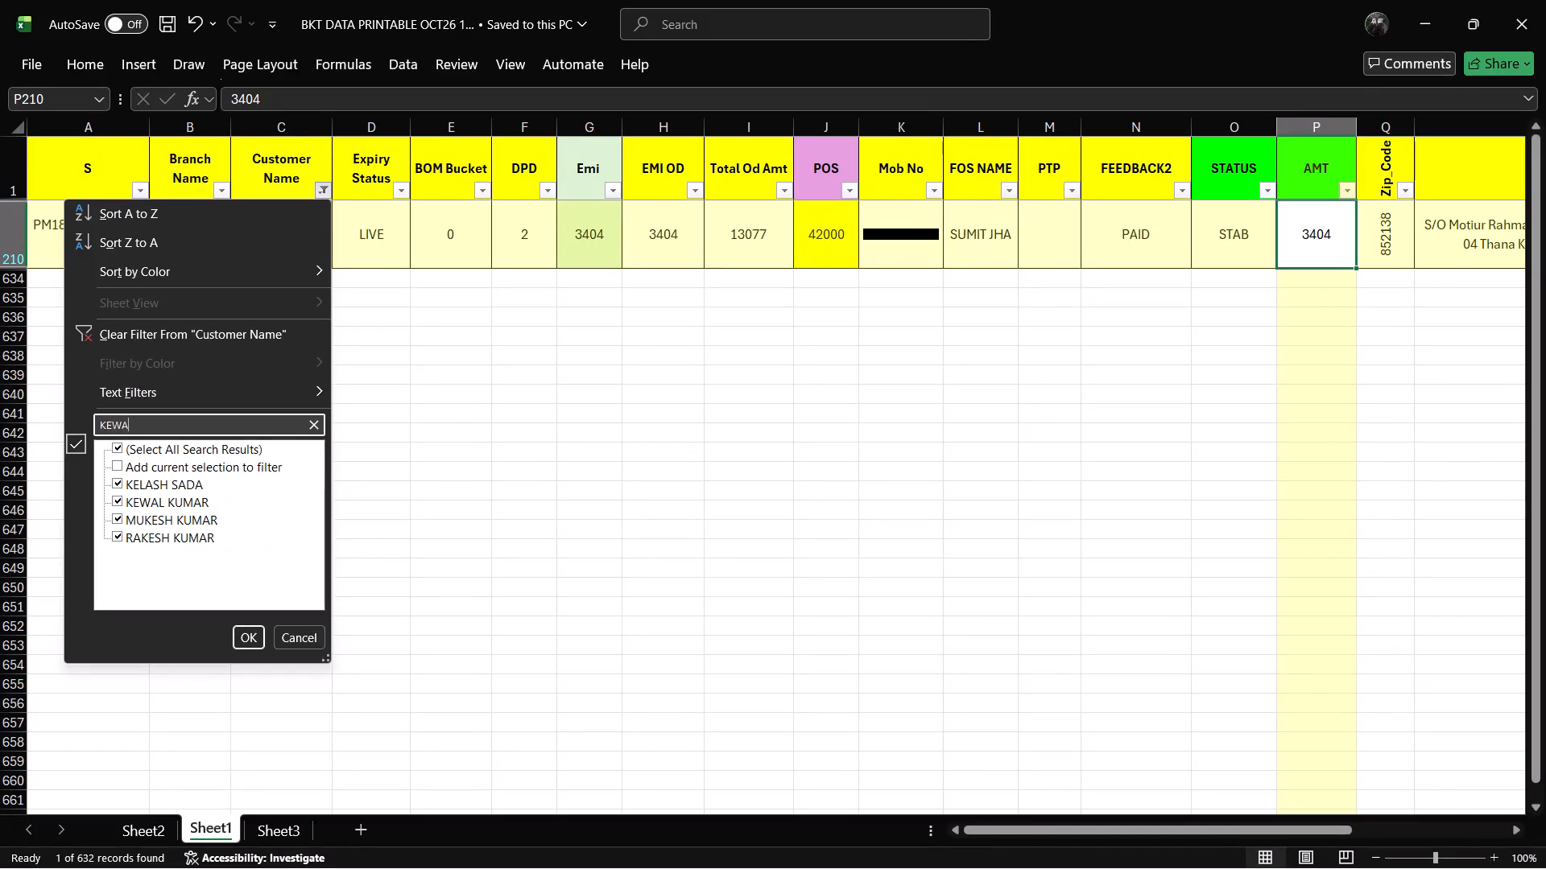
click(247, 634)
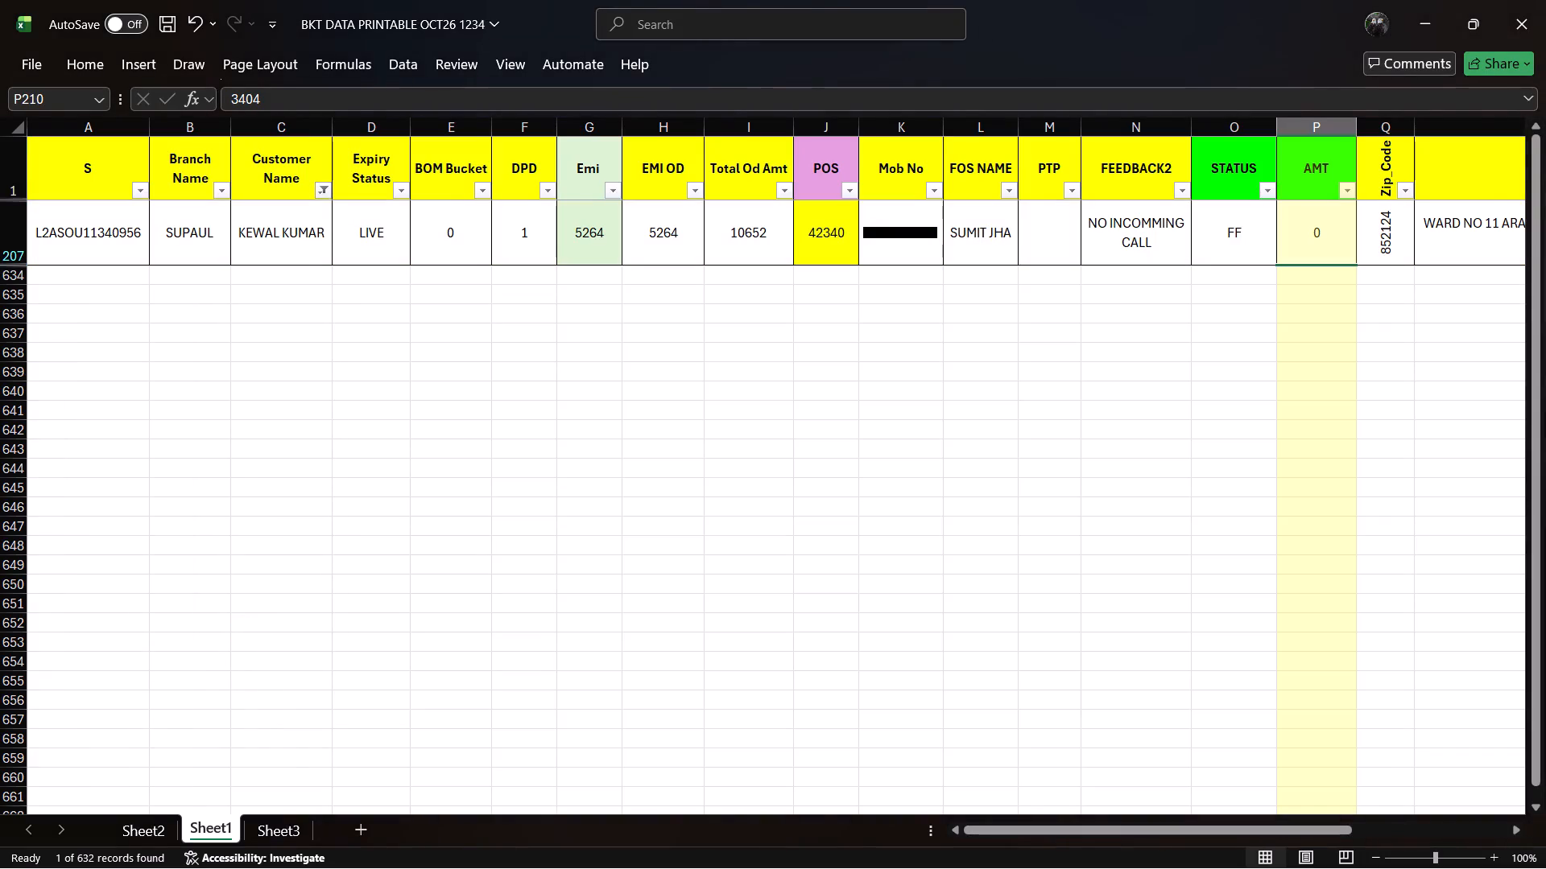
Set the filtered row 207 customer's FEEDBACK2 to PAID and STATUS to STAB.
click(1125, 229)
key(BackSpace)
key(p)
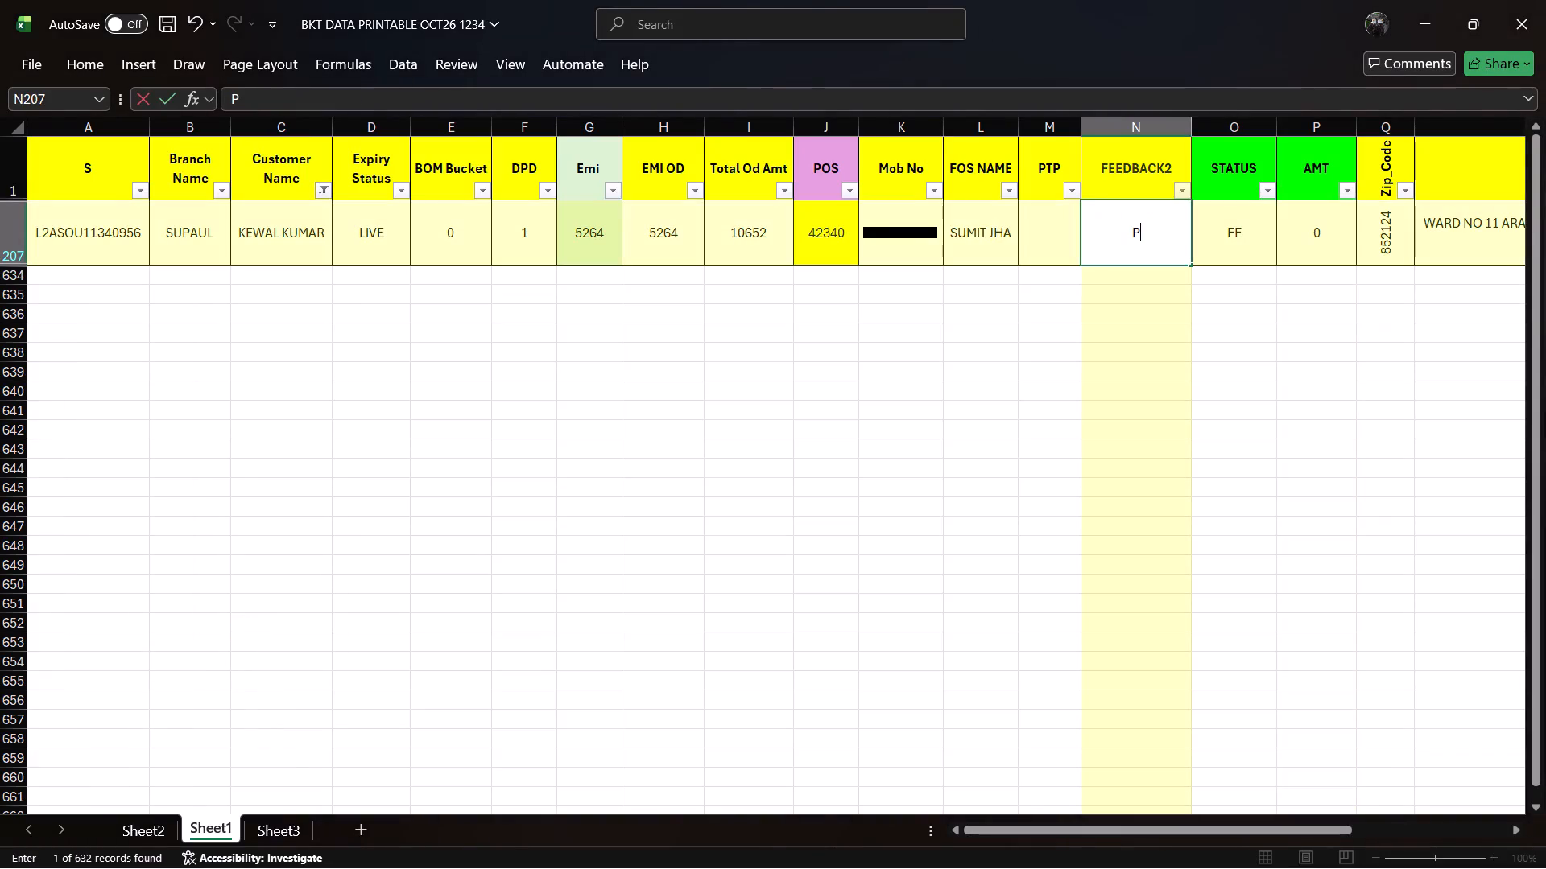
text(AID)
click(1206, 244)
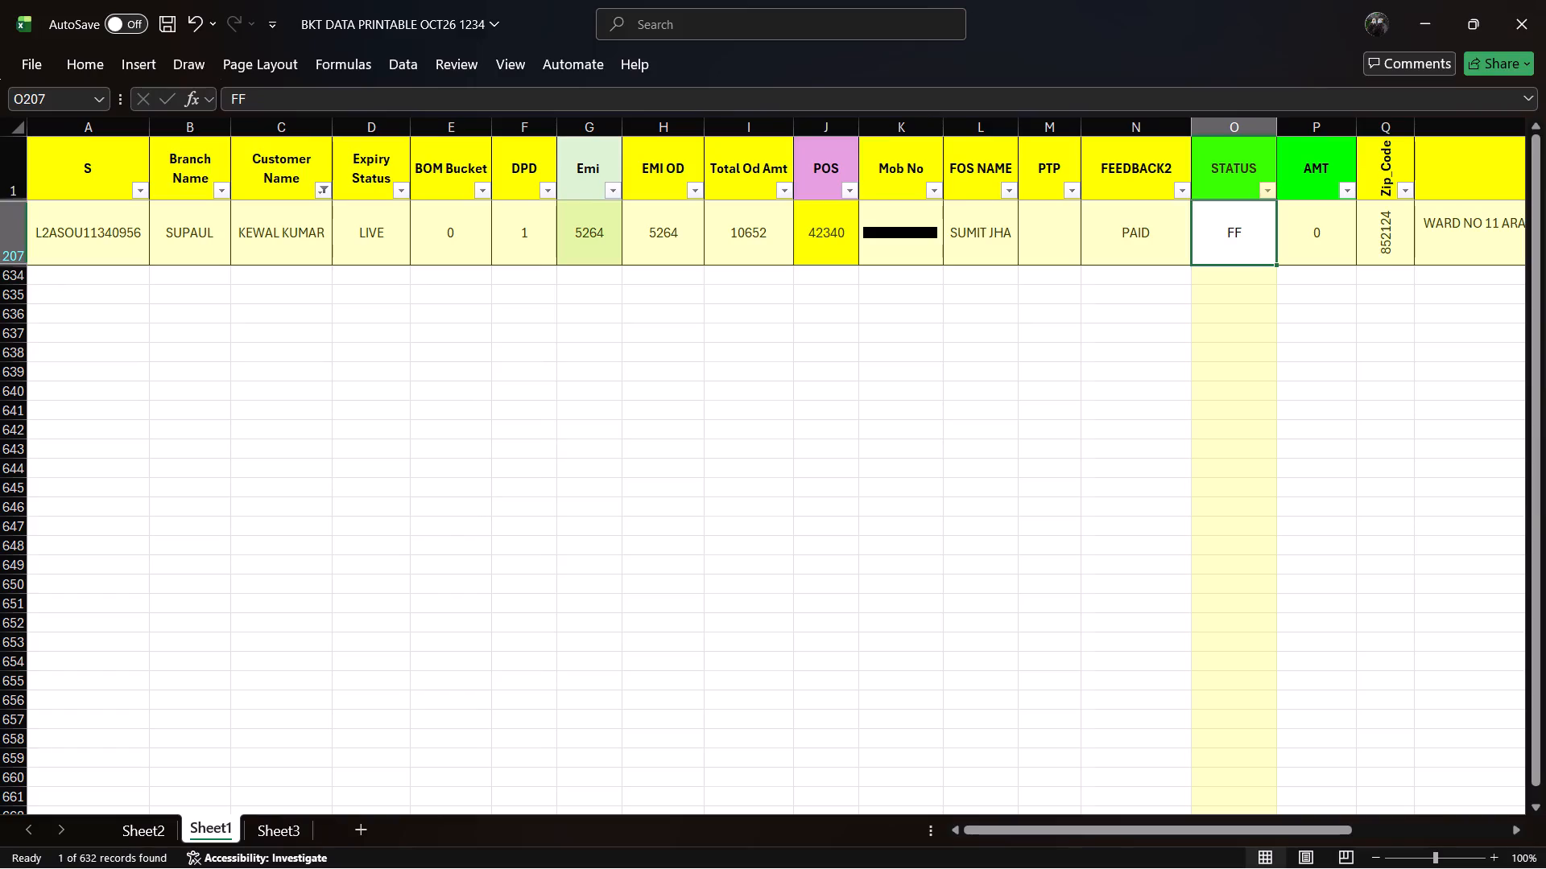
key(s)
key(Right)
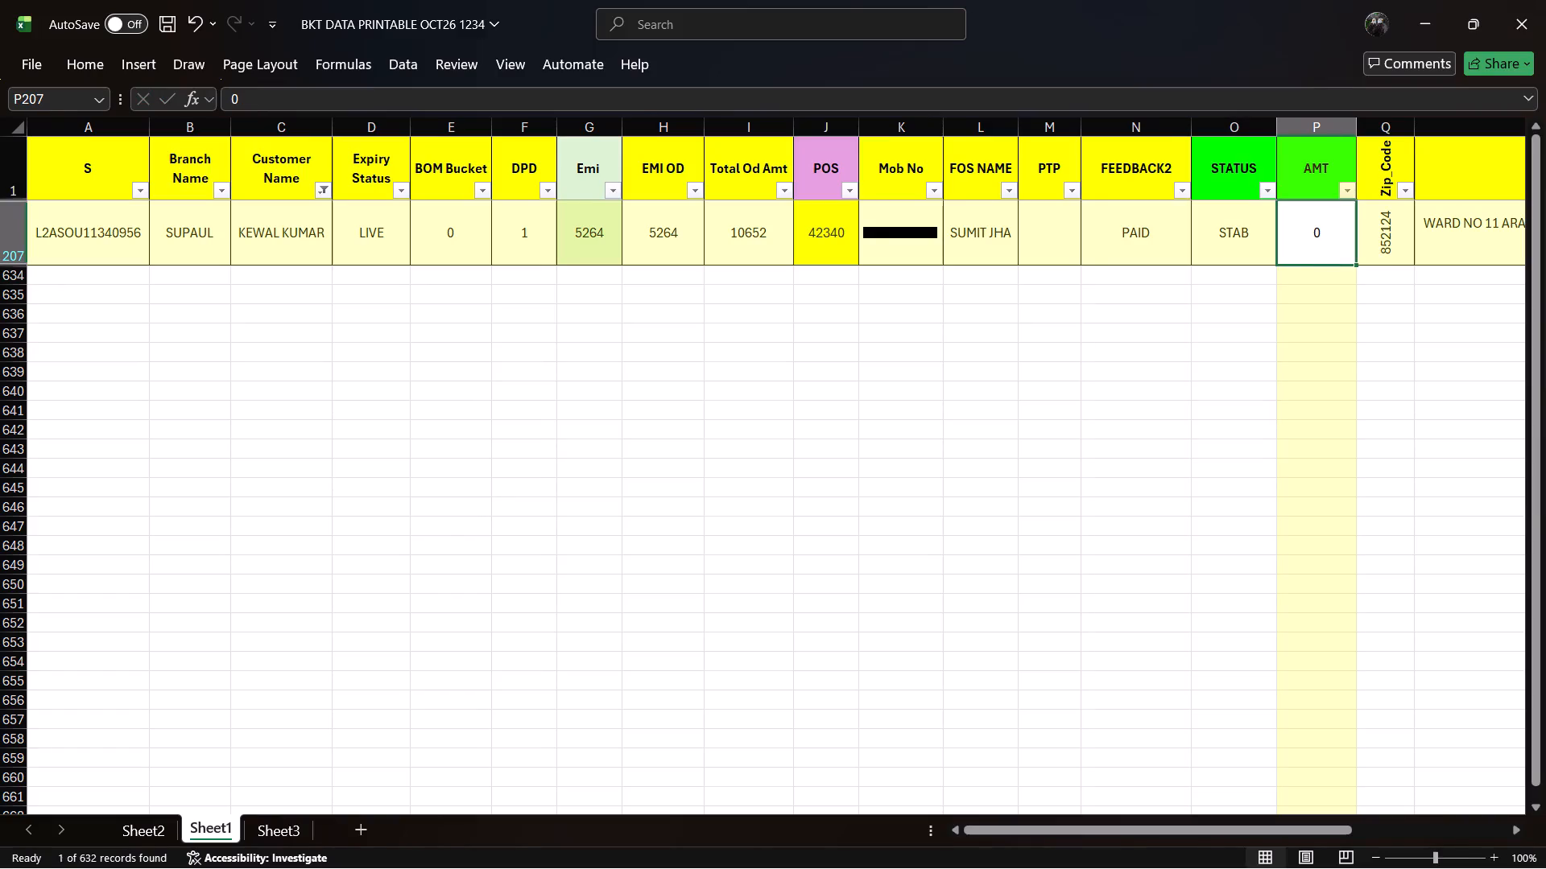
Set the row 207 customer's AMT to 5264 and save the workbook.
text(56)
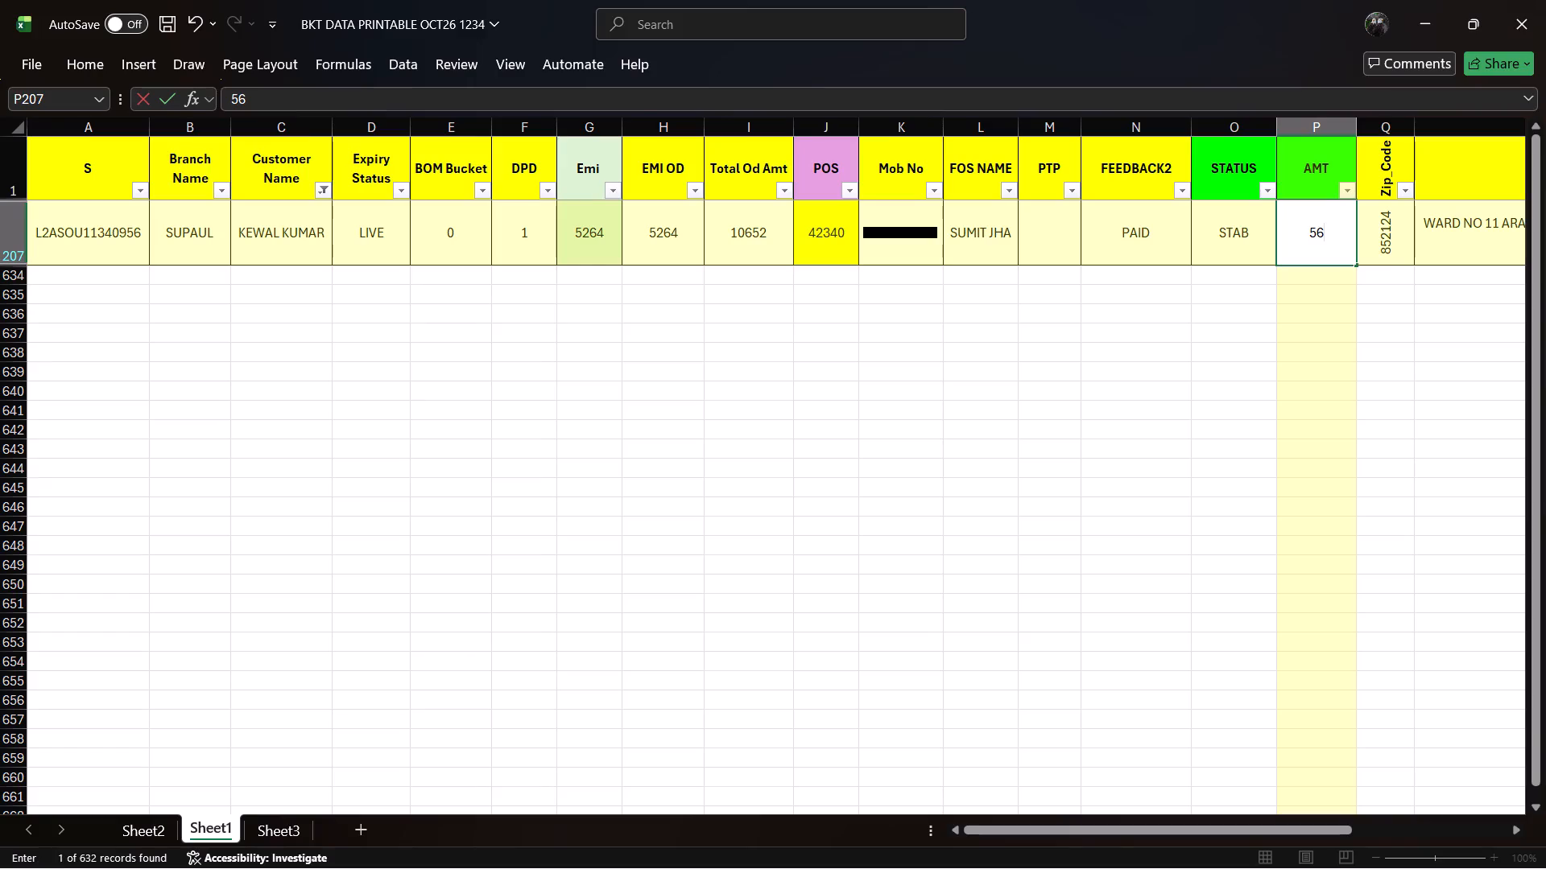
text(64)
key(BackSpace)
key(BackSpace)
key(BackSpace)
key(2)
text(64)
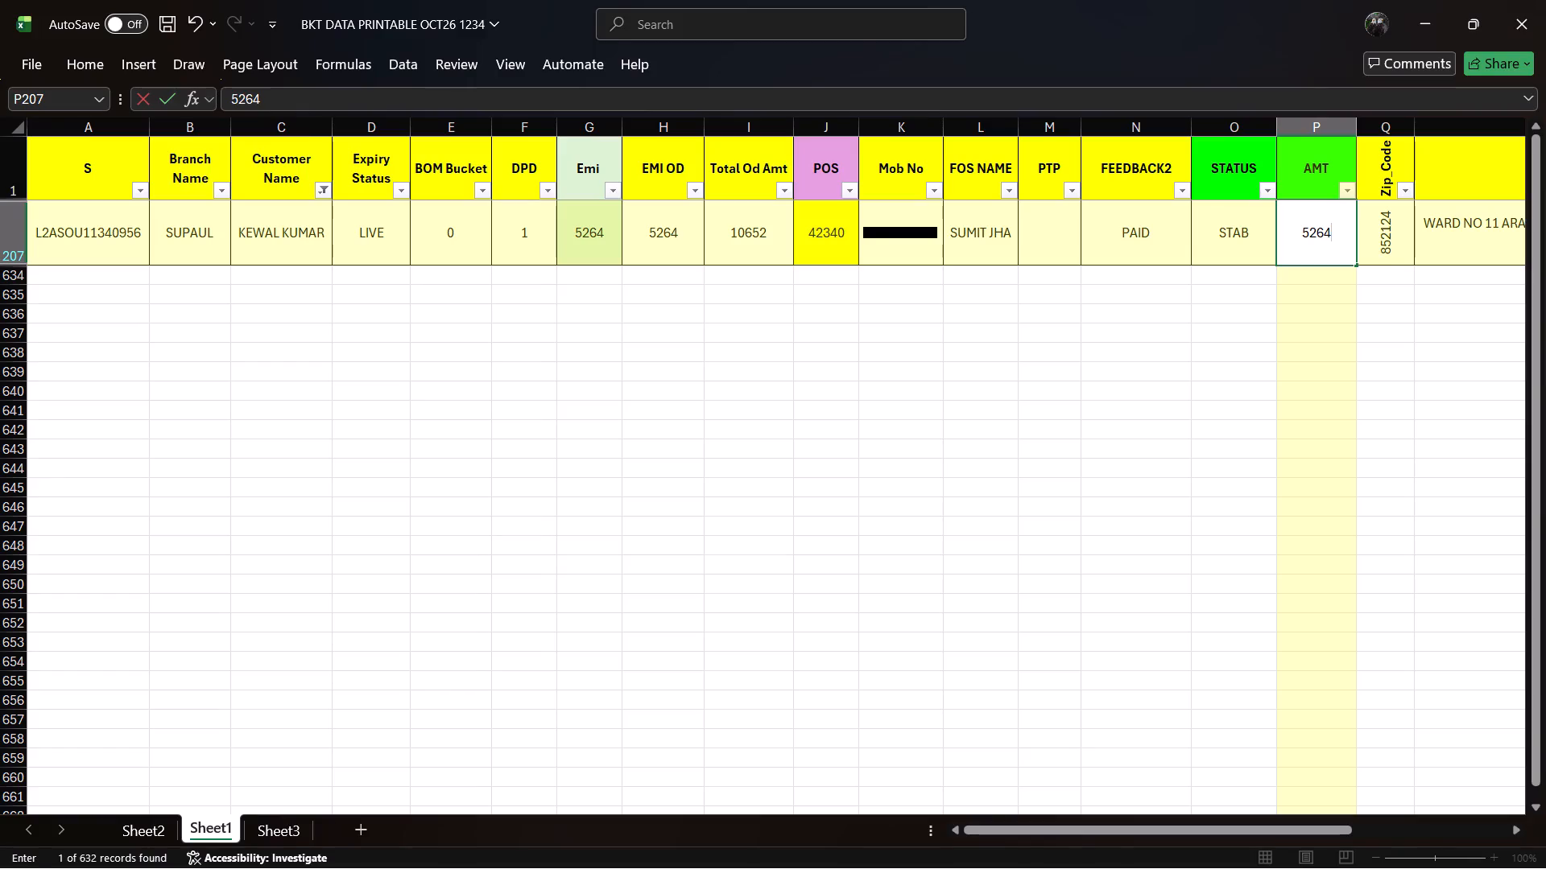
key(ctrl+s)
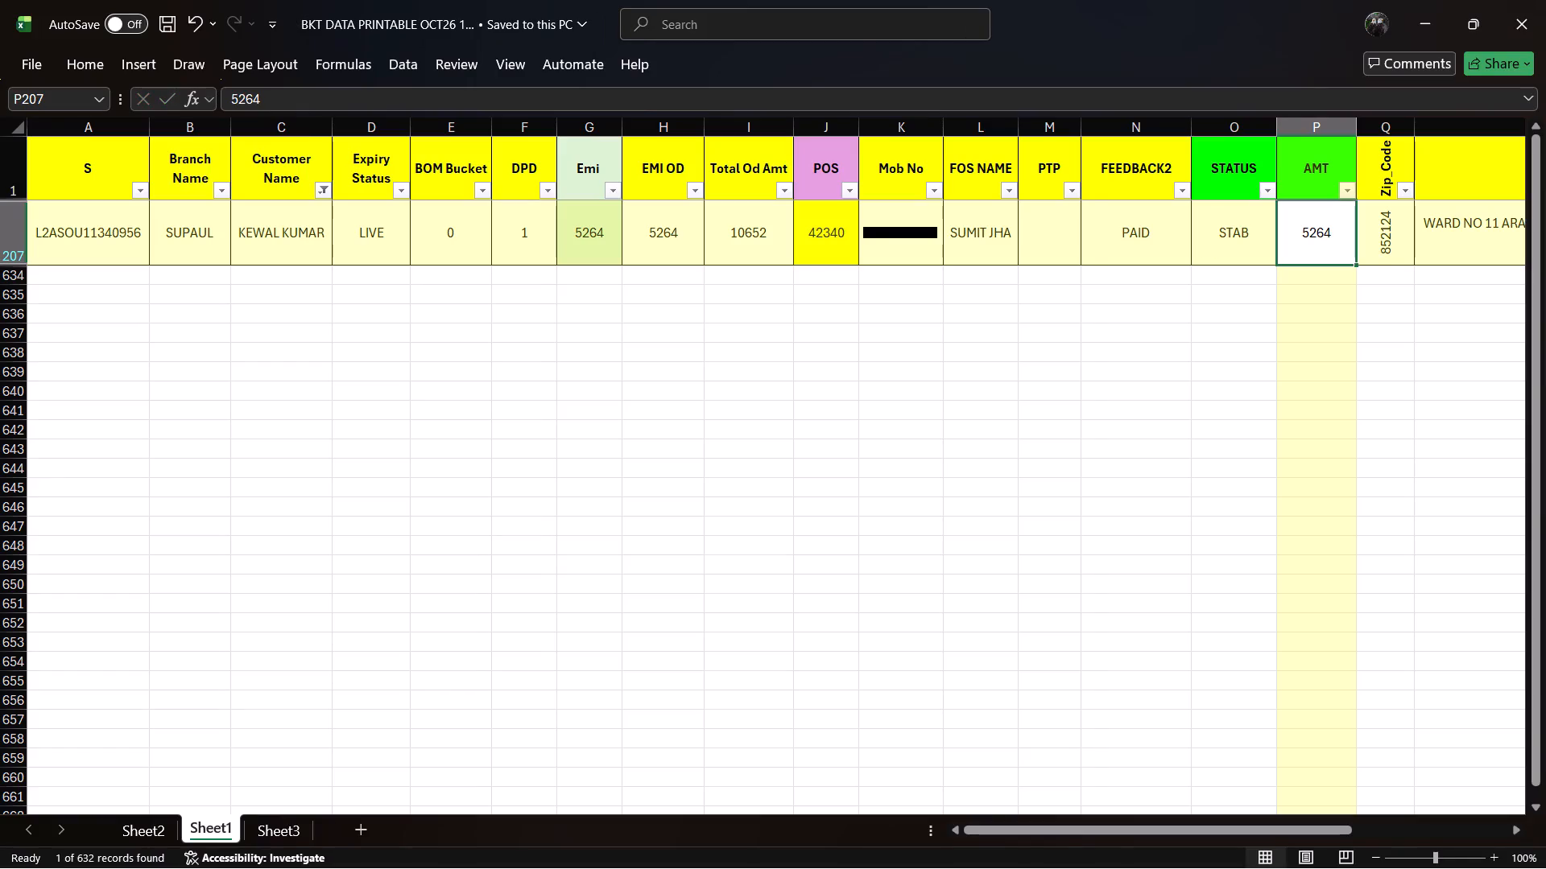
Filter the Customer Name column by DHARMENDRA and bring the matching row into view.
click(325, 191)
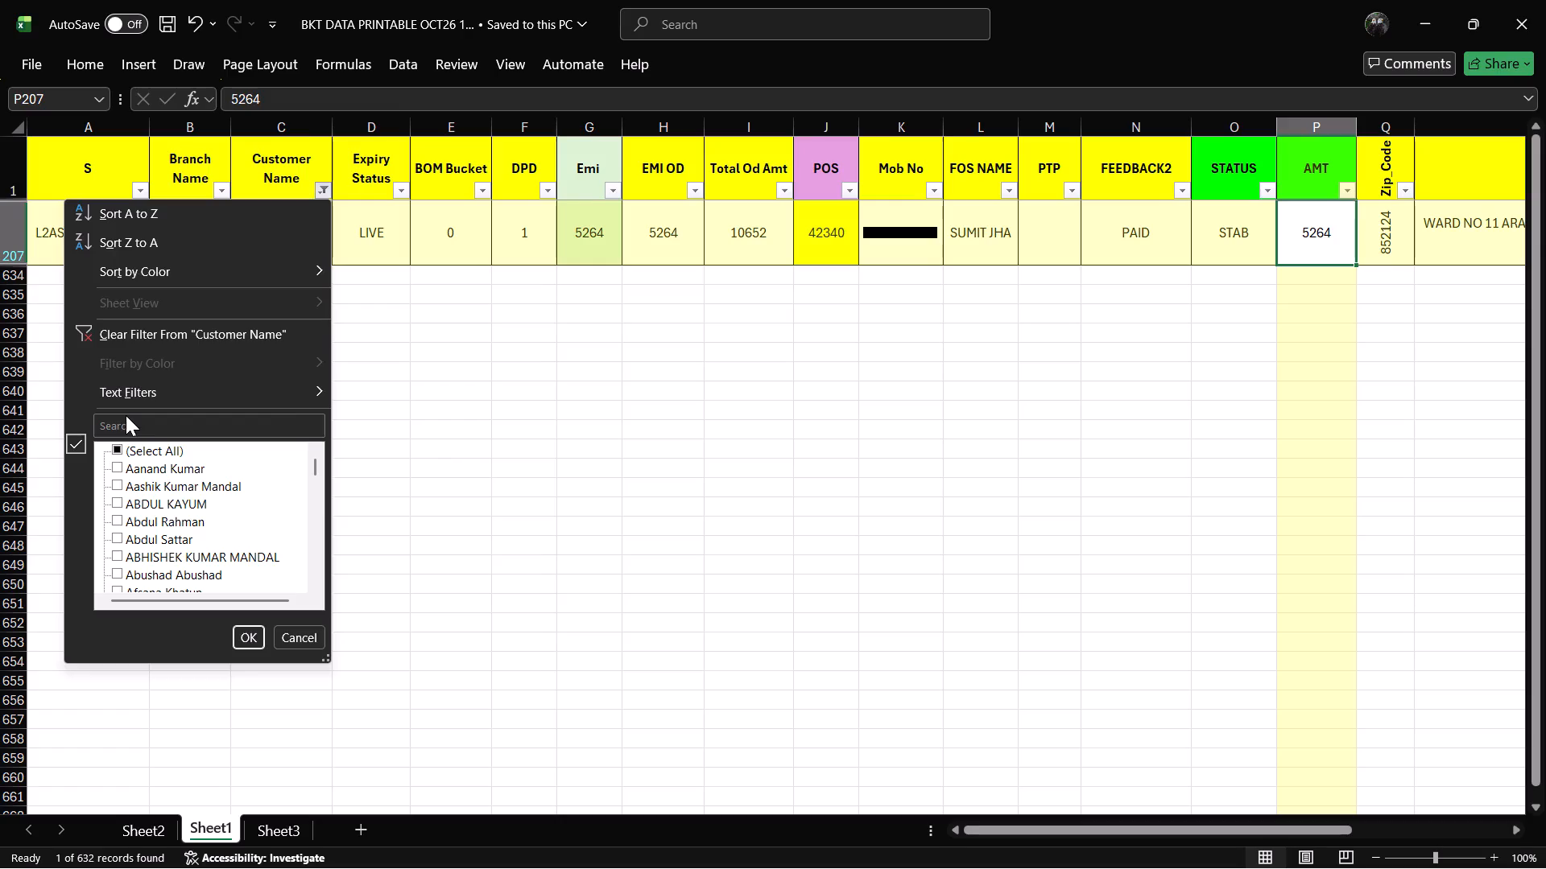
click(126, 415)
click(126, 423)
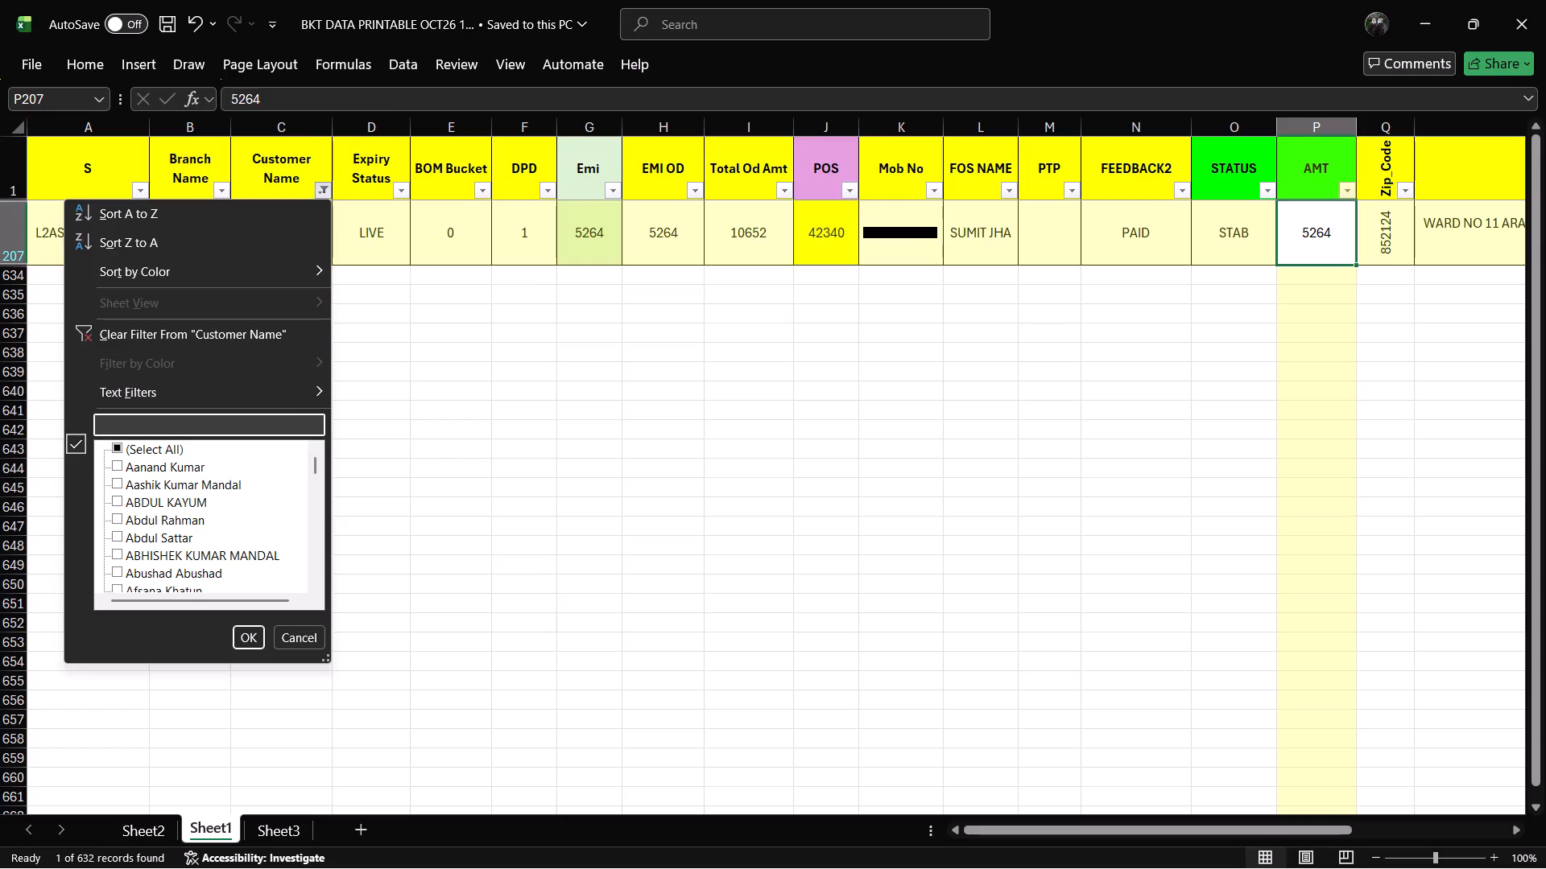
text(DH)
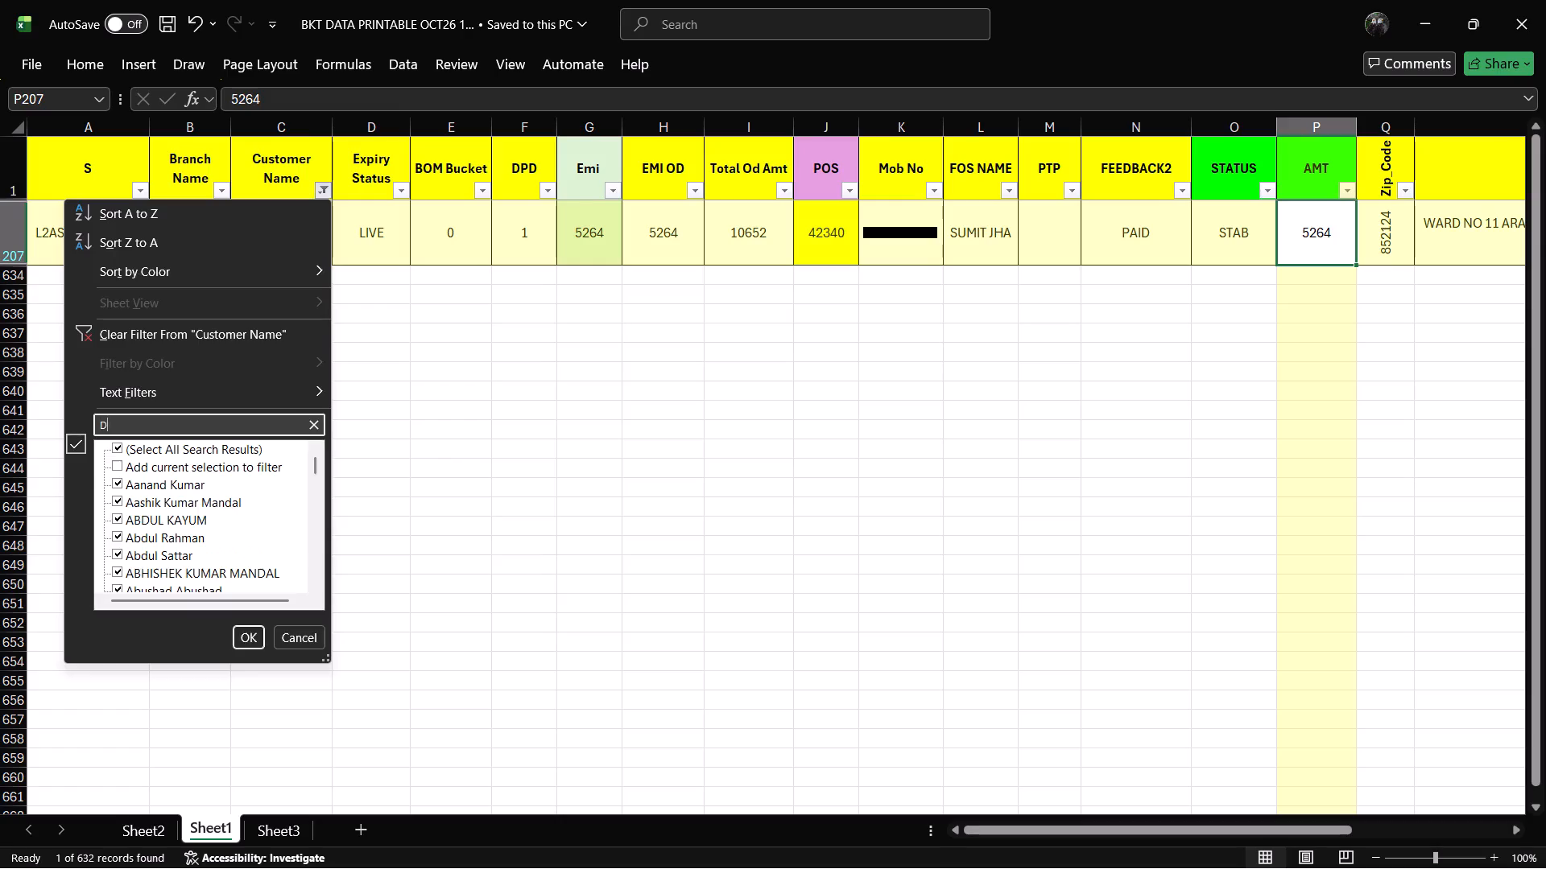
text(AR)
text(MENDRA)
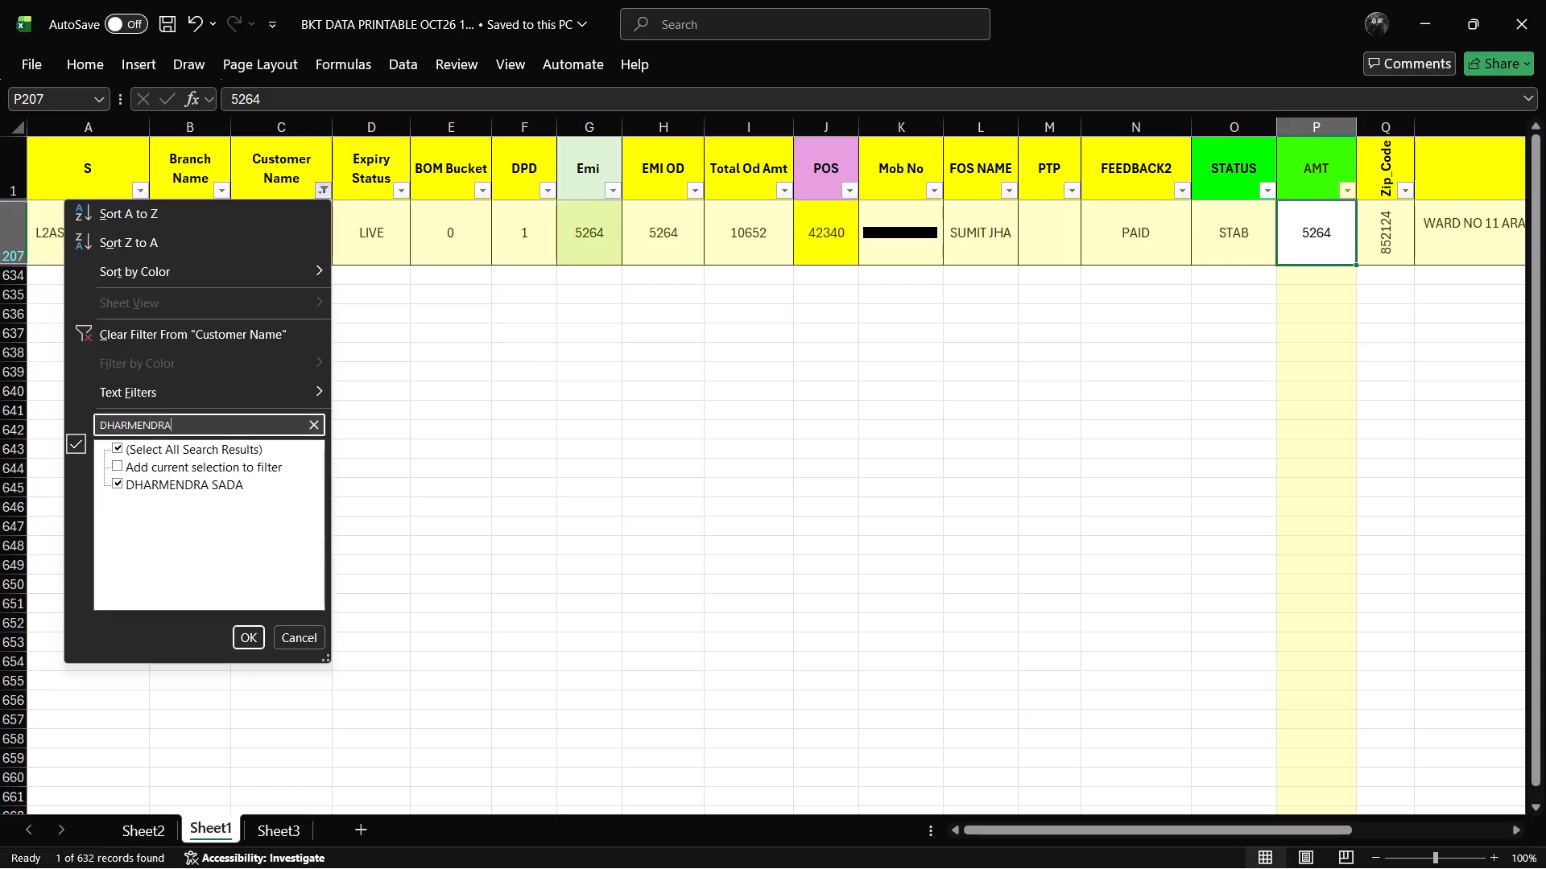
click(250, 628)
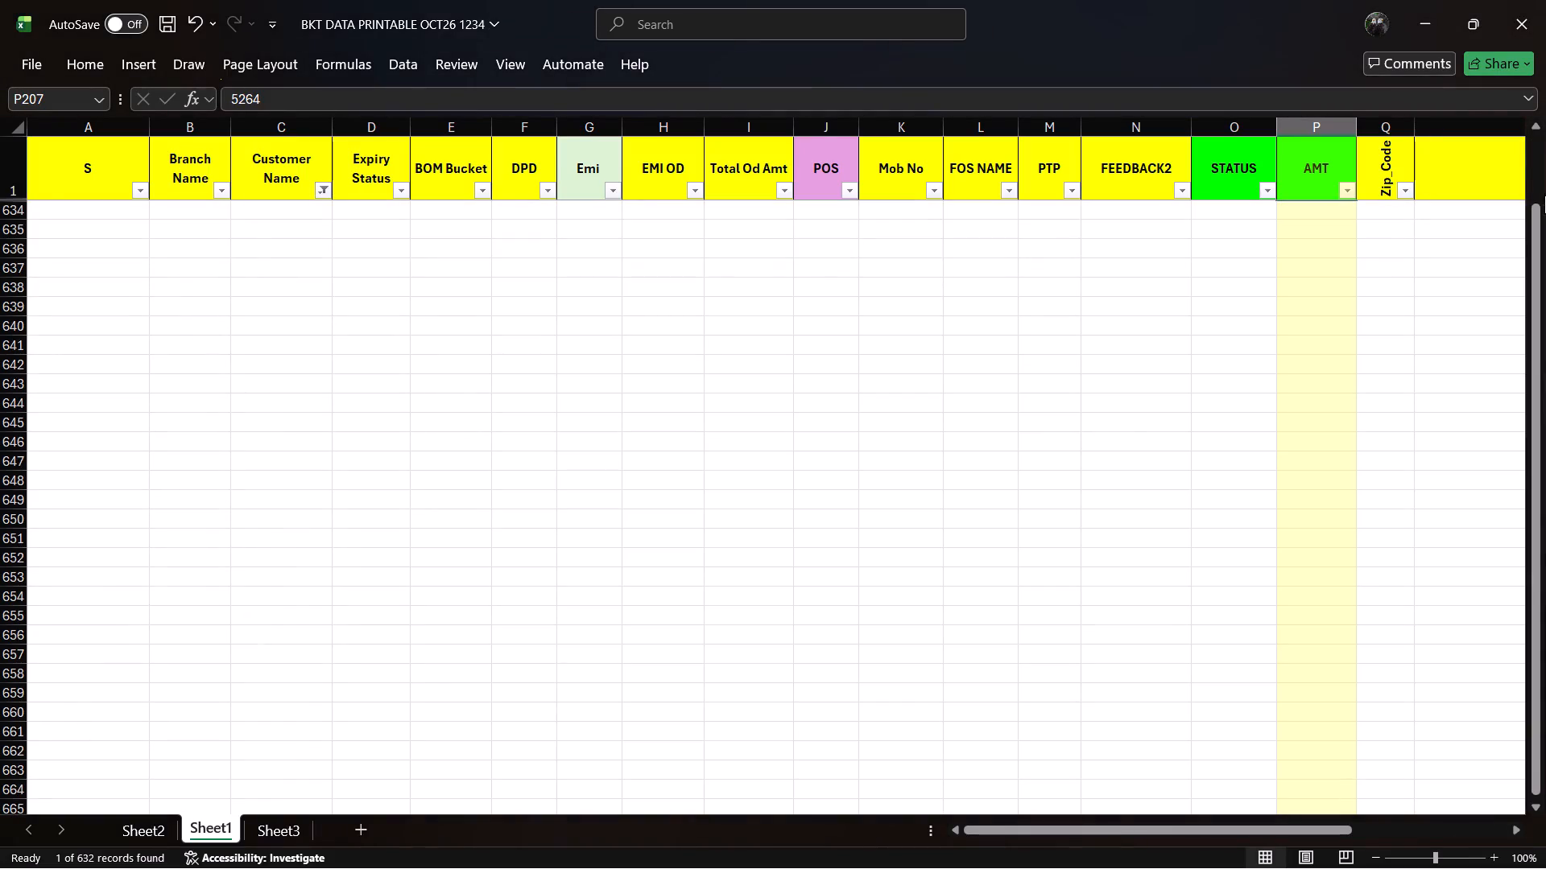
click(1527, 126)
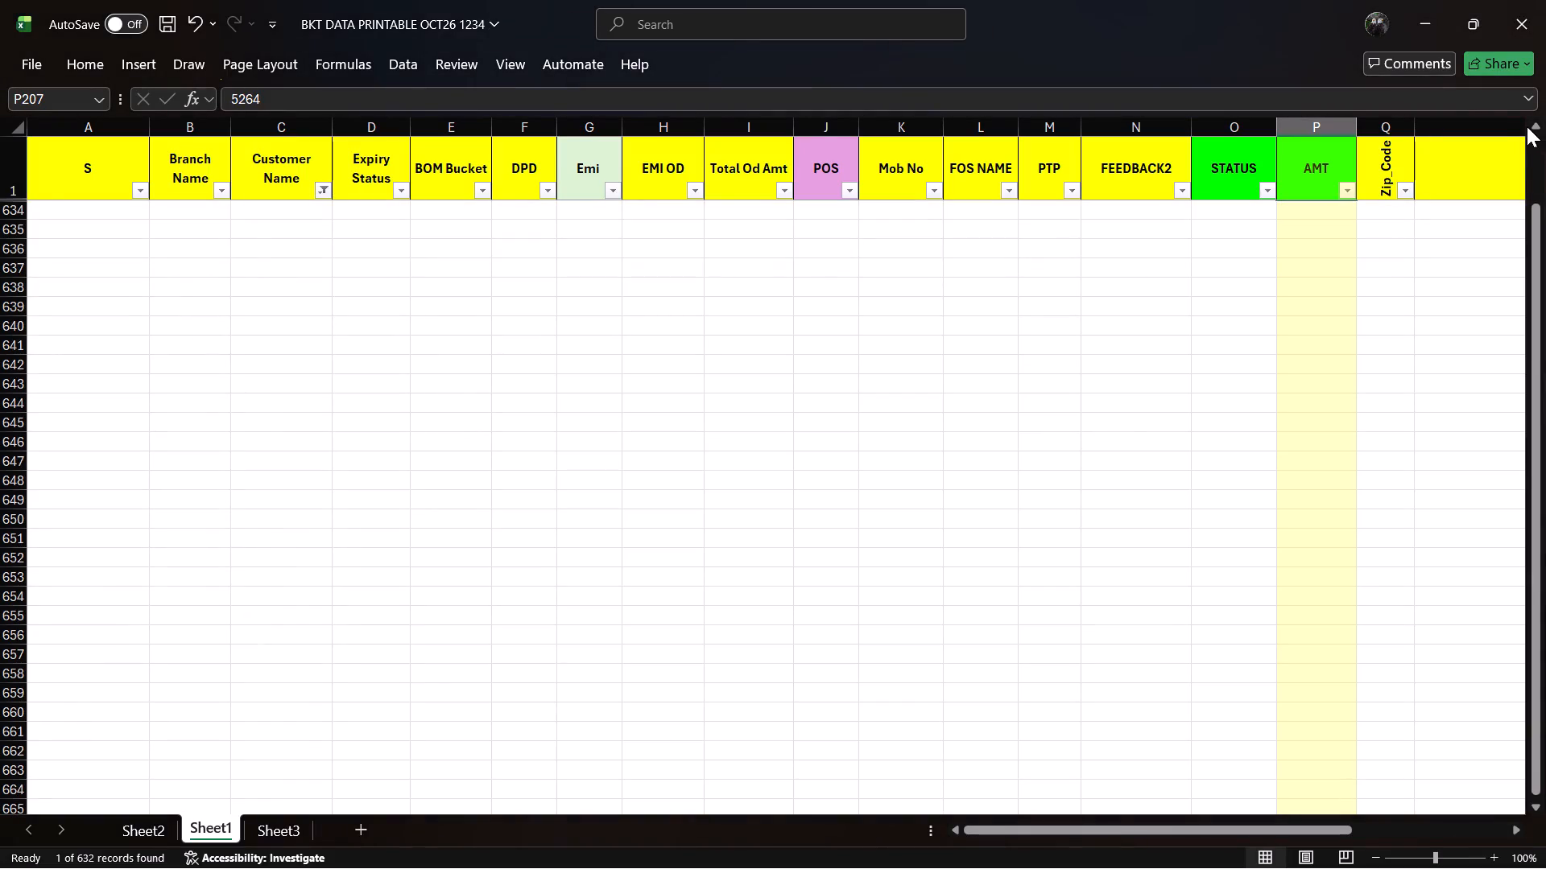
triple_click(1534, 126)
click(1534, 126)
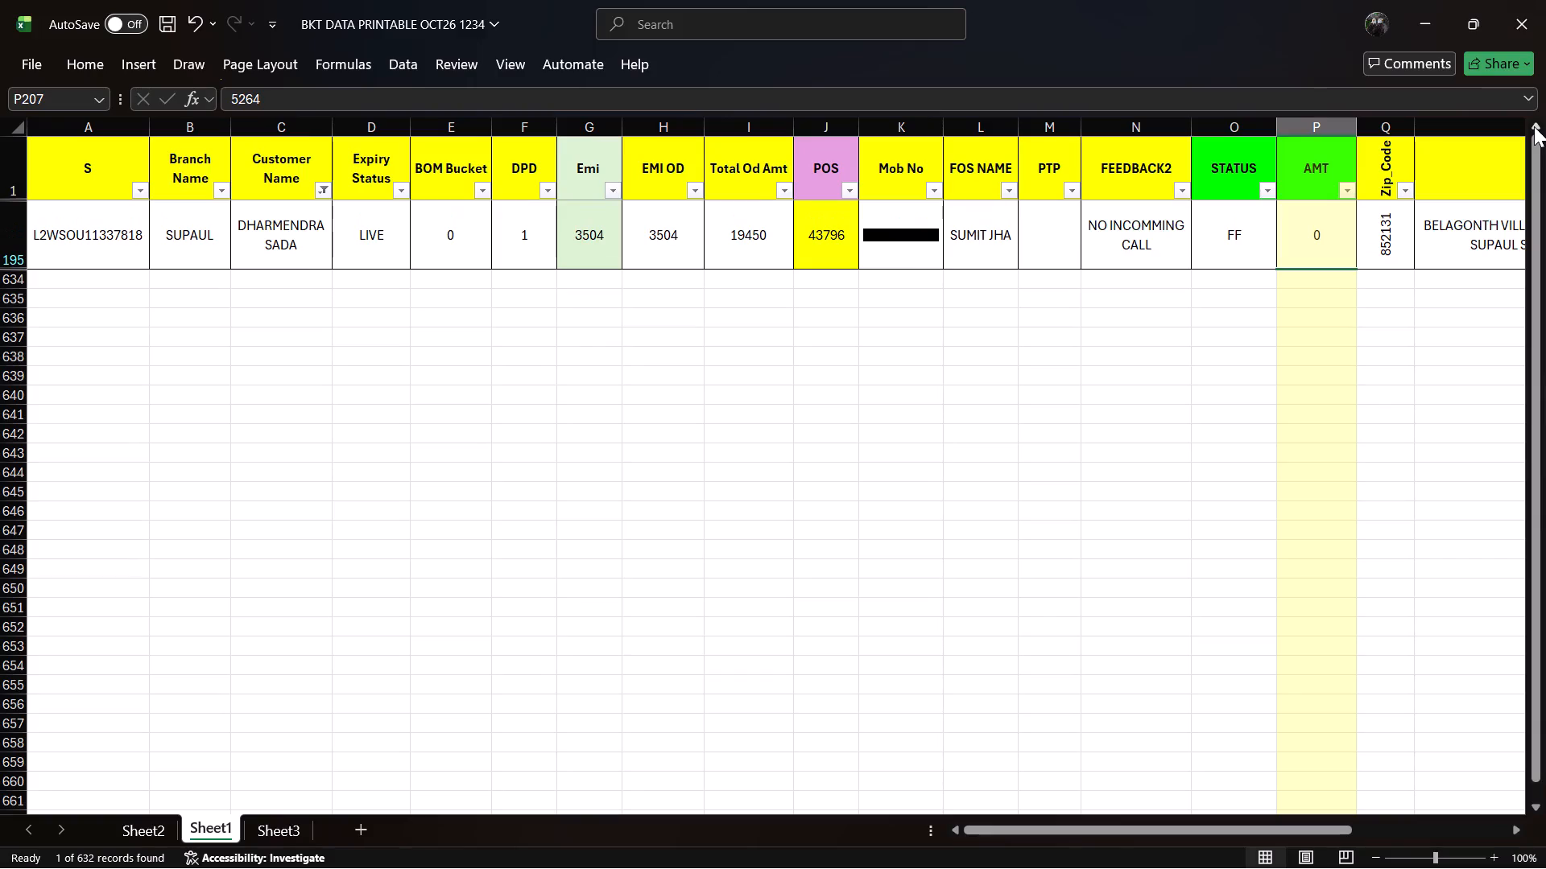
Set the filtered row 195 customer's FEEDBACK2 to PAID and STATUS to STAB.
click(1151, 250)
key(BackSpace)
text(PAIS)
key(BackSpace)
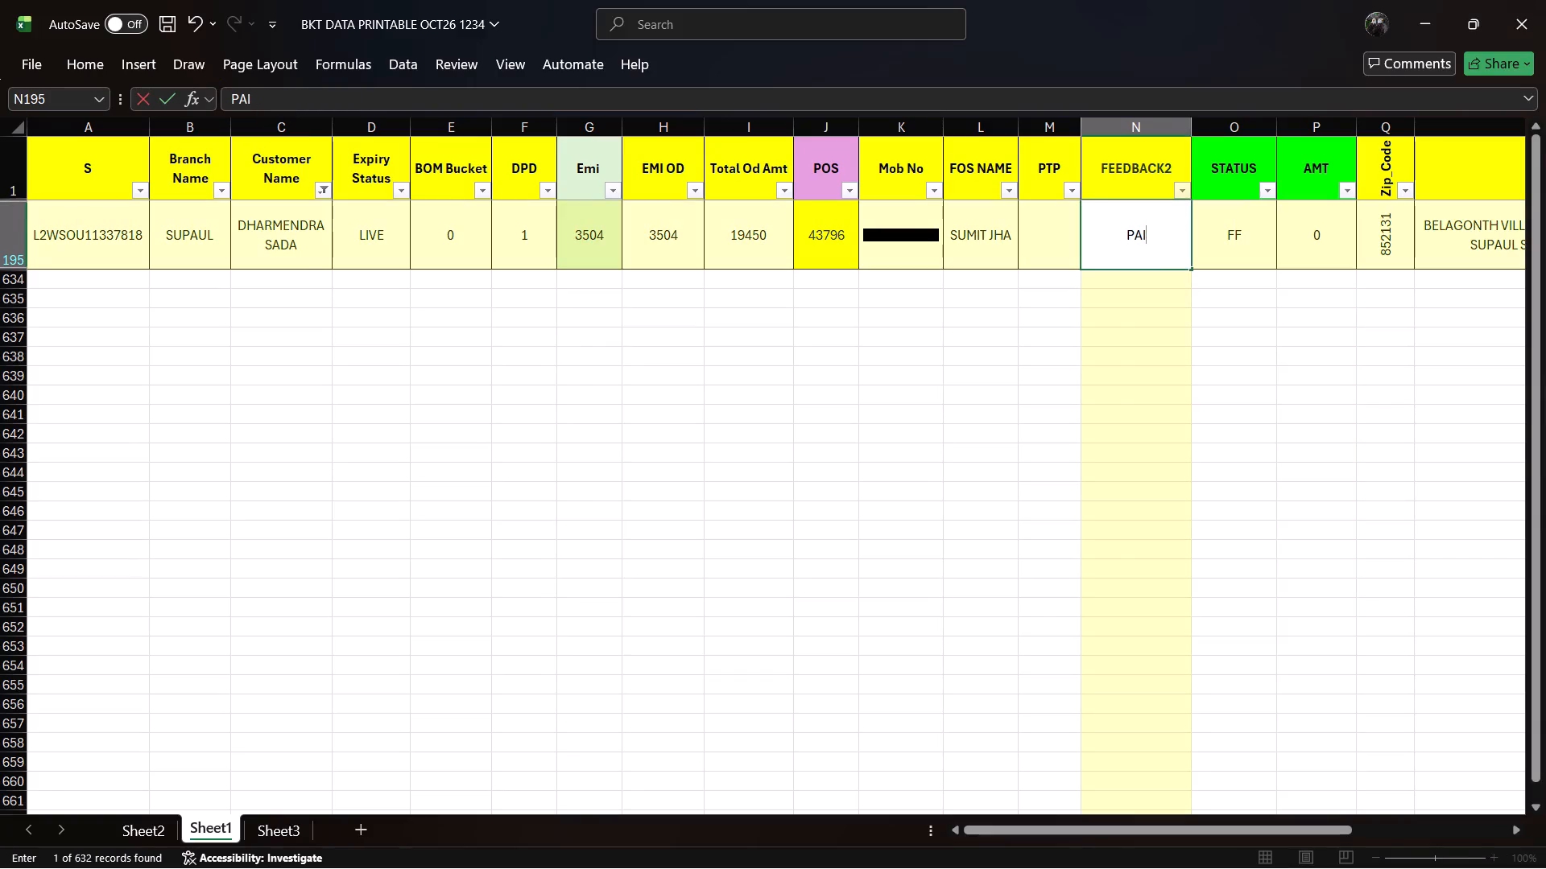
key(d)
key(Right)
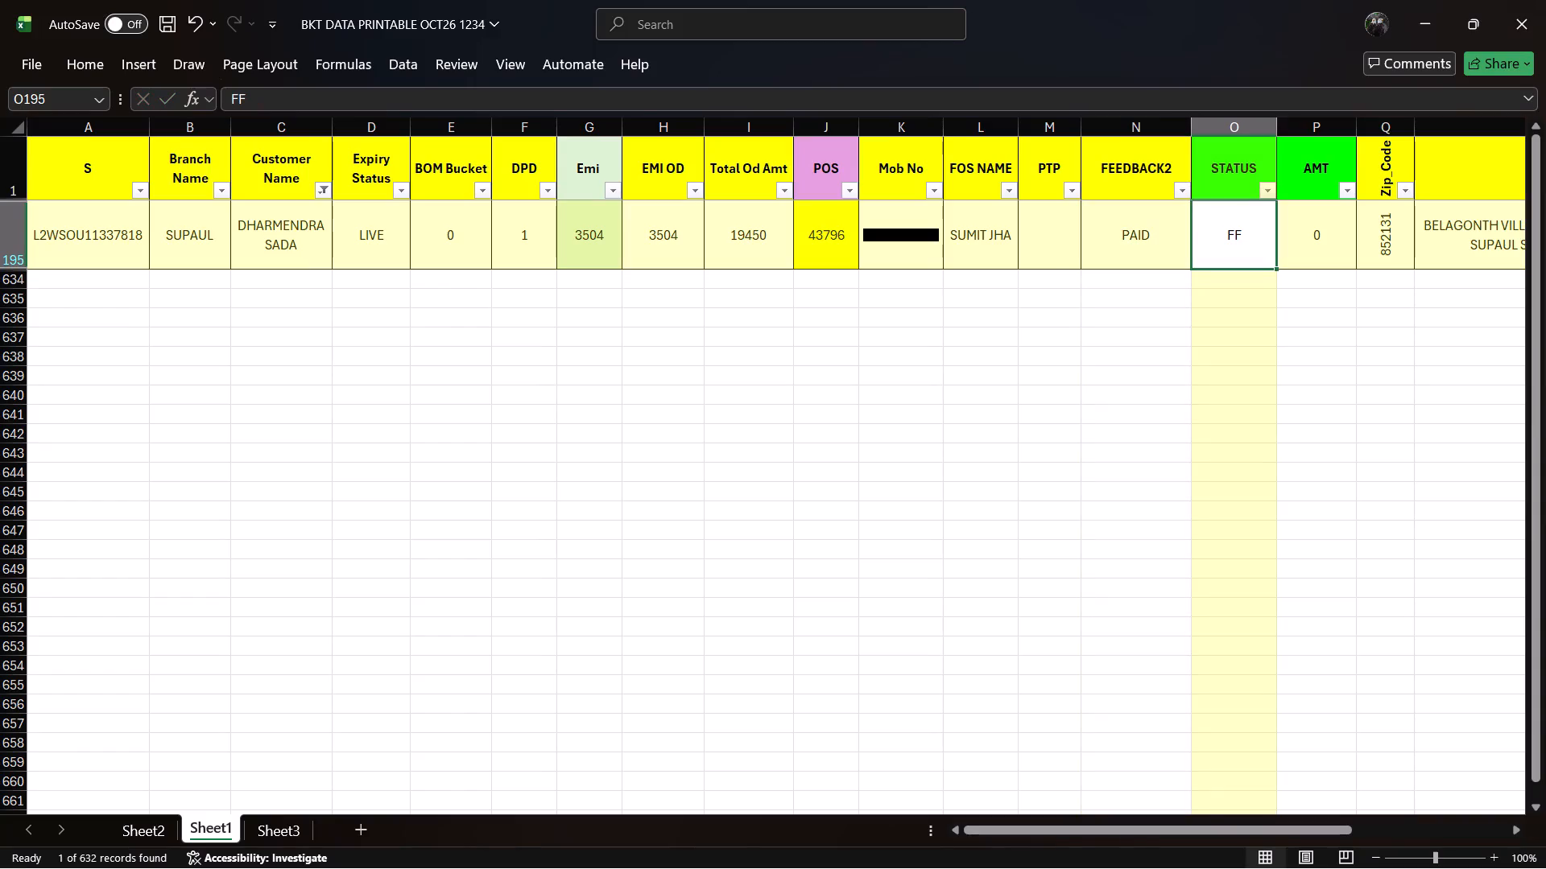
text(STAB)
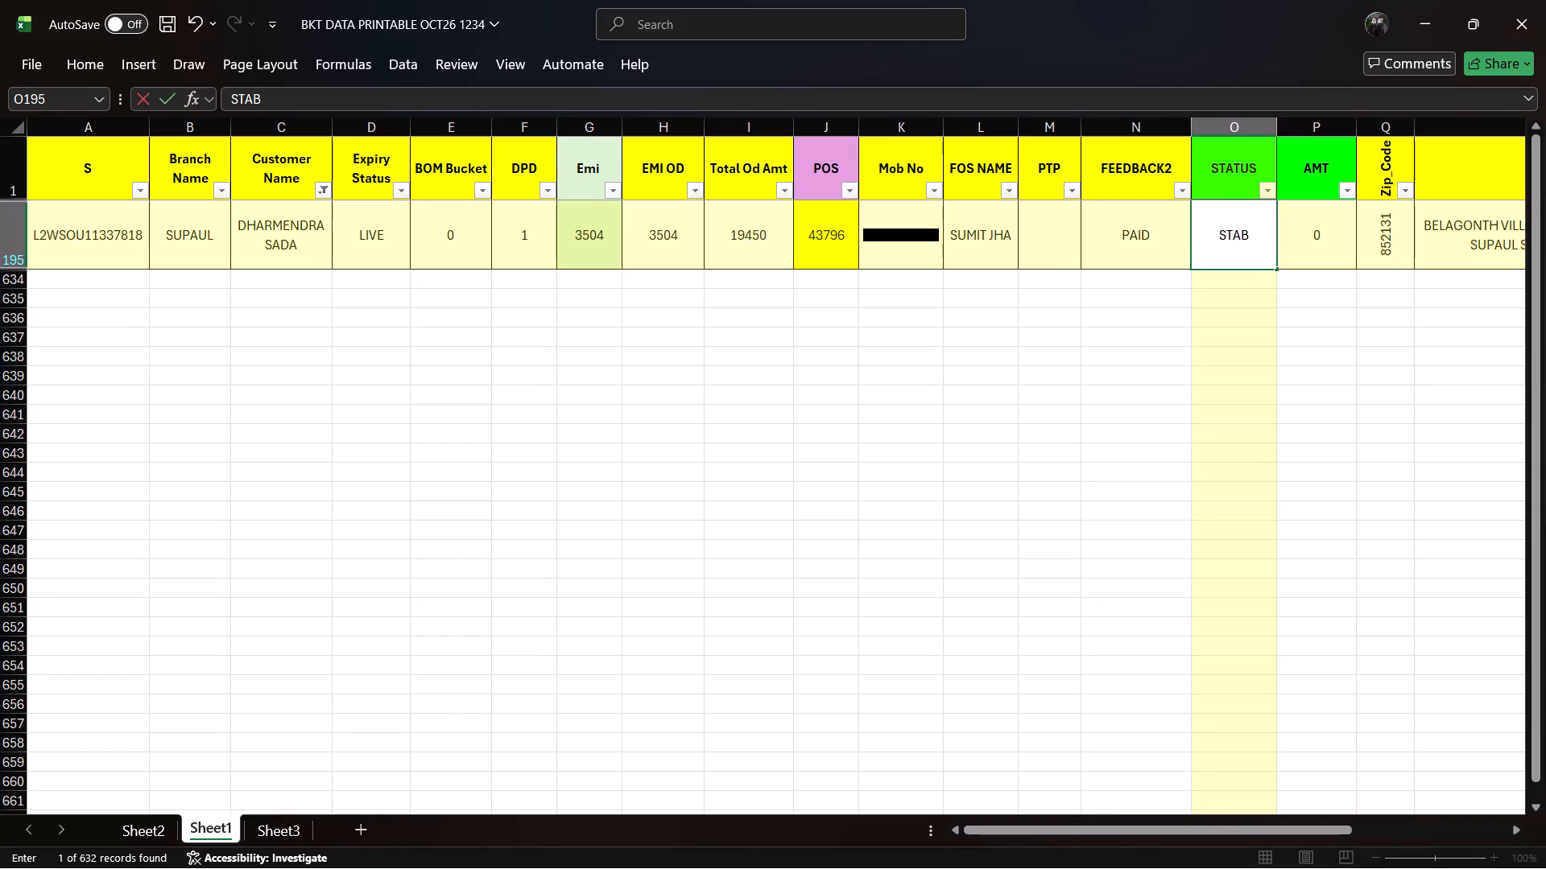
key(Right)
Copy the row 195 customer's Emi value, 3504, into the AMT cell and save the workbook.
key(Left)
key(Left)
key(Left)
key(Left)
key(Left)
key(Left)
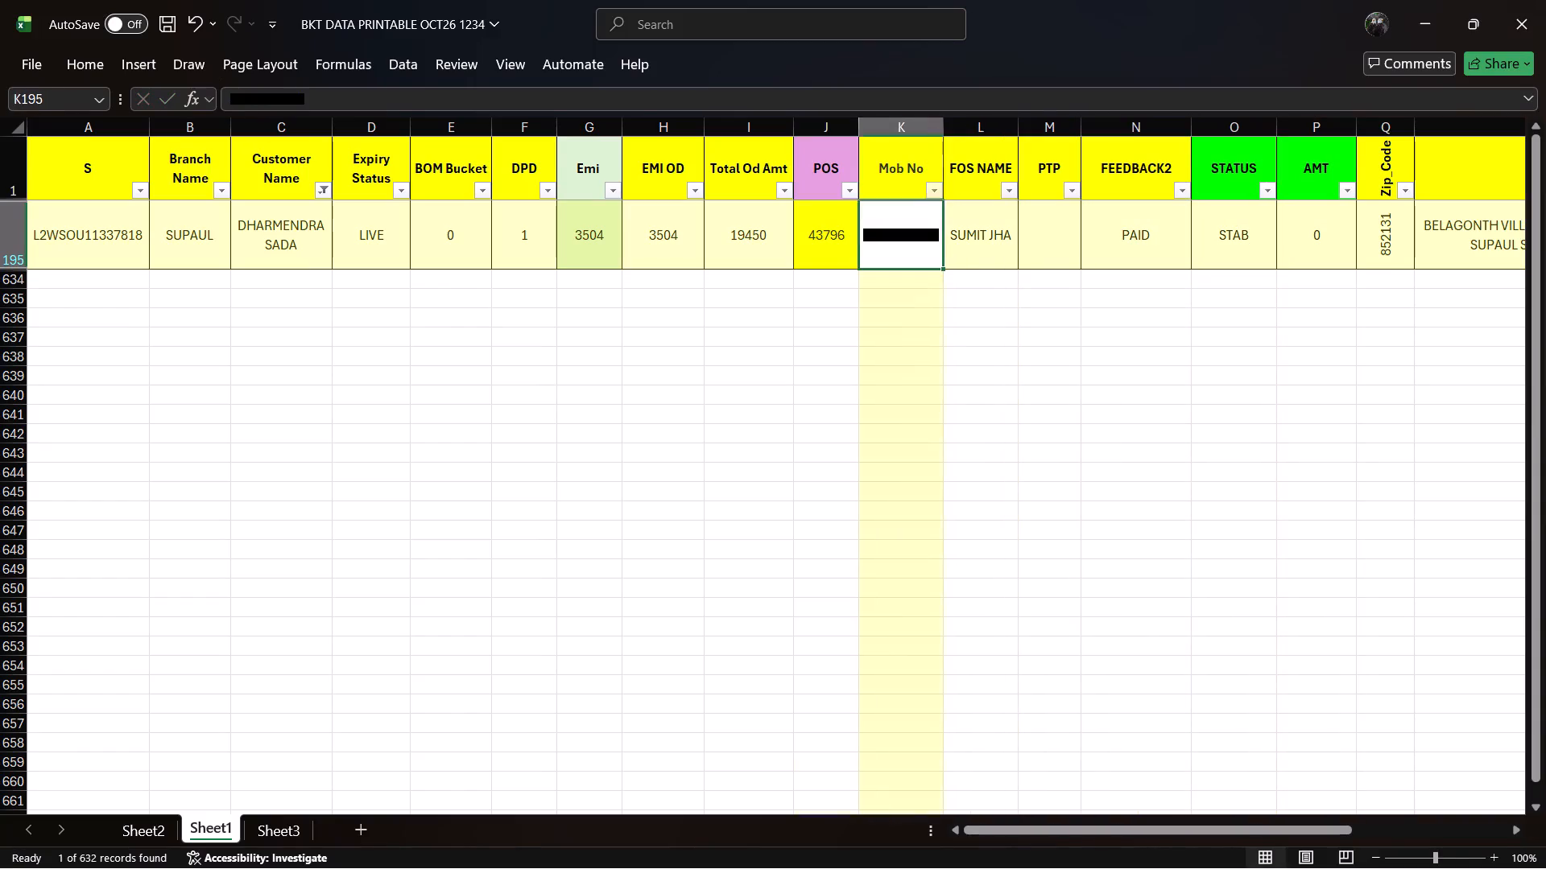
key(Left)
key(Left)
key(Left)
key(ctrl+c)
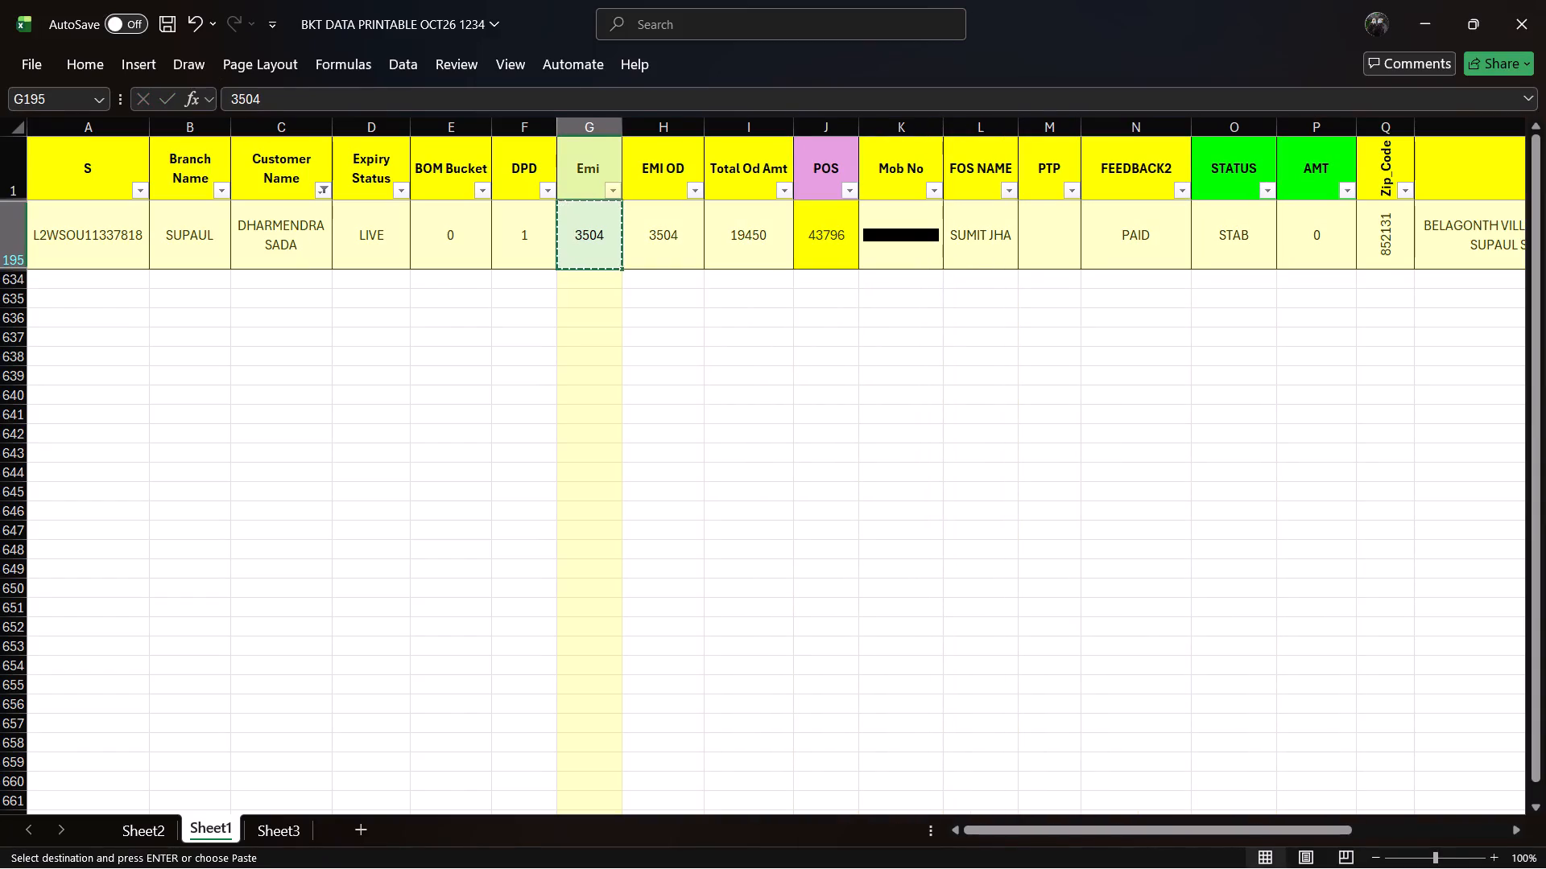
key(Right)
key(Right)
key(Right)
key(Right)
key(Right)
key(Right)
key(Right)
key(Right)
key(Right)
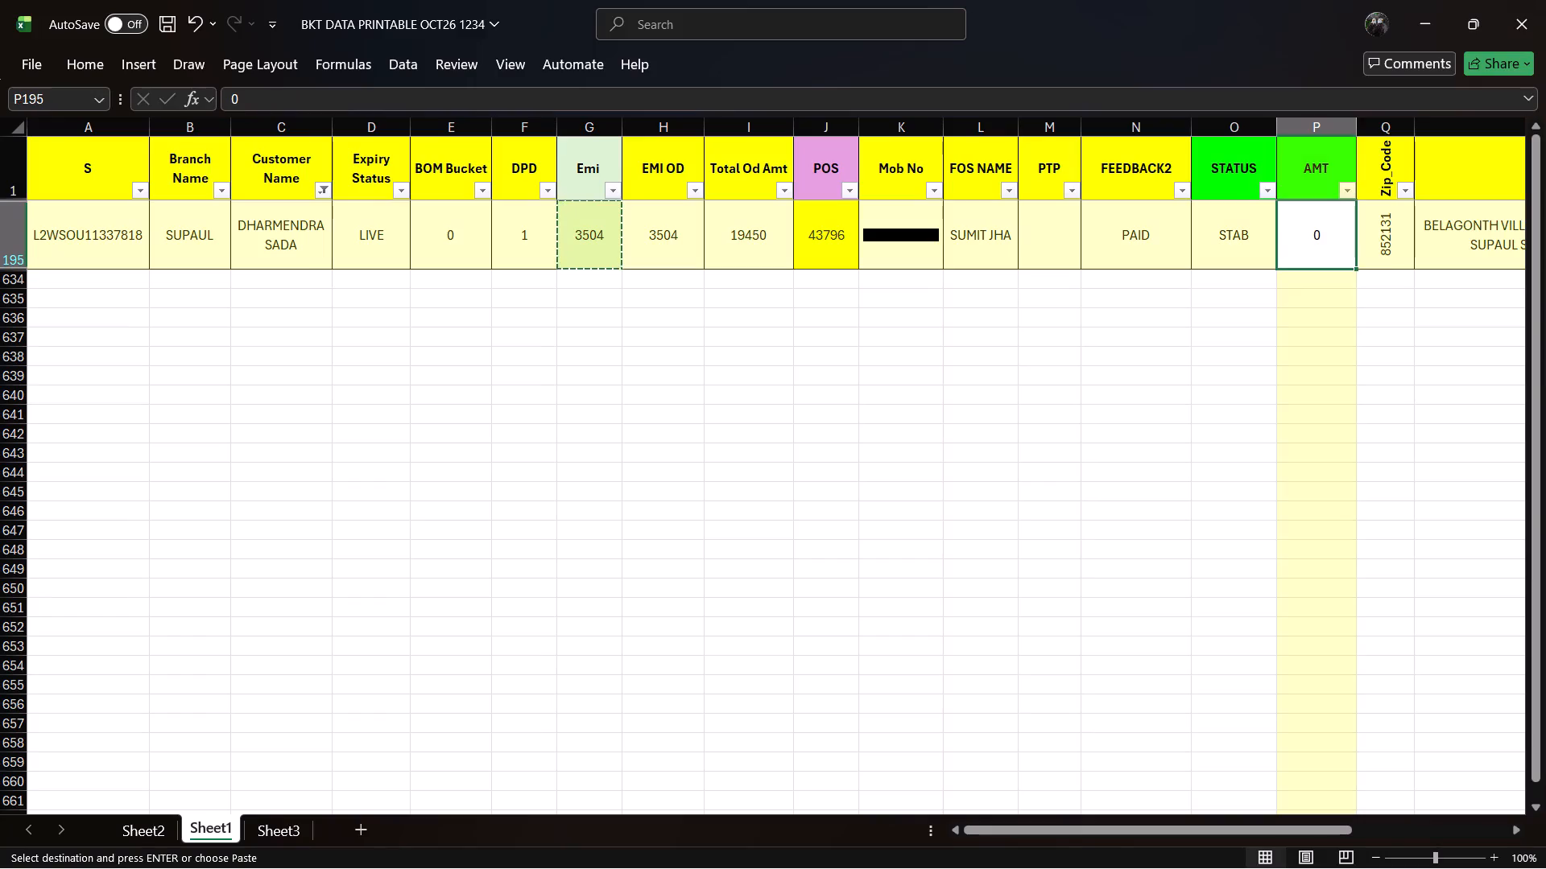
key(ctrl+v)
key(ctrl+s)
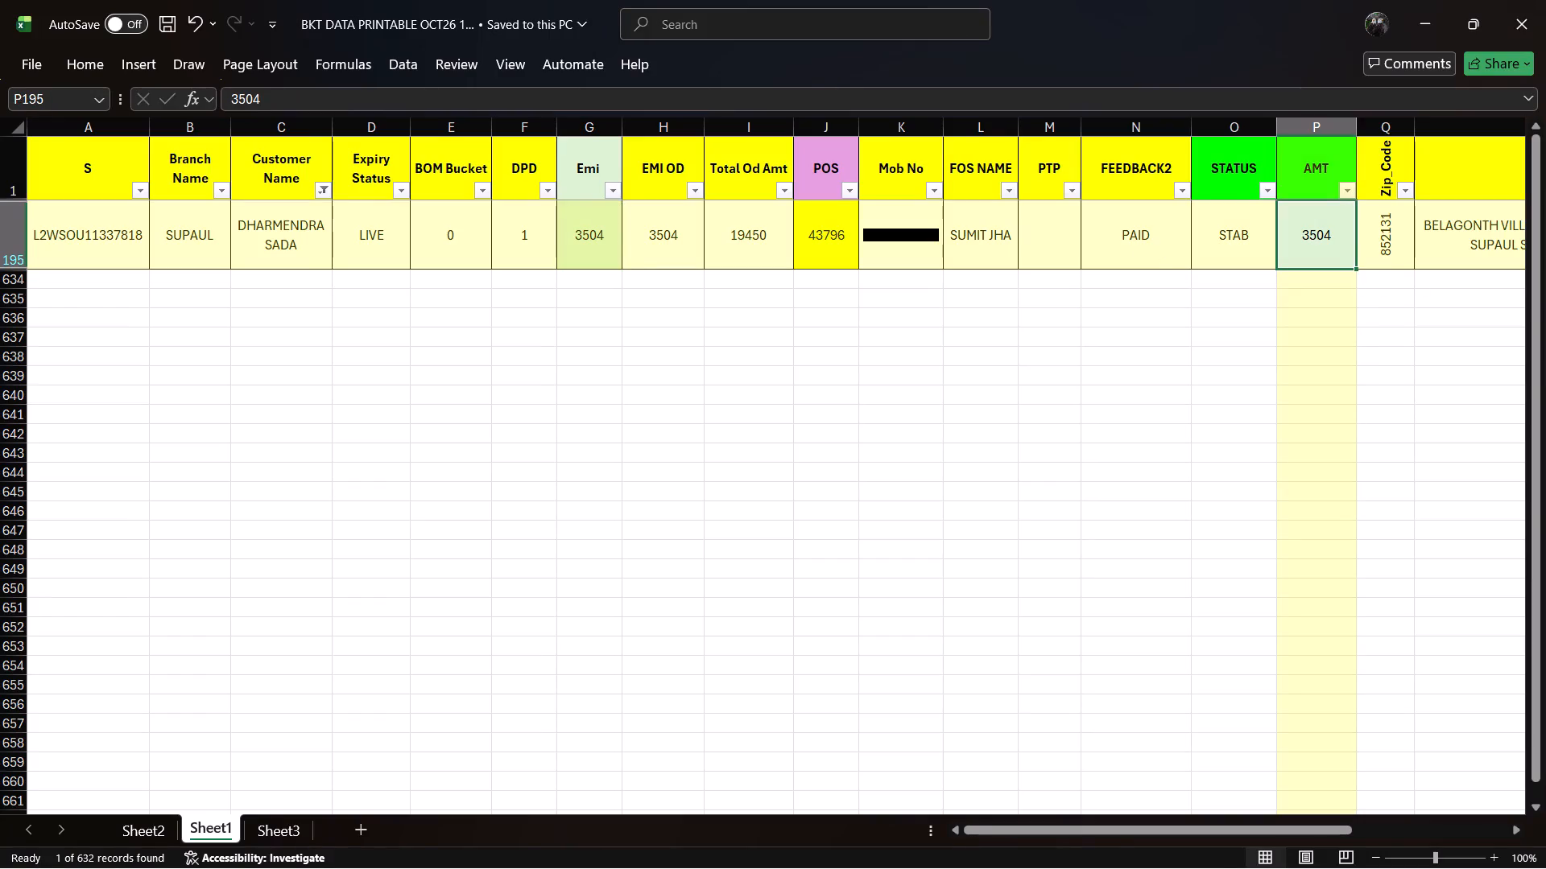
click(324, 193)
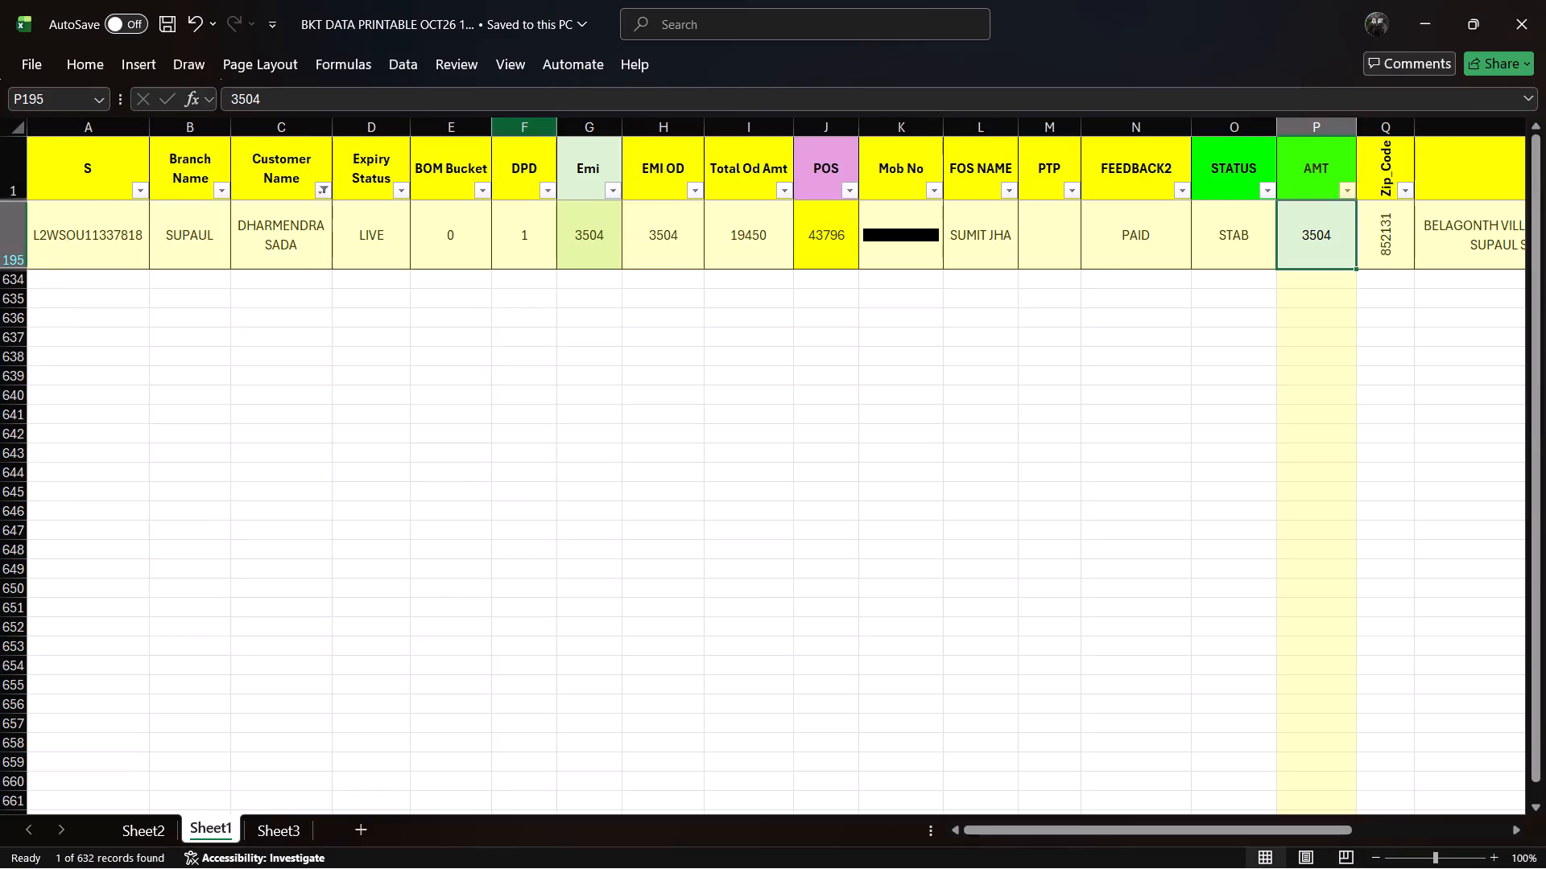
click(126, 426)
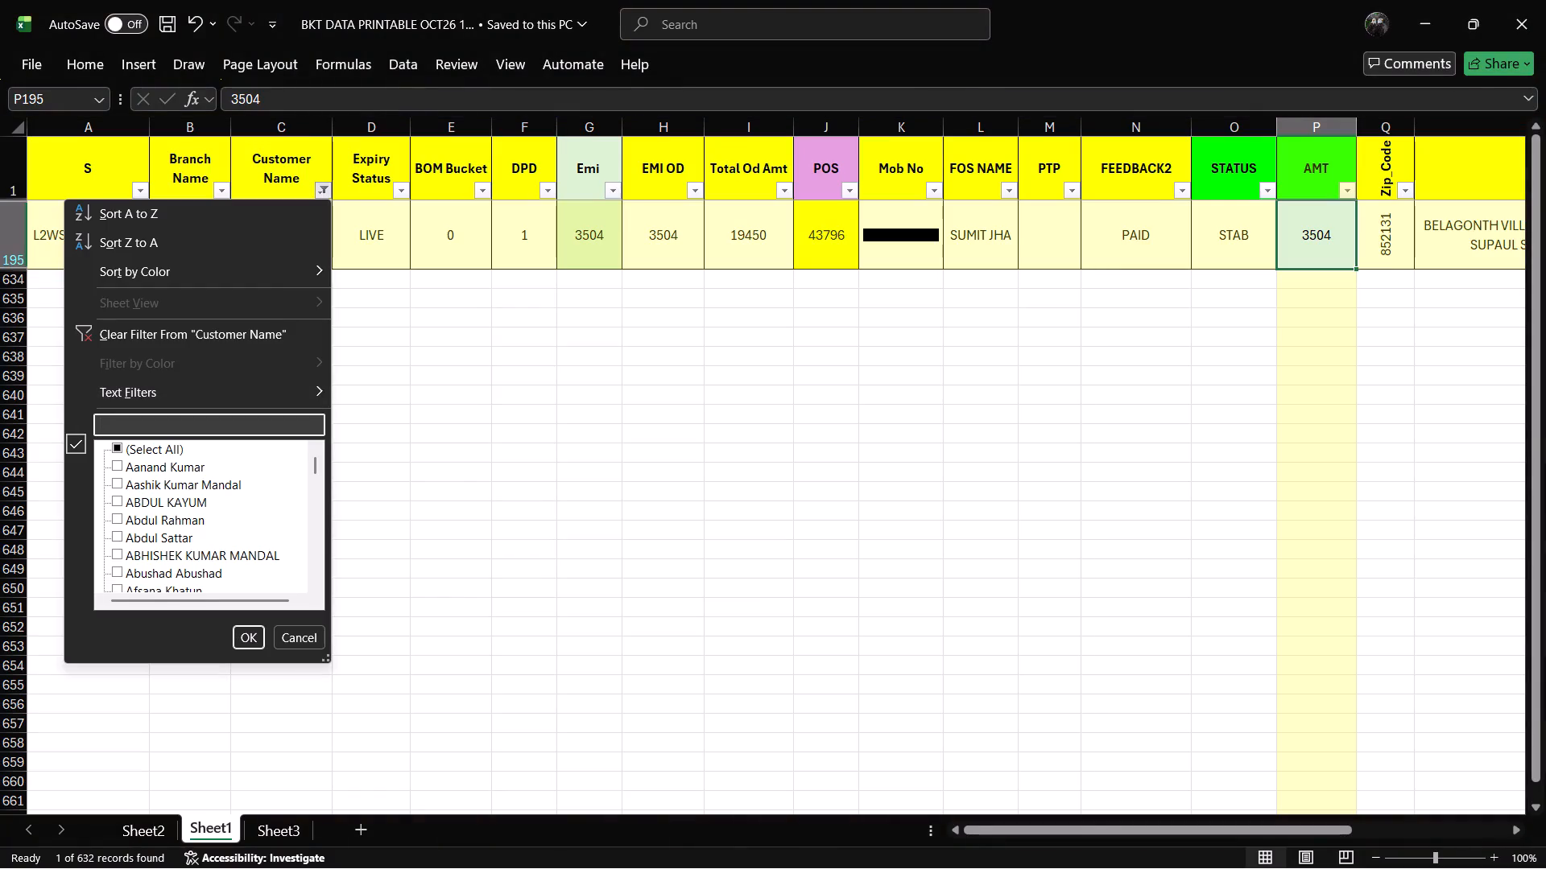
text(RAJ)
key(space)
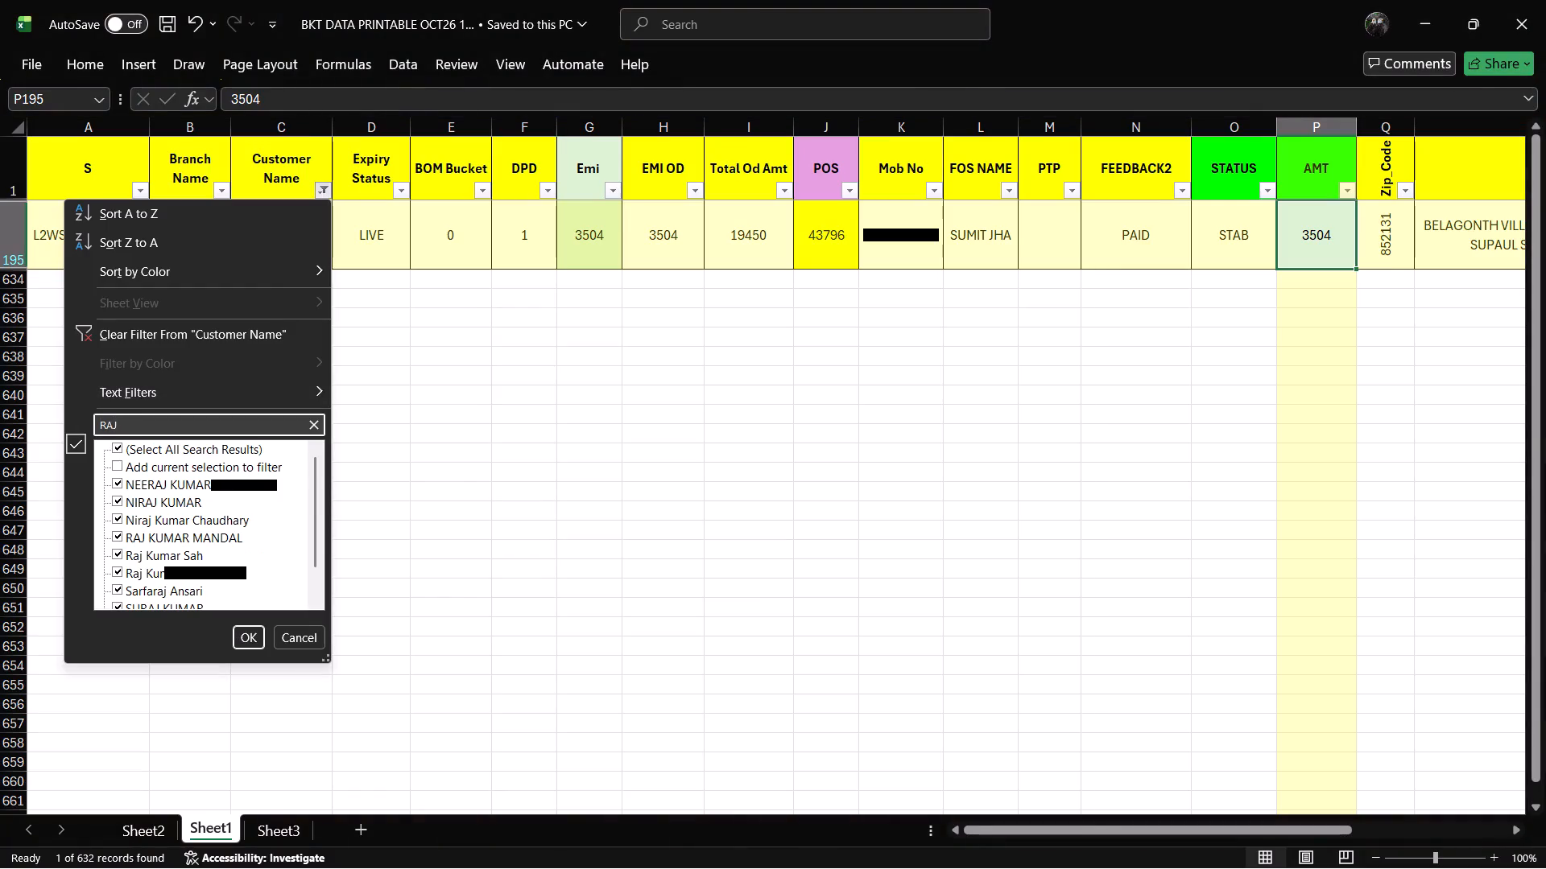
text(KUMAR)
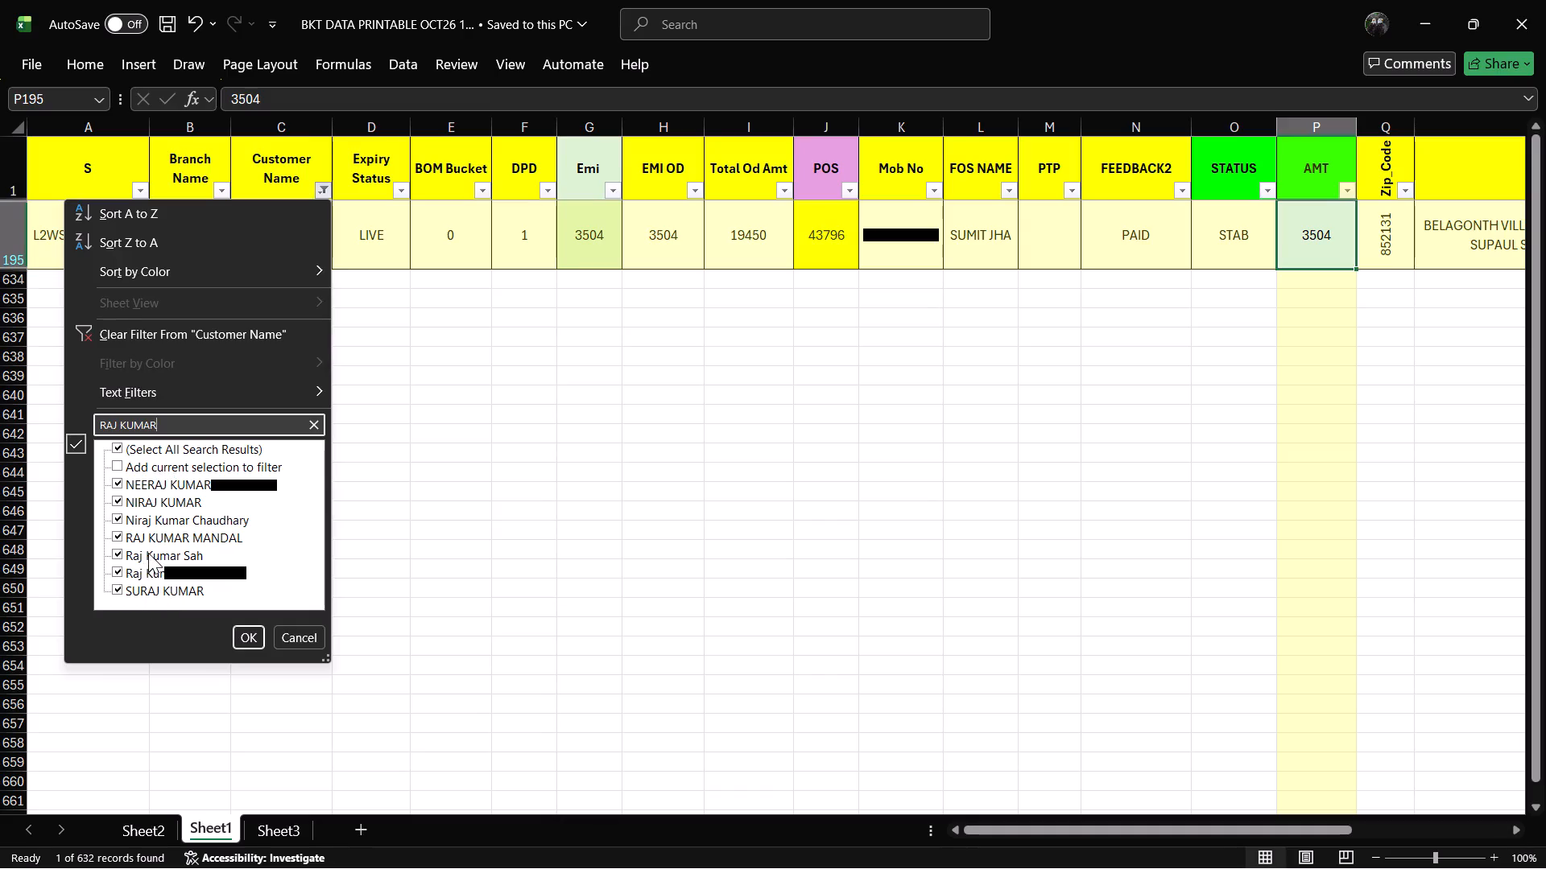
click(176, 488)
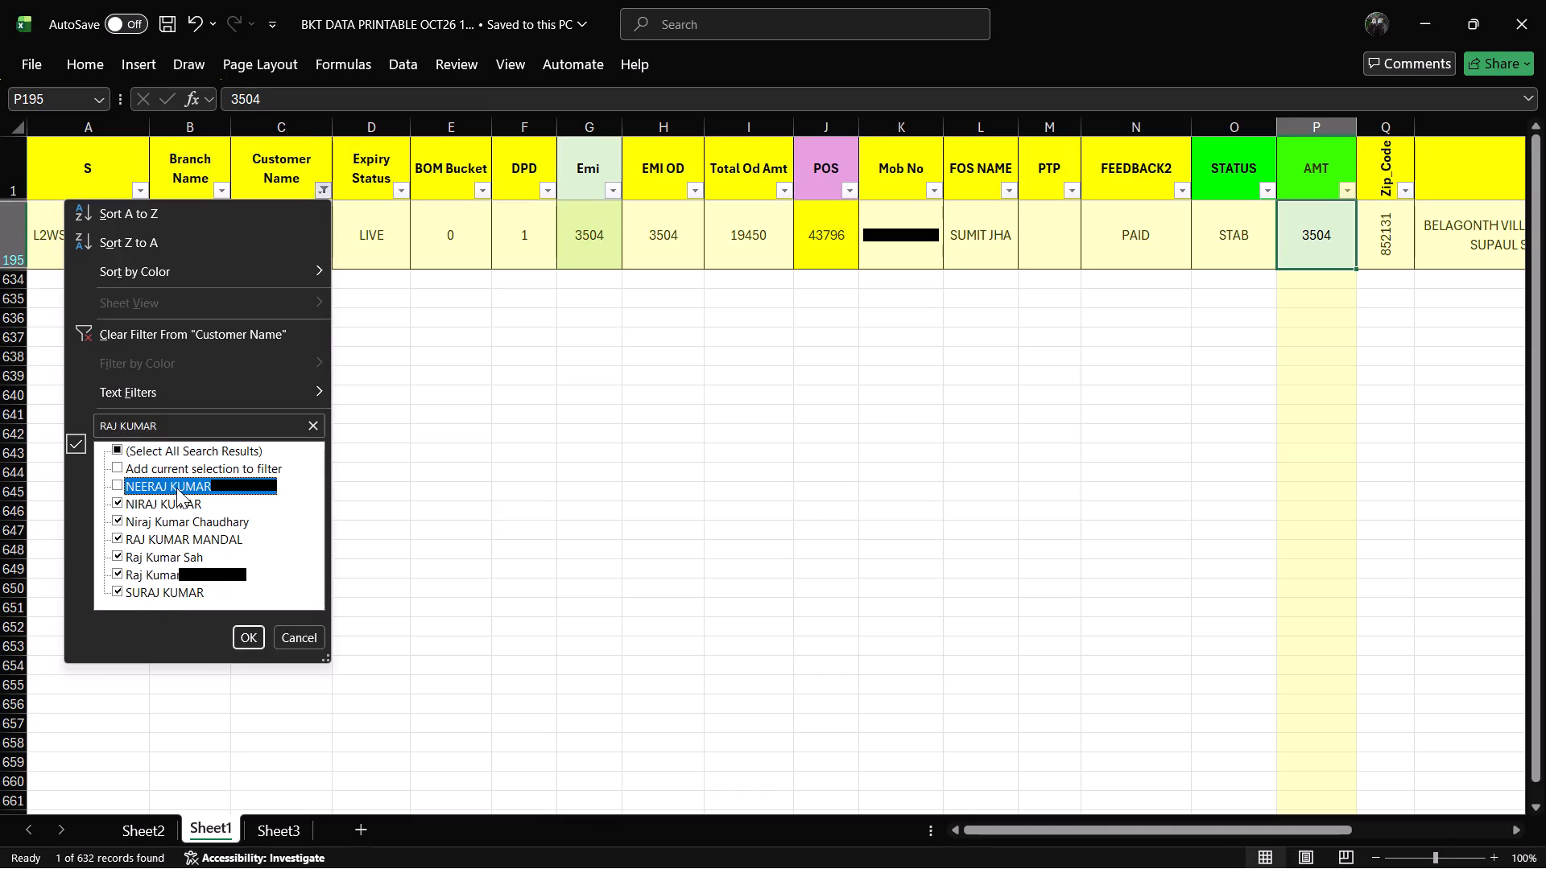
click(176, 501)
click(186, 521)
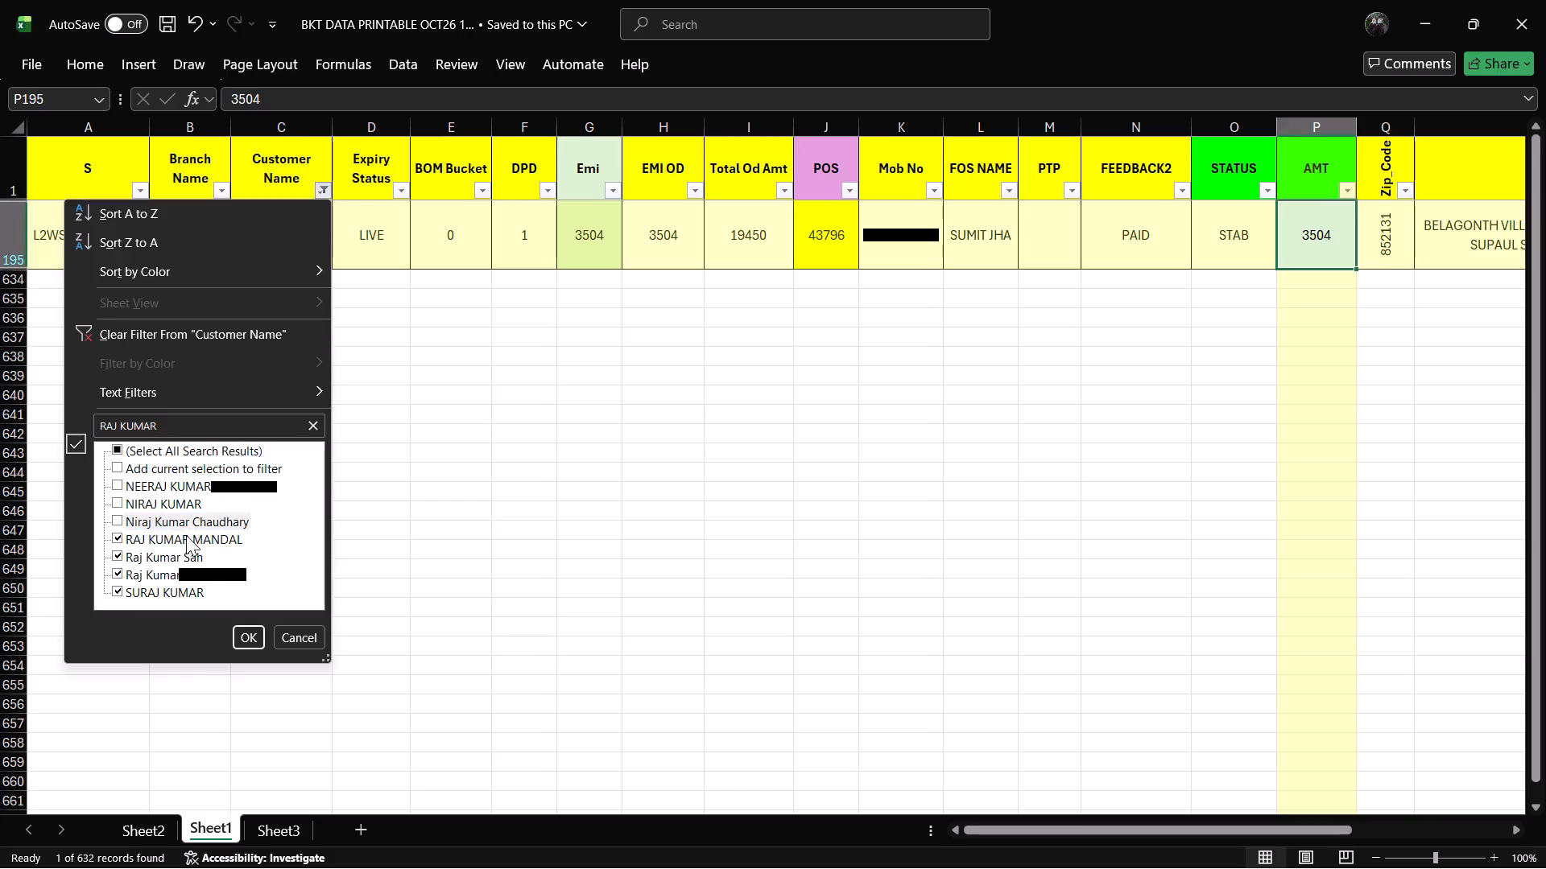
click(186, 535)
click(188, 558)
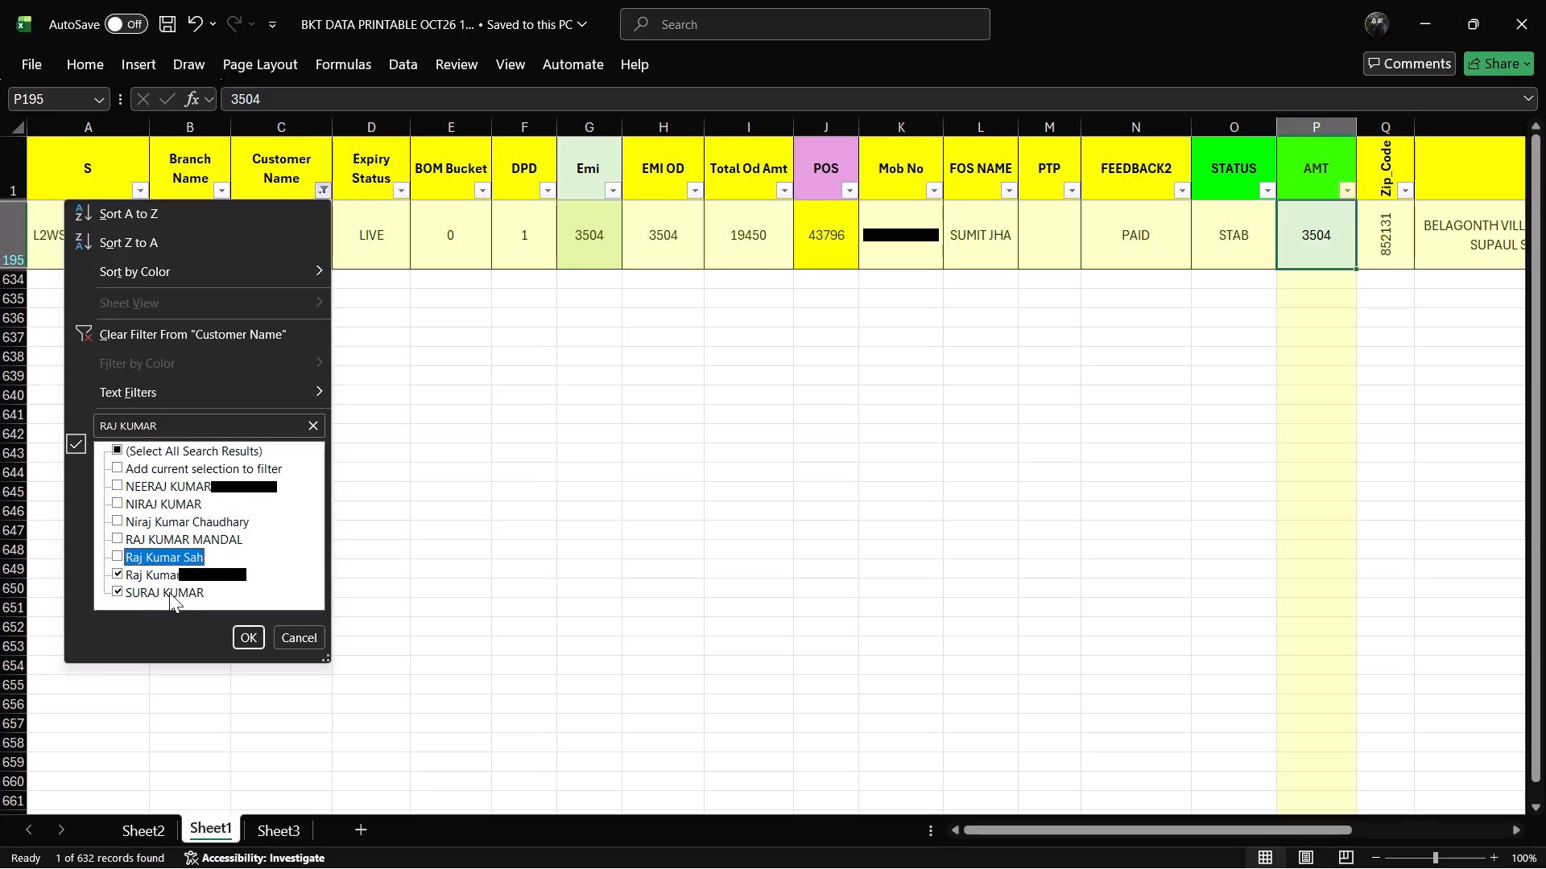
click(169, 592)
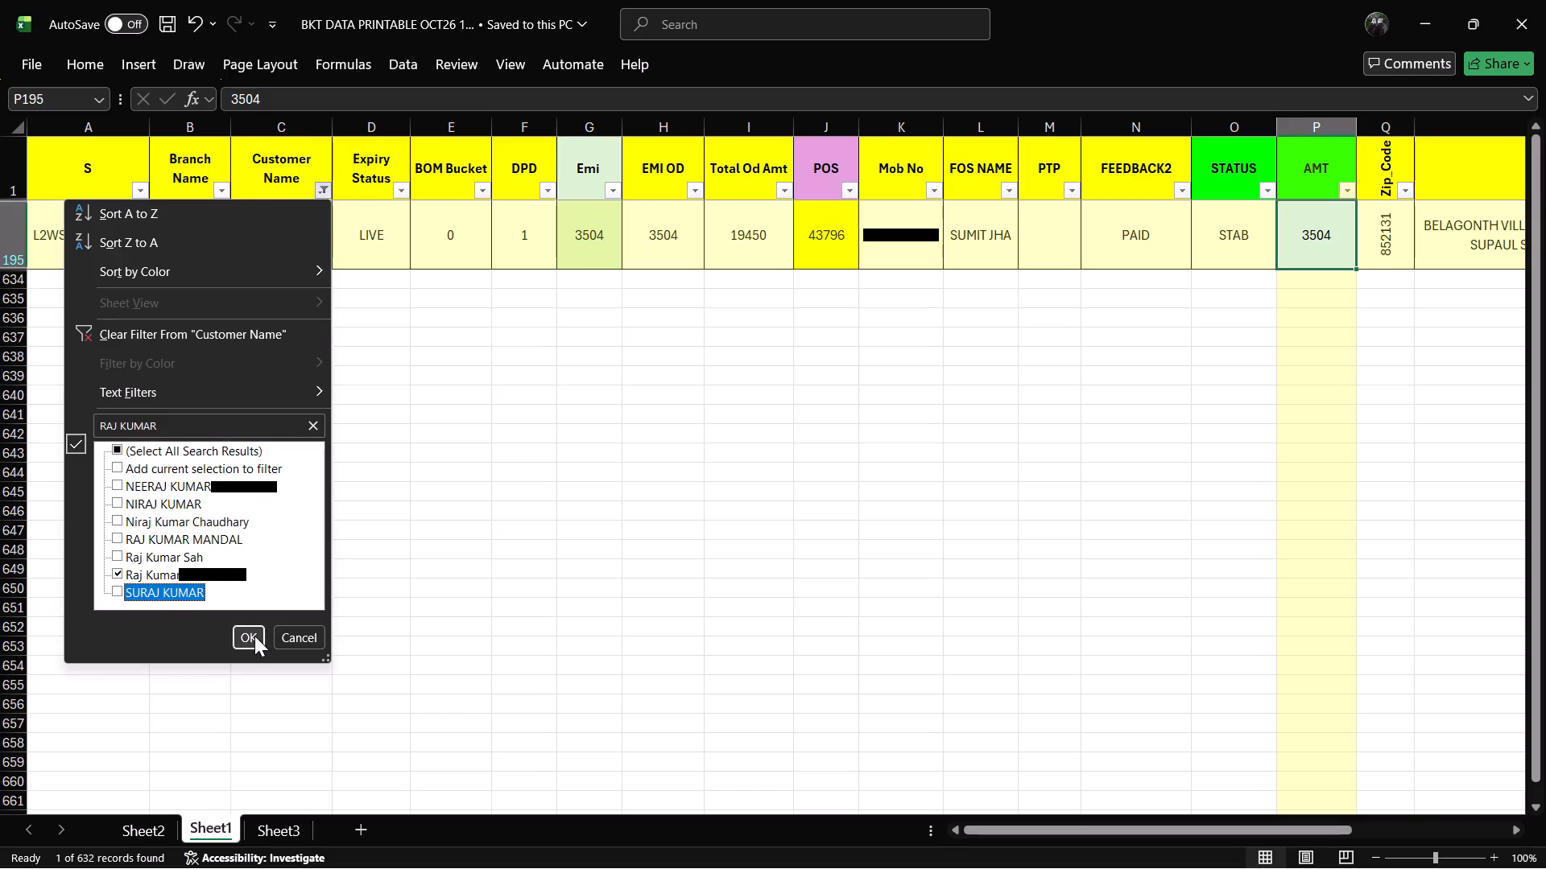
click(253, 636)
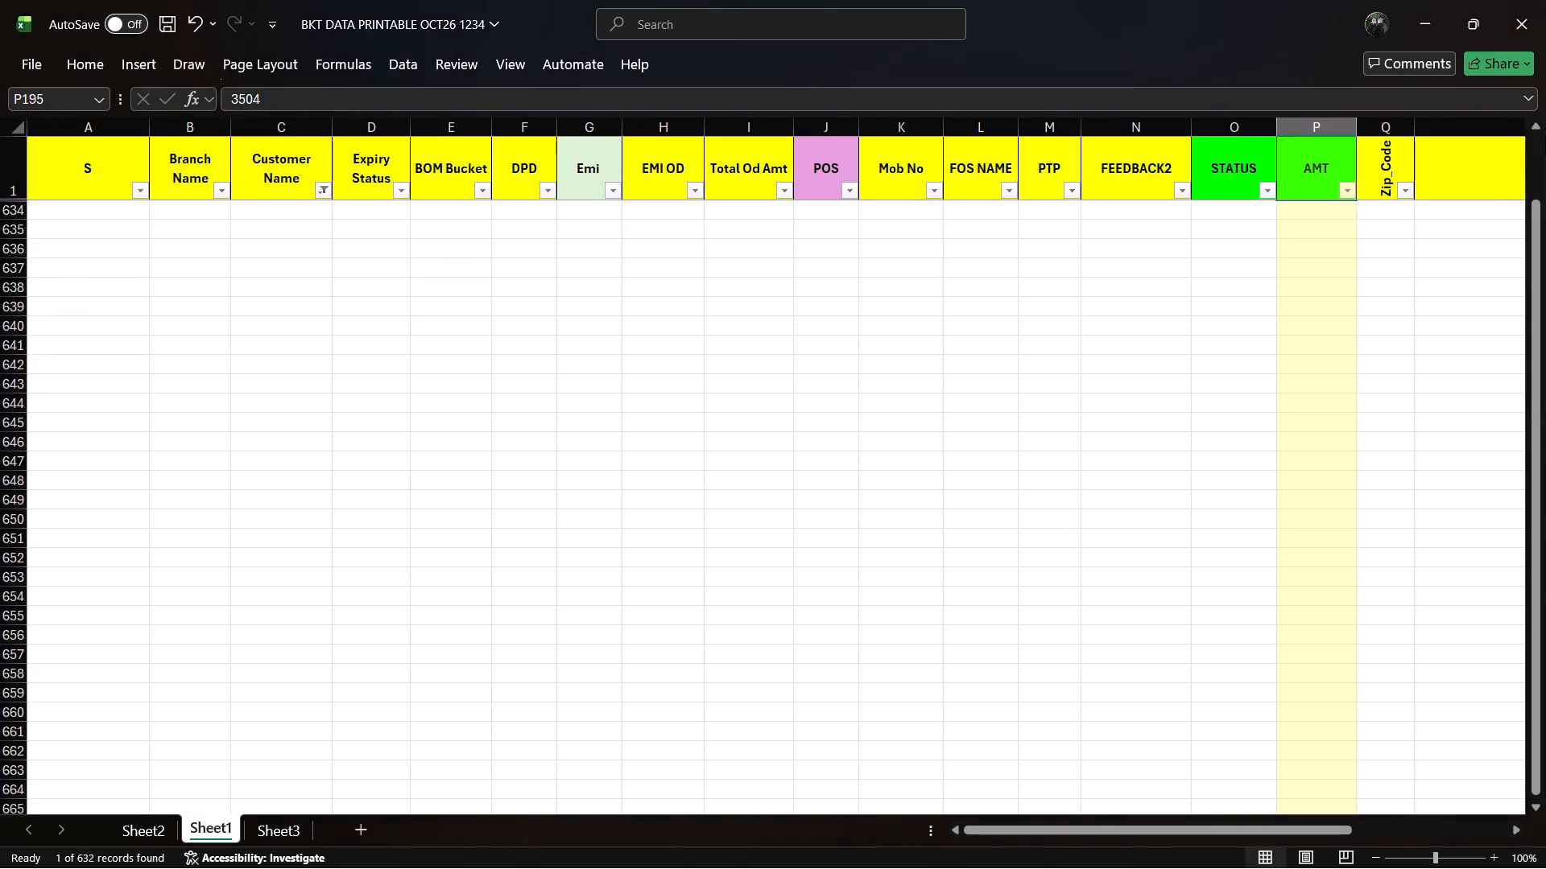
triple_click(1532, 131)
double_click(1532, 131)
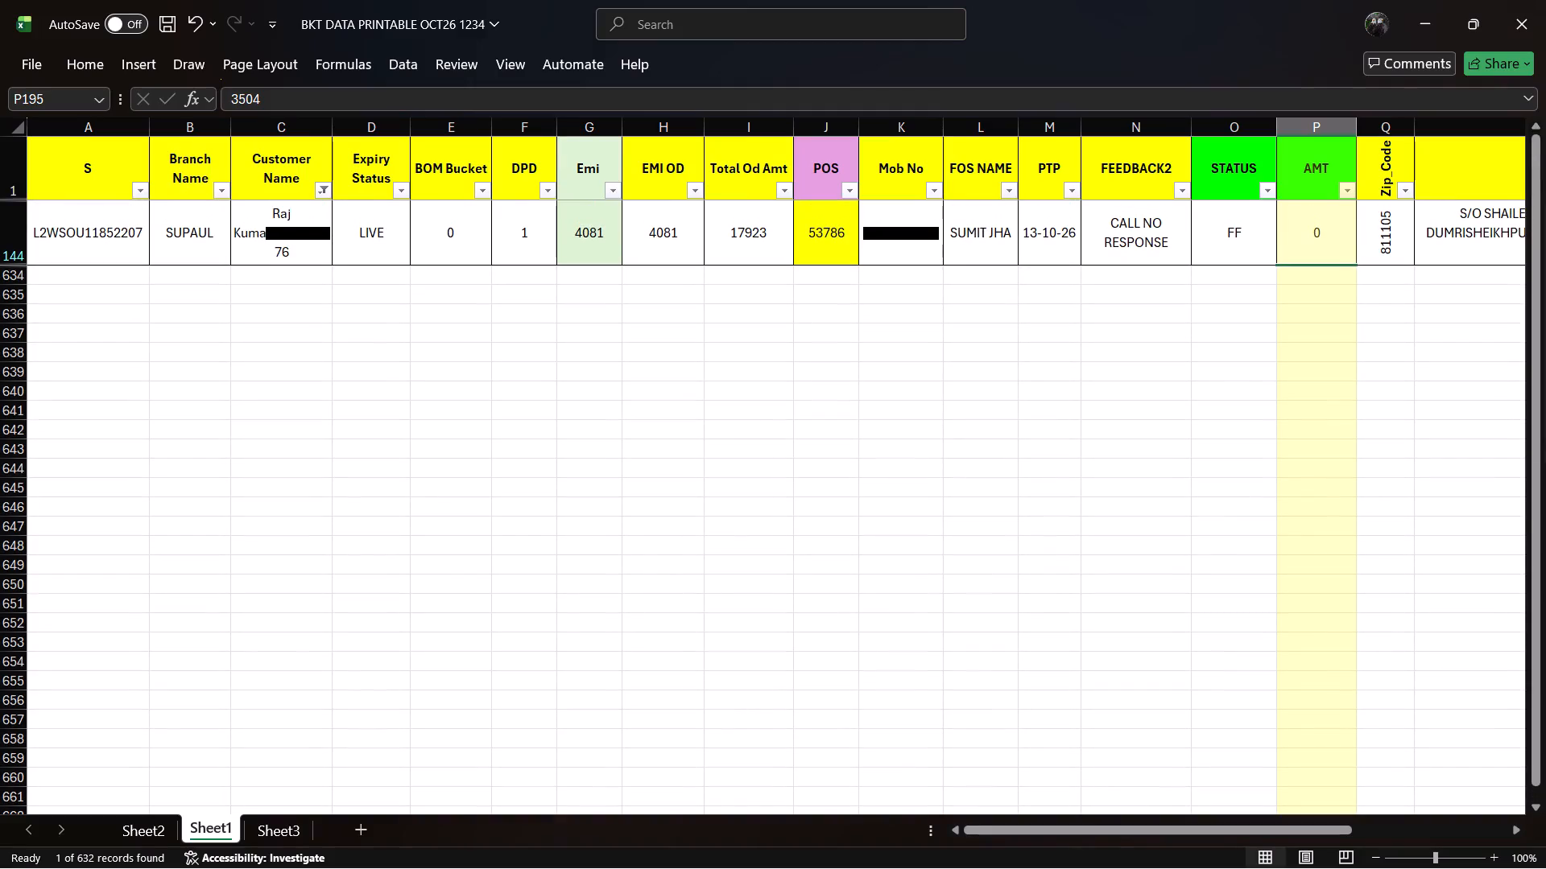
Clear the PTP date of the filtered row 144 customer.
click(113, 245)
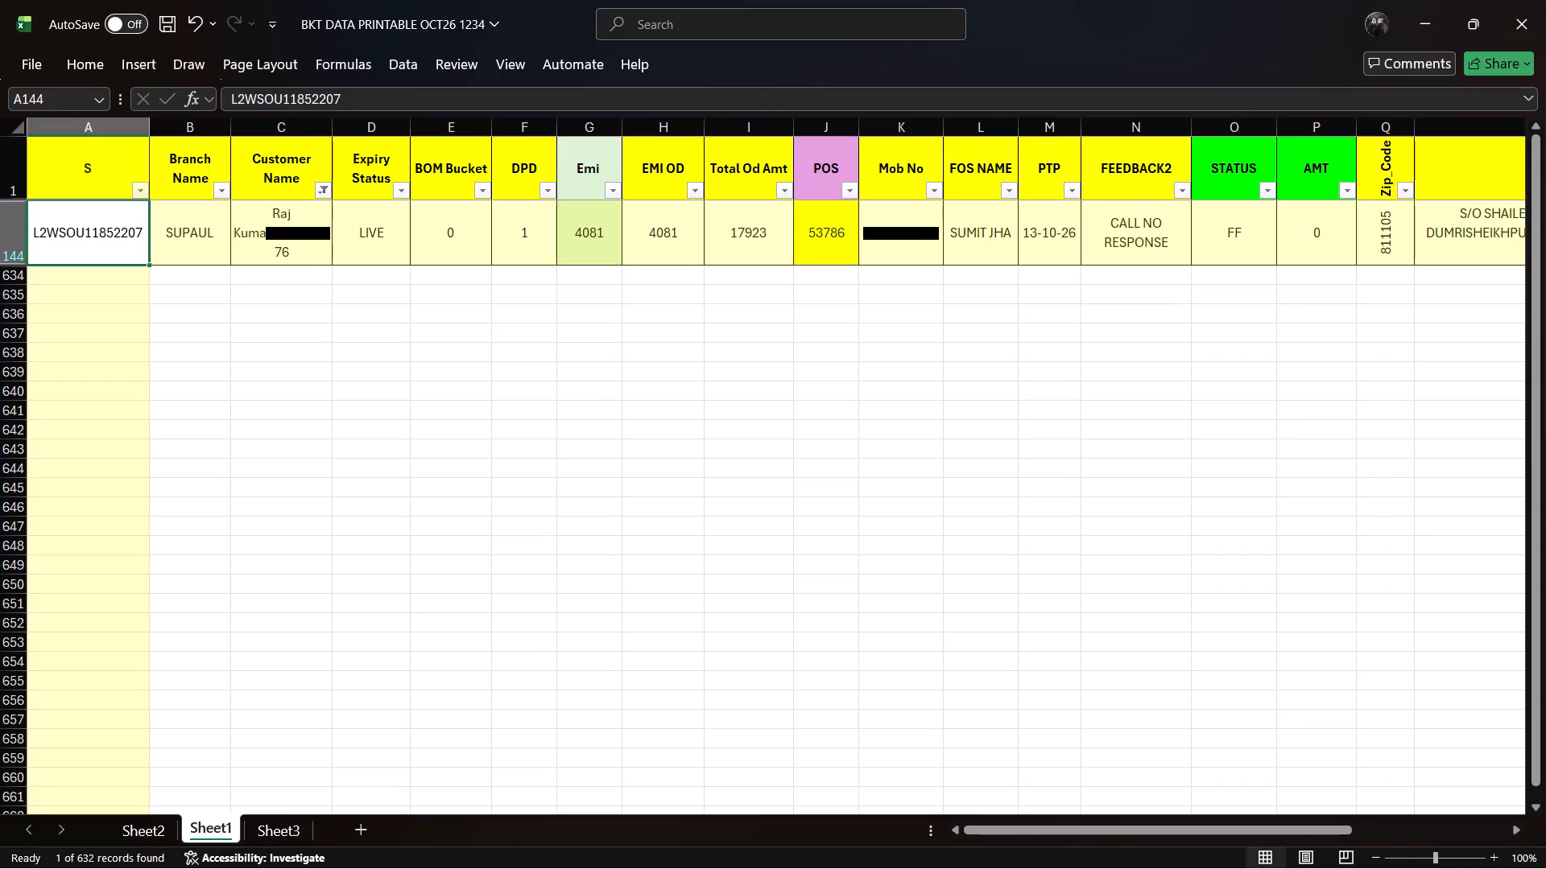
key(Right)
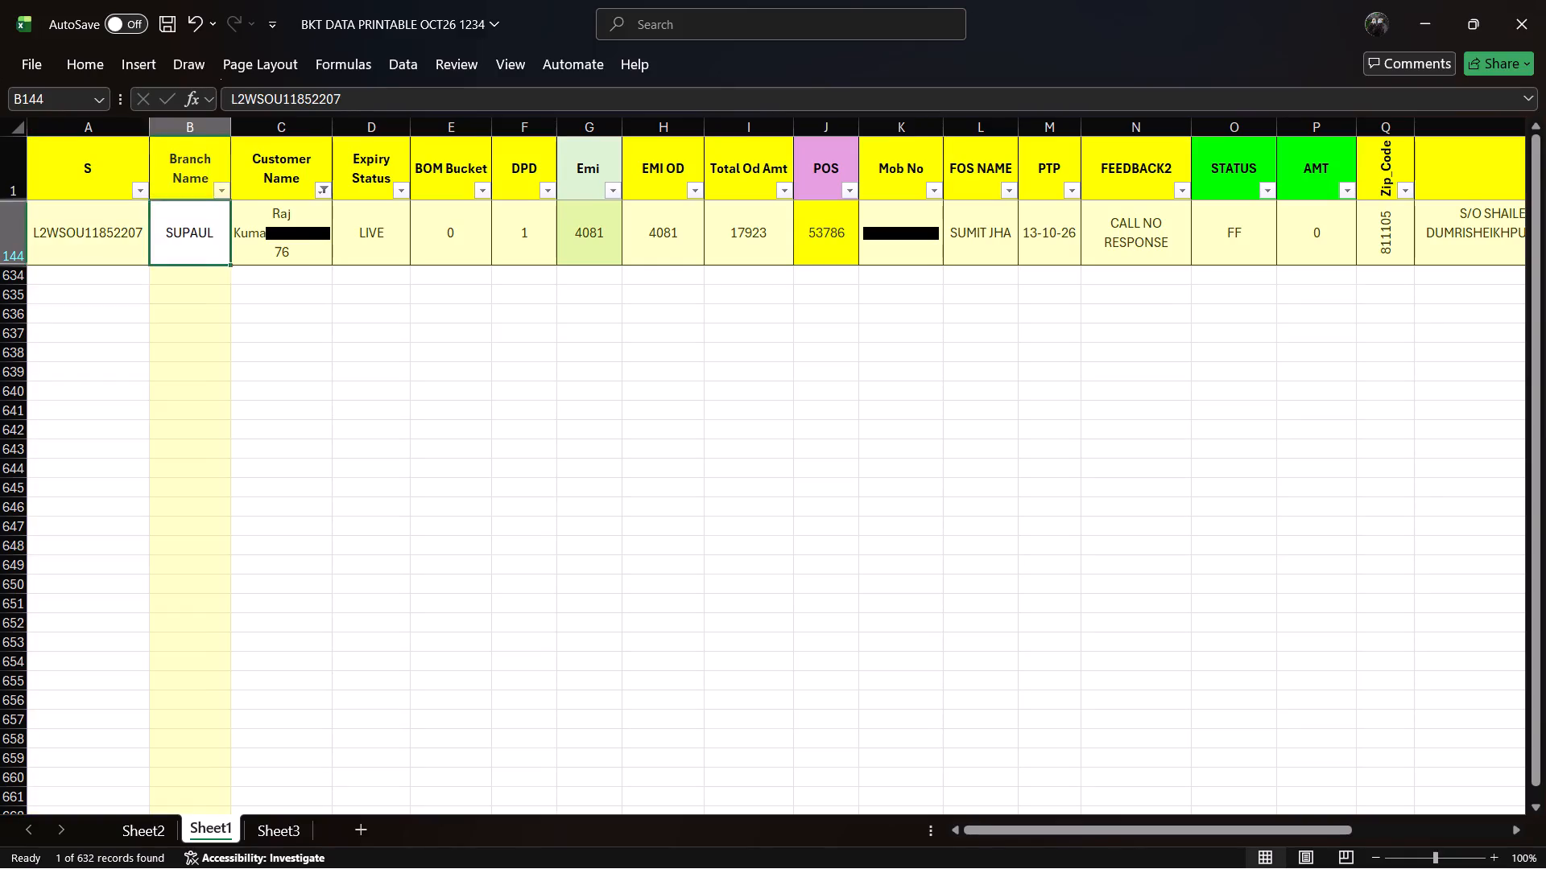
key(Right)
key(Right)
key(Right)
key(Right)
key(Right)
key(Right)
key(Right)
key(Right)
key(Right)
key(Right)
key(Right)
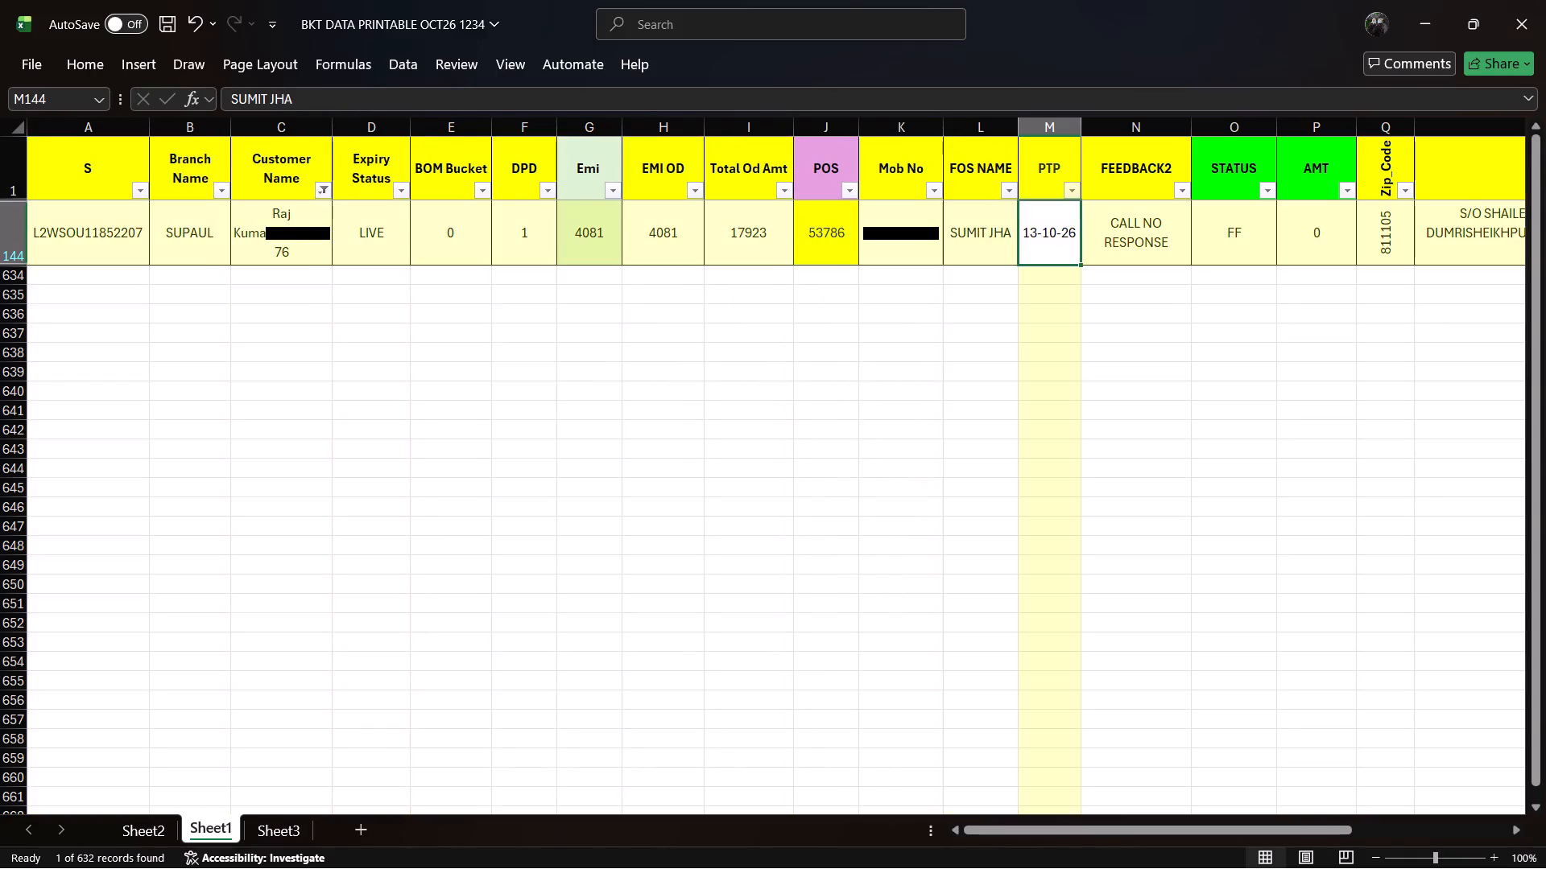
key(BackSpace)
Set the row 144 customer's FEEDBACK2 to PAID and STATUS to STAB.
key(Right)
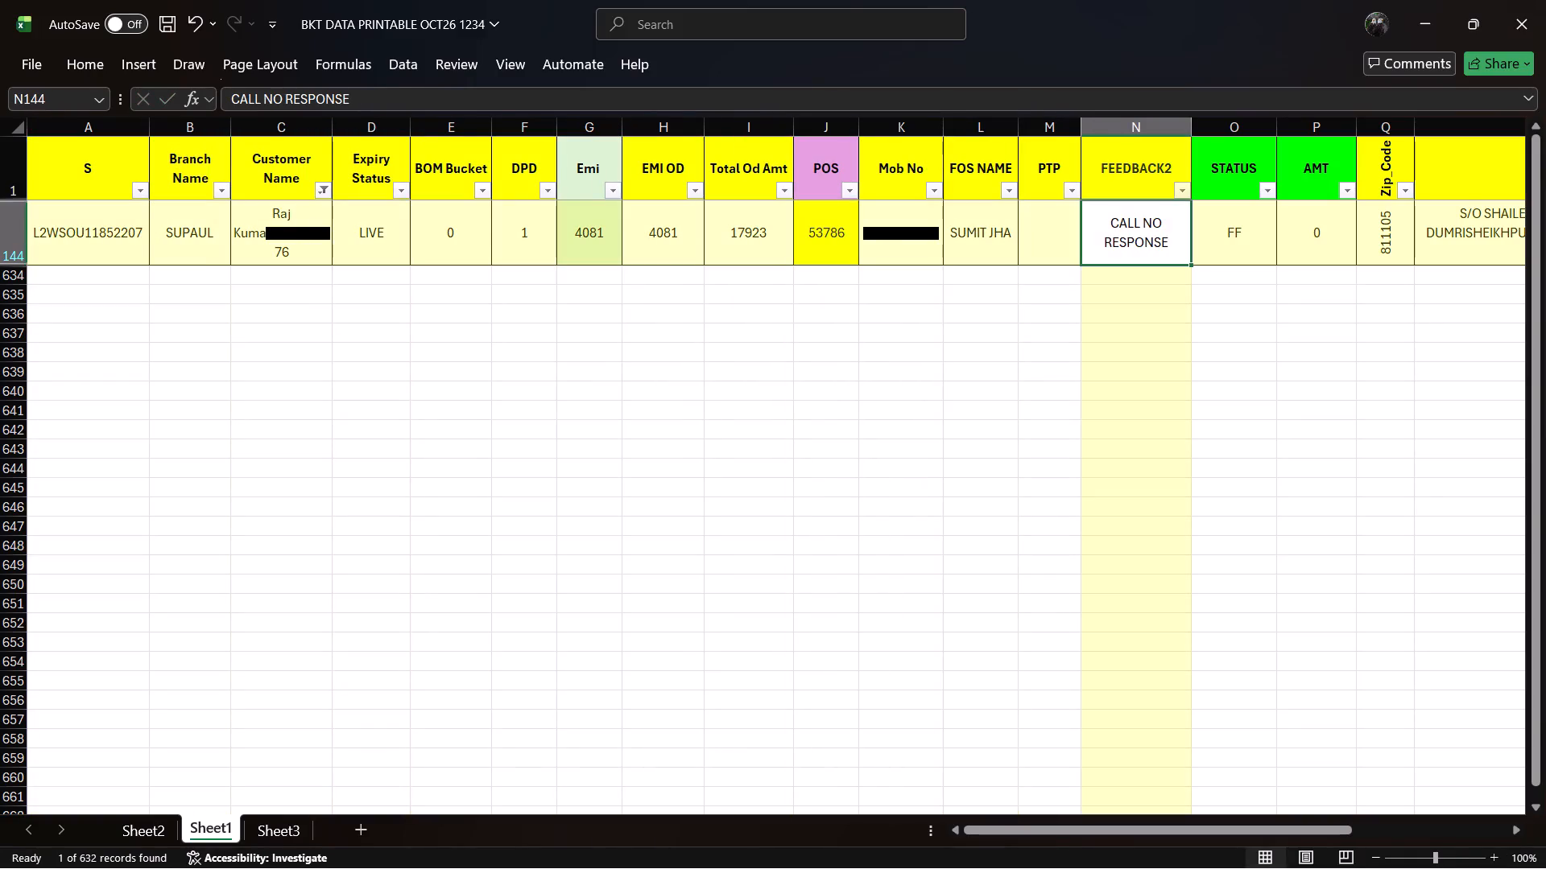
key(BackSpace)
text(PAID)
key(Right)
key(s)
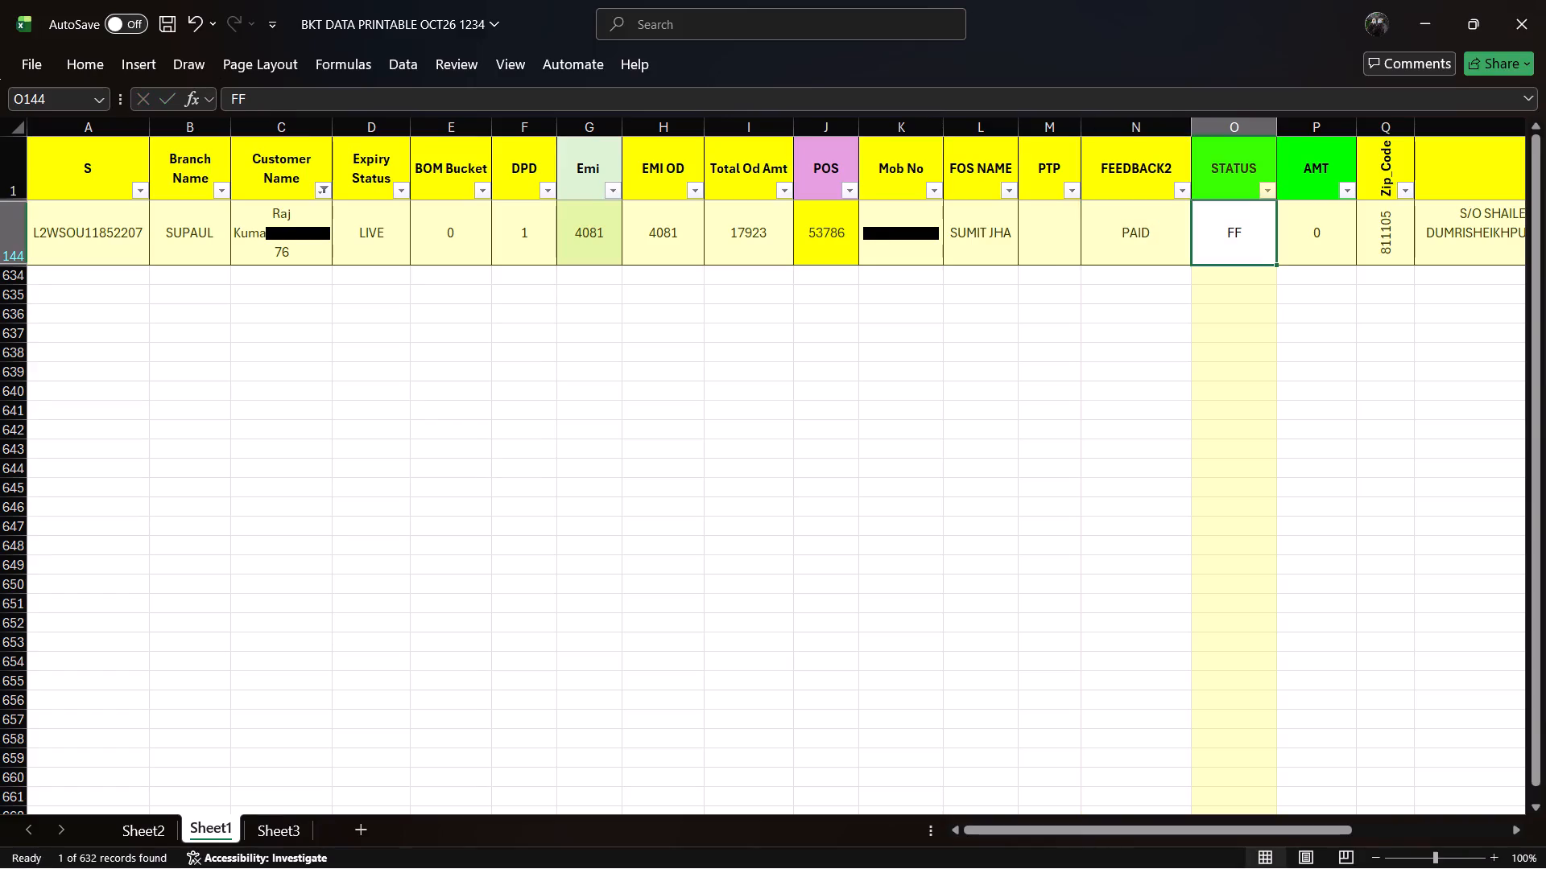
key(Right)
Copy the row 144 customer's EMI OD value, 4081, into the AMT cell and save the workbook.
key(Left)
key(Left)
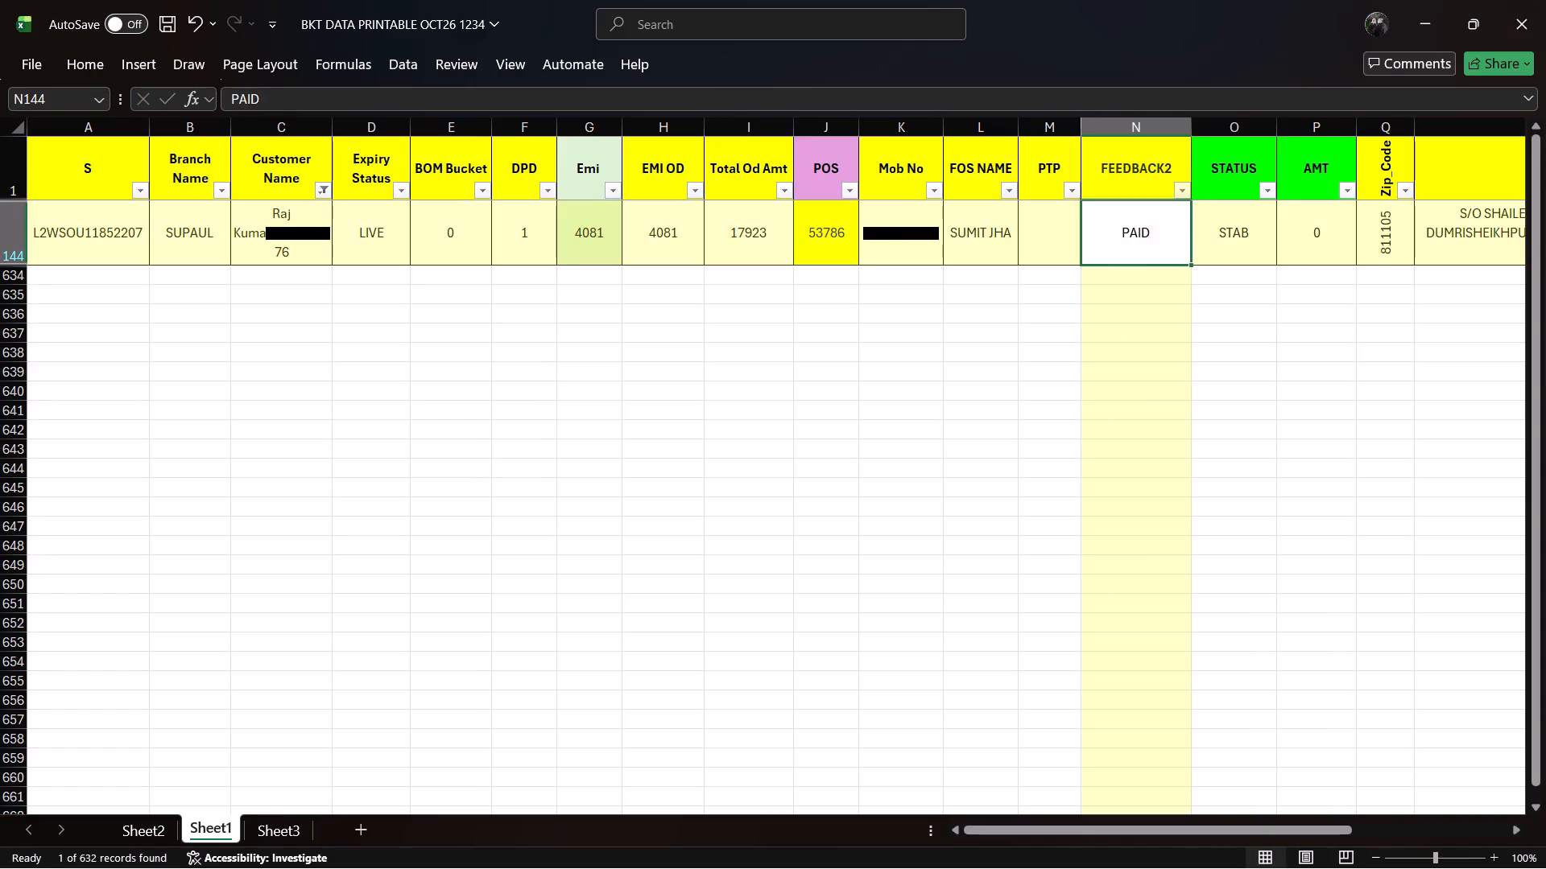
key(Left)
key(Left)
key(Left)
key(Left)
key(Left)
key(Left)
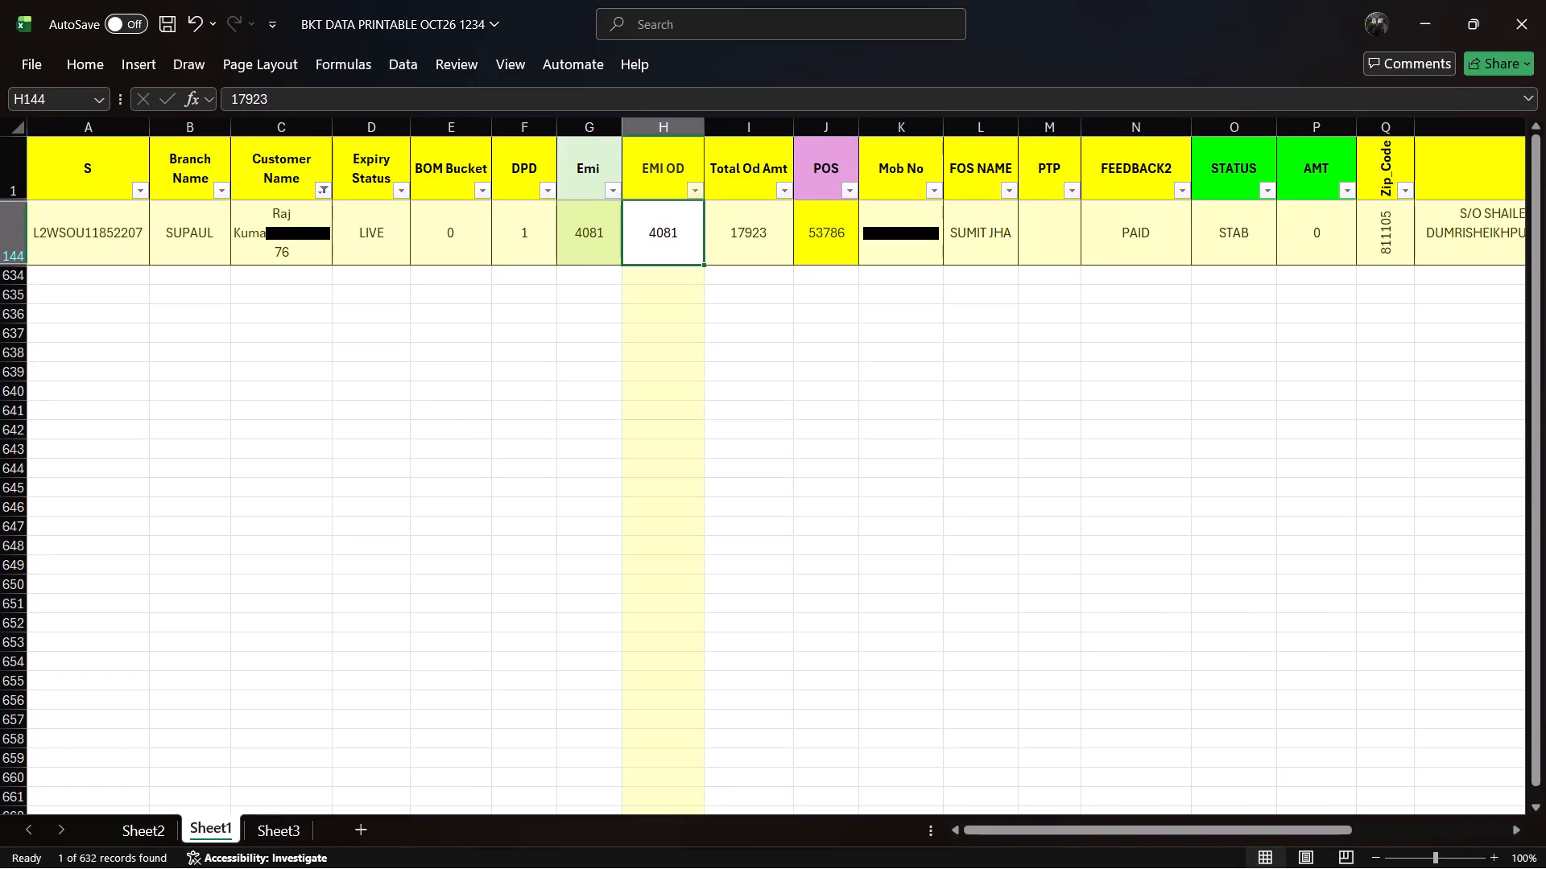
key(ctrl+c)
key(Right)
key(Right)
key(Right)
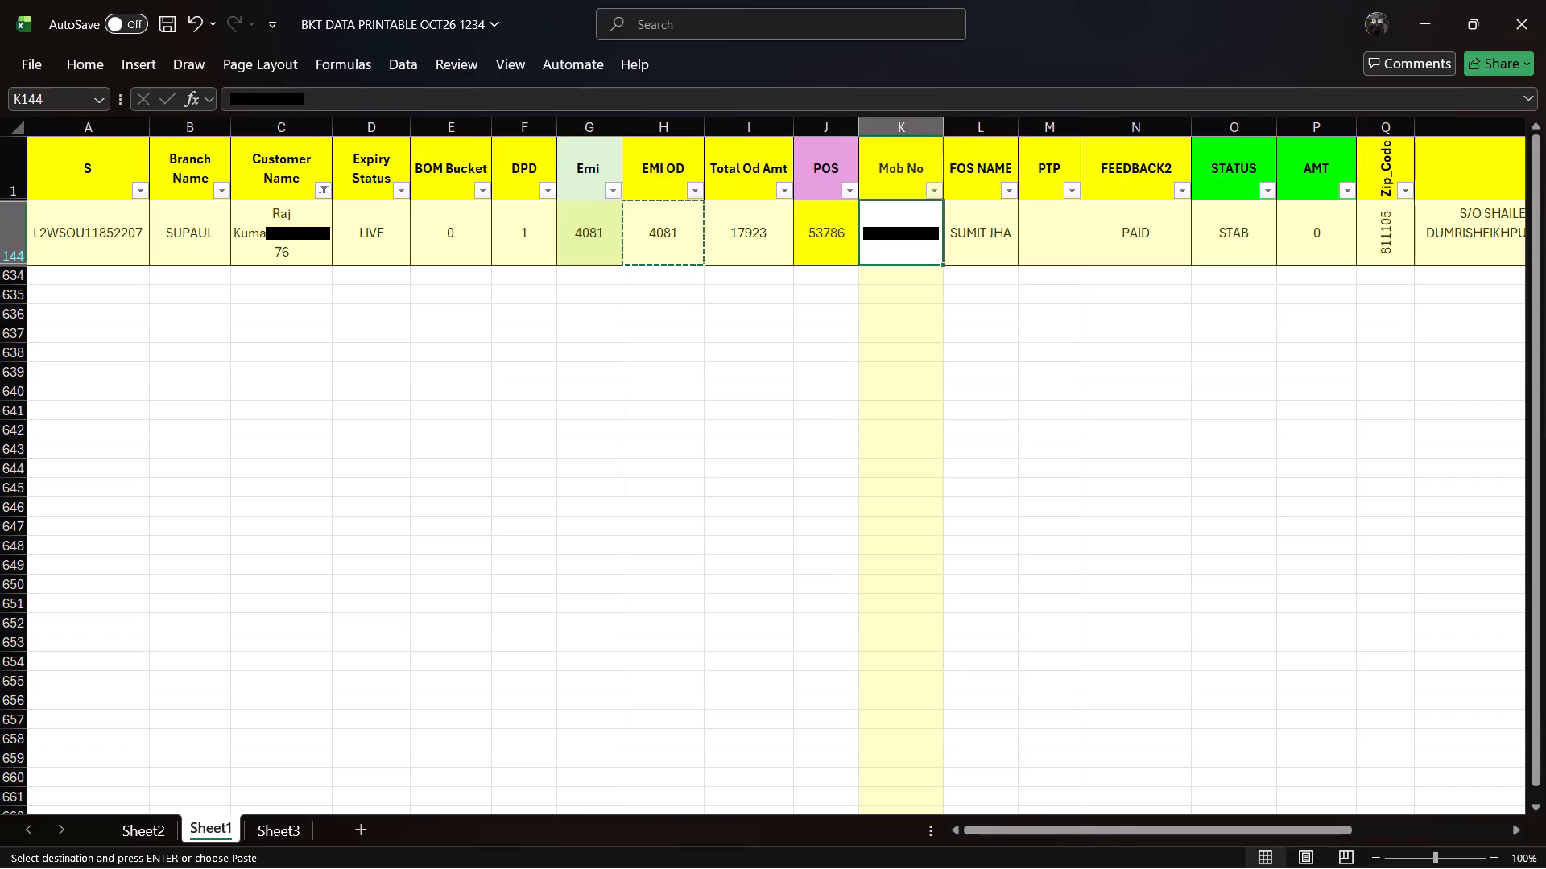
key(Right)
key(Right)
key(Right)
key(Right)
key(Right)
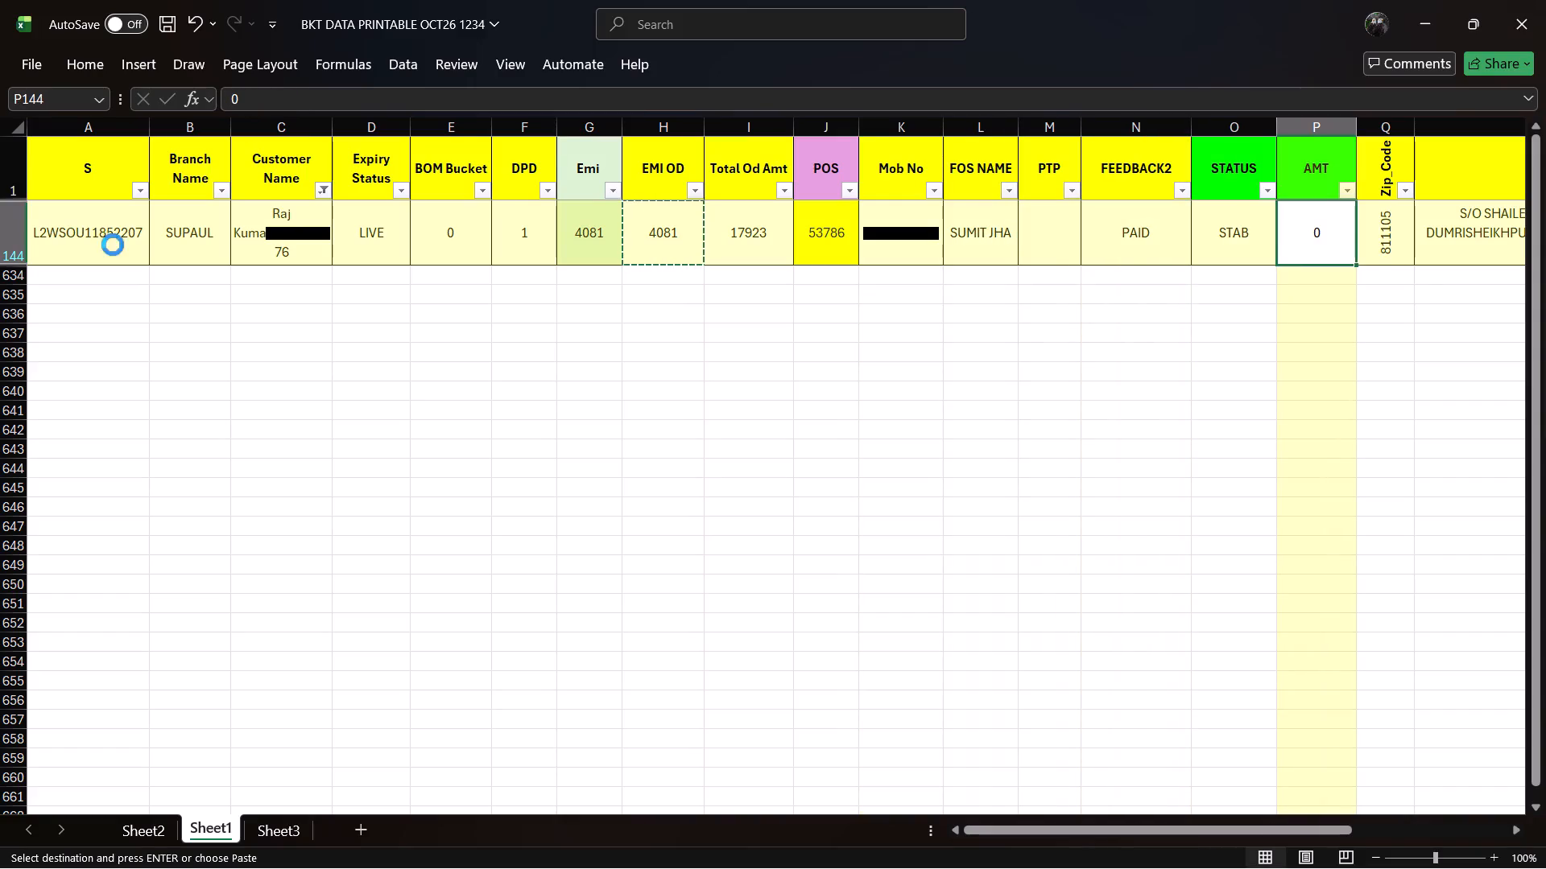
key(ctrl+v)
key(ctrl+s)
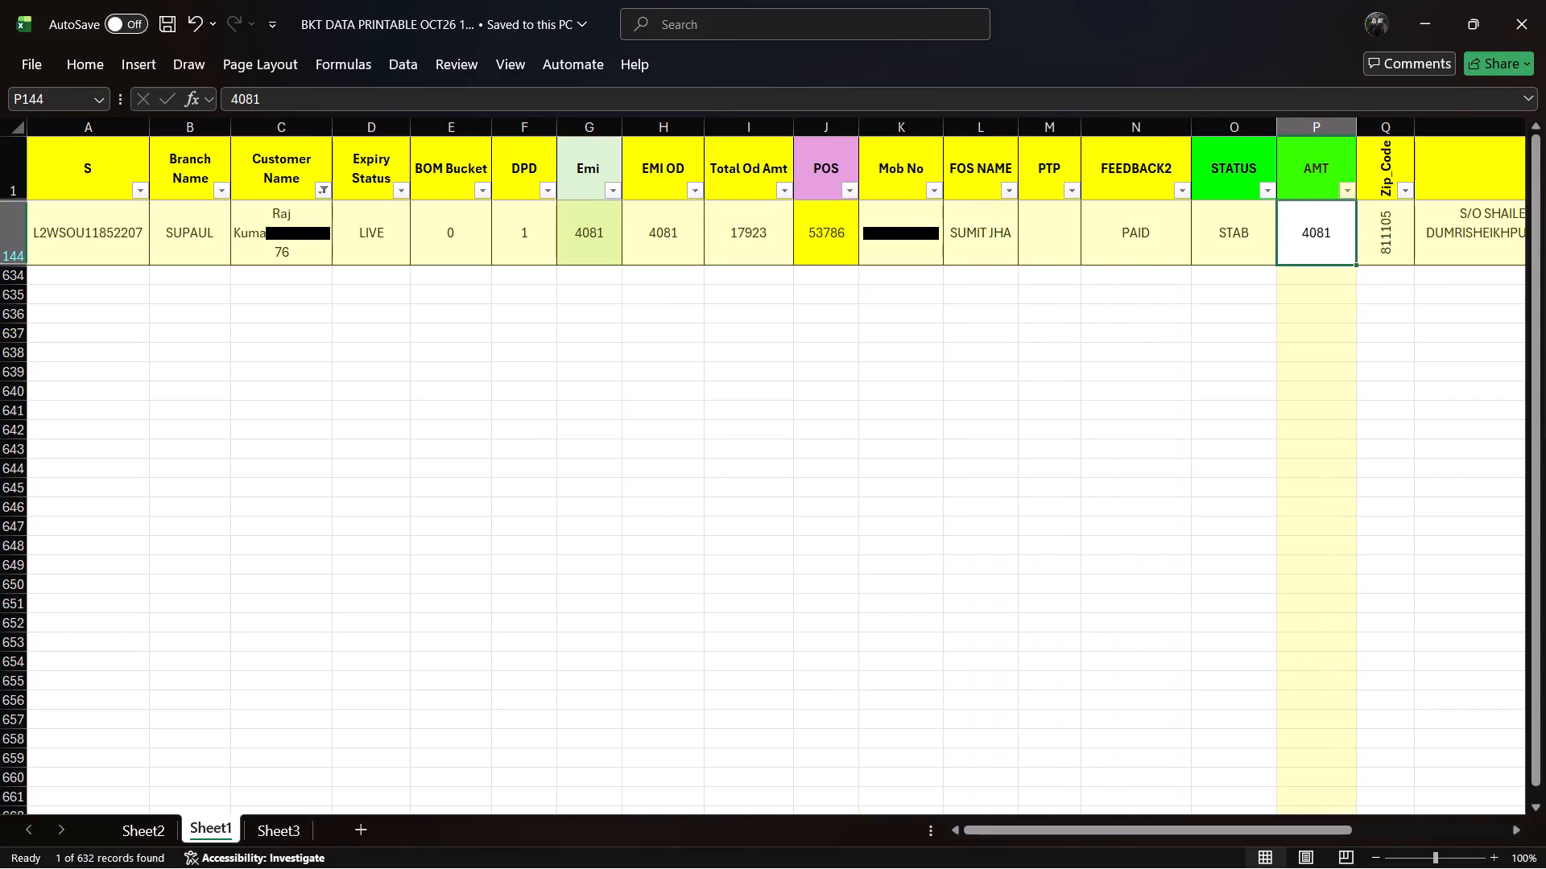
click(317, 192)
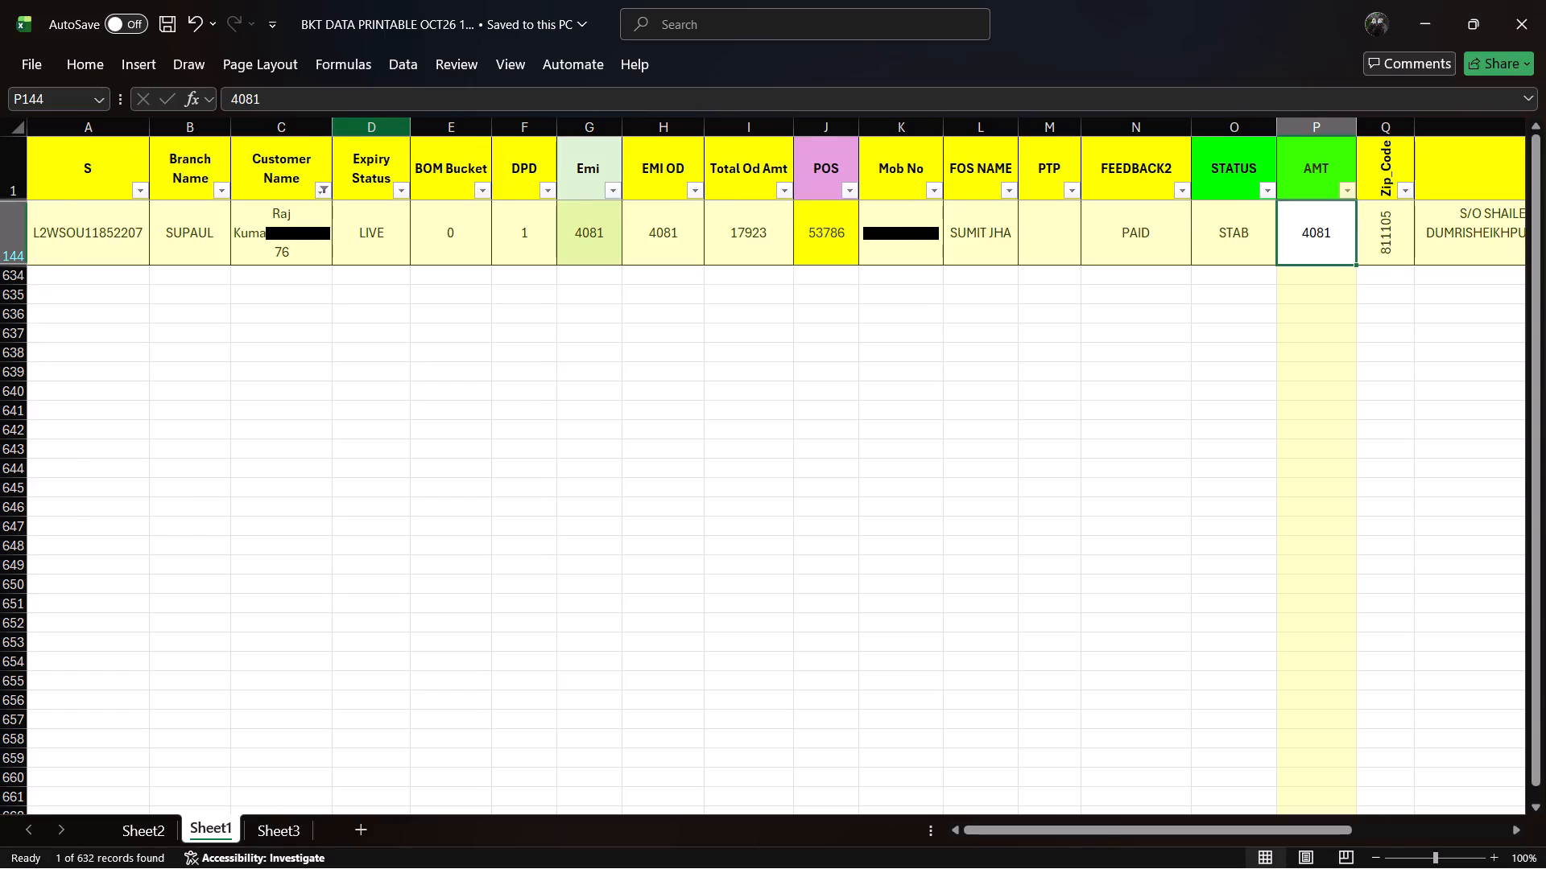
click(131, 428)
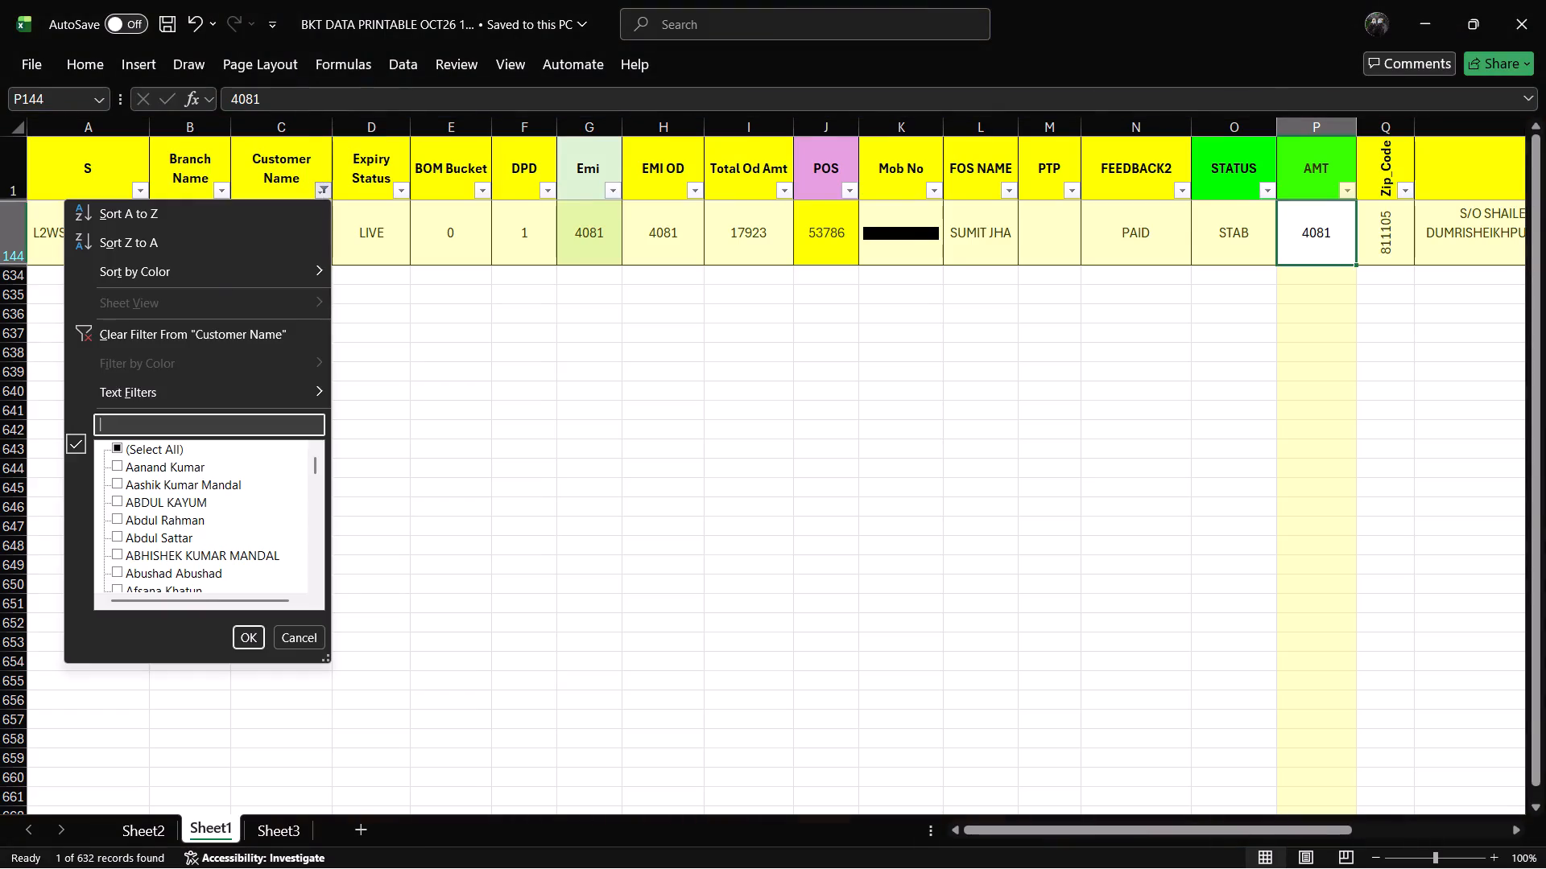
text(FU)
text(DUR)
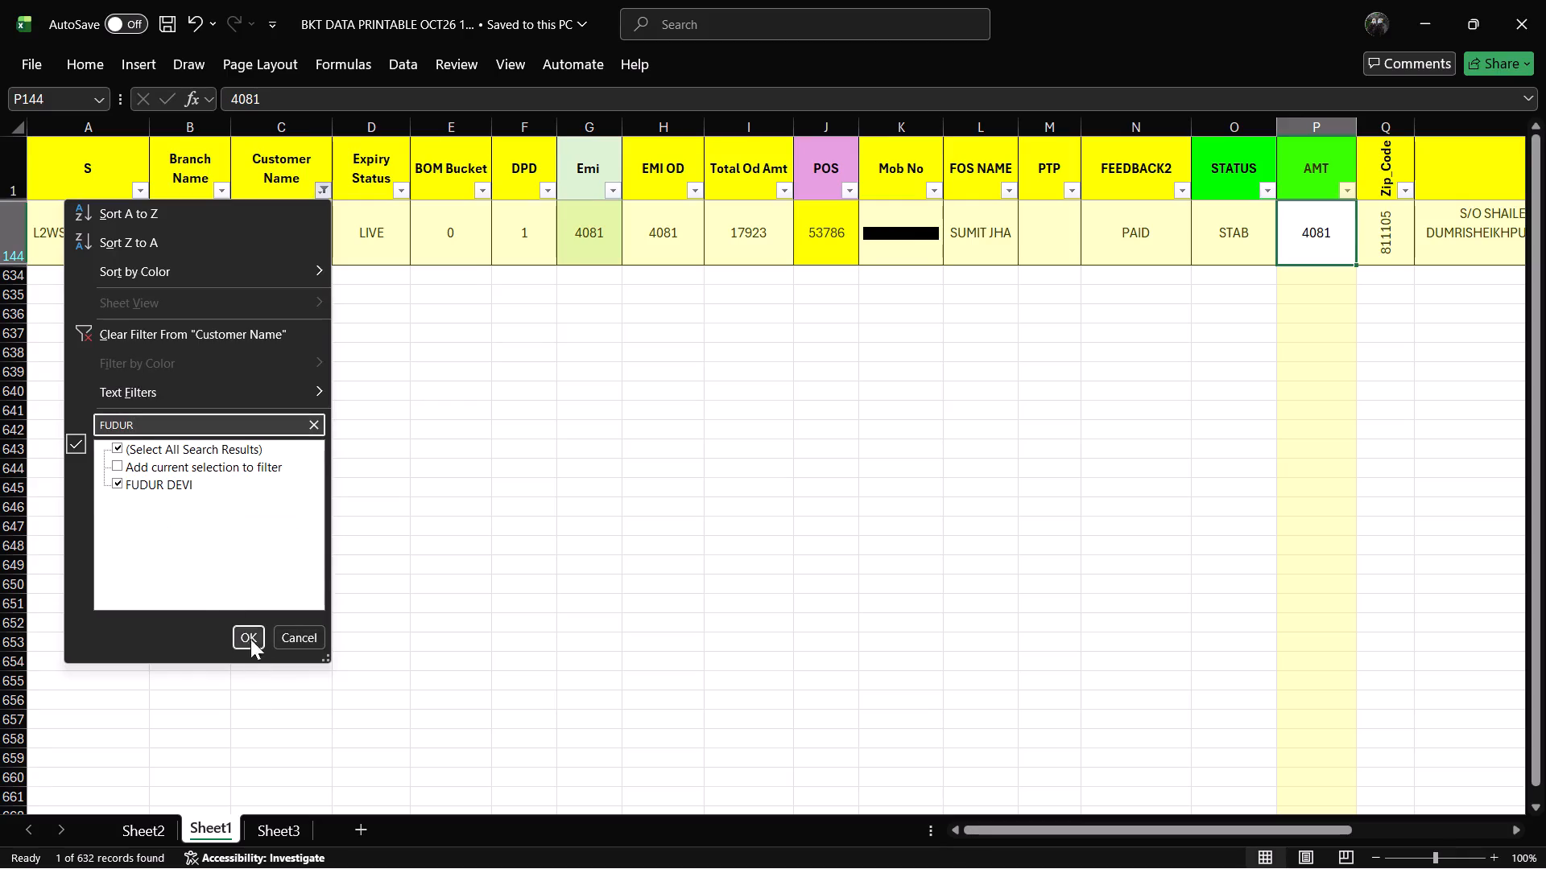
click(250, 632)
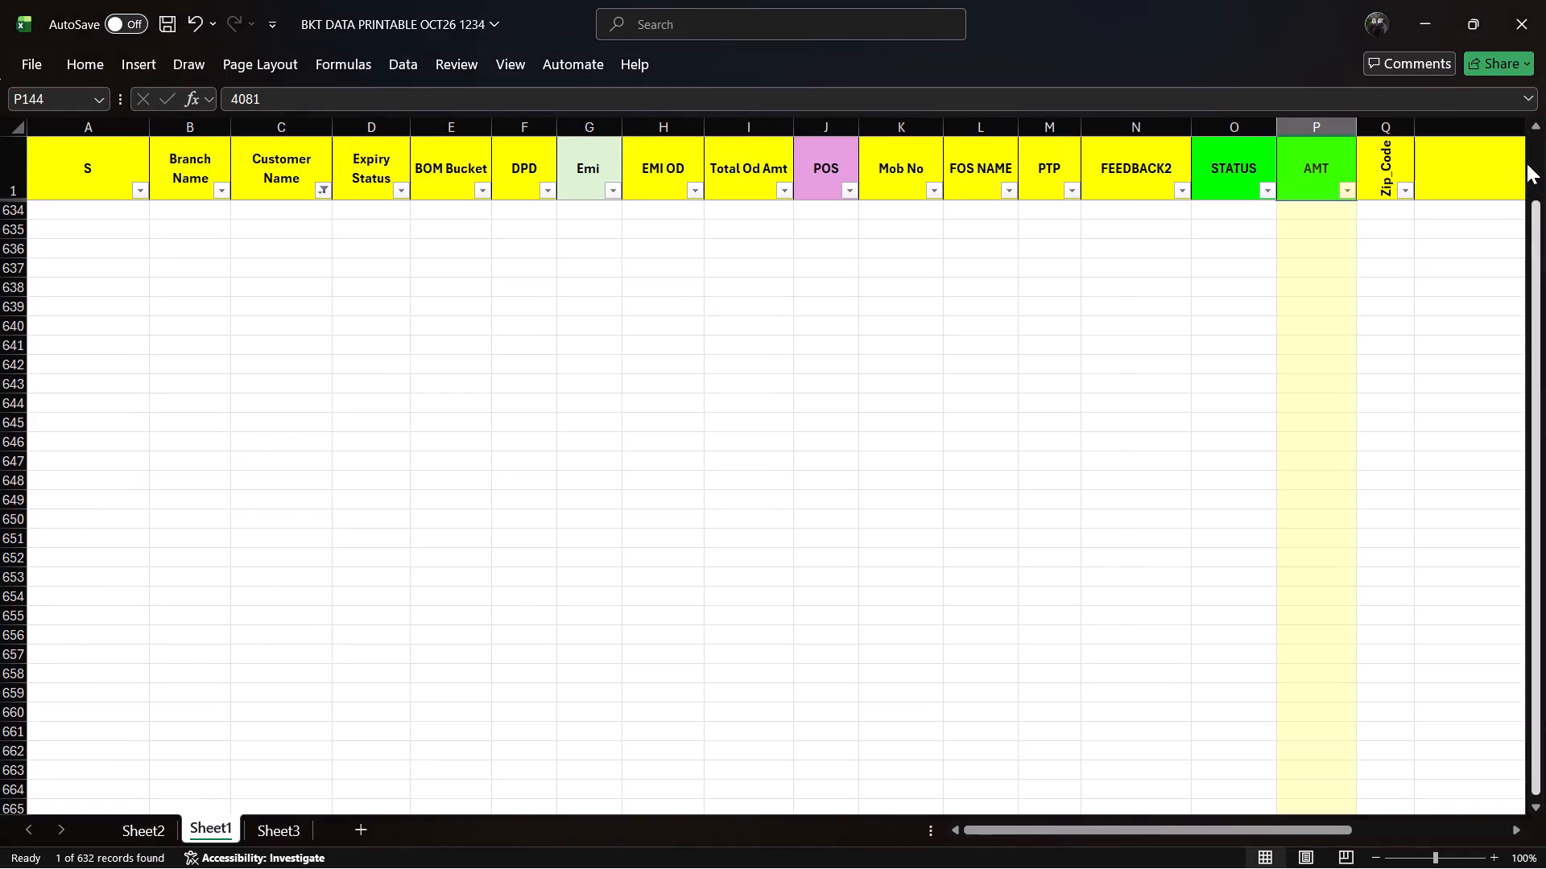
triple_click(1530, 121)
click(1530, 121)
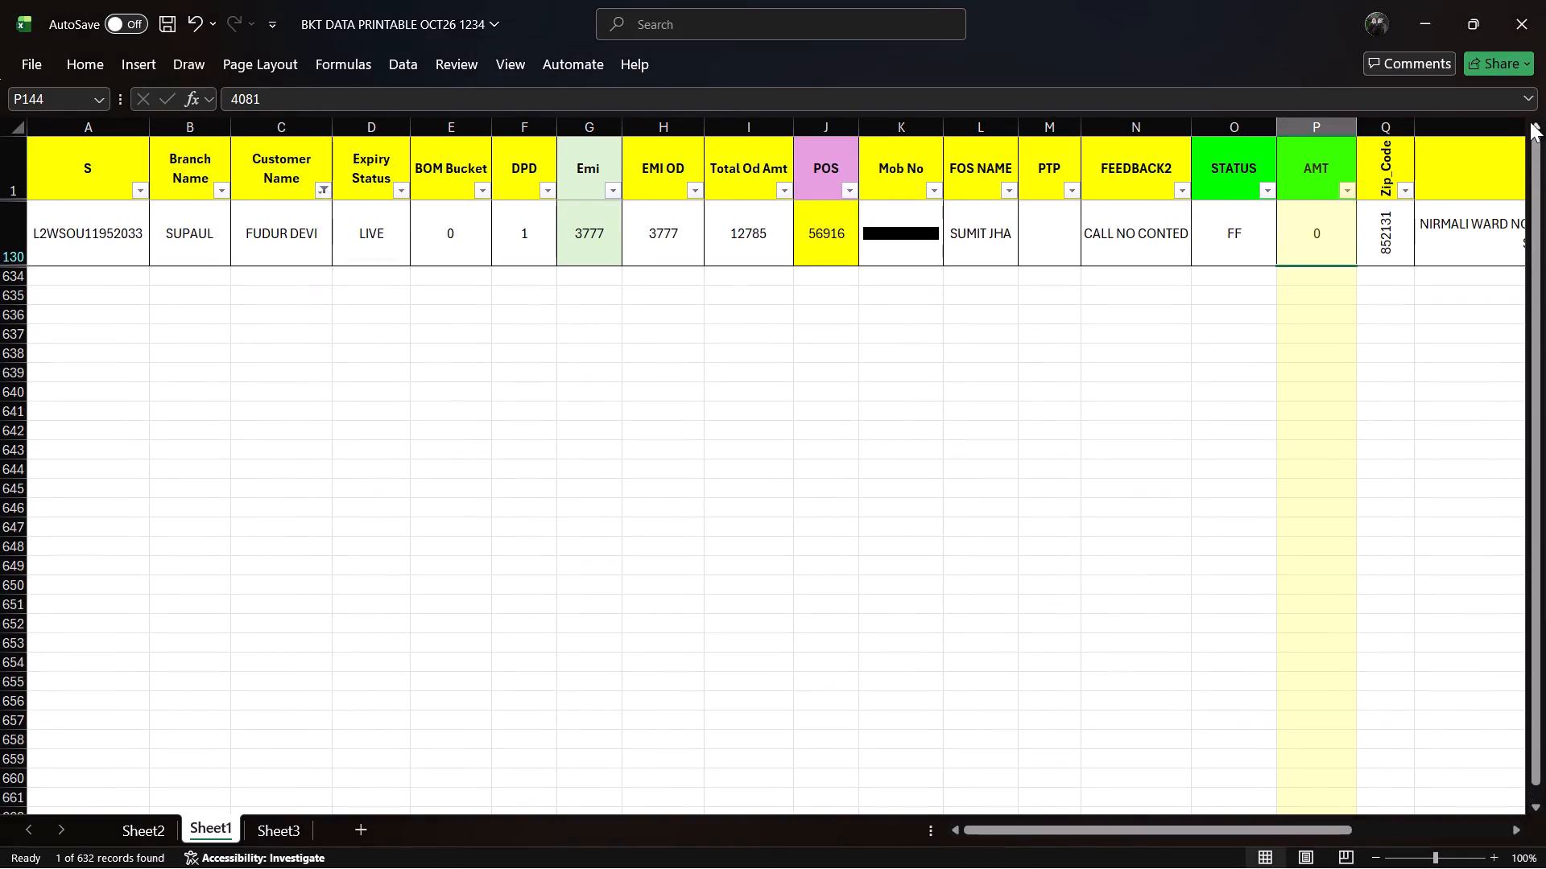
Set the filtered row 130 customer's FEEDBACK2 to PAID and STATUS to STAB.
click(506, 239)
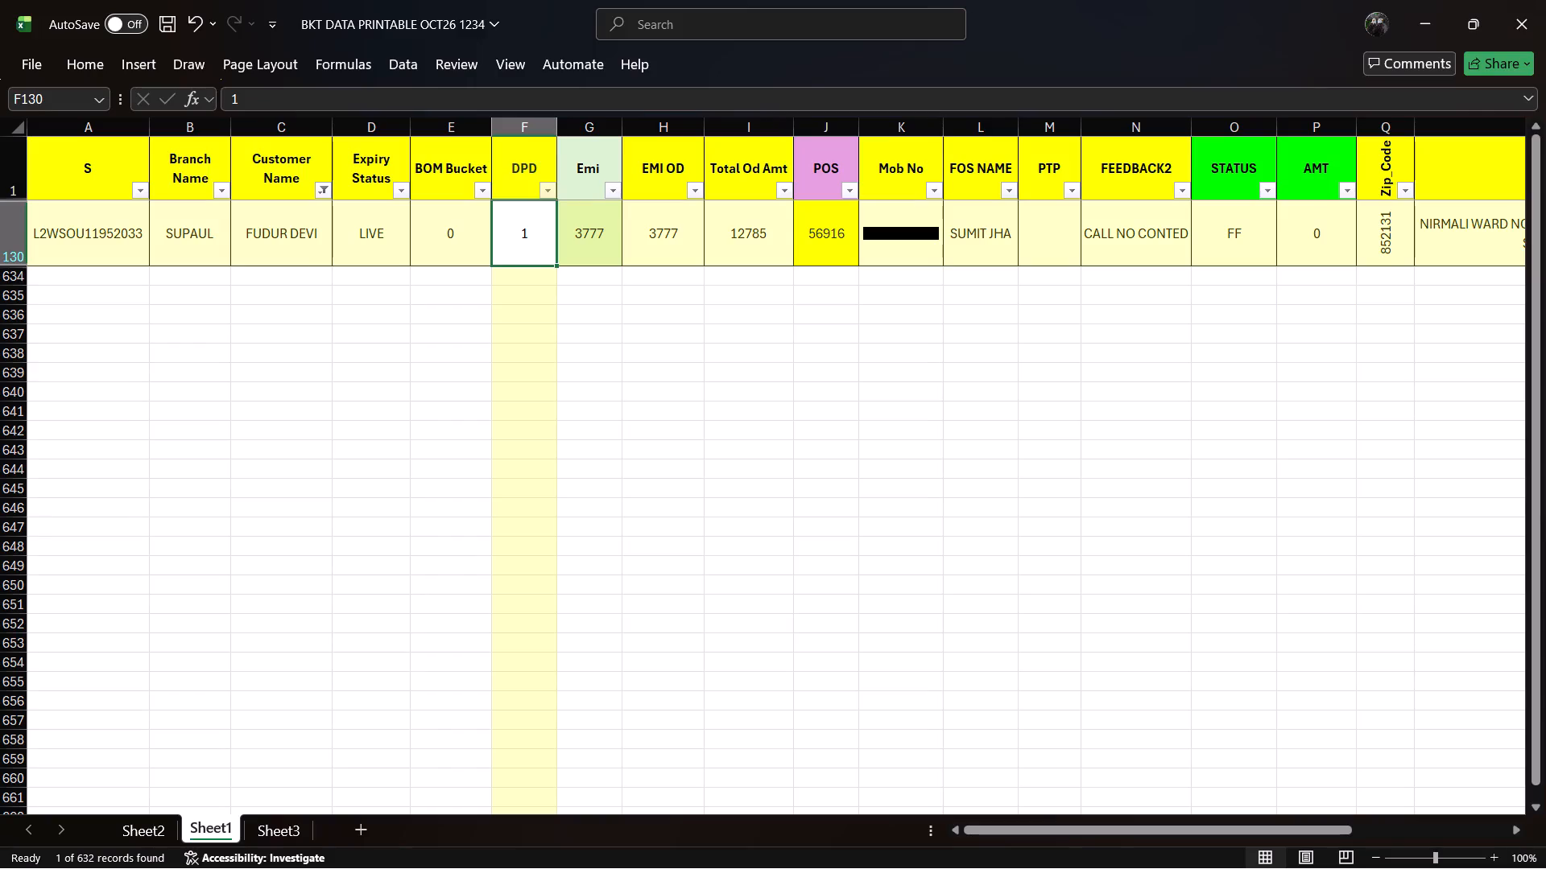
key(Right)
key(Right)
key(Right)
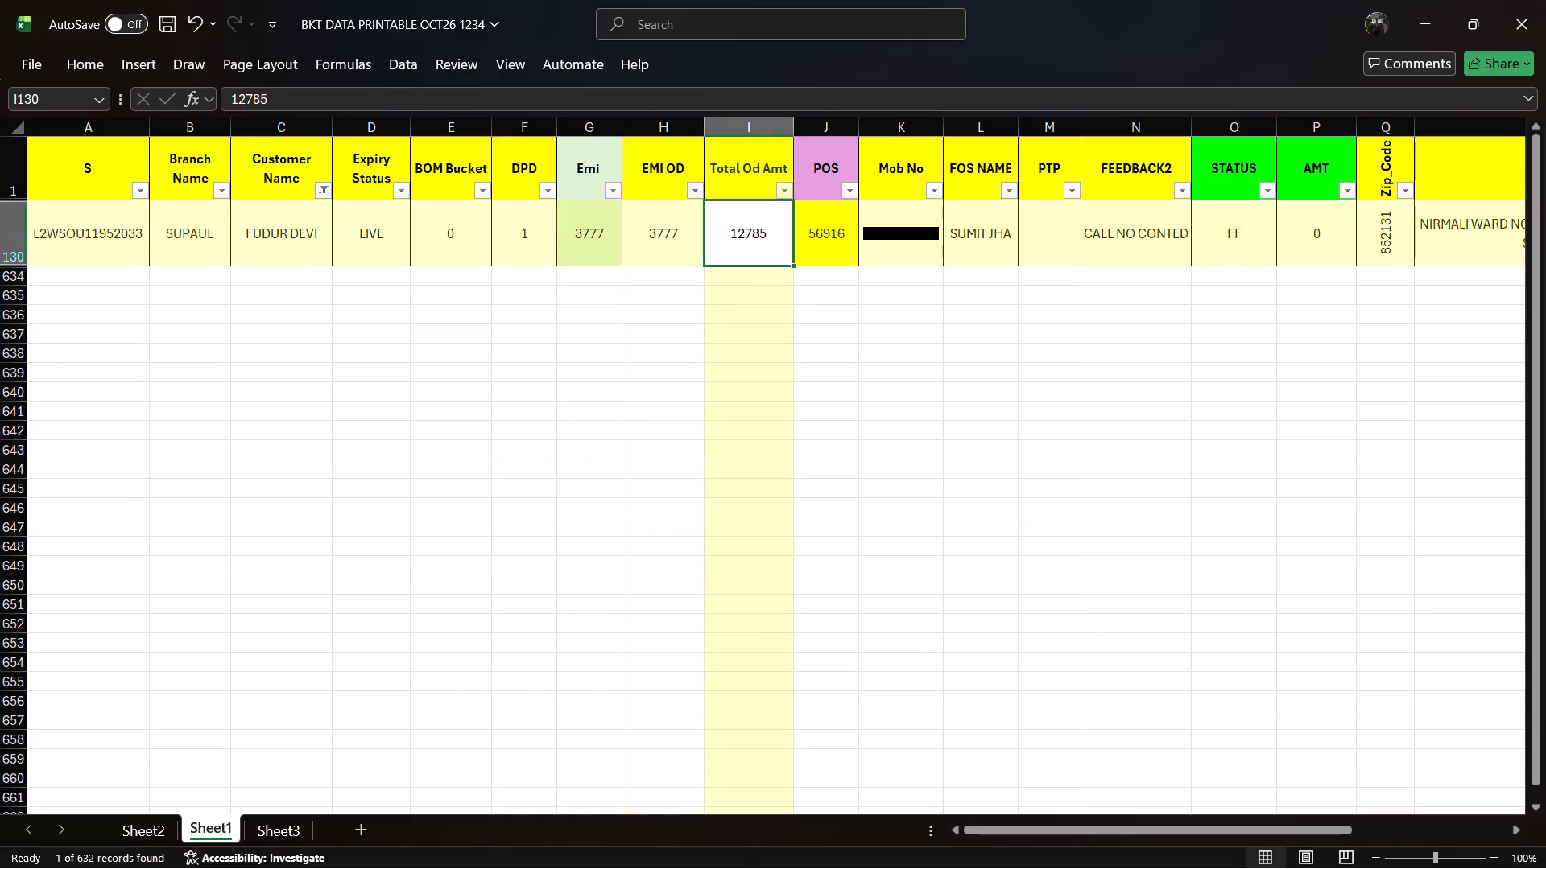
key(Right)
key(Right)
key(Right)
key(Right)
key(Right)
key(BackSpace)
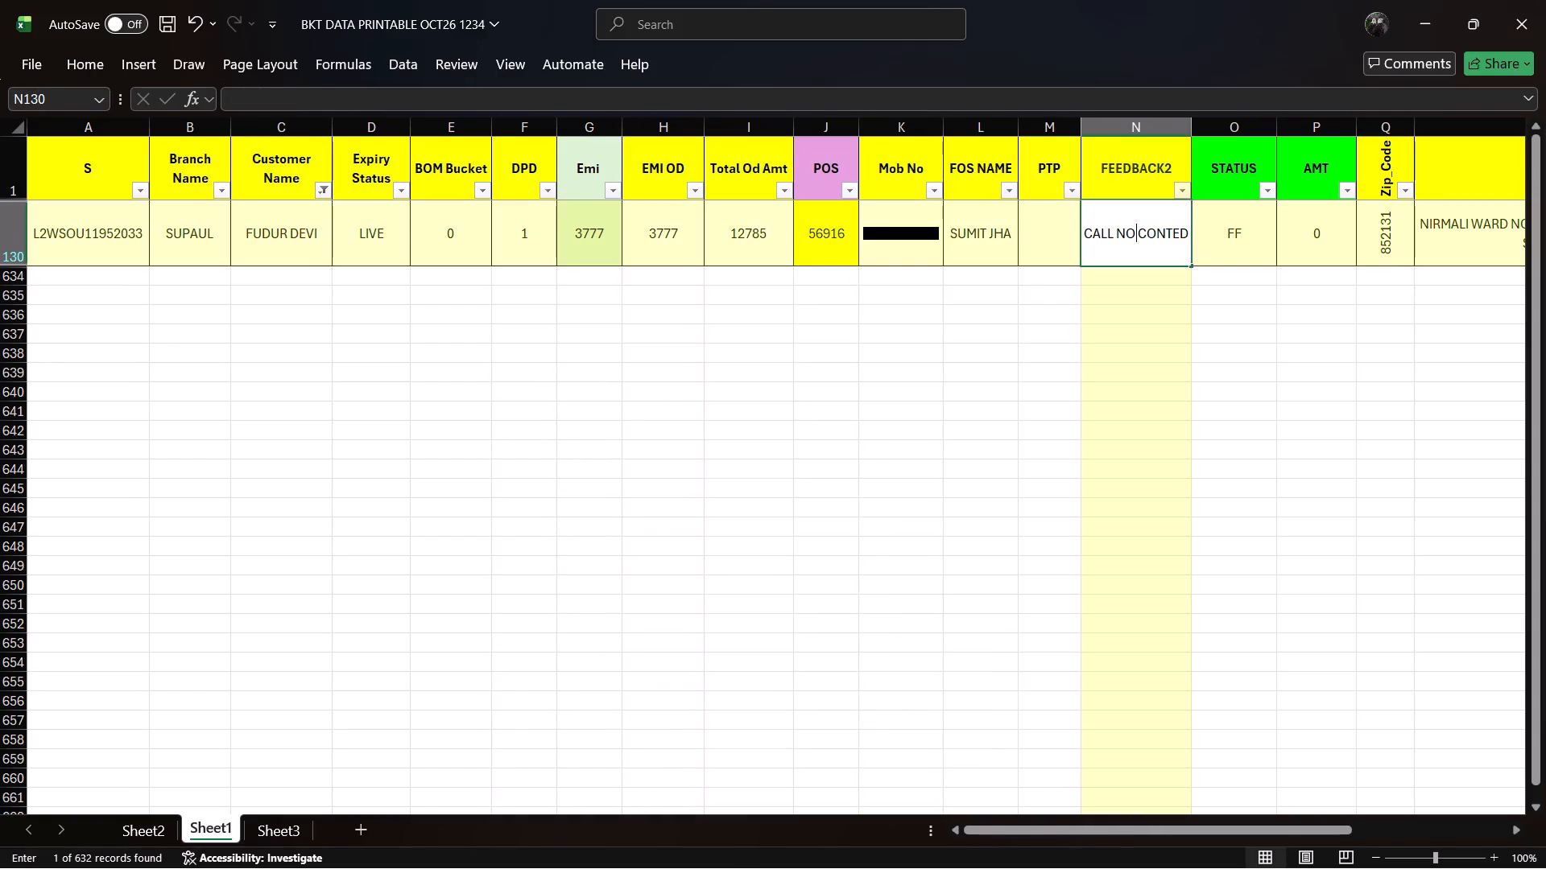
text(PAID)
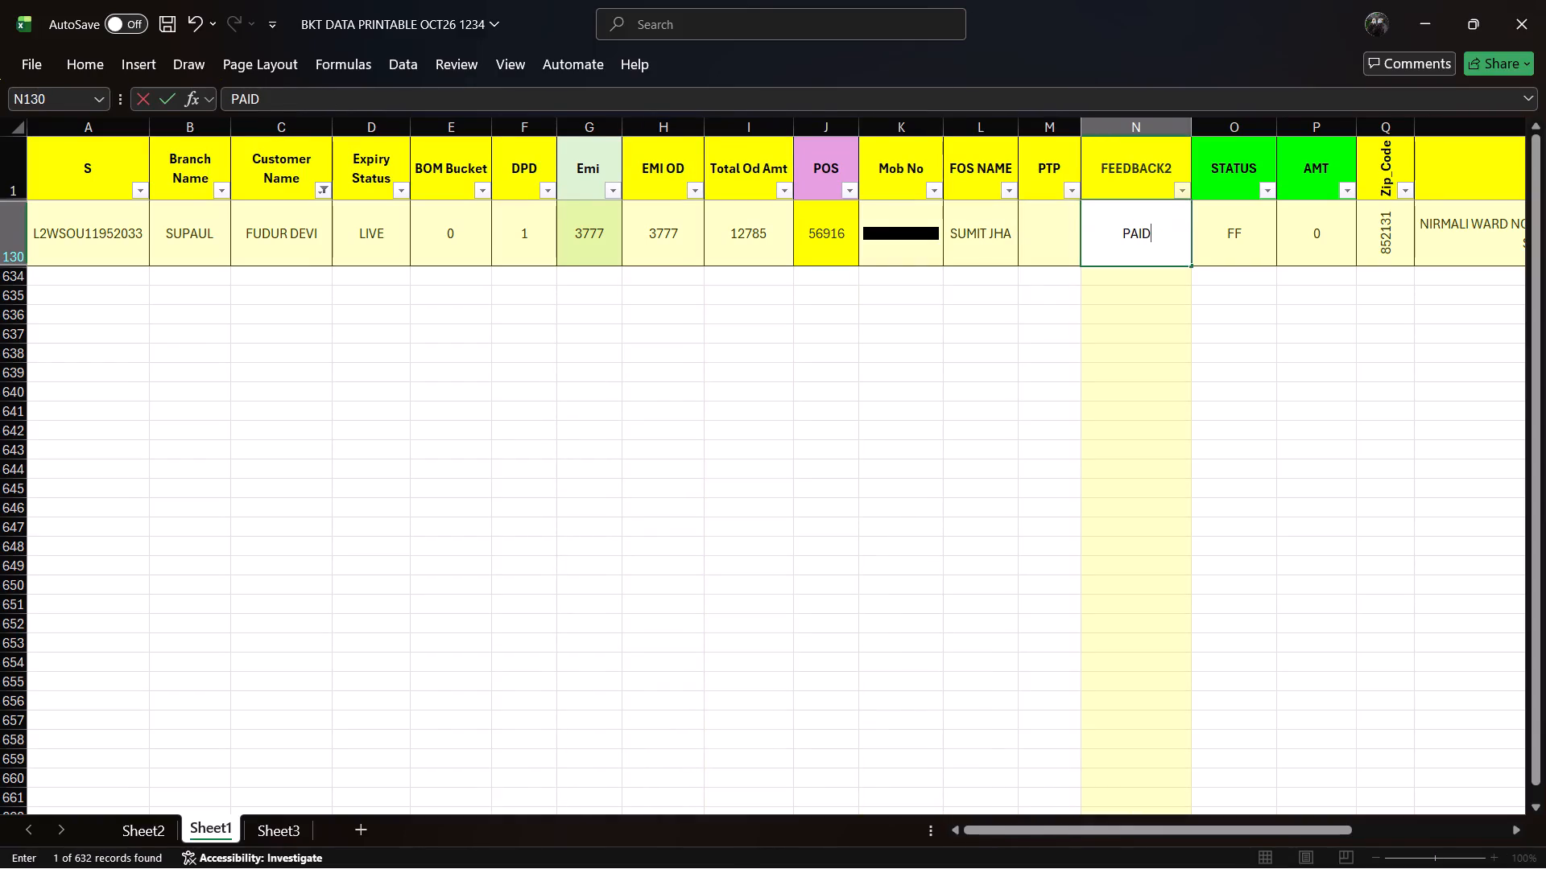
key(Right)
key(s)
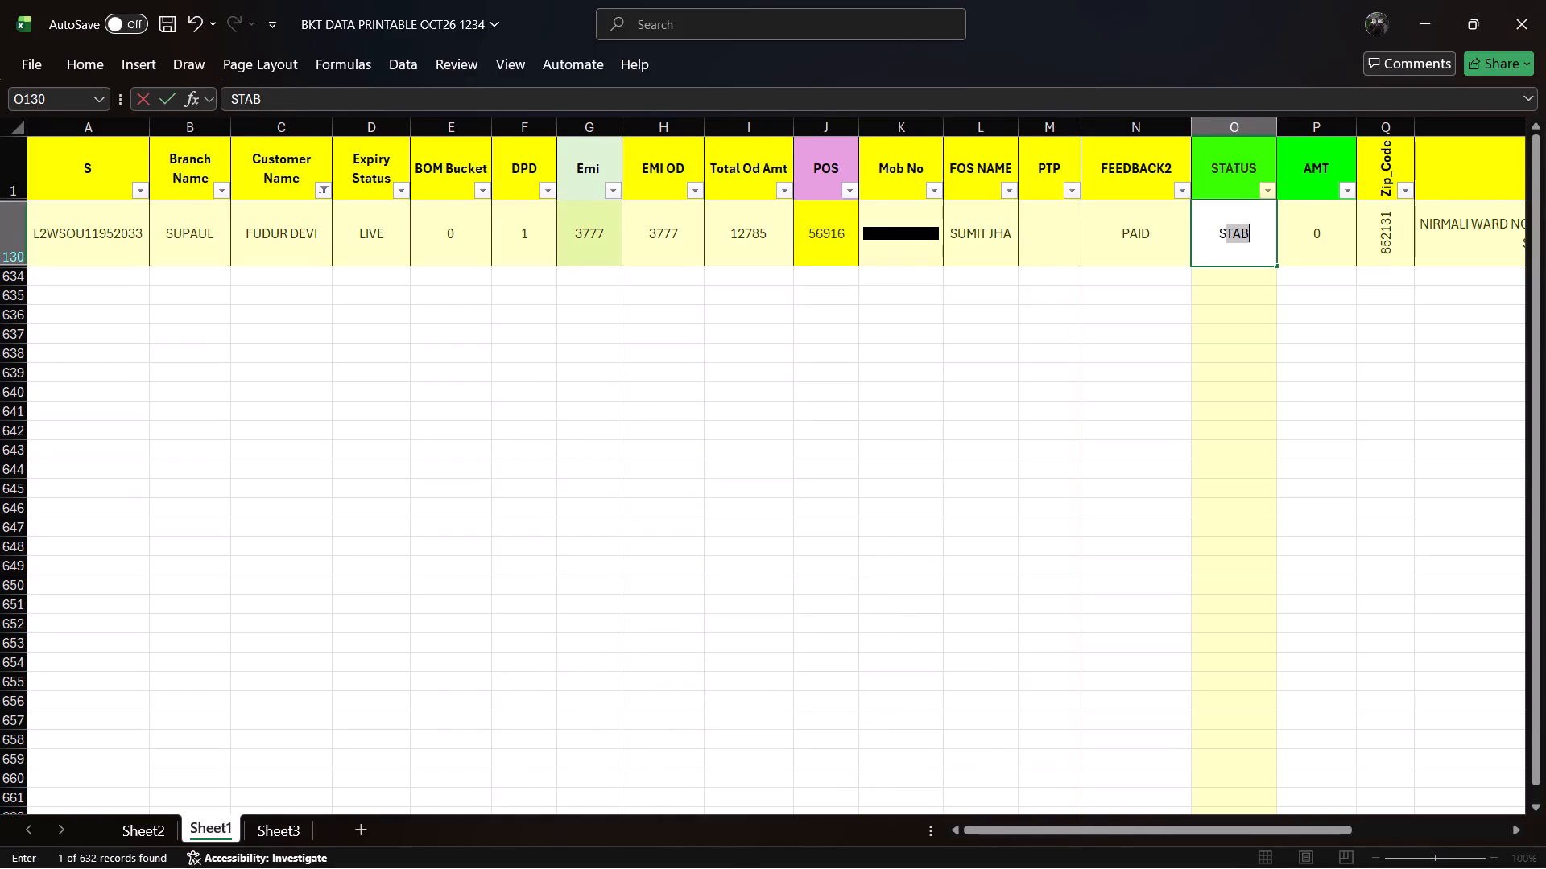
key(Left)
Copy the row 130 customer's EMI OD value, 3777, into the AMT cell and save the workbook.
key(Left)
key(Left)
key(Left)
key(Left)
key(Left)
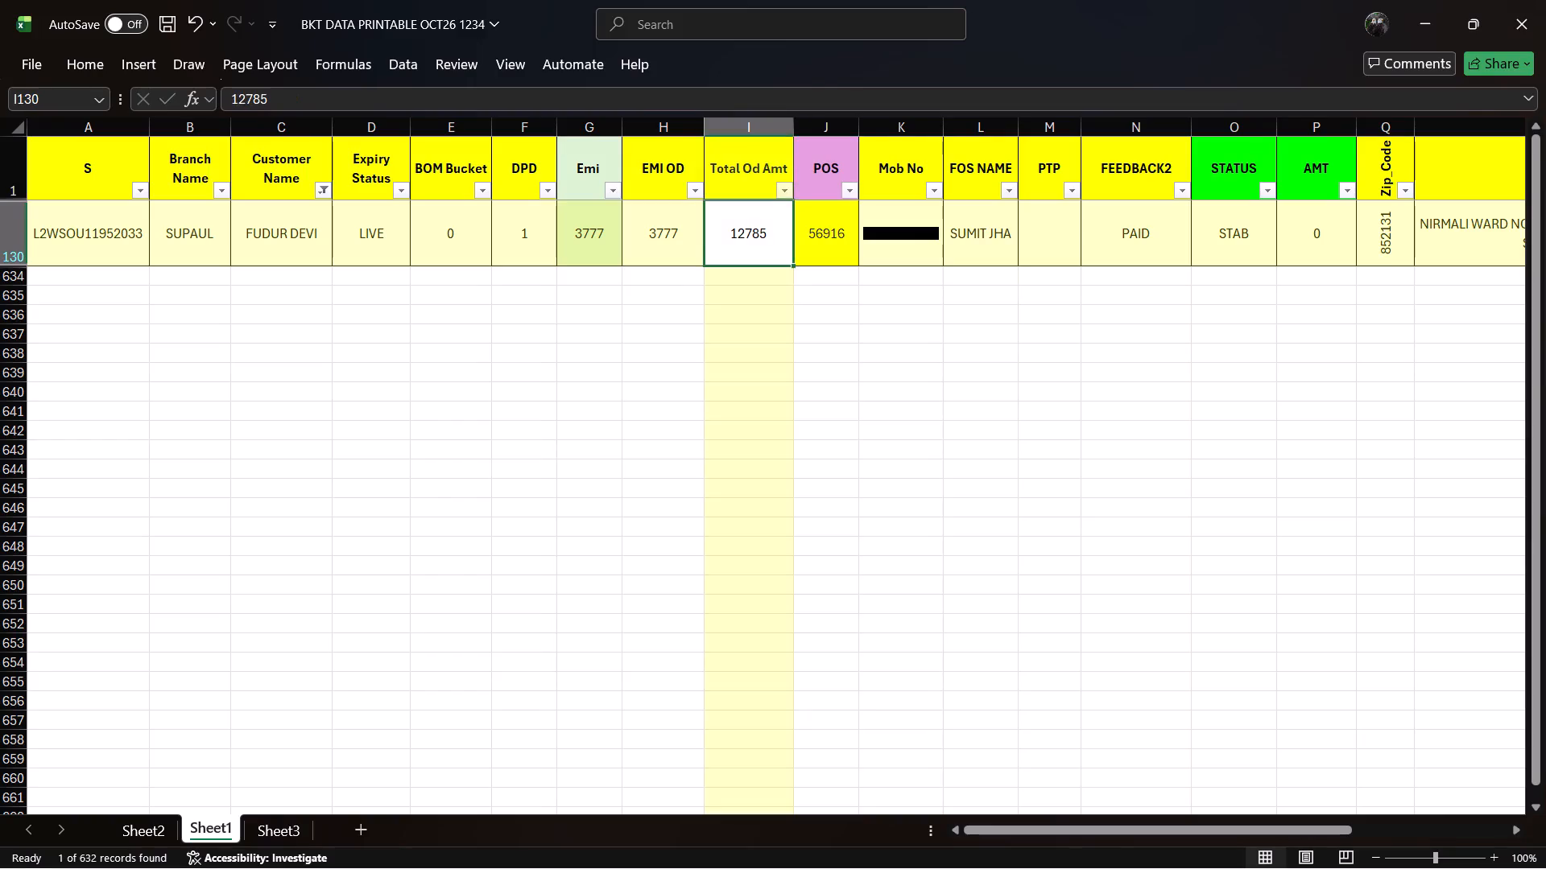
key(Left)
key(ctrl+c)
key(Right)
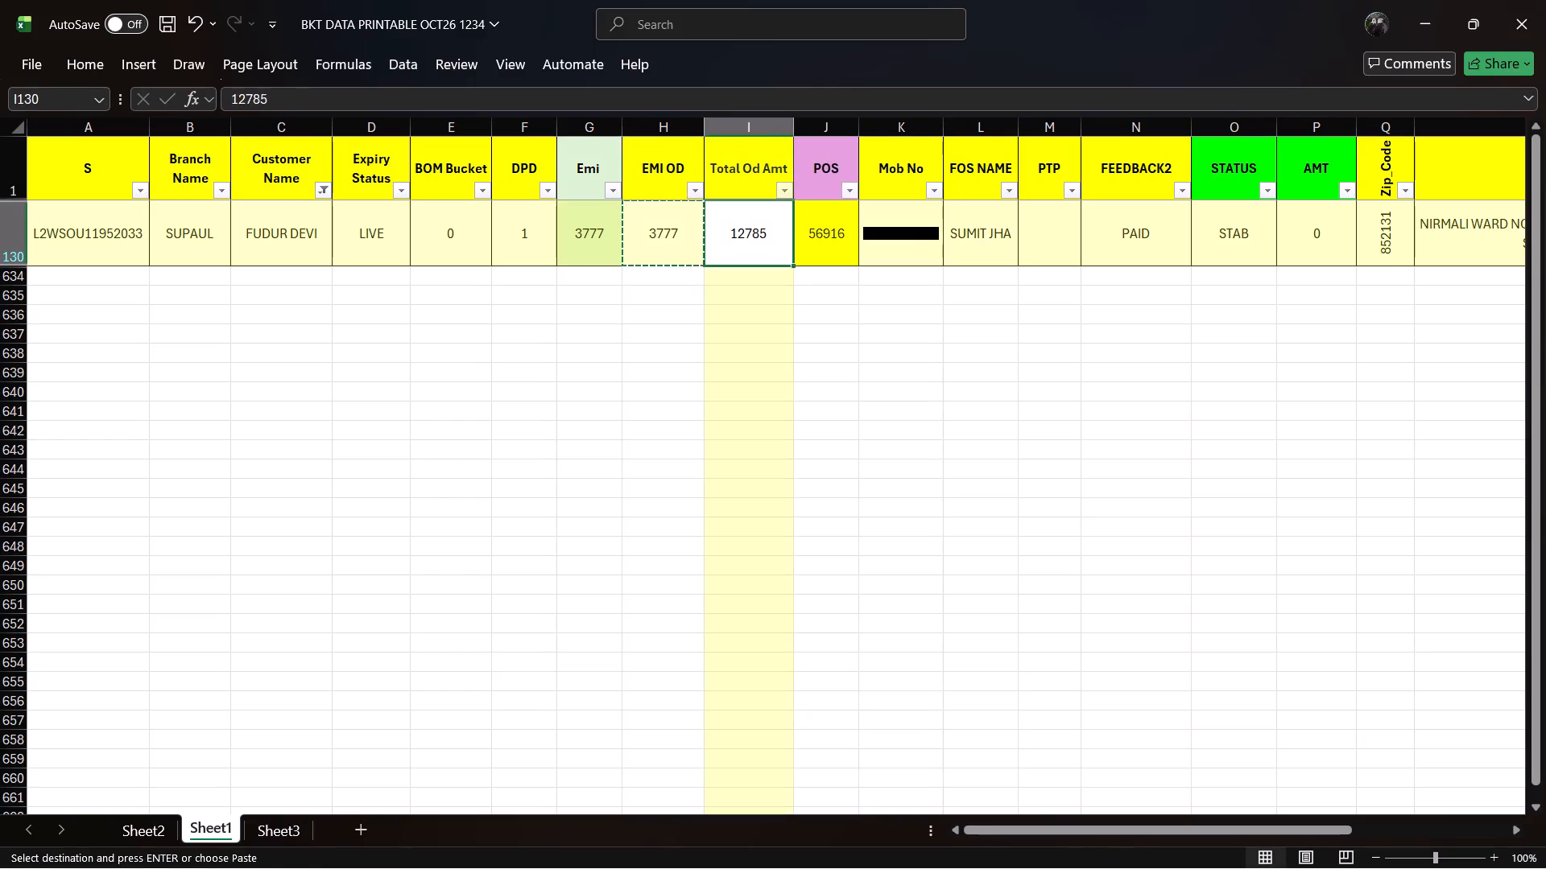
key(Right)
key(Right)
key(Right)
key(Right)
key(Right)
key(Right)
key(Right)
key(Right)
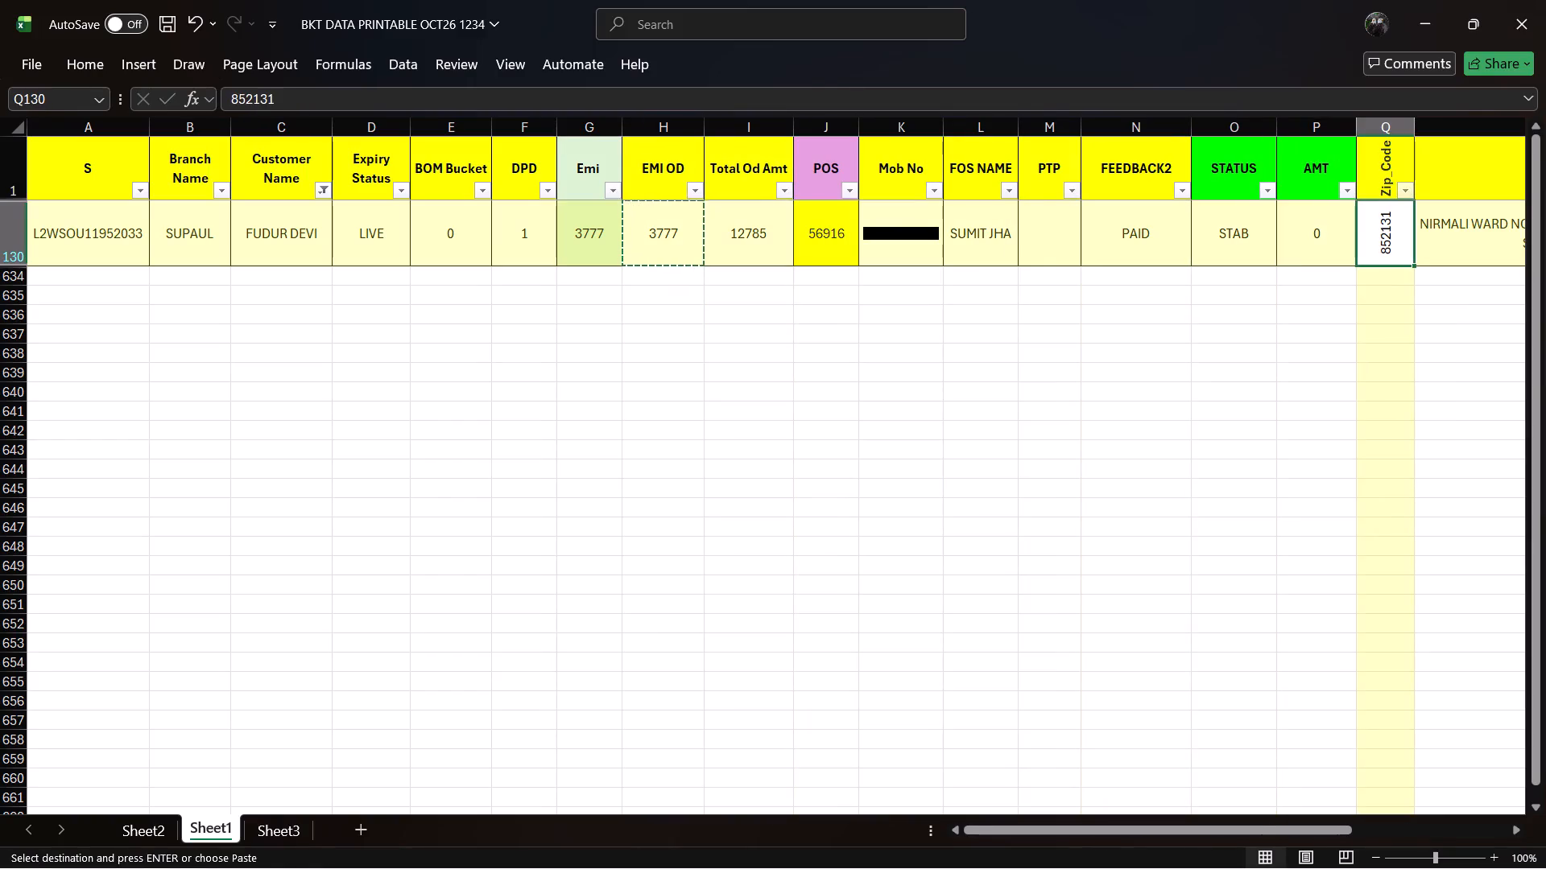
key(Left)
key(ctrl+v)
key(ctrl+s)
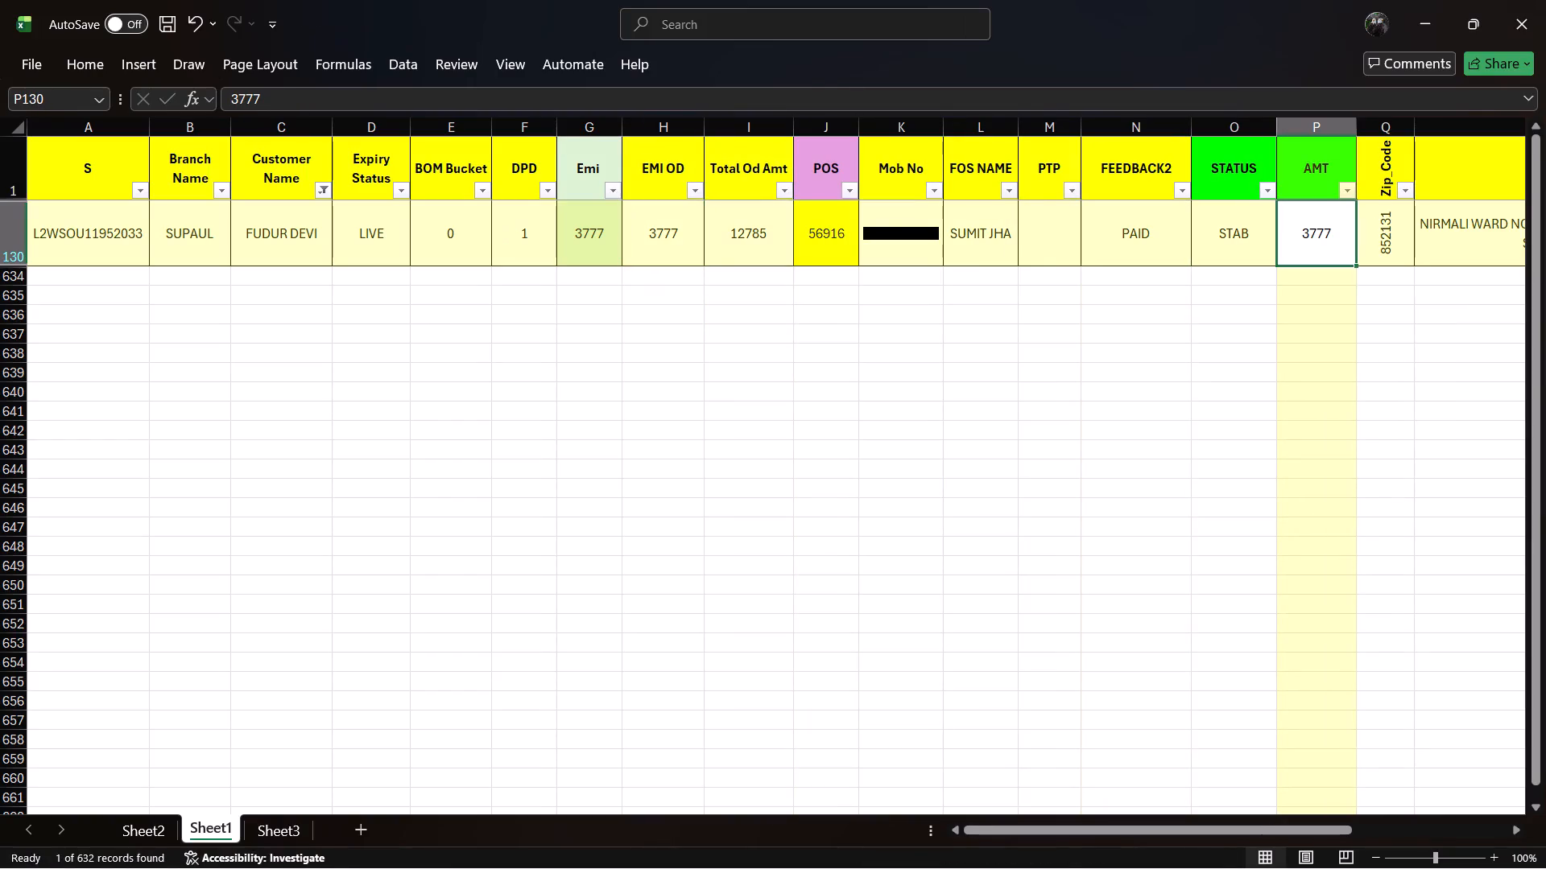
Filter the Customer Name column by PRABHA and bring the matching row into view.
click(316, 190)
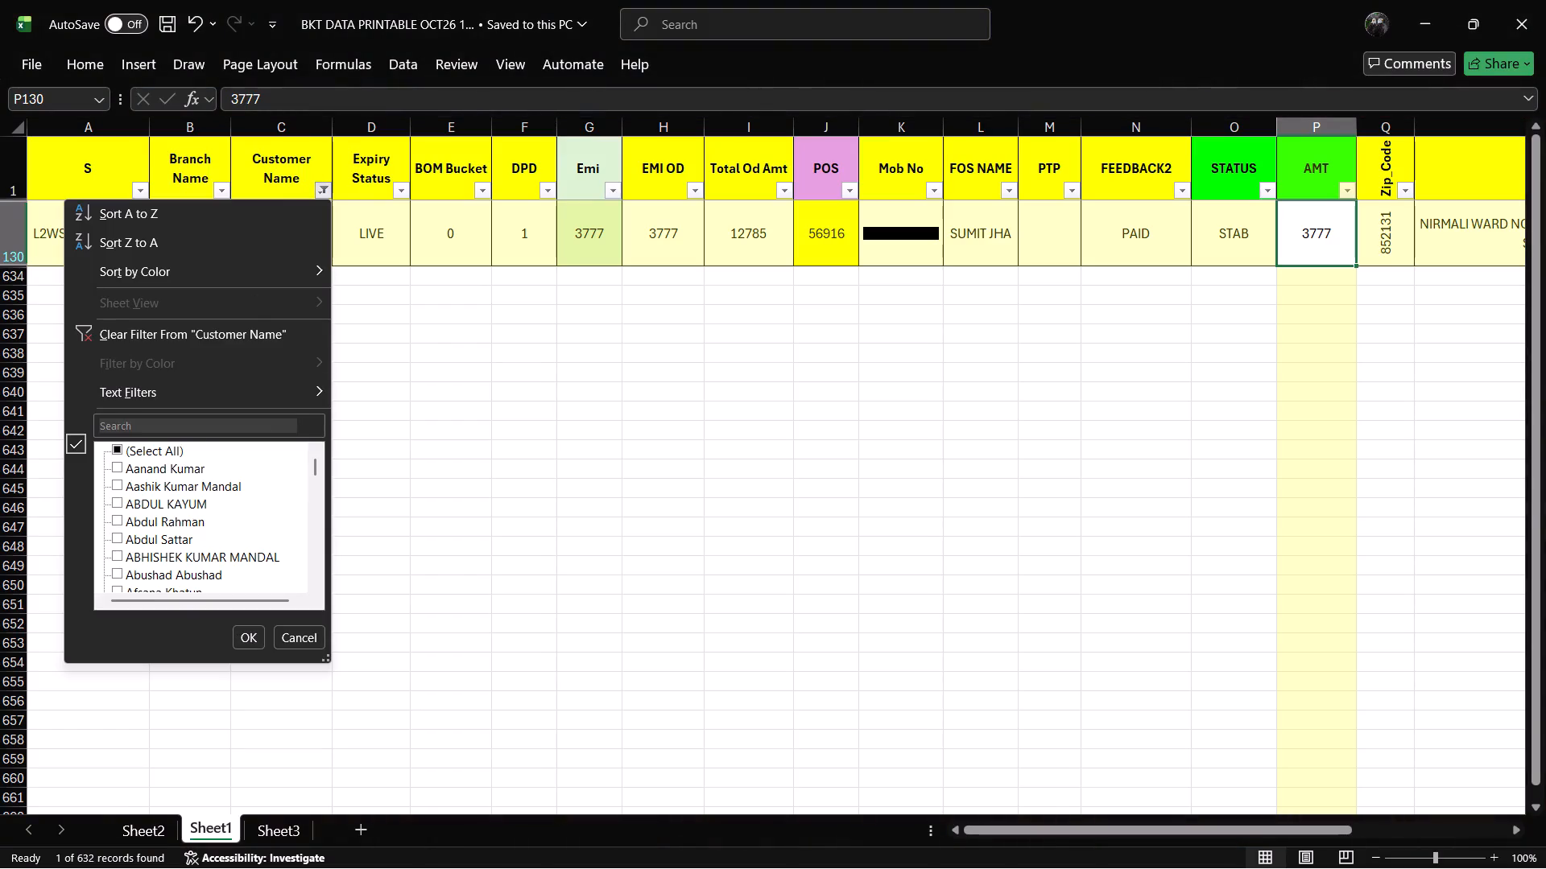
double_click(137, 423)
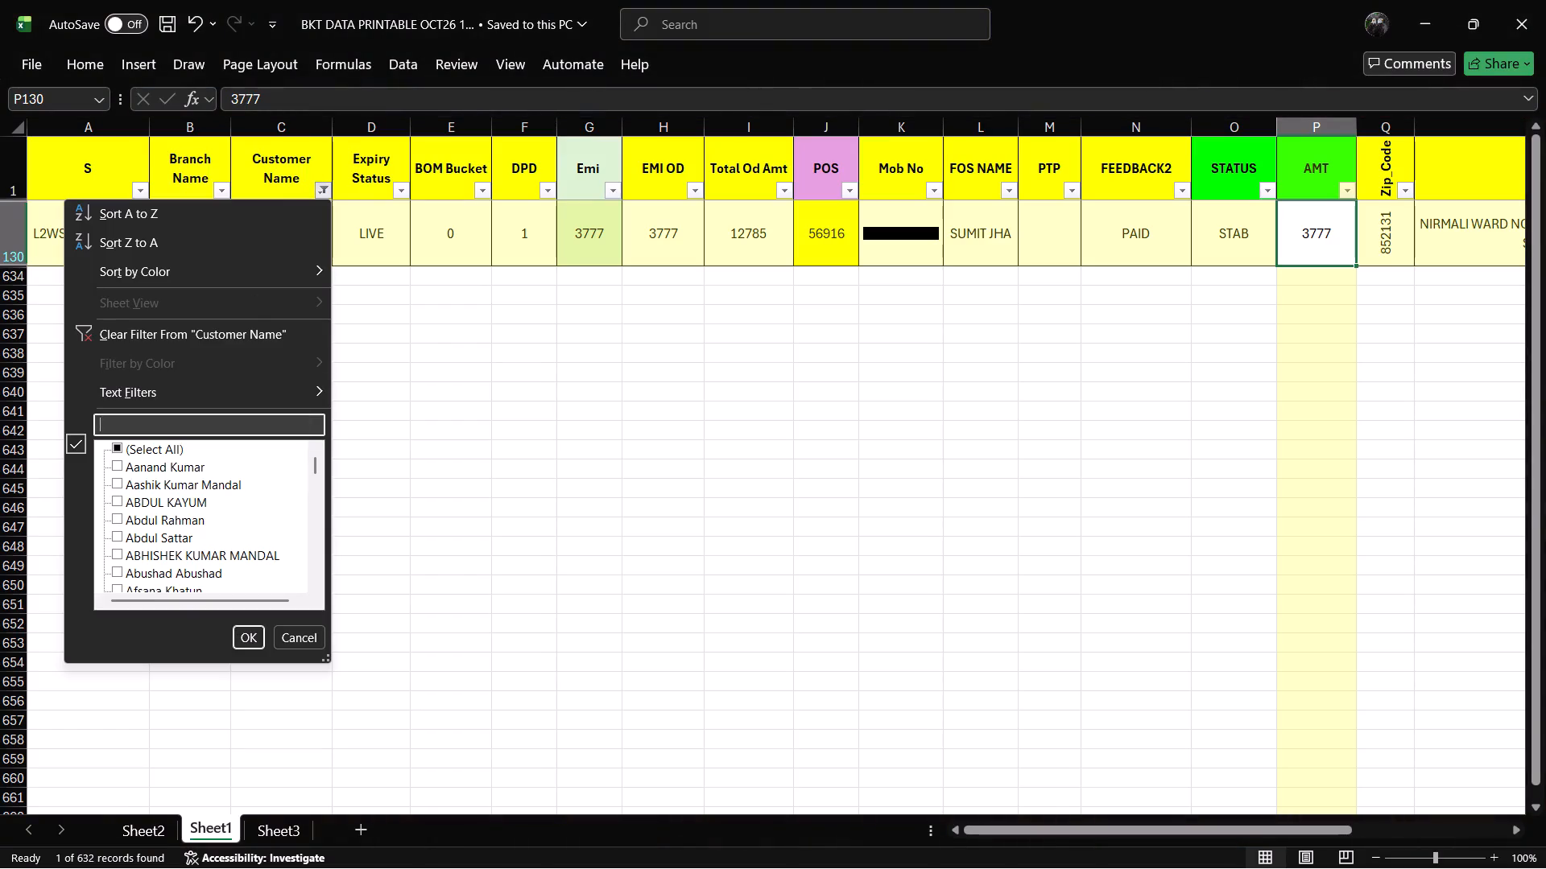
click(137, 423)
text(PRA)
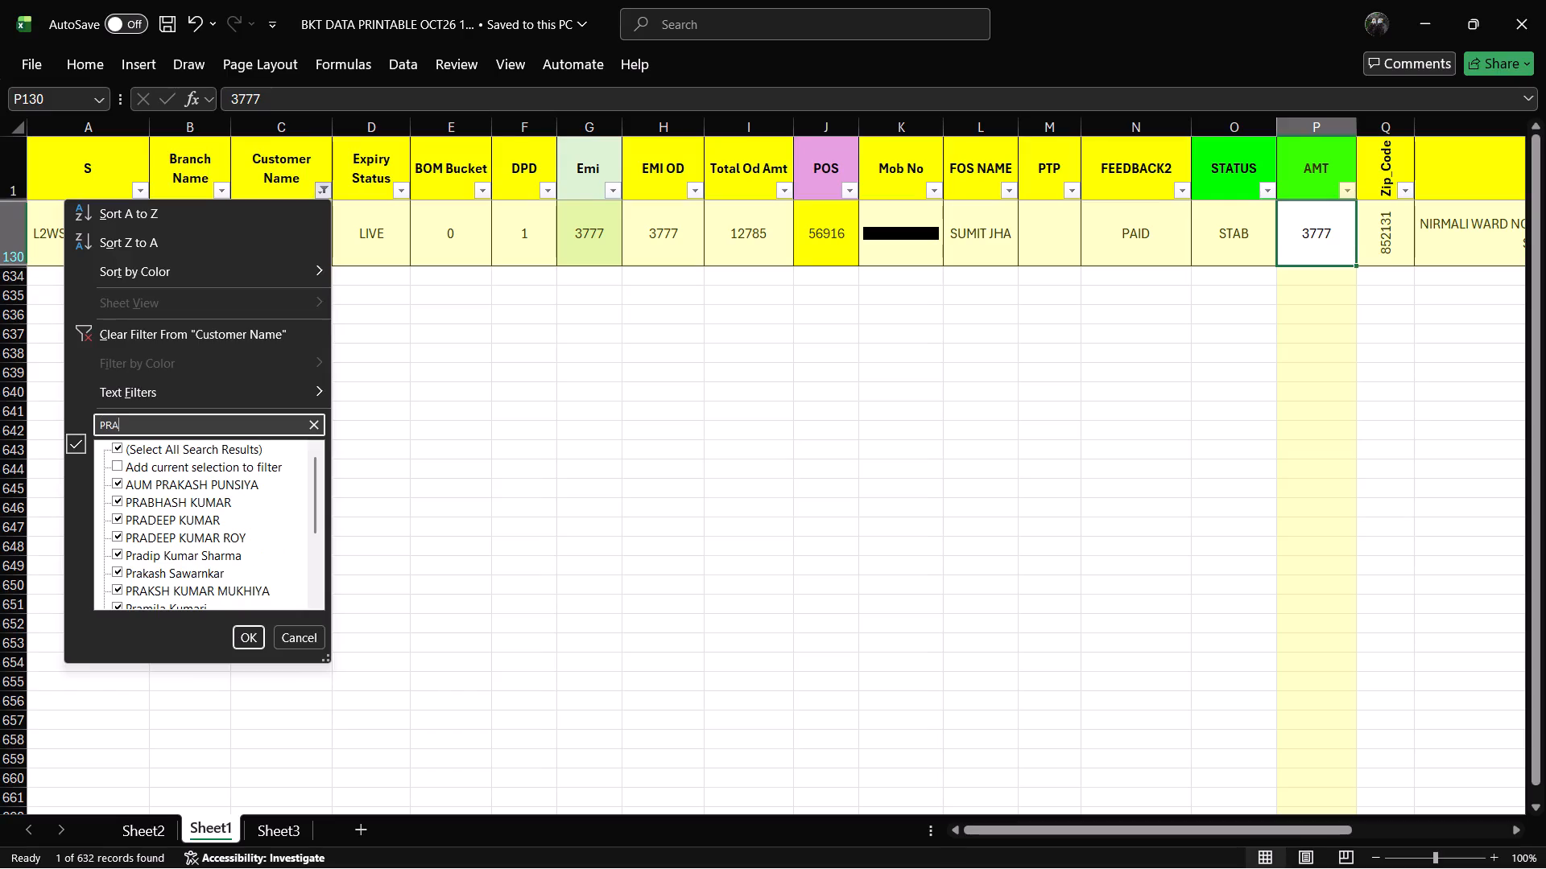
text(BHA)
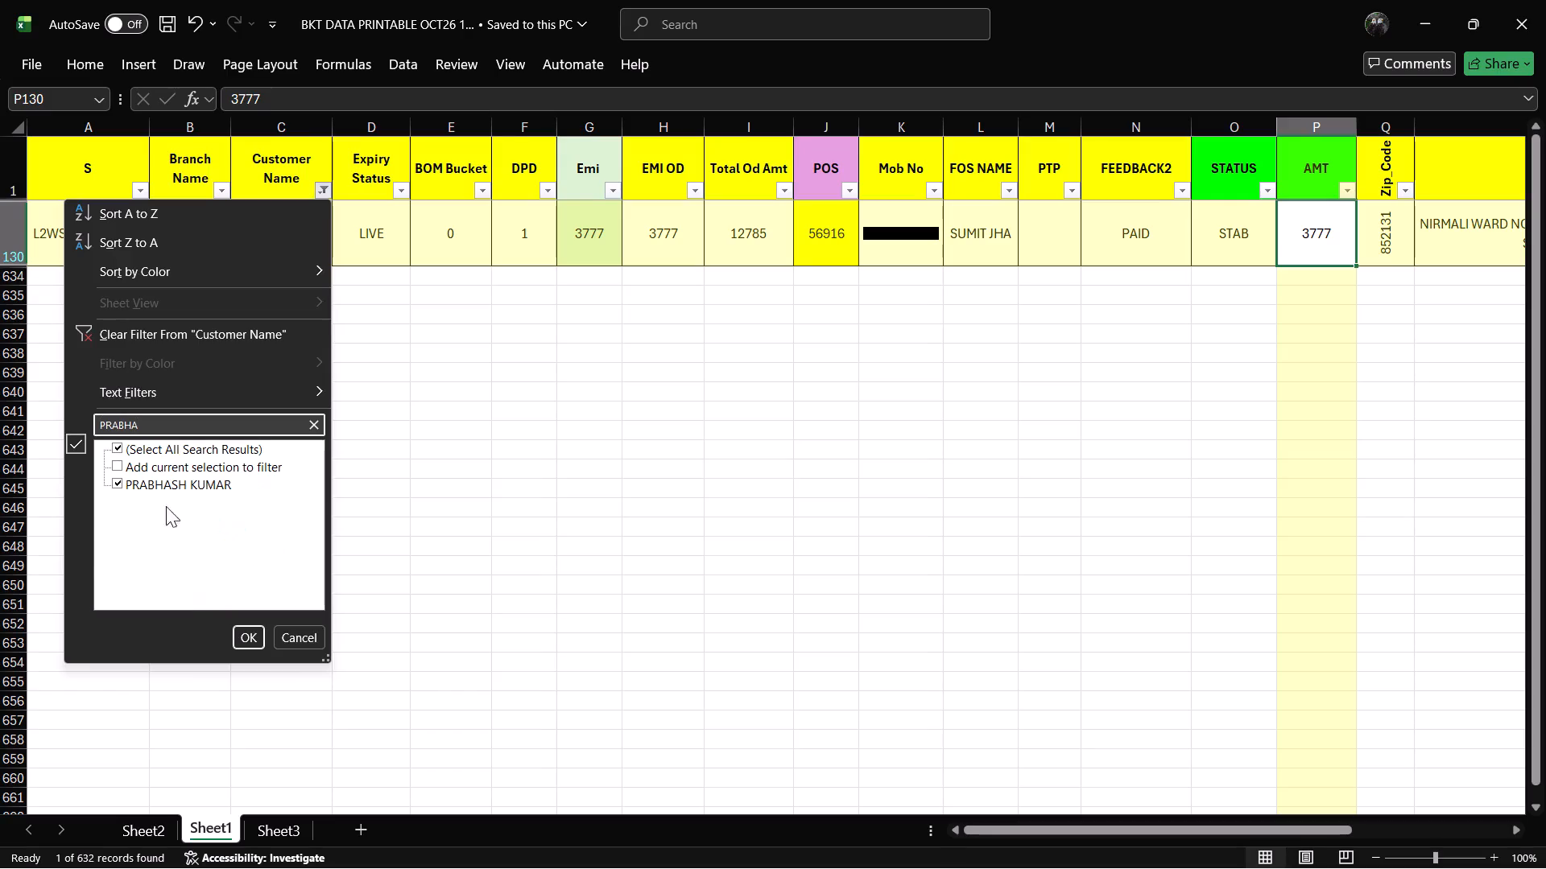
click(250, 632)
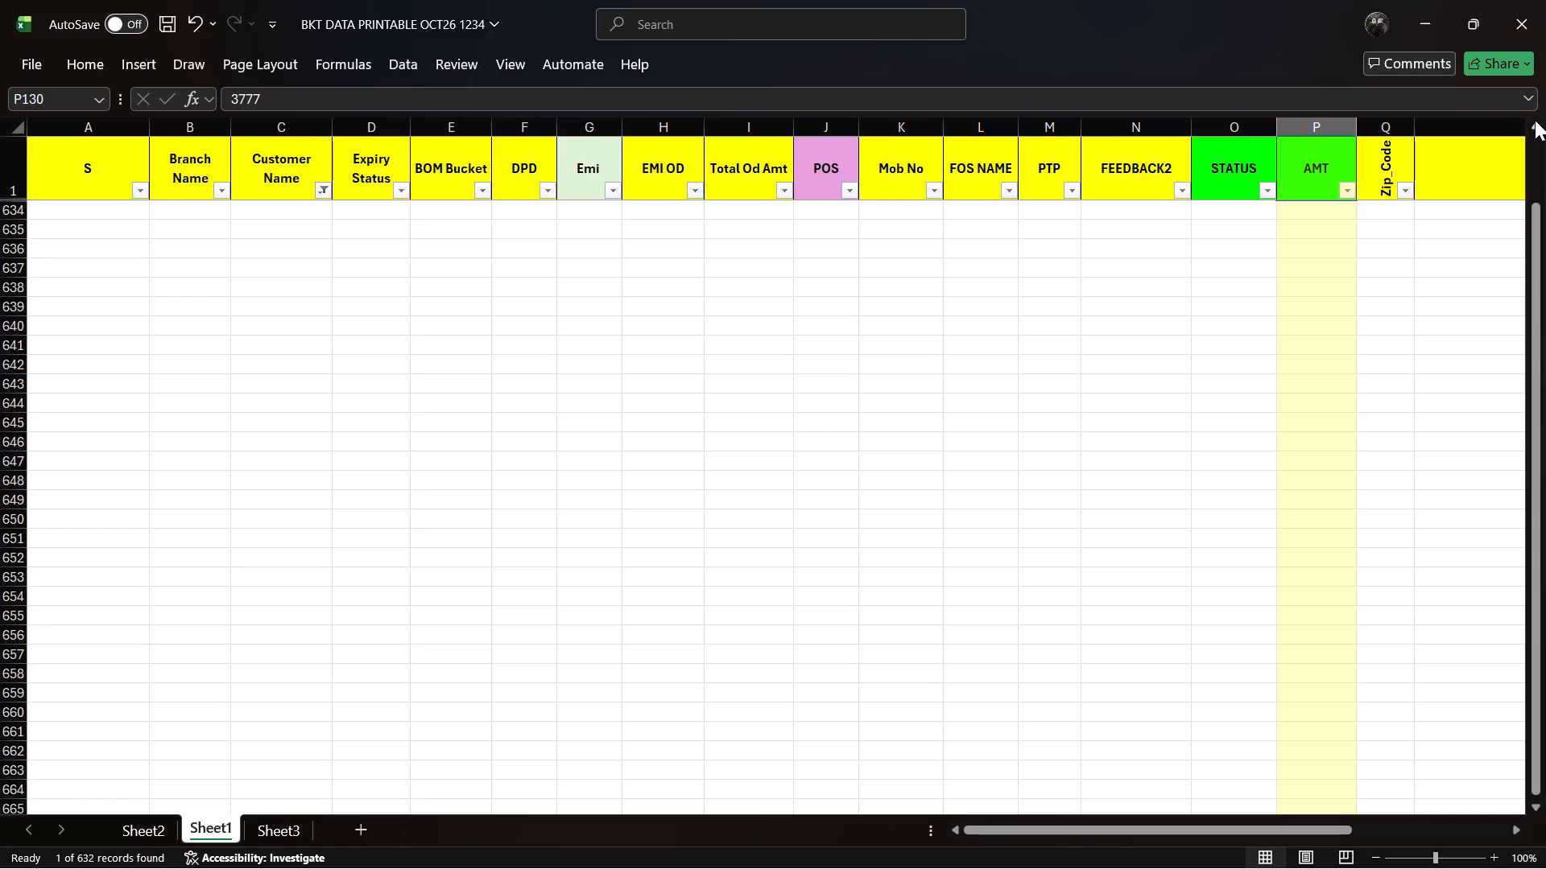
key(Up)
key(Up)
key(Up)
key(Up)
key(Up)
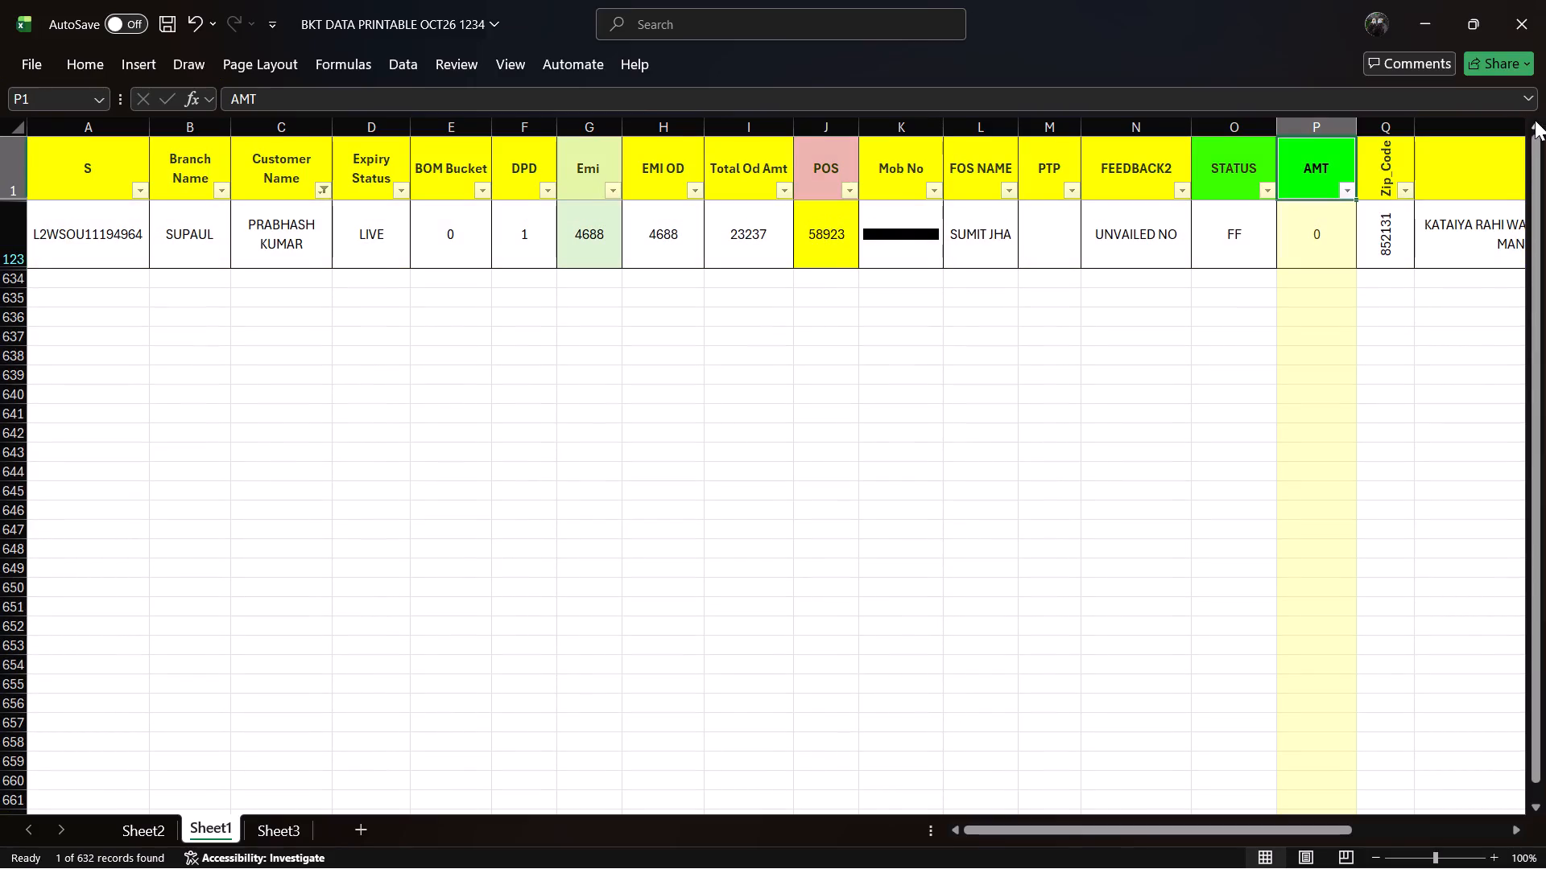
Set the filtered row 123 customer's FEEDBACK2 to PAID and STATUS to STAB.
key(Down)
key(Down)
key(Up)
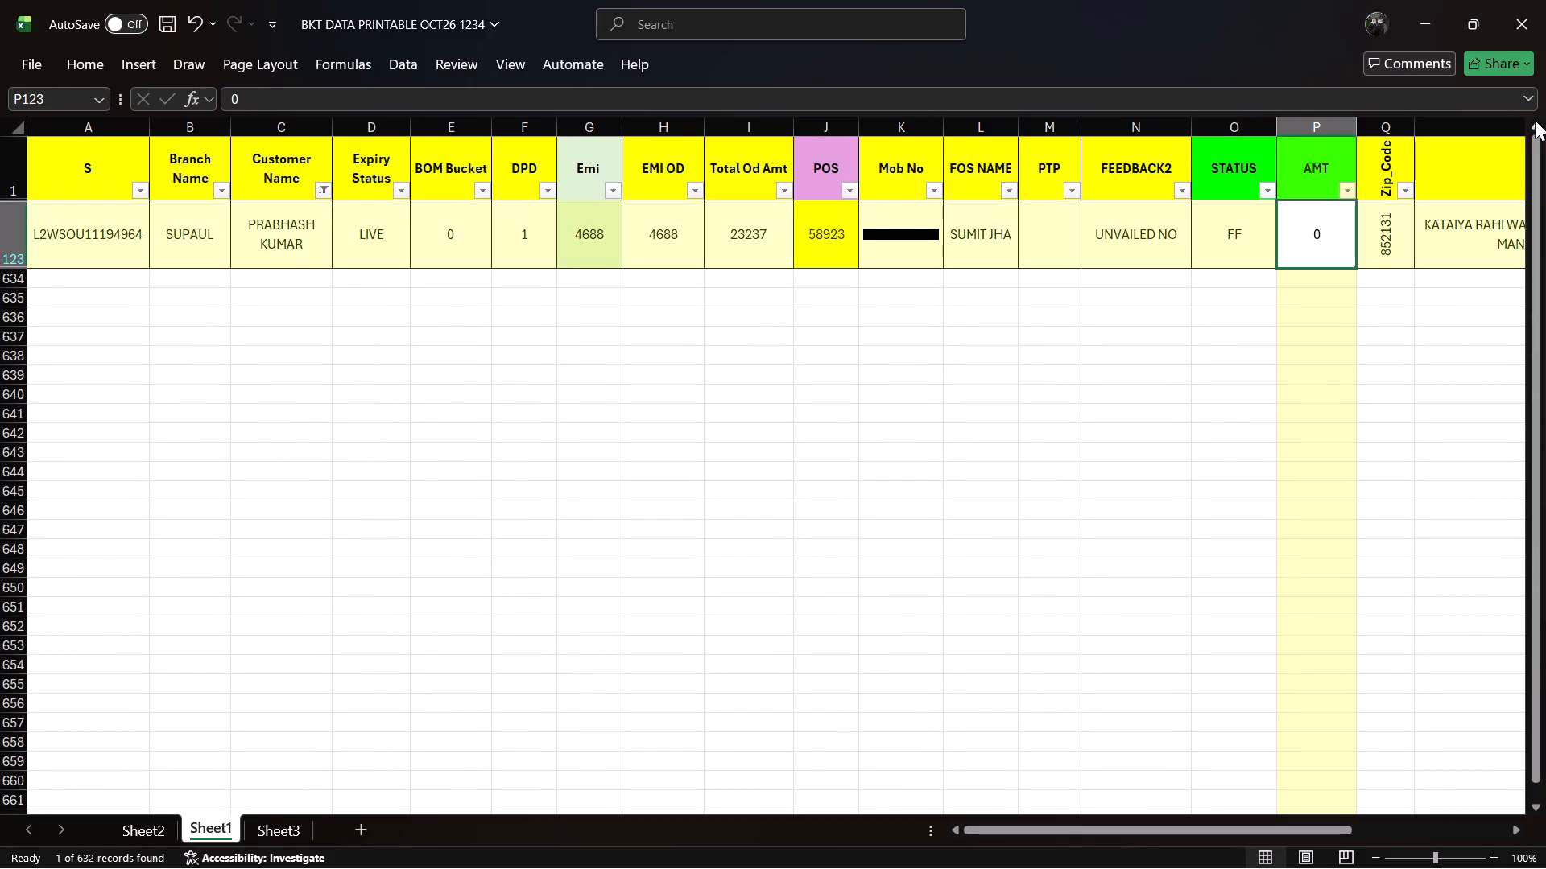
key(Left)
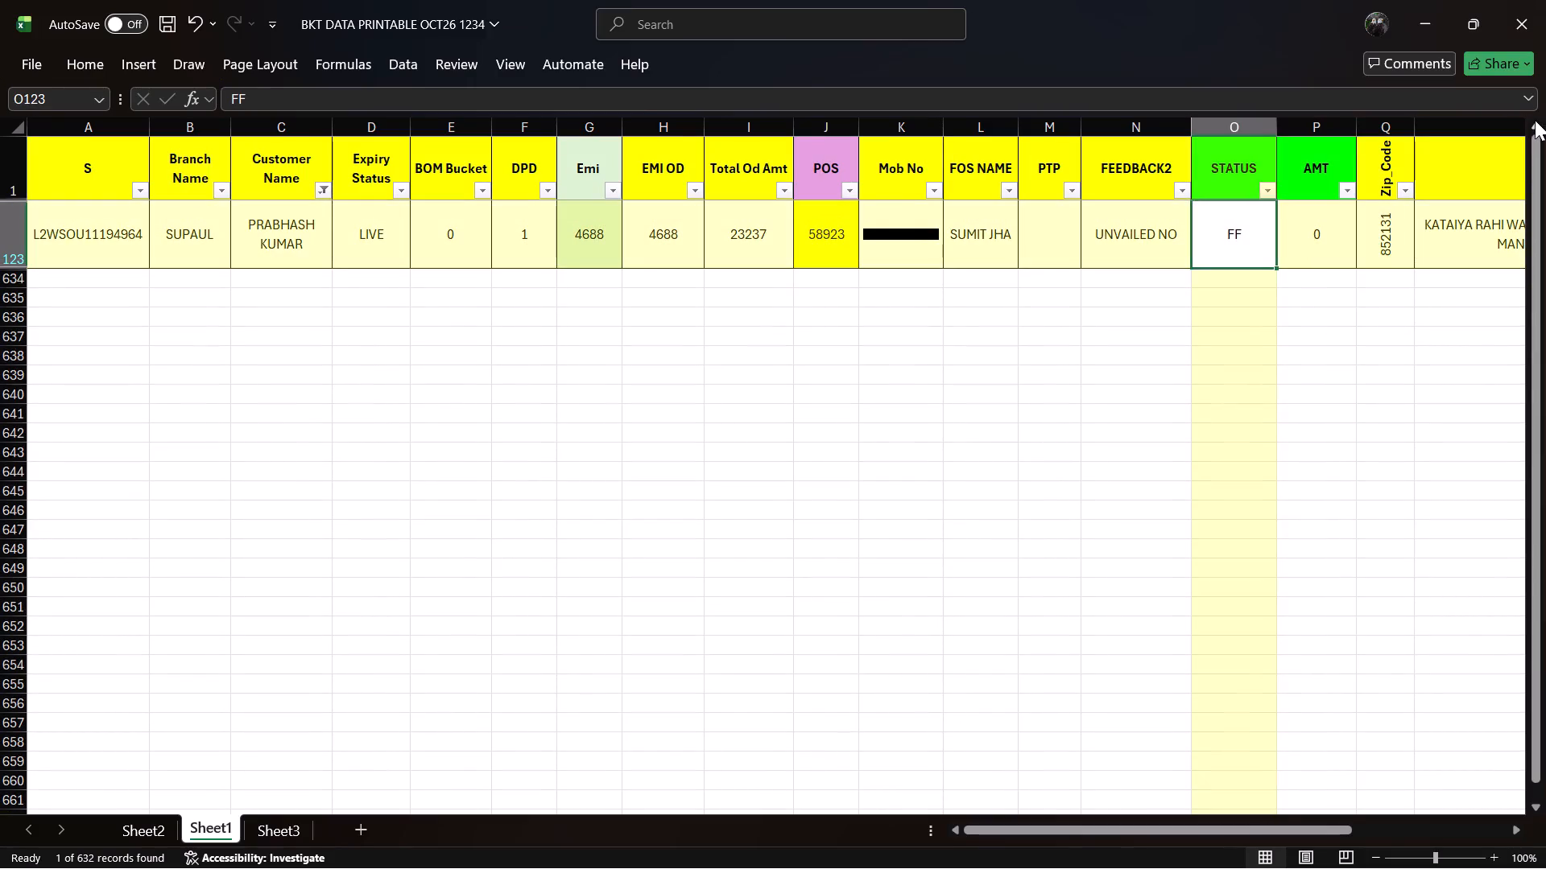
key(Left)
key(BackSpace)
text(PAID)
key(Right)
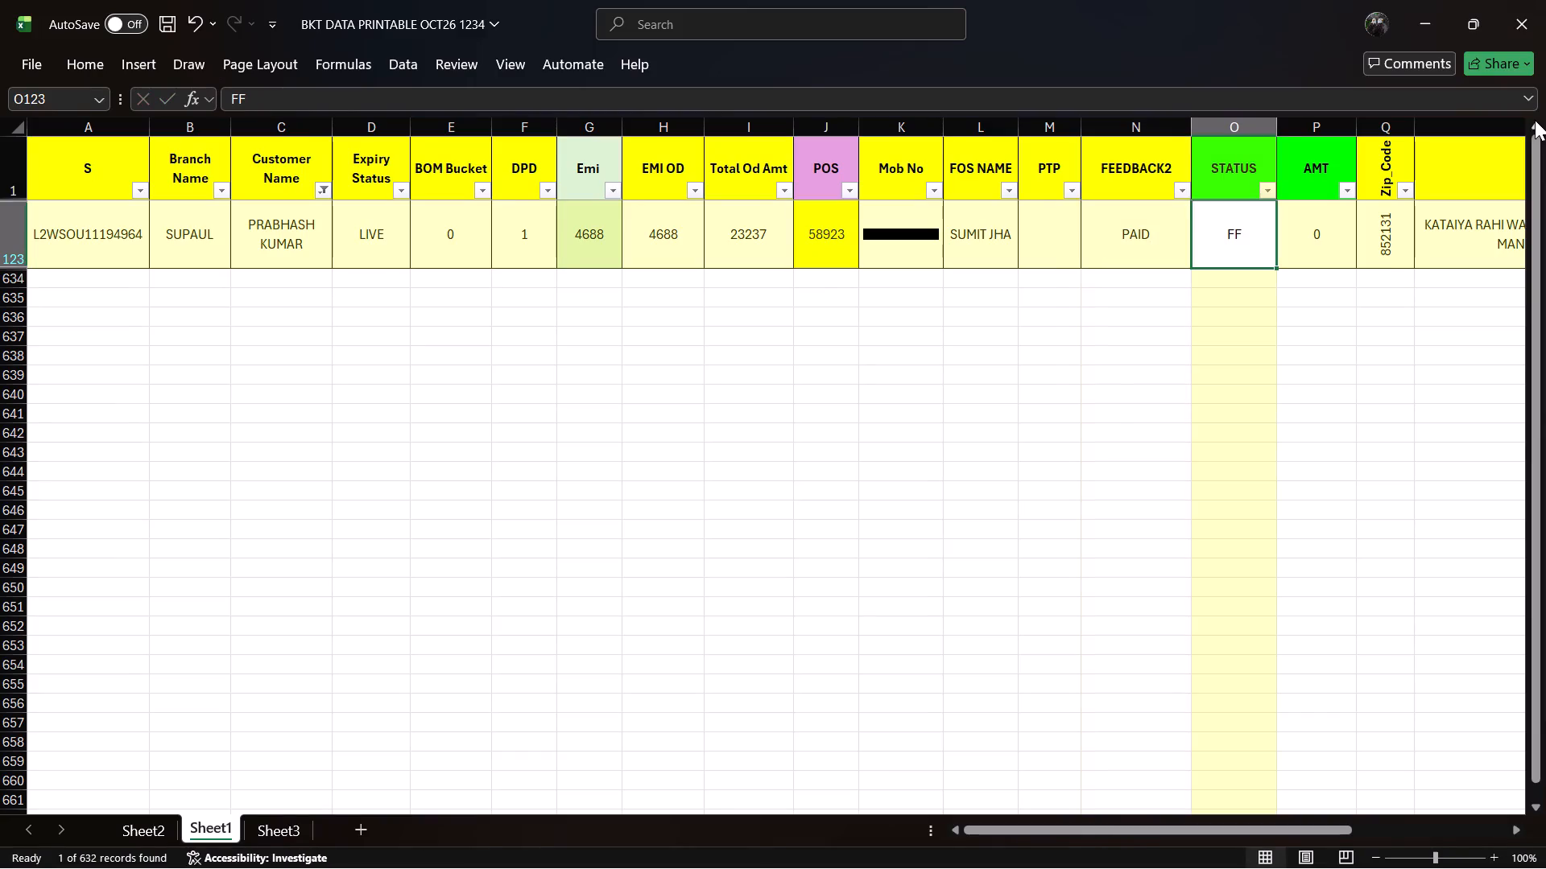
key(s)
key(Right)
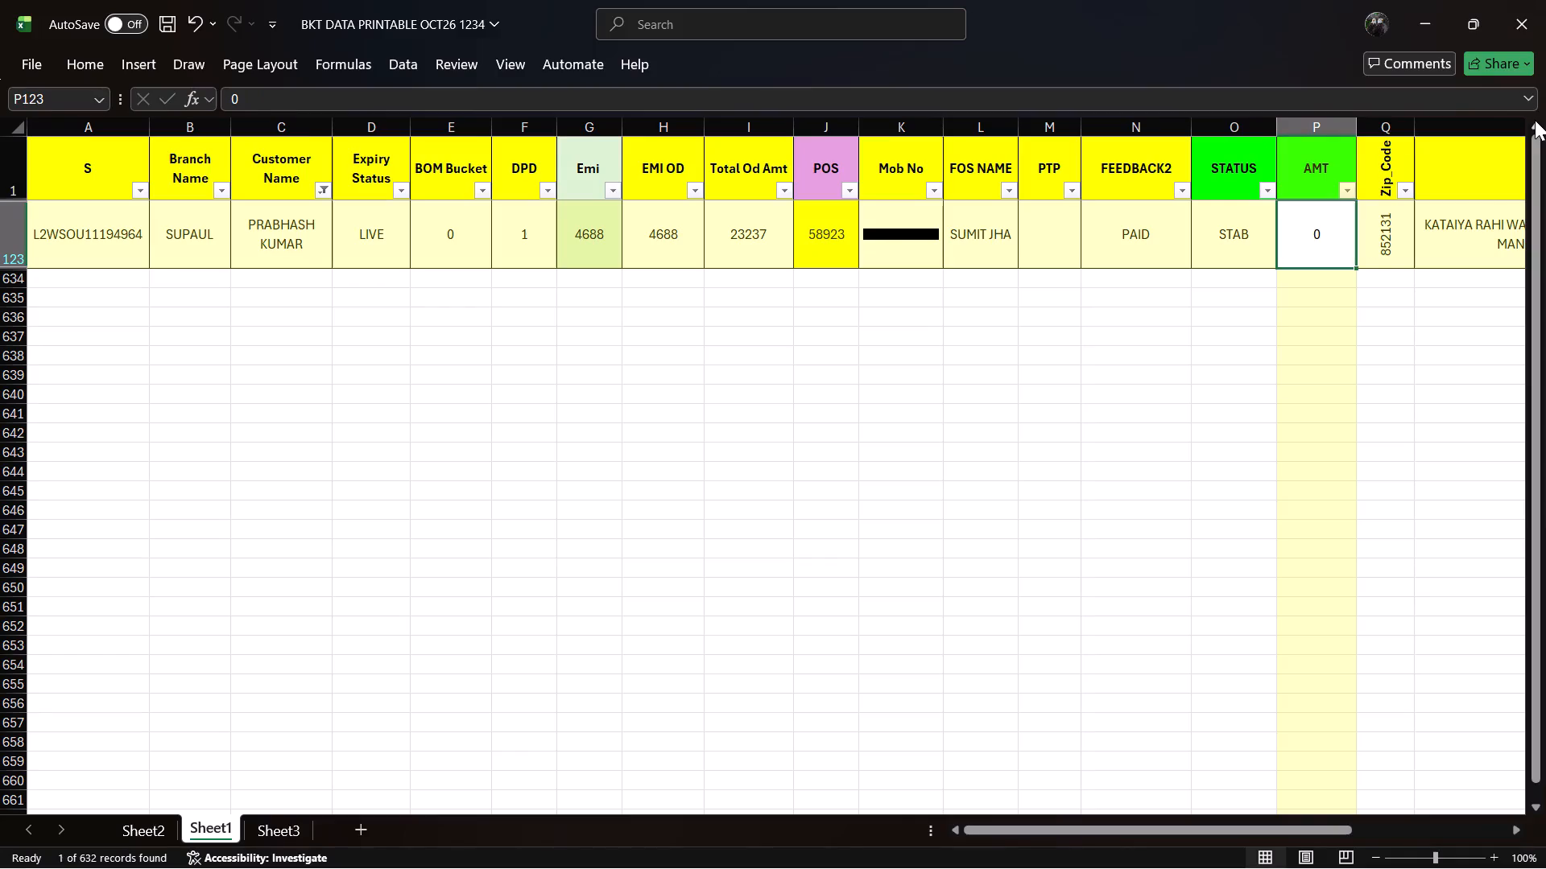
Copy the row 123 customer's Emi value, 4688, into the AMT cell and save the workbook.
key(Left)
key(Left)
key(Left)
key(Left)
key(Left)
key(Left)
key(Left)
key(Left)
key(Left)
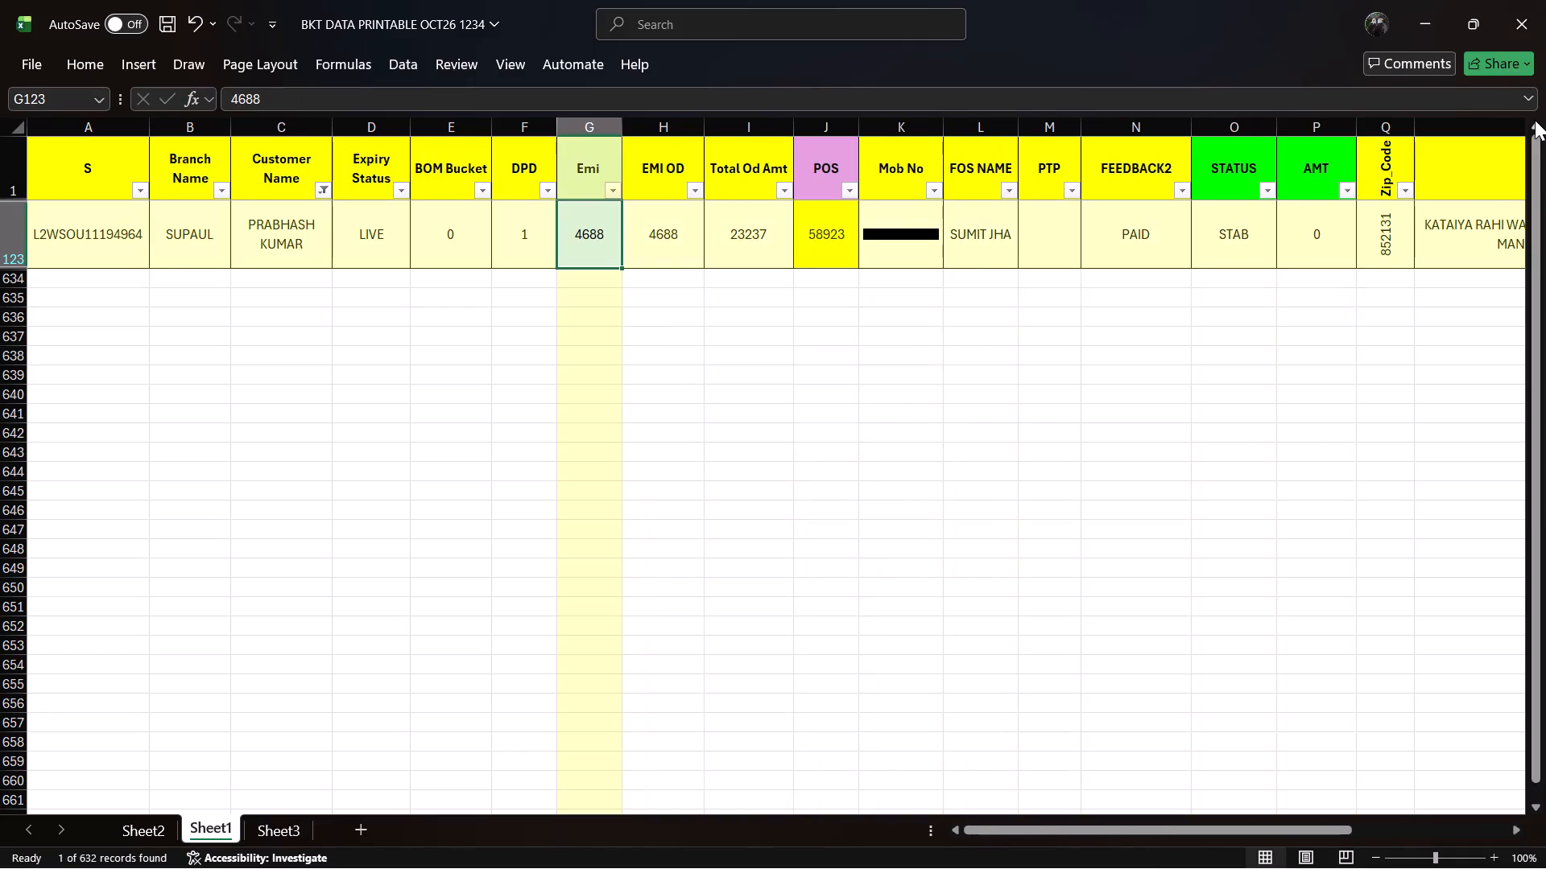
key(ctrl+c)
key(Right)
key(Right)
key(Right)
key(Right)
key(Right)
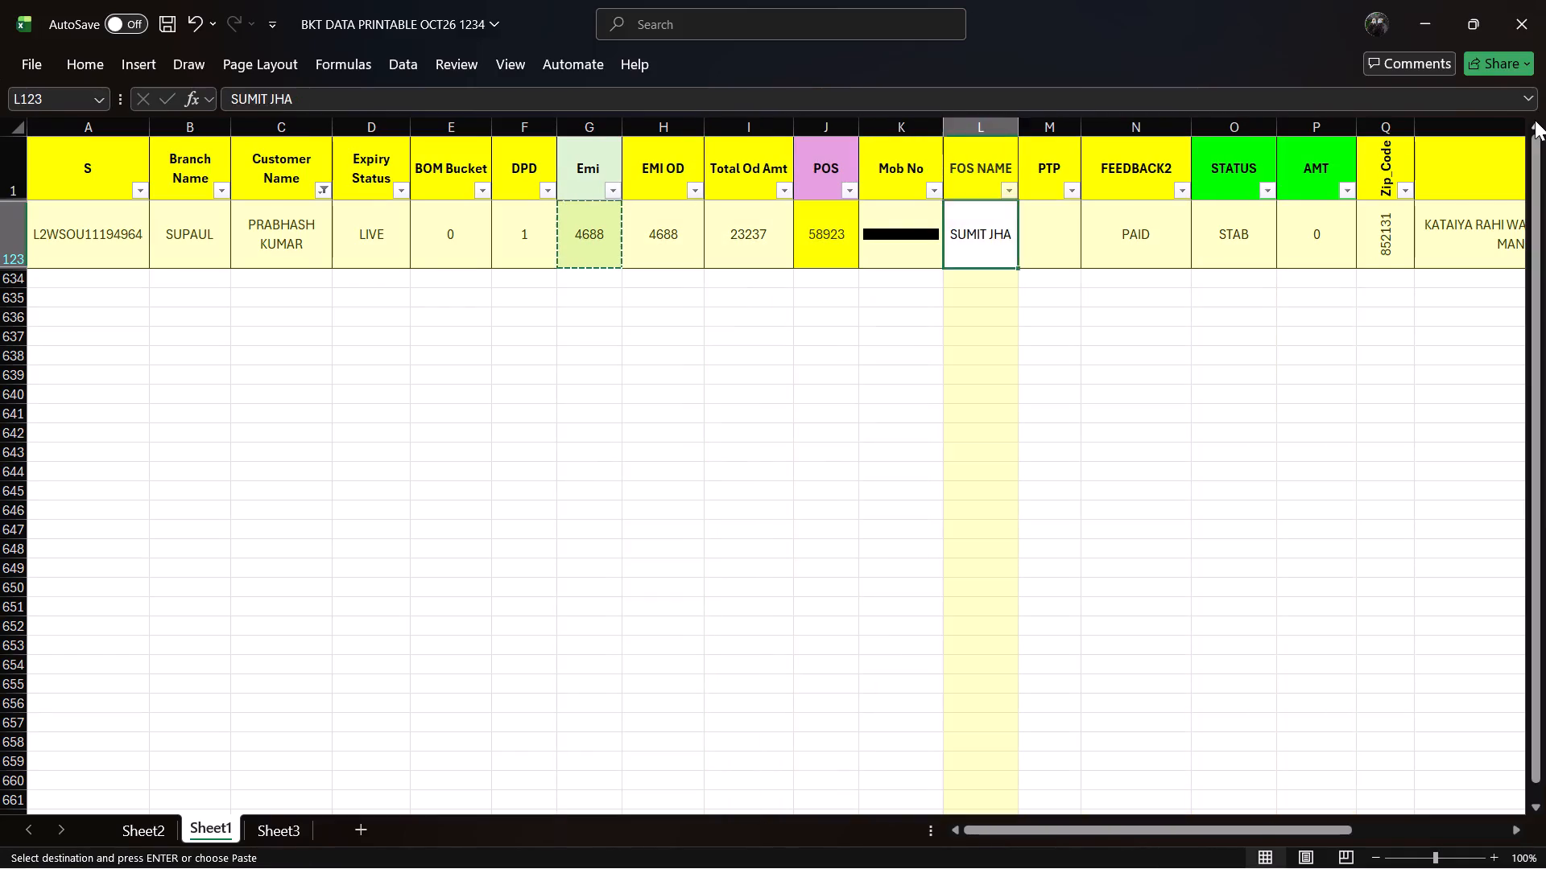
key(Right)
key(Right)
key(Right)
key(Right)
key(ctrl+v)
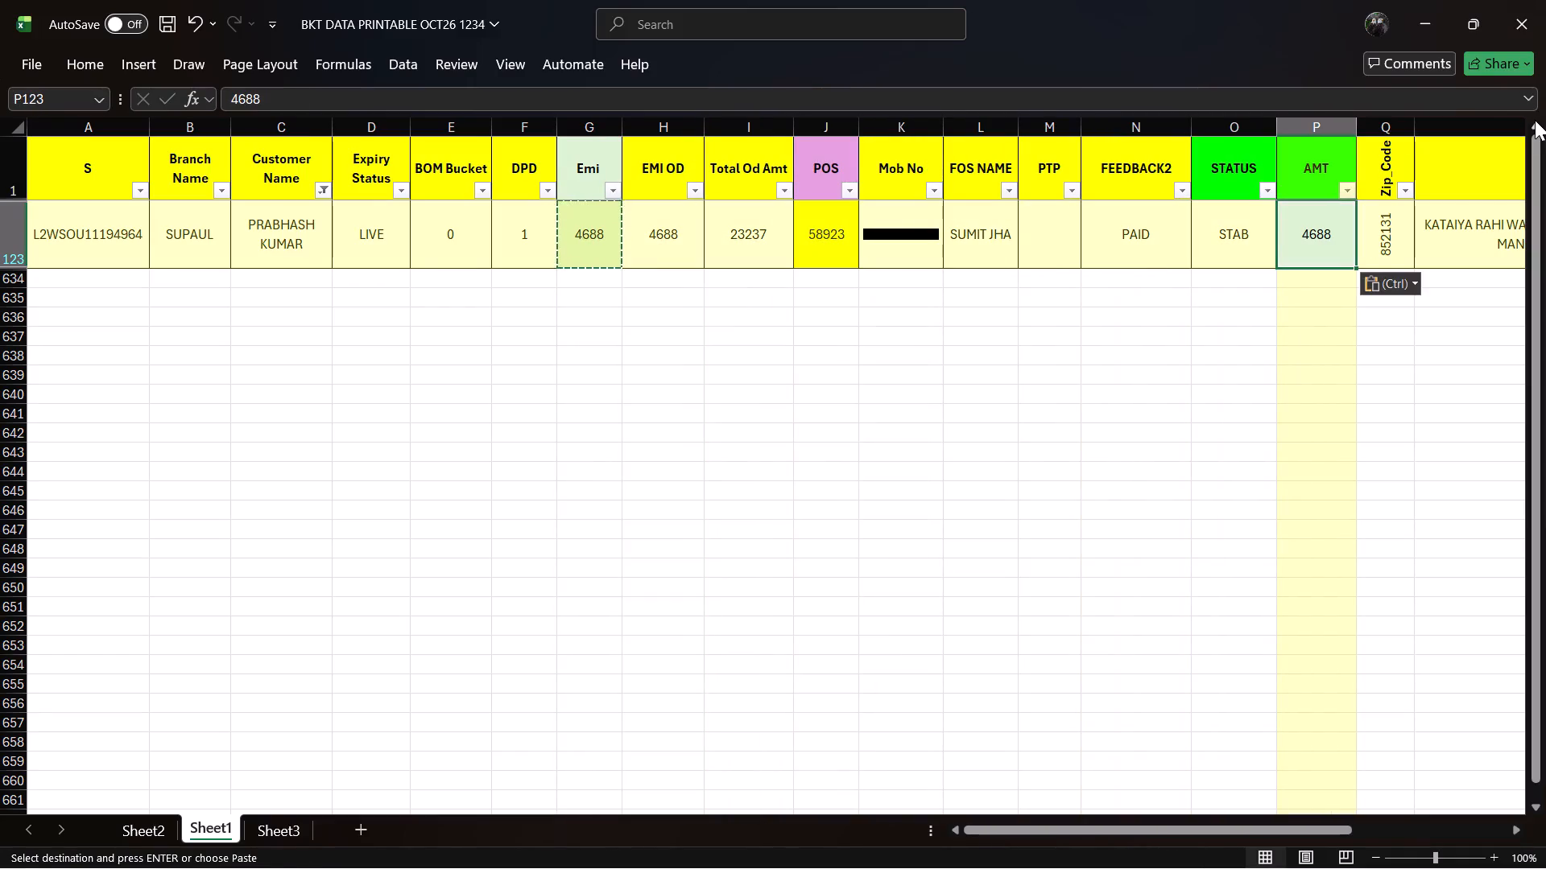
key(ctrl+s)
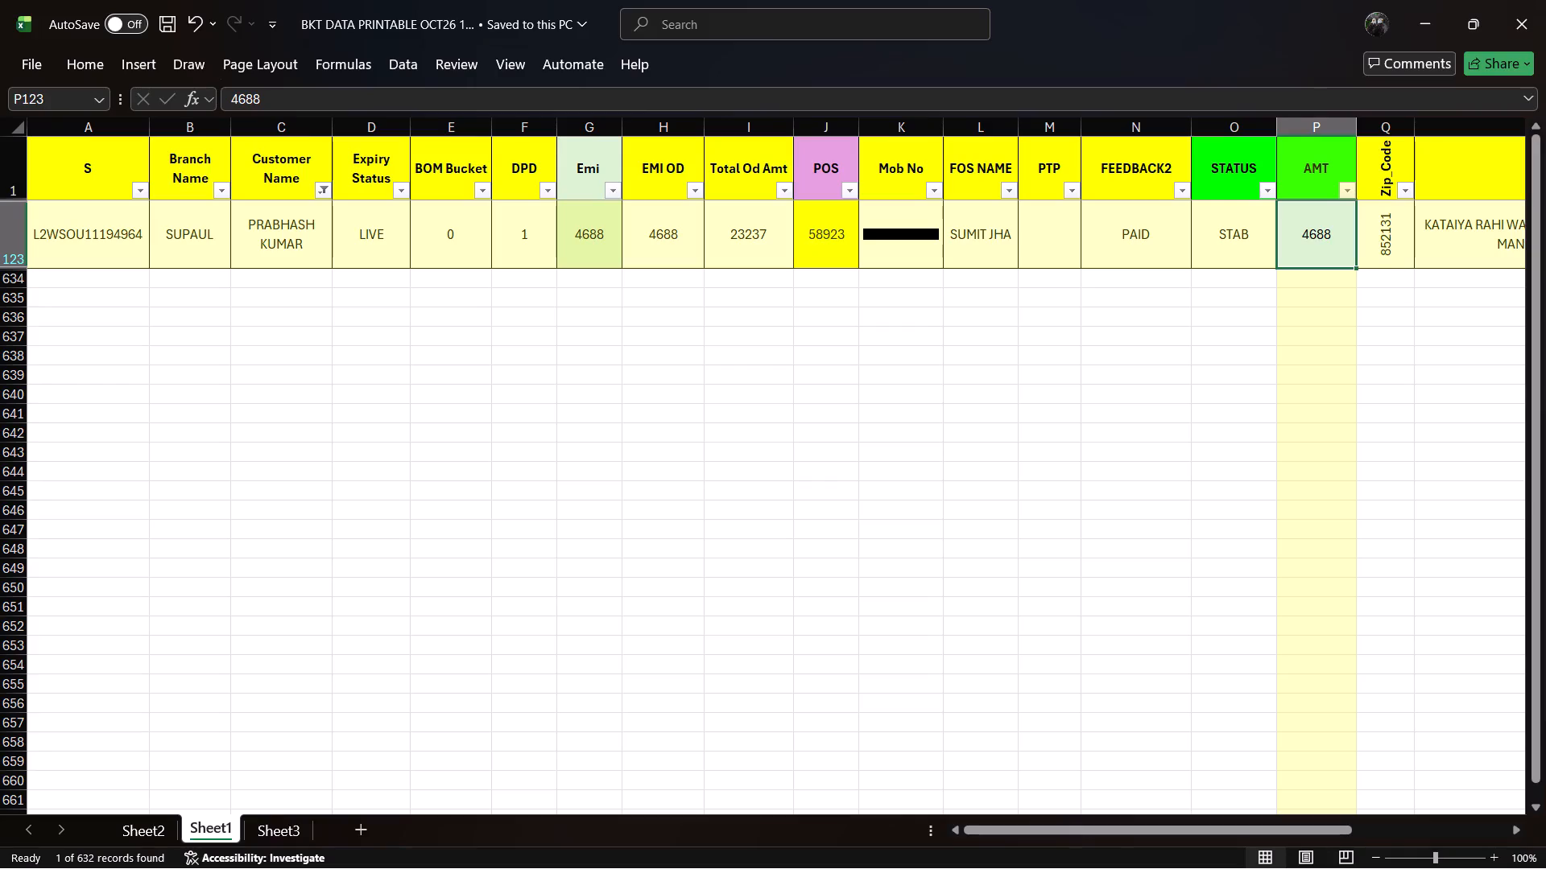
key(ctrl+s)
Filter the Customer Name column by MITHU.
click(326, 196)
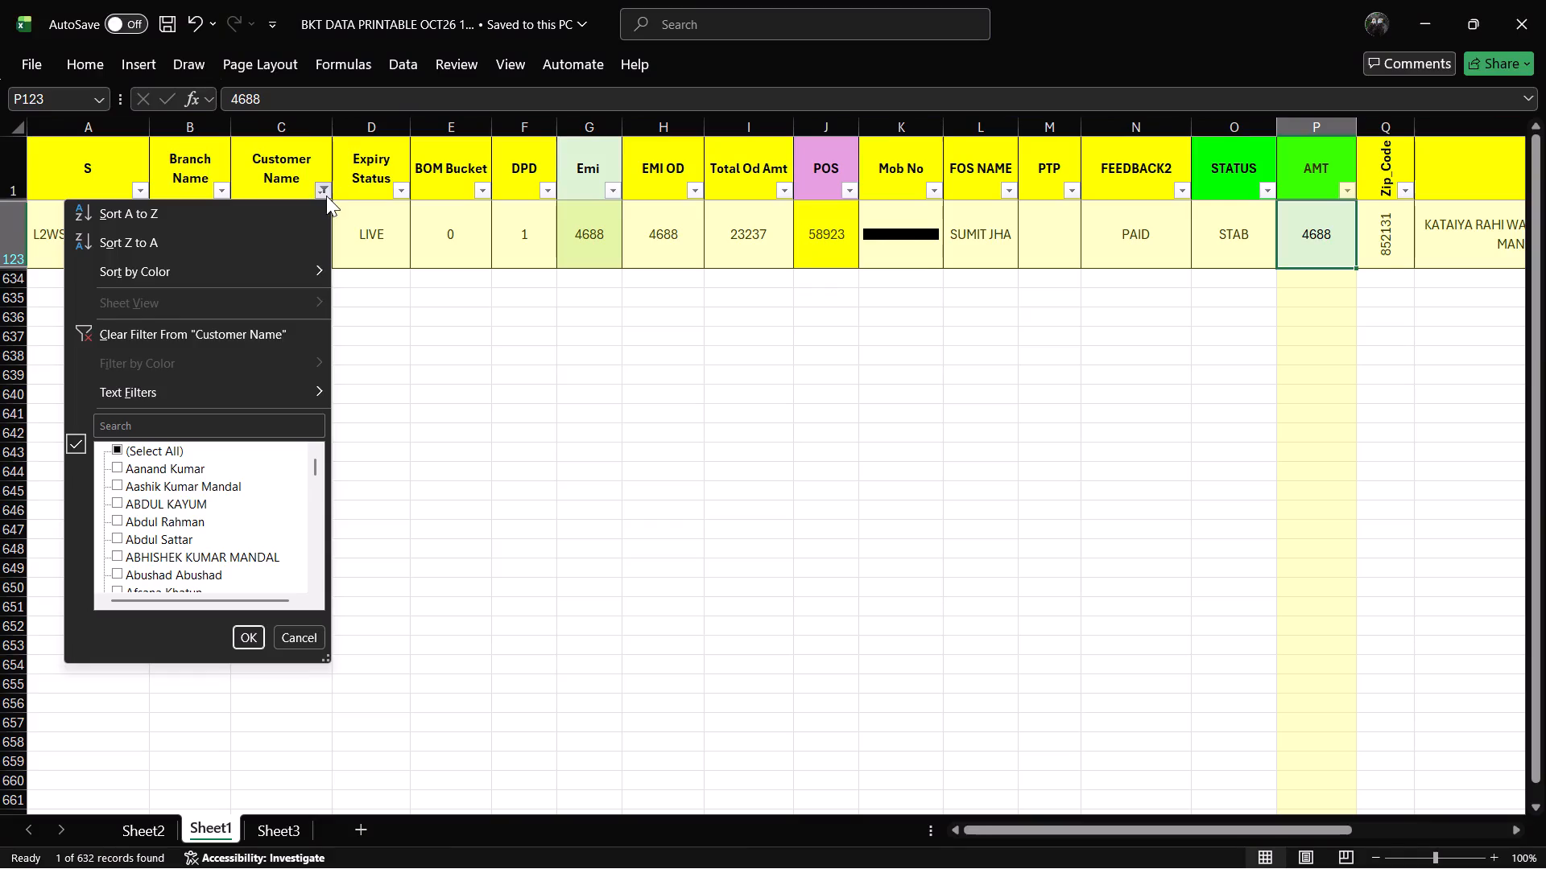
click(130, 418)
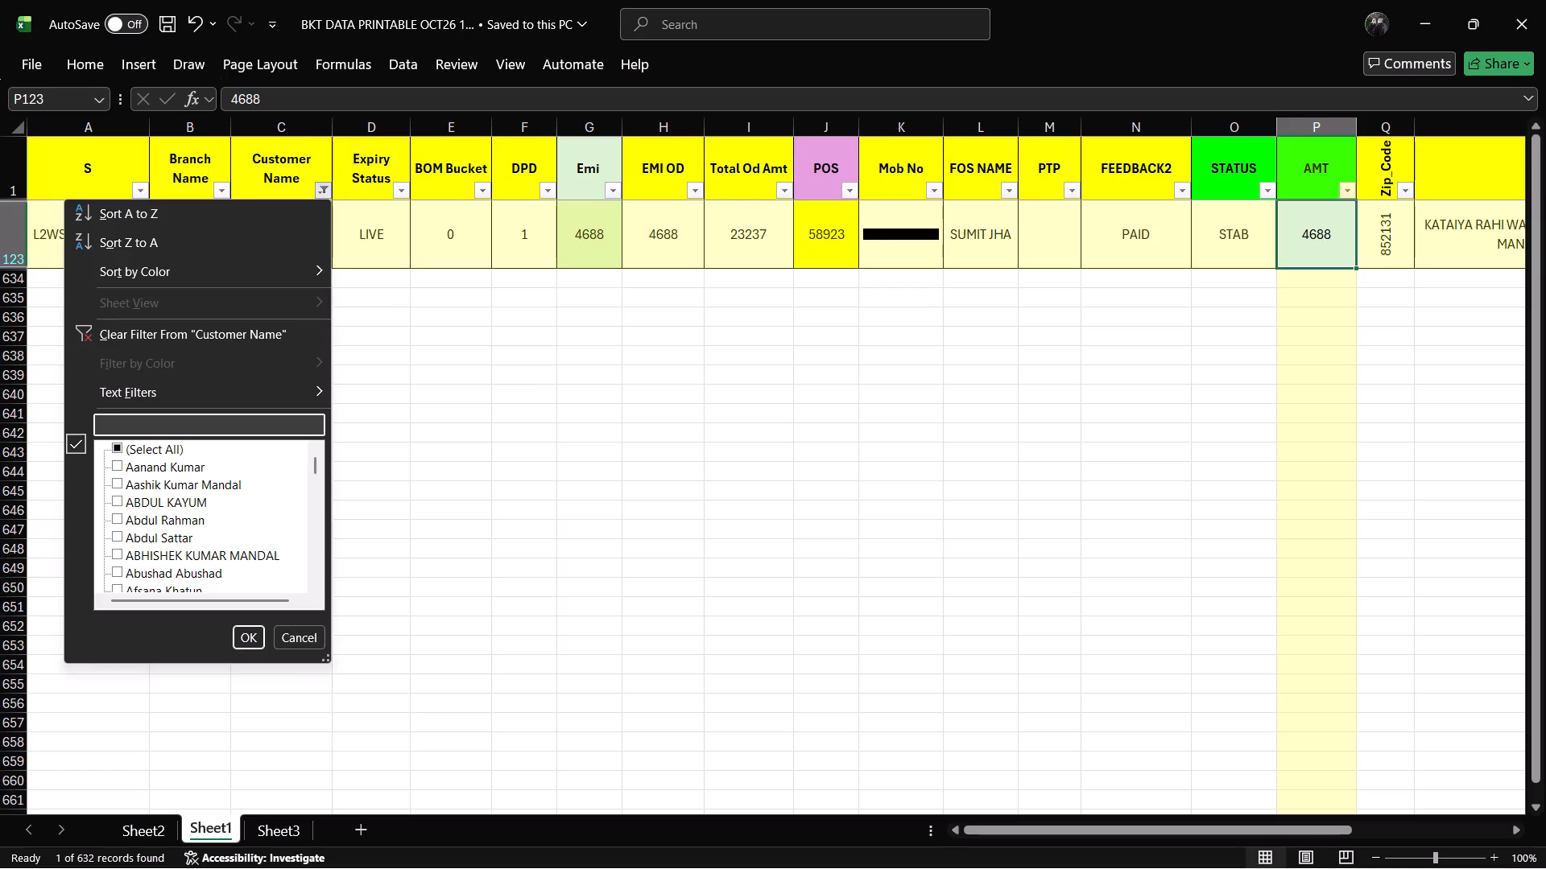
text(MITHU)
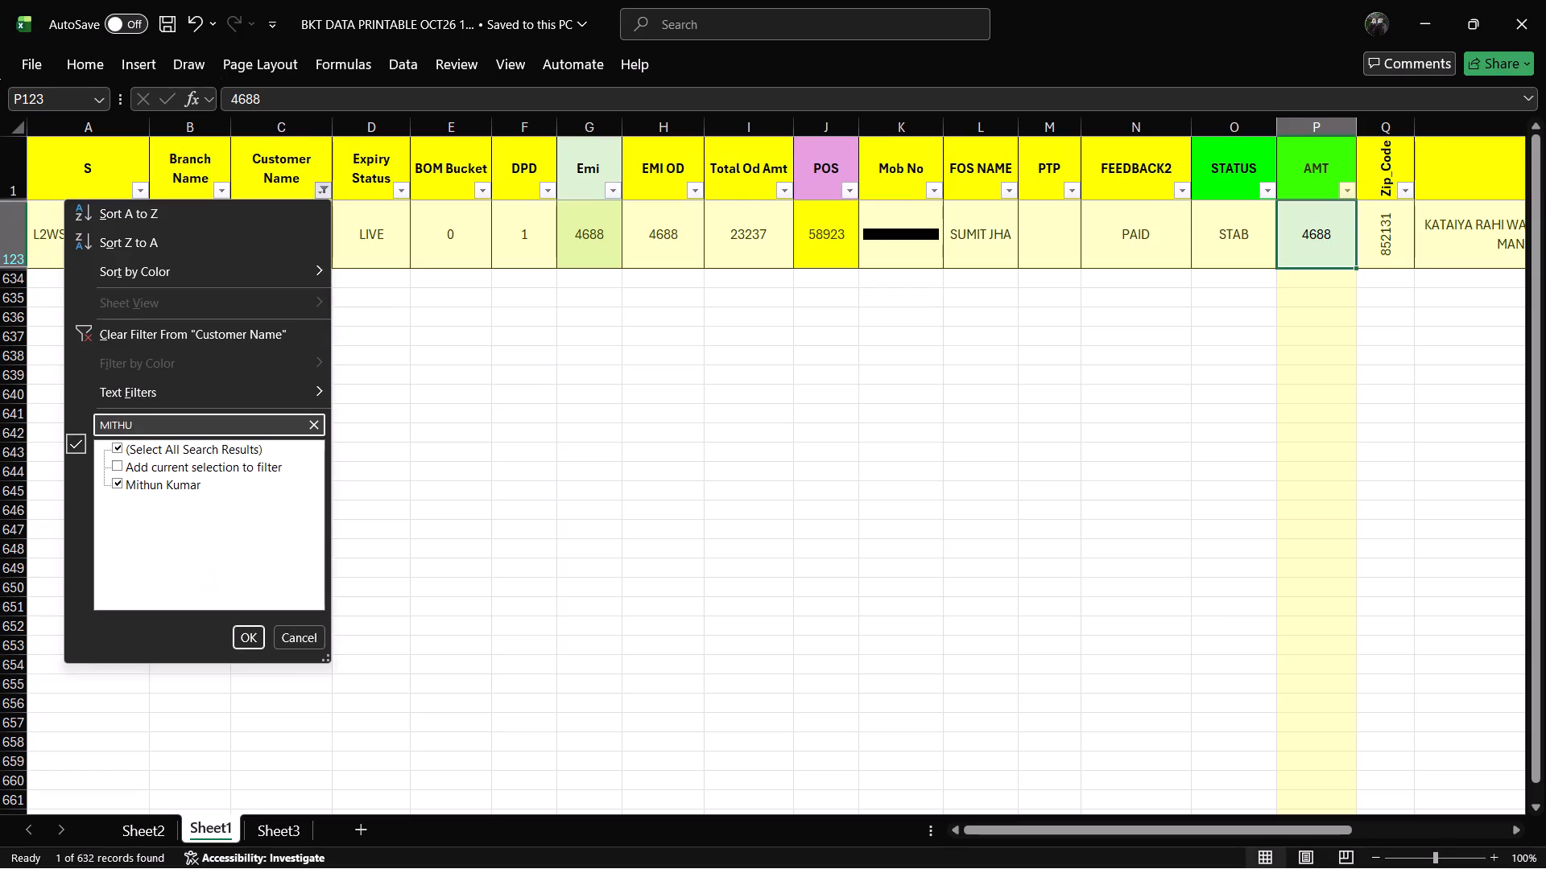
click(252, 633)
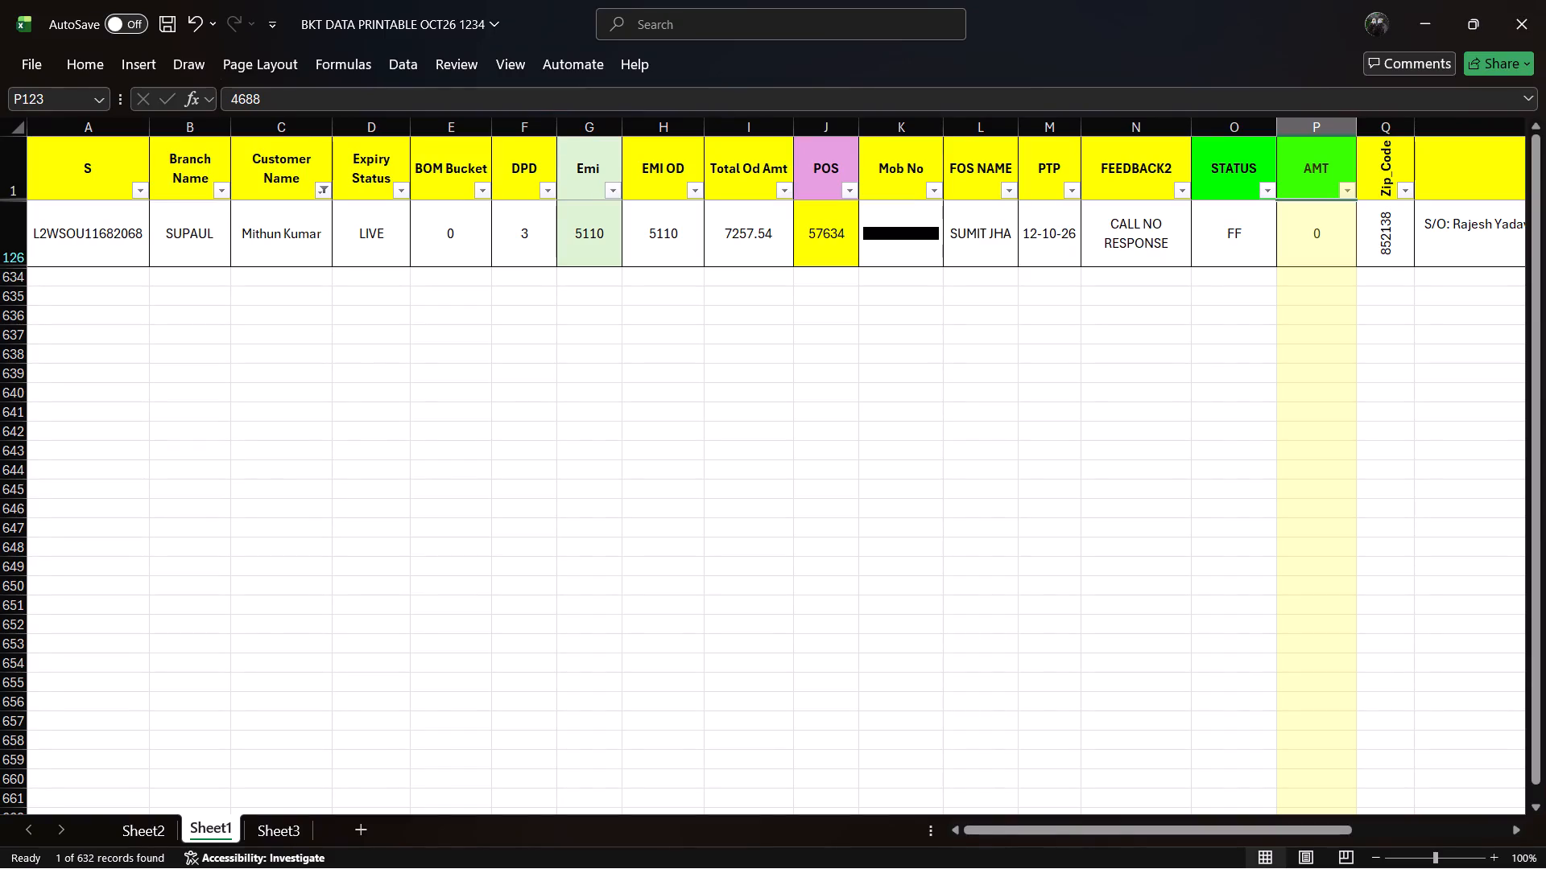
Examine the filtered row 126 customer's record across its columns, including the residence address.
click(1423, 256)
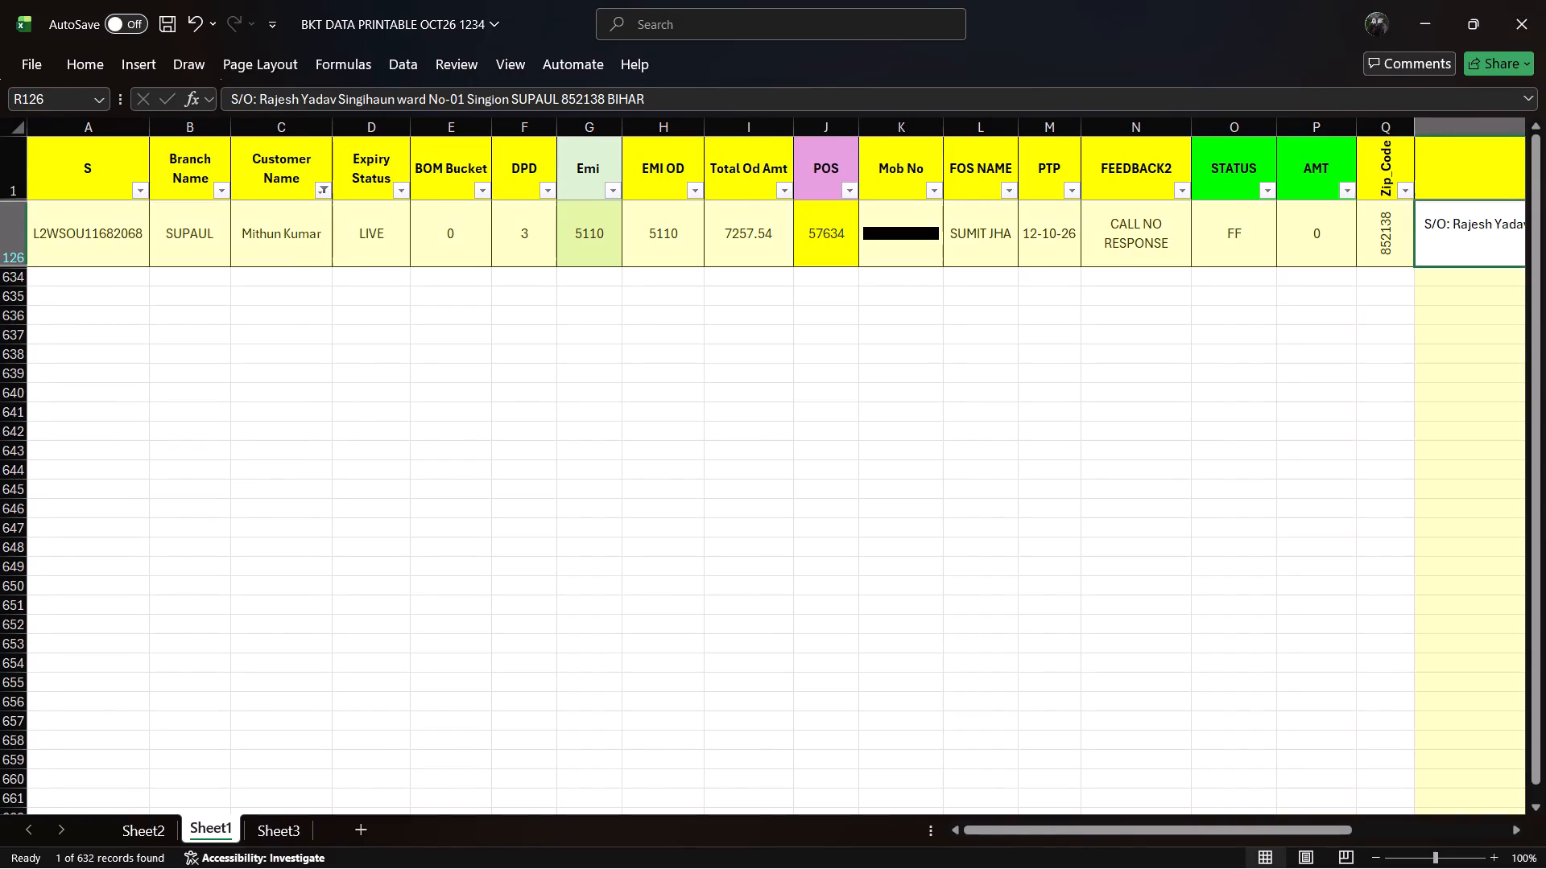
key(Right)
key(Right)
key(Right)
key(Left)
key(Left)
key(Left)
key(Left)
key(Left)
key(Left)
key(Left)
key(Left)
key(Left)
key(Left)
key(Left)
key(Left)
key(Left)
key(Left)
key(Left)
key(Left)
key(Left)
key(Left)
key(Left)
key(Left)
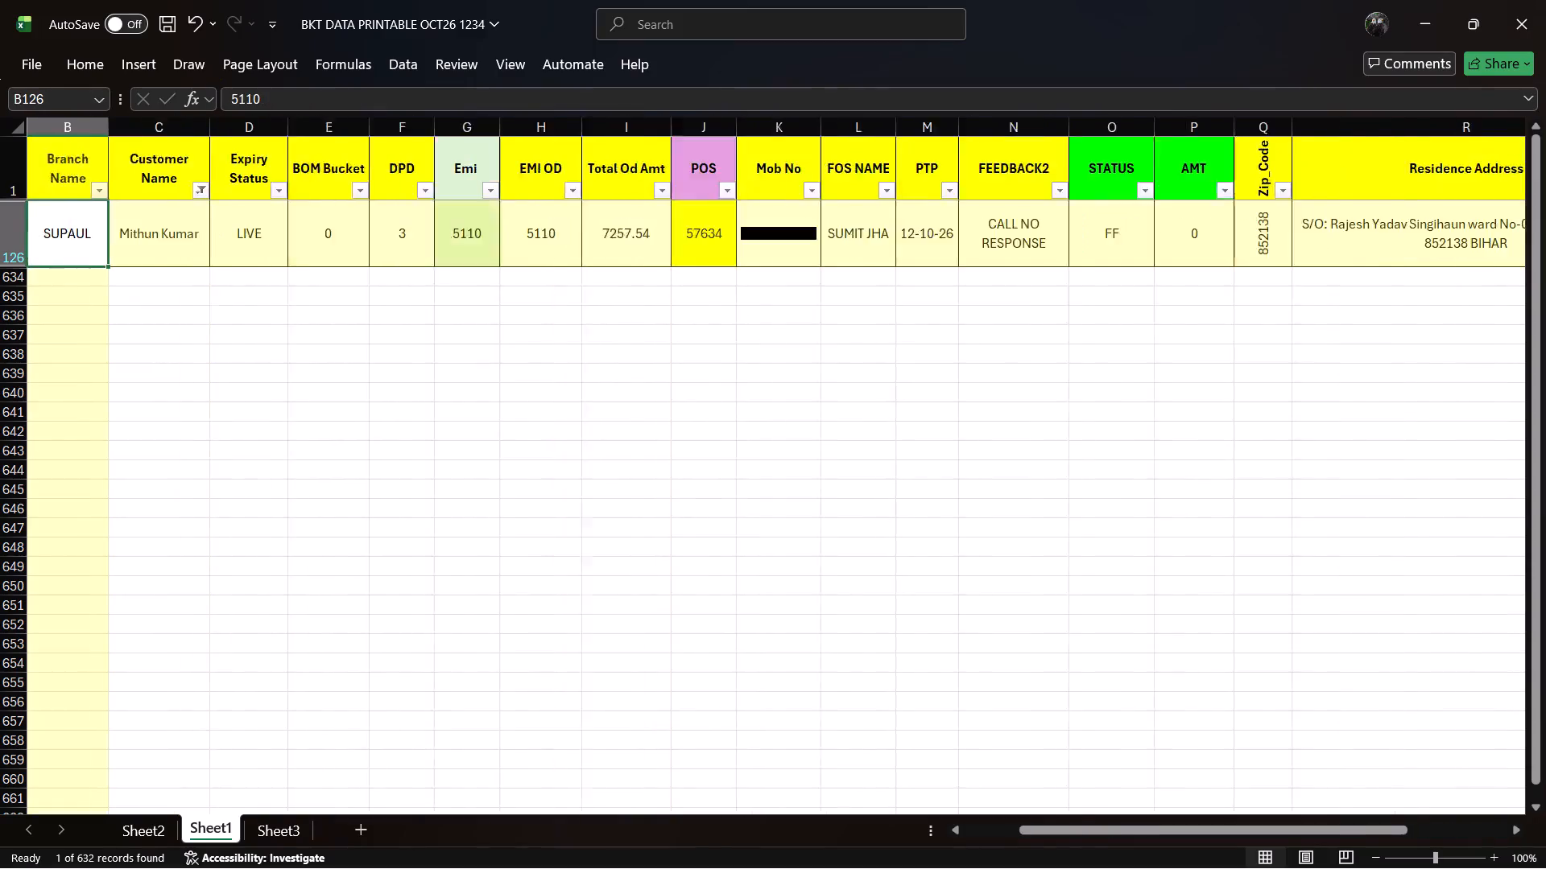
Clear the PTP date of the row 126 customer.
key(Right)
key(Right)
key(Right)
key(Right)
key(Right)
key(Right)
key(Right)
key(Right)
key(Right)
key(Right)
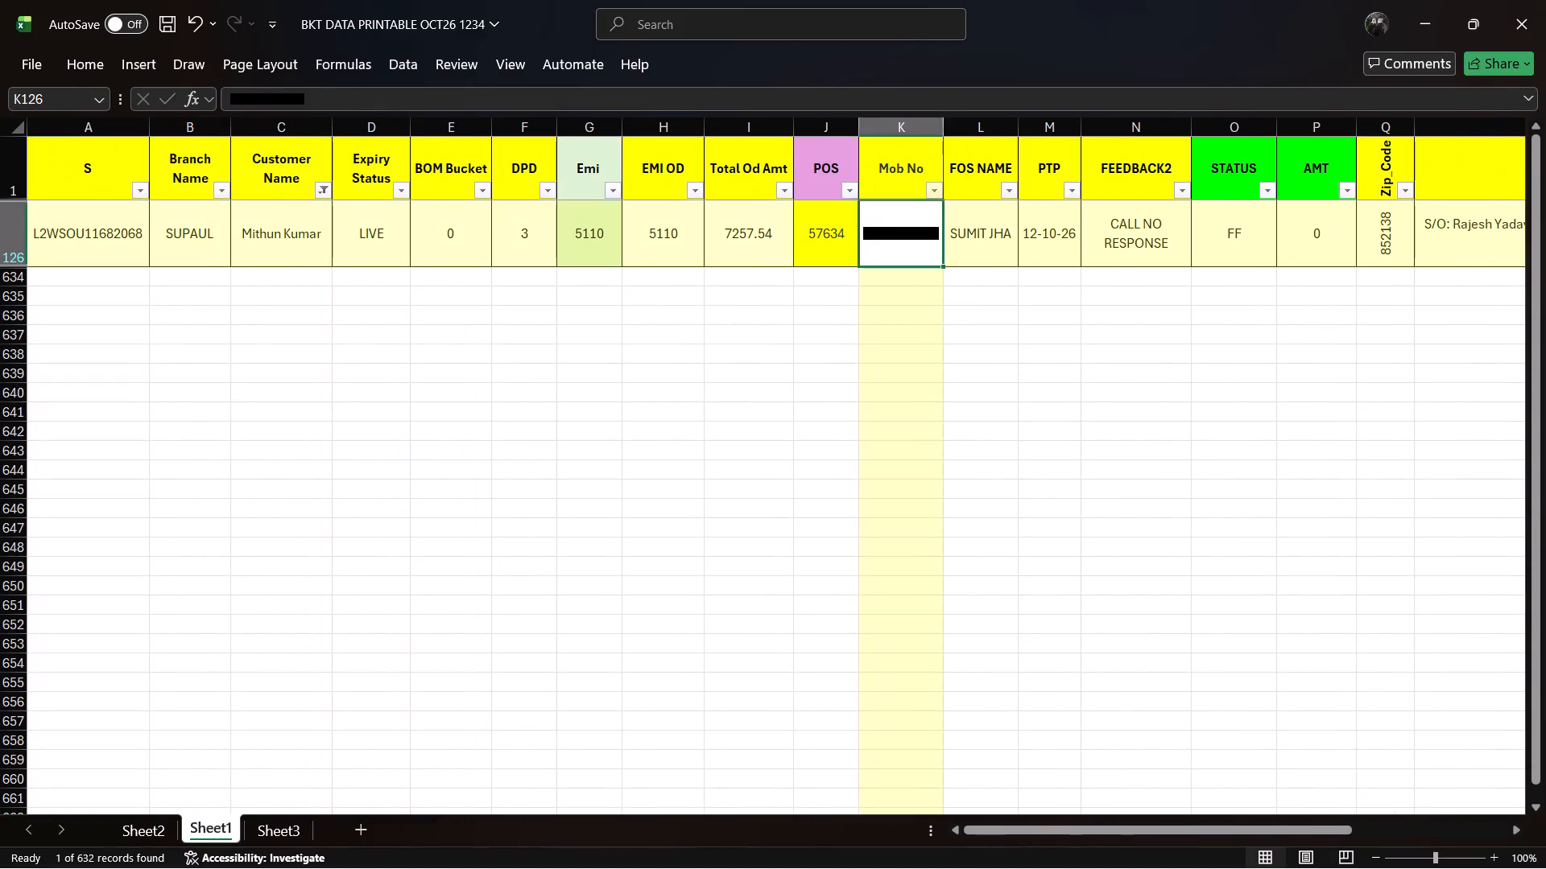
key(Right)
key(Right)
key(BackSpace)
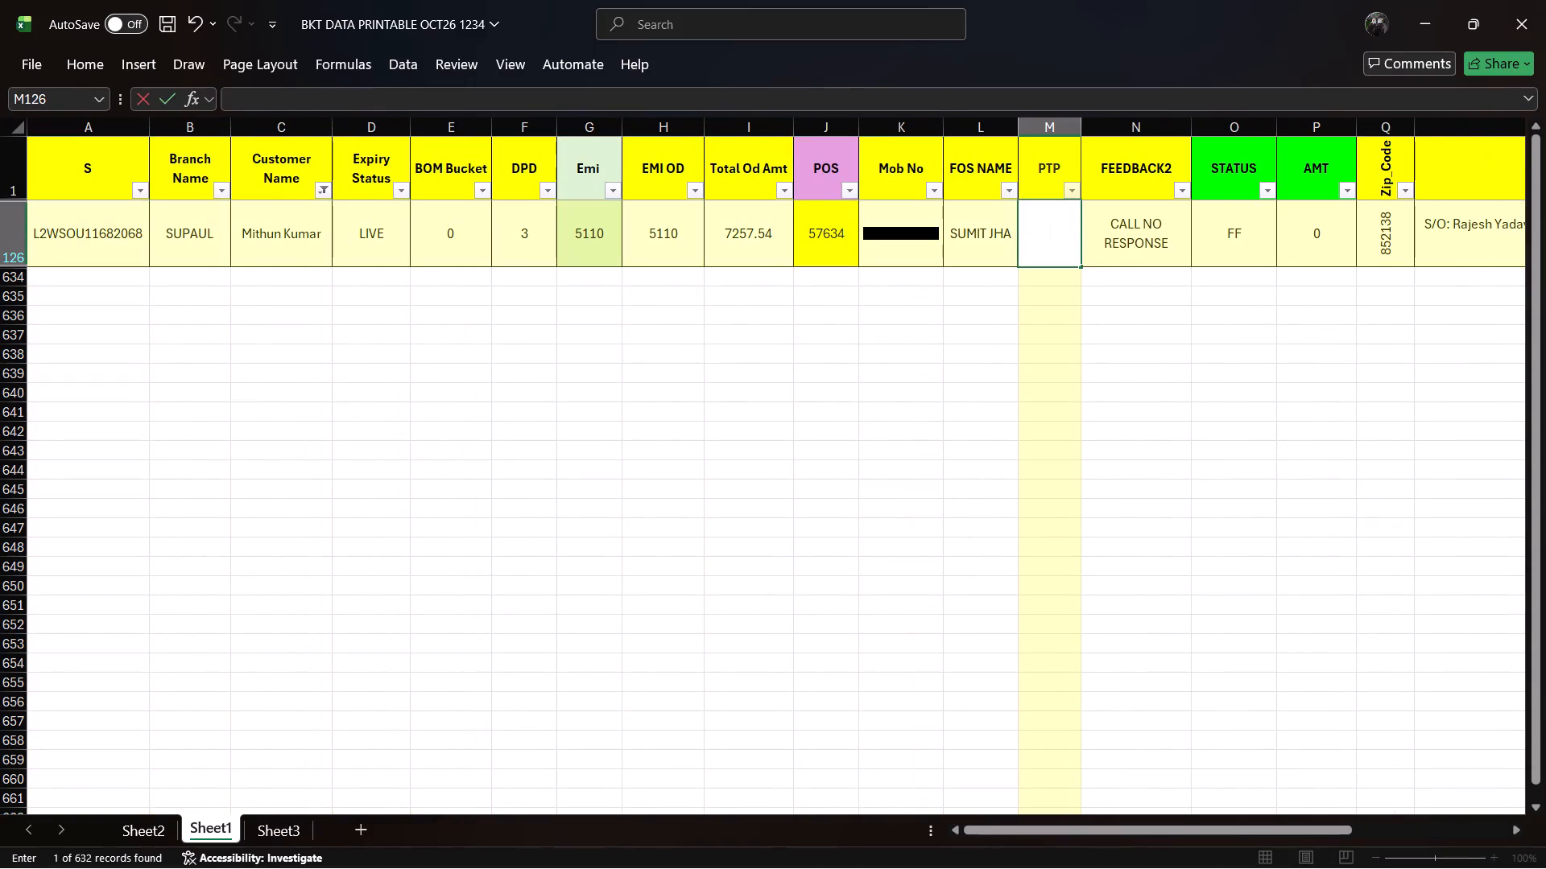
key(Right)
Set the row 126 customer's FEEDBACK2 to PAID and STATUS to STAB.
key(BackSpace)
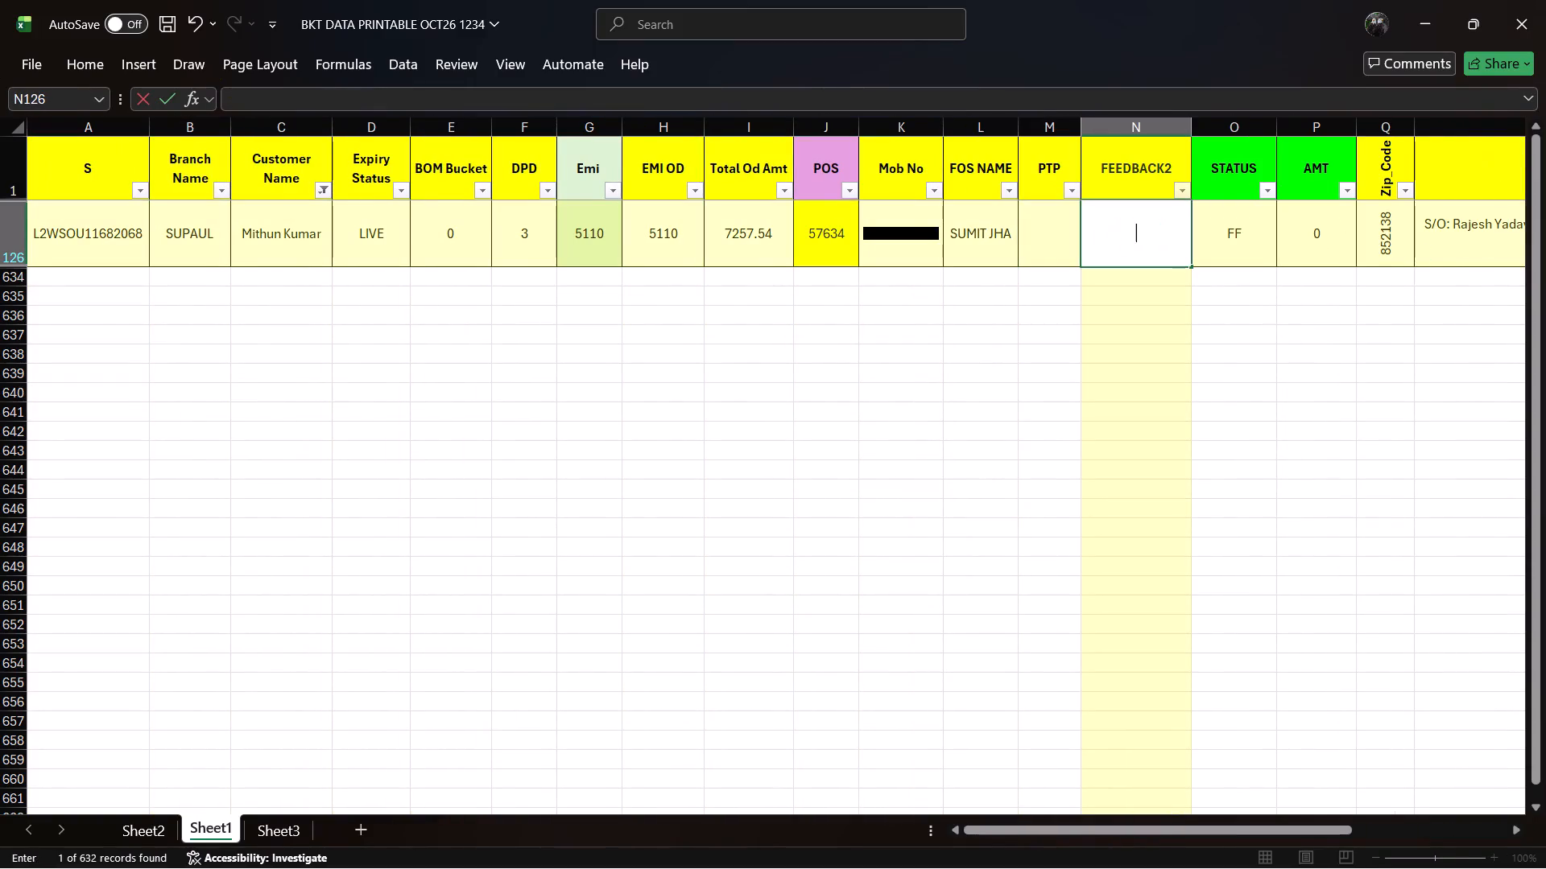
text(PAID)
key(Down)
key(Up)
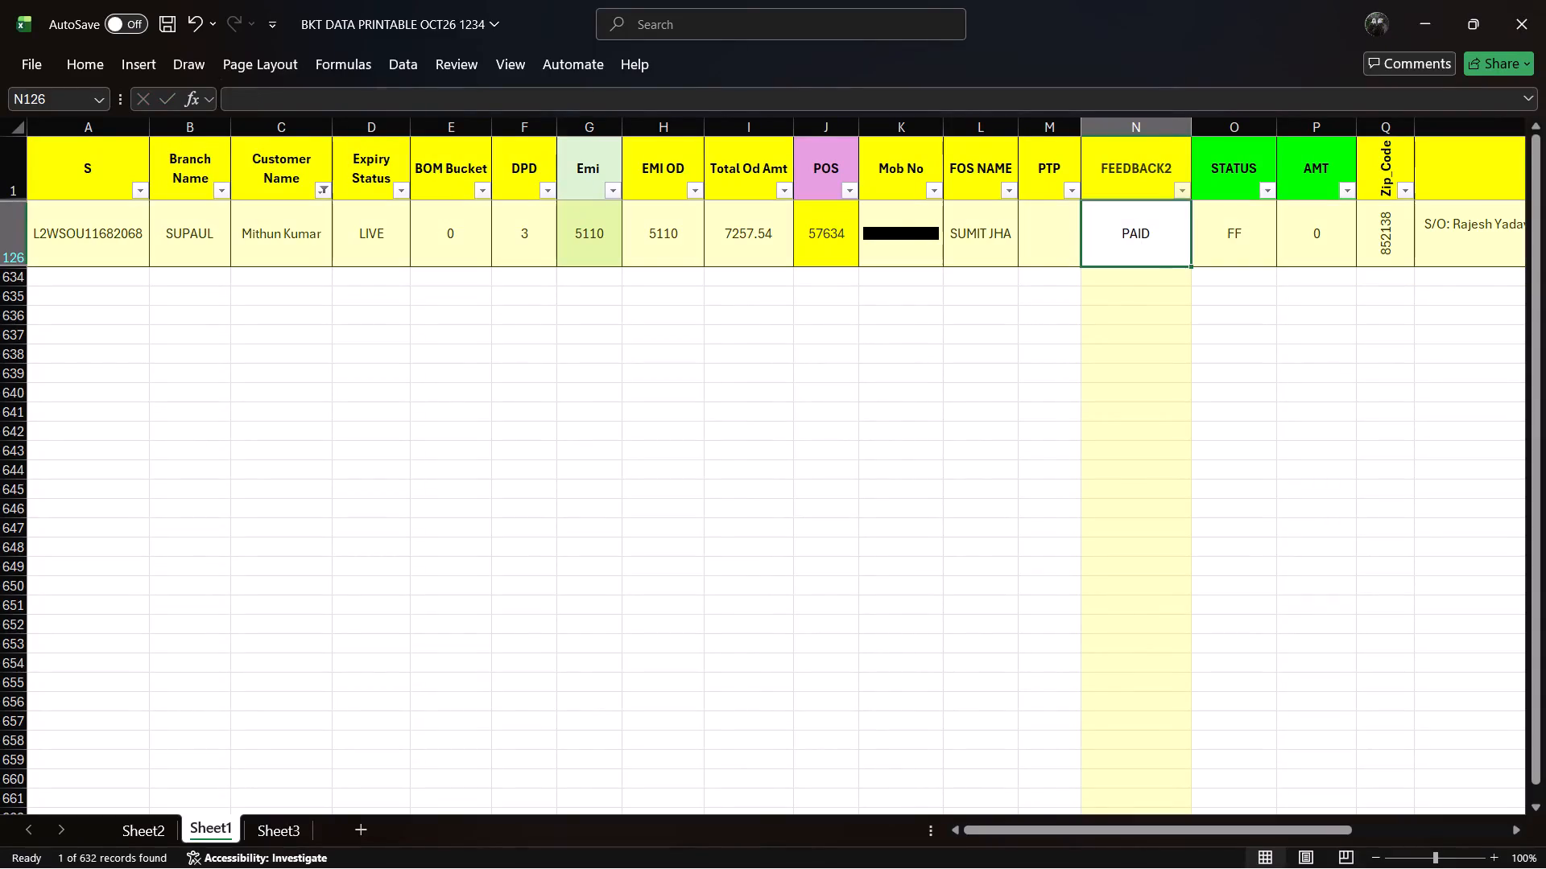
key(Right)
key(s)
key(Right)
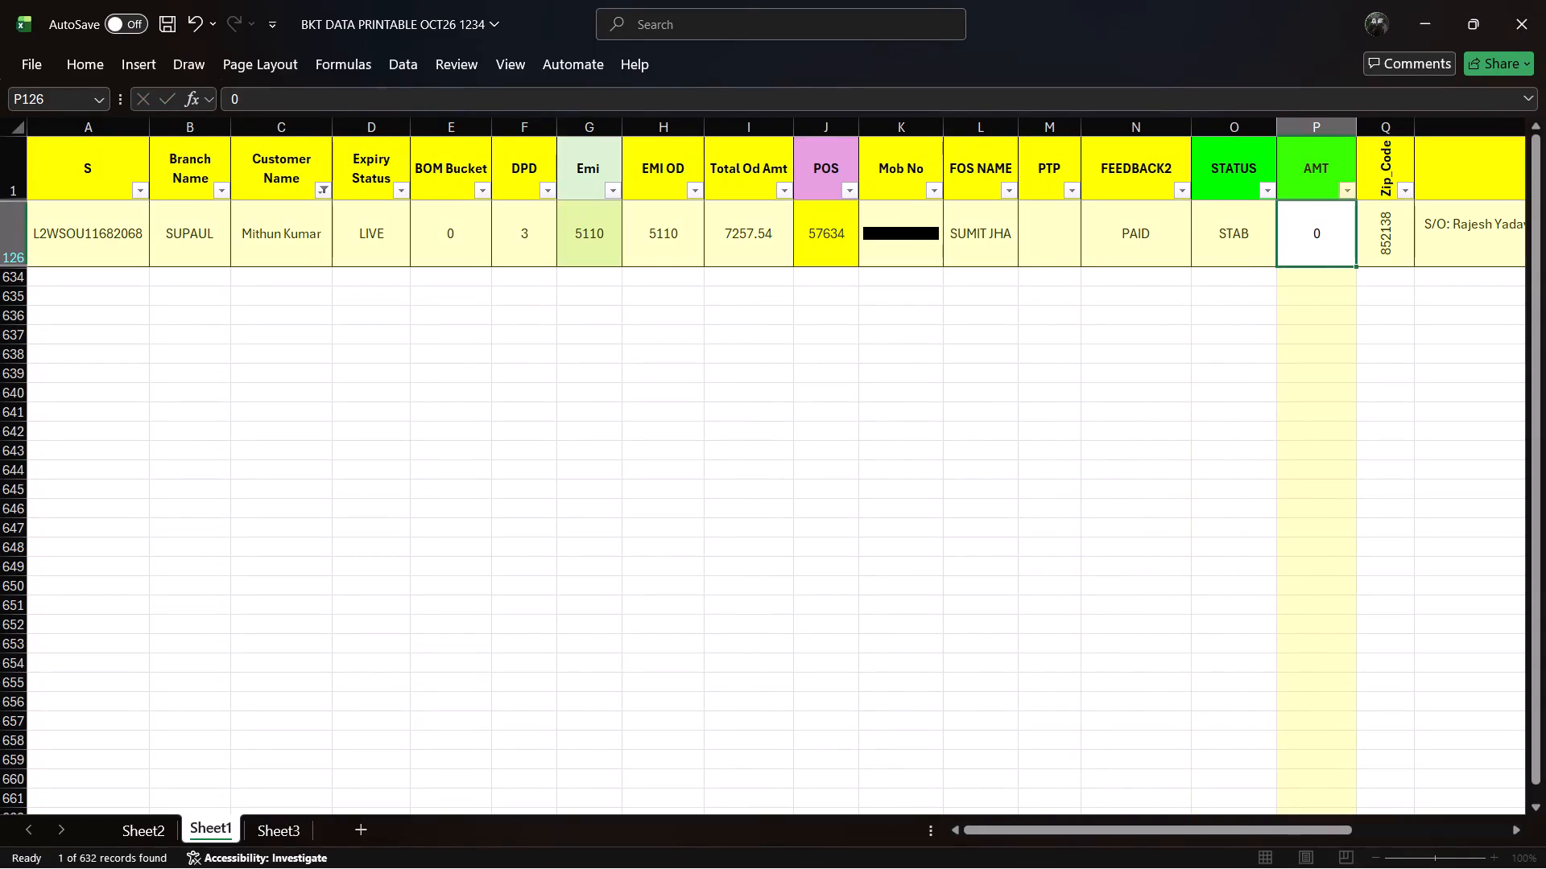
Enter 5110 as the row 126 customer's AMT and save the workbook.
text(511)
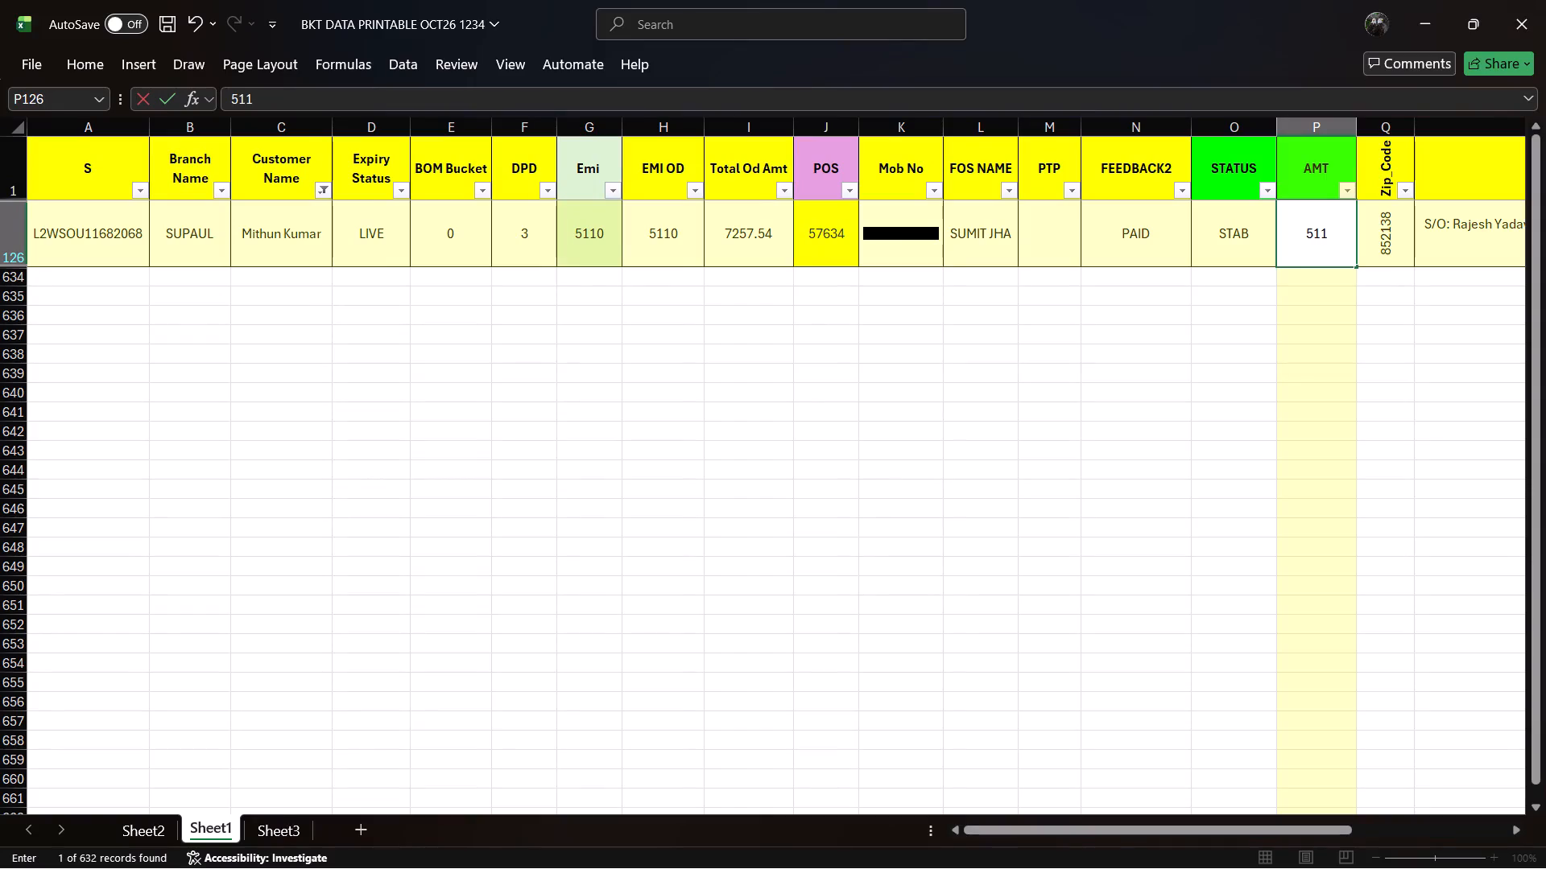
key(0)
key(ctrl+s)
Filter the Customer Name column by JAYMALA and bring the matching row into view.
click(324, 191)
click(130, 425)
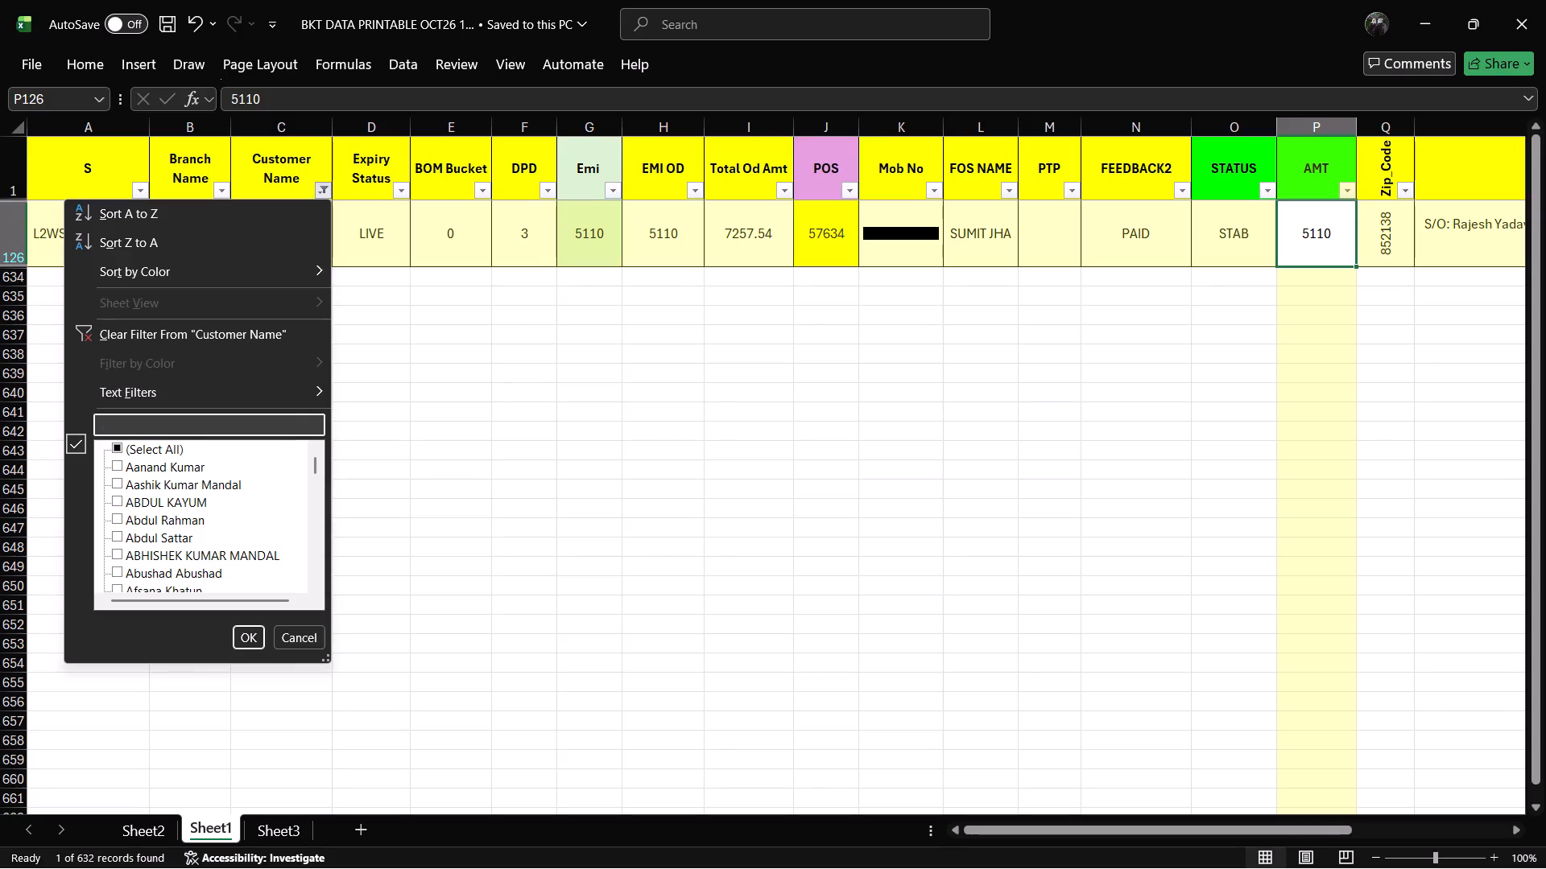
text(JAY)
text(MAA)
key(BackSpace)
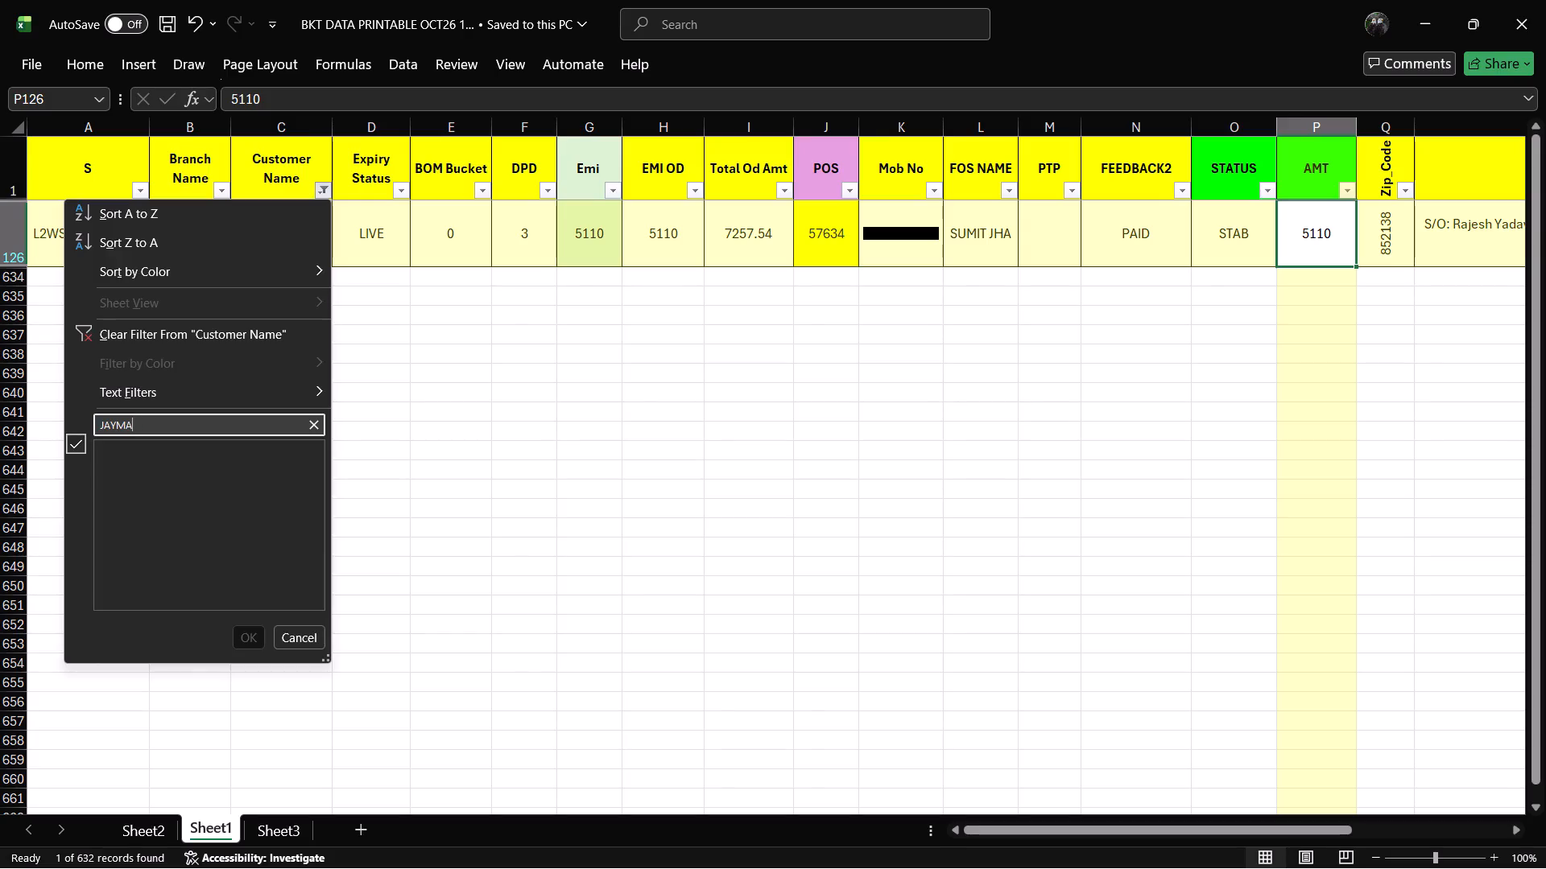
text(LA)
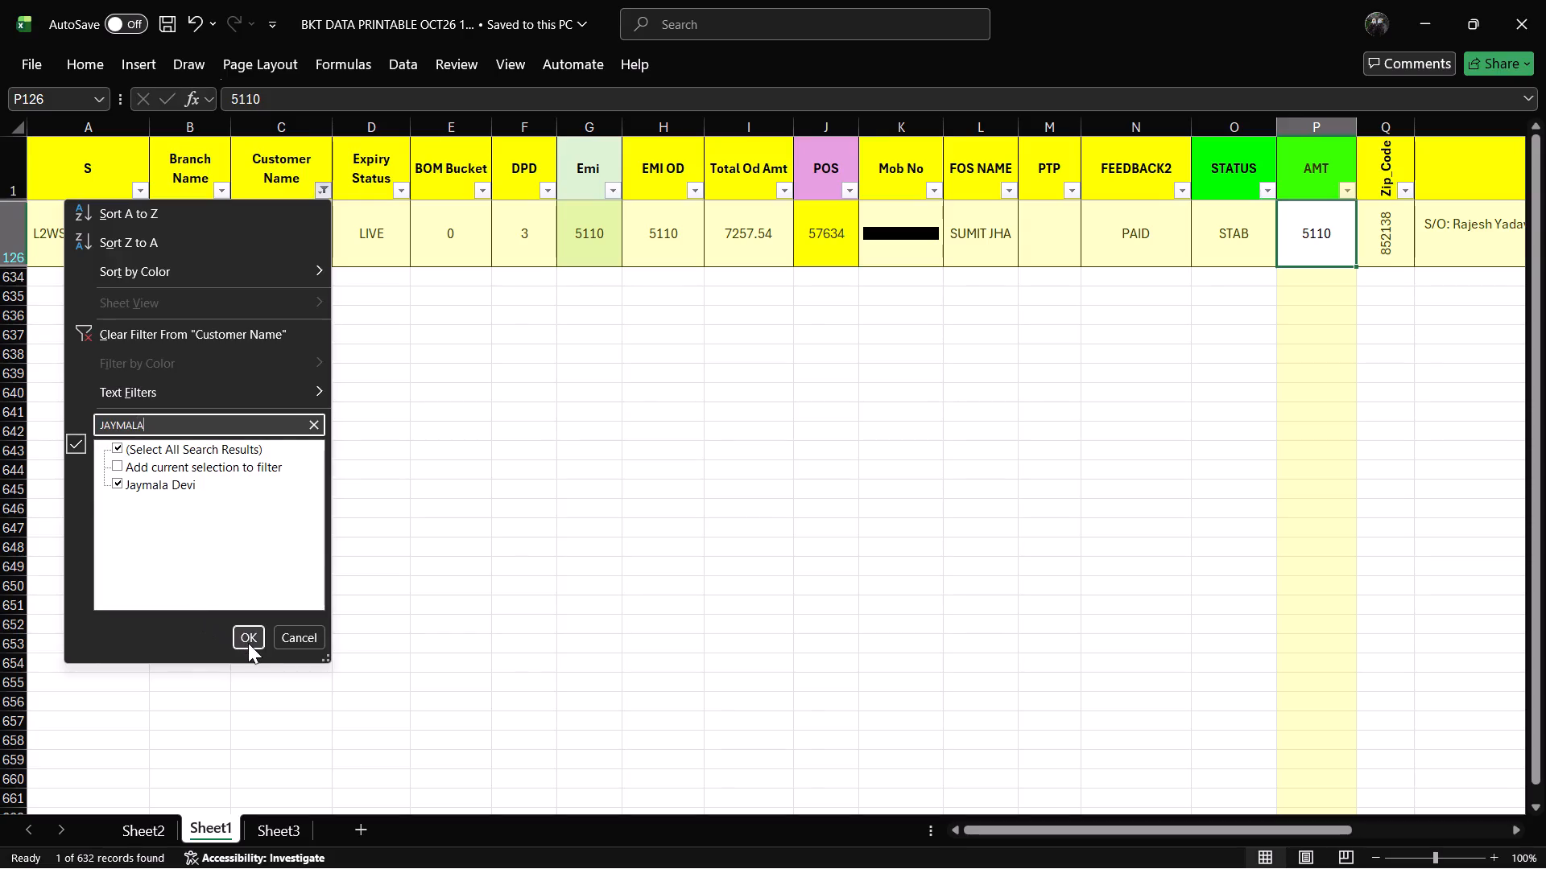
click(249, 643)
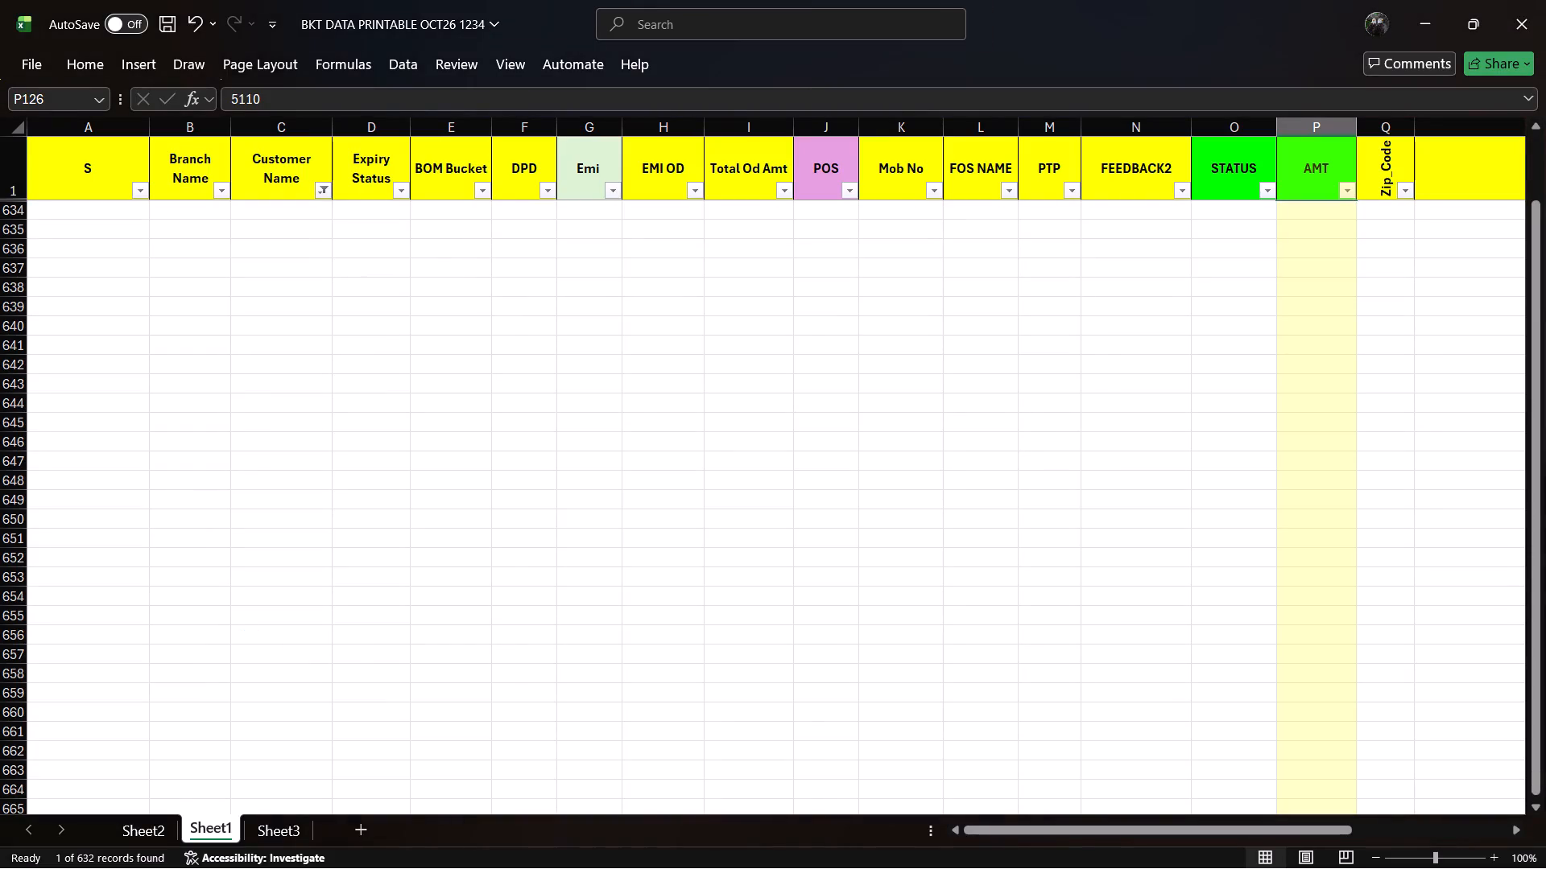
key(Up)
key(Up)
key(Up)
key(Up)
key(Up)
key(Up)
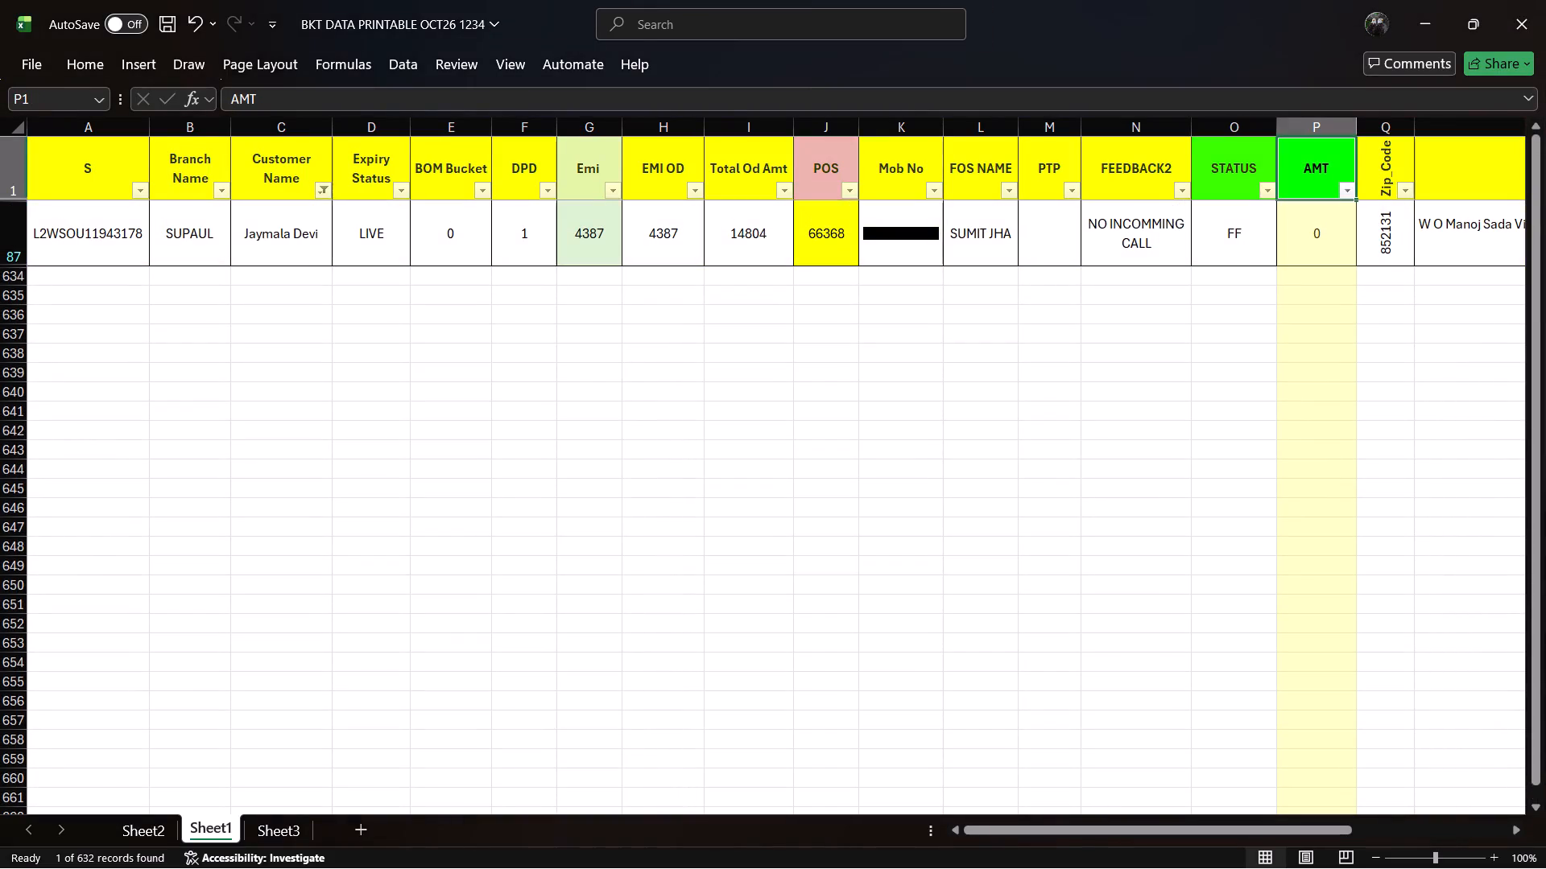
Set the row 87 customer's FEEDBACK2 to PAID and STATUS to STAB.
click(1139, 244)
key(BackSpace)
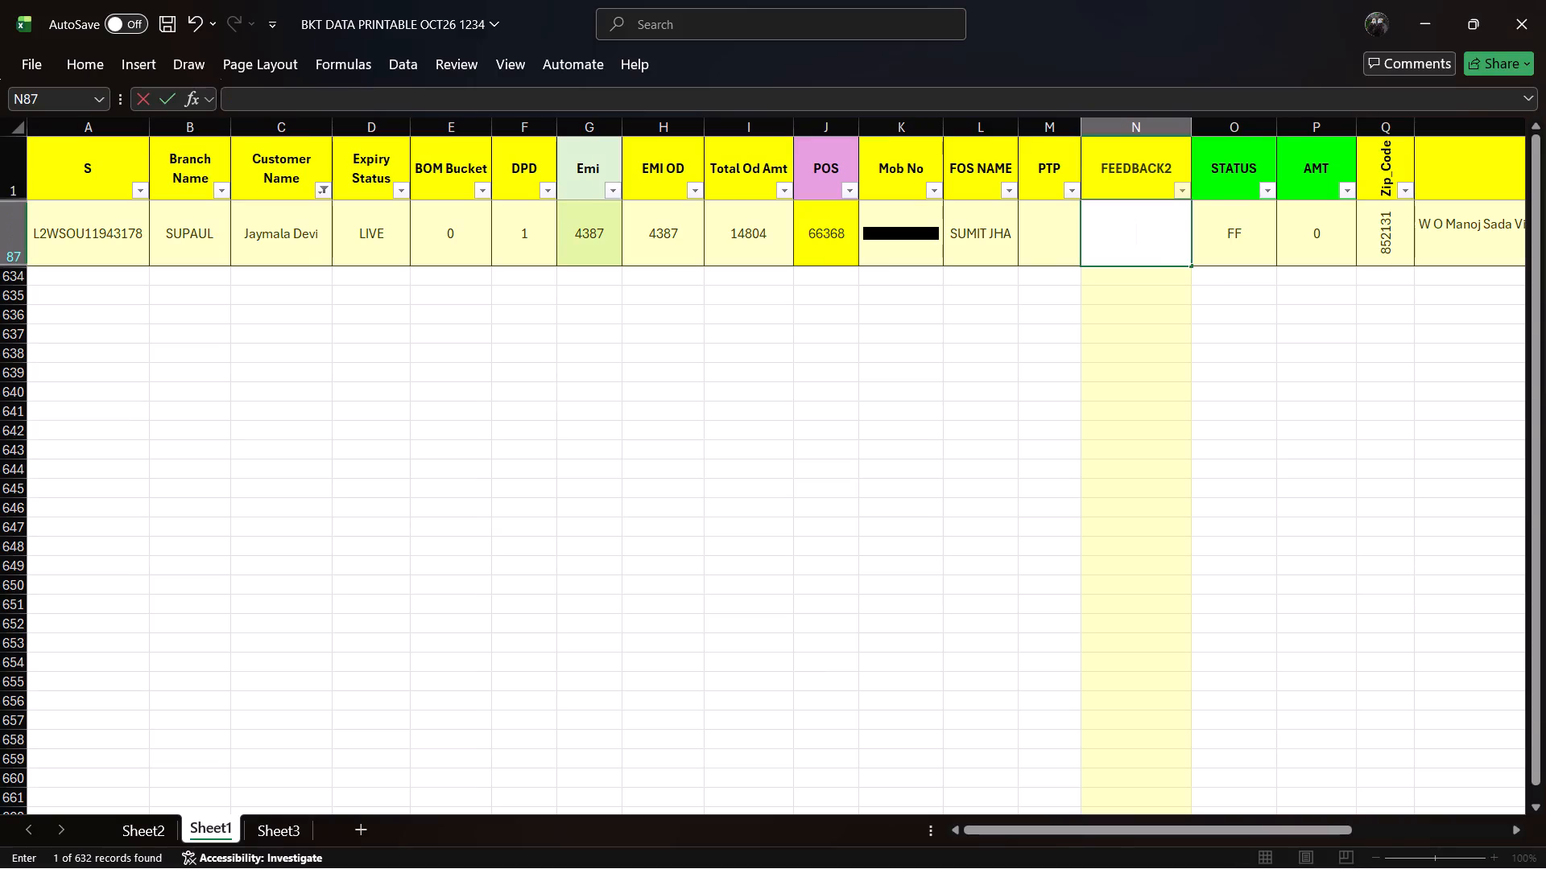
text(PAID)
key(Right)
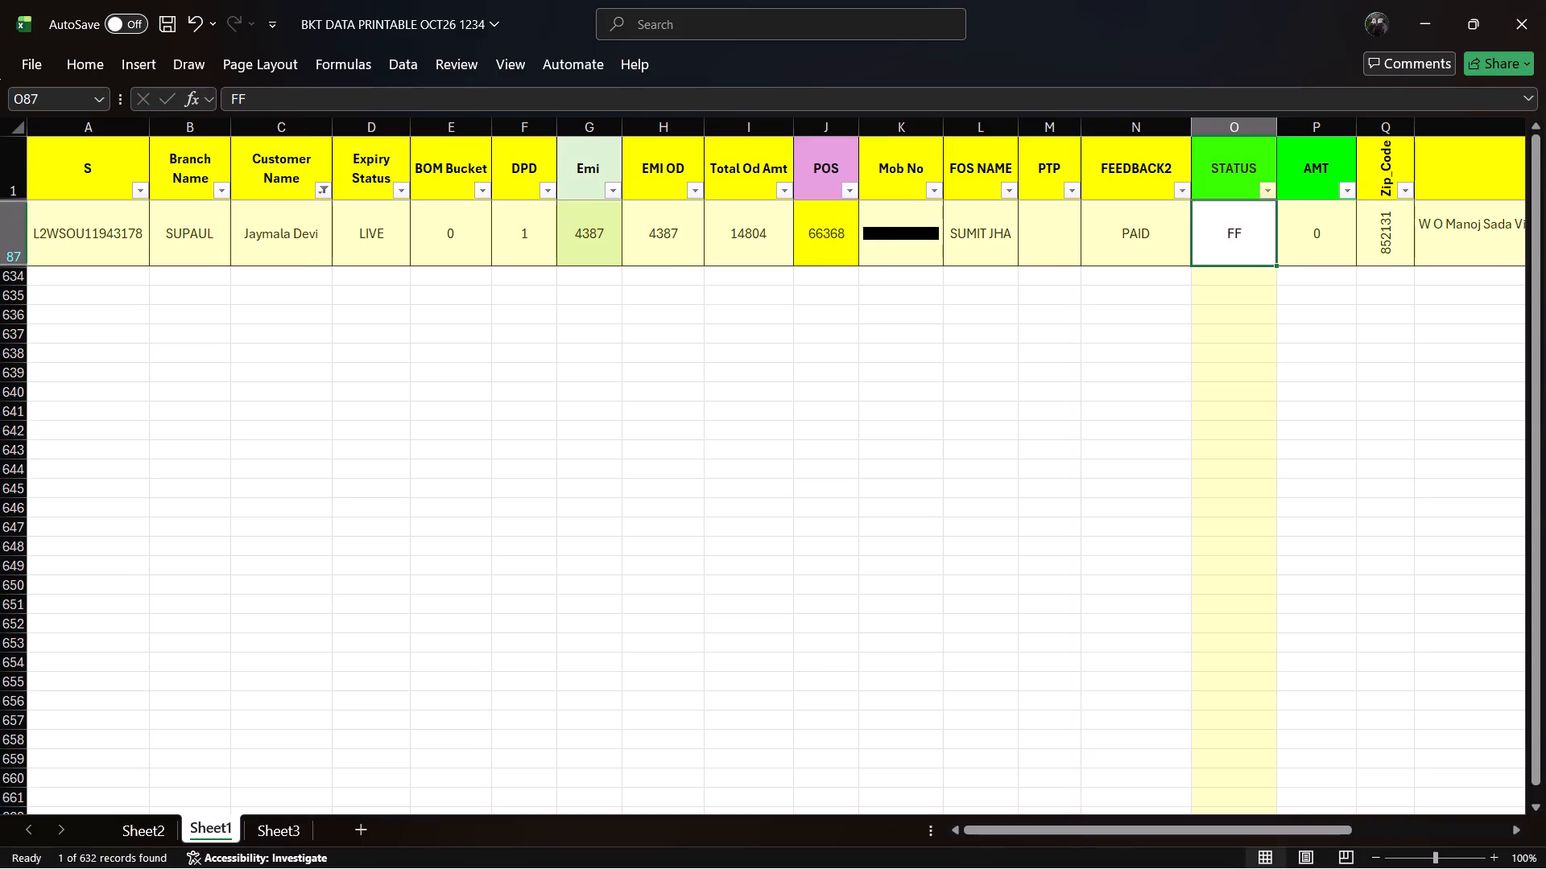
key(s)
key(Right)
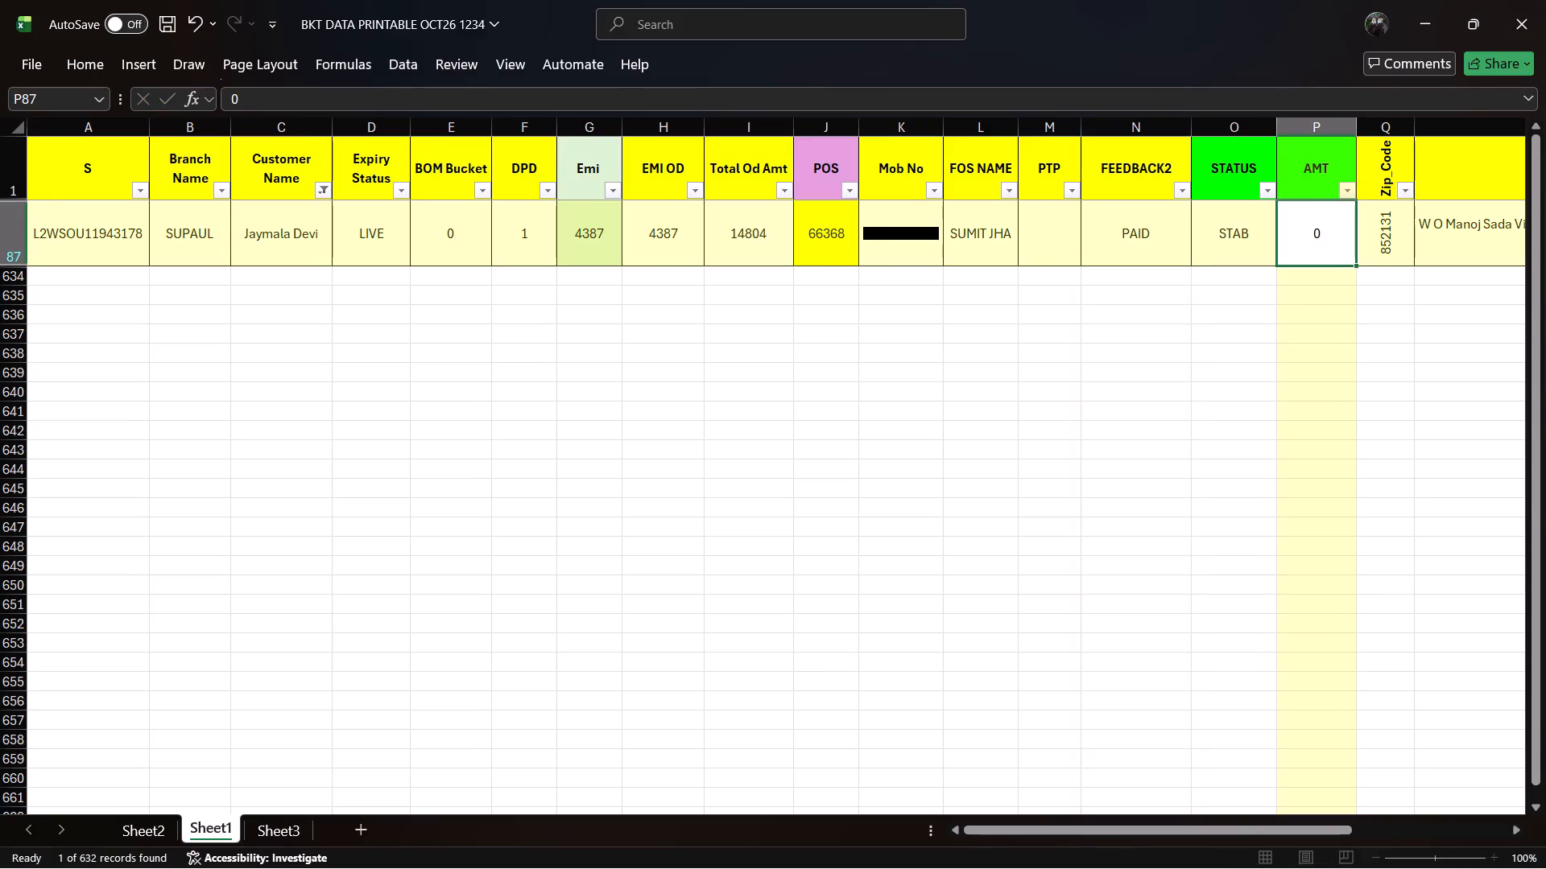
Copy the row 87 customer's EMI OD value, 4387, into the AMT cell and save the workbook.
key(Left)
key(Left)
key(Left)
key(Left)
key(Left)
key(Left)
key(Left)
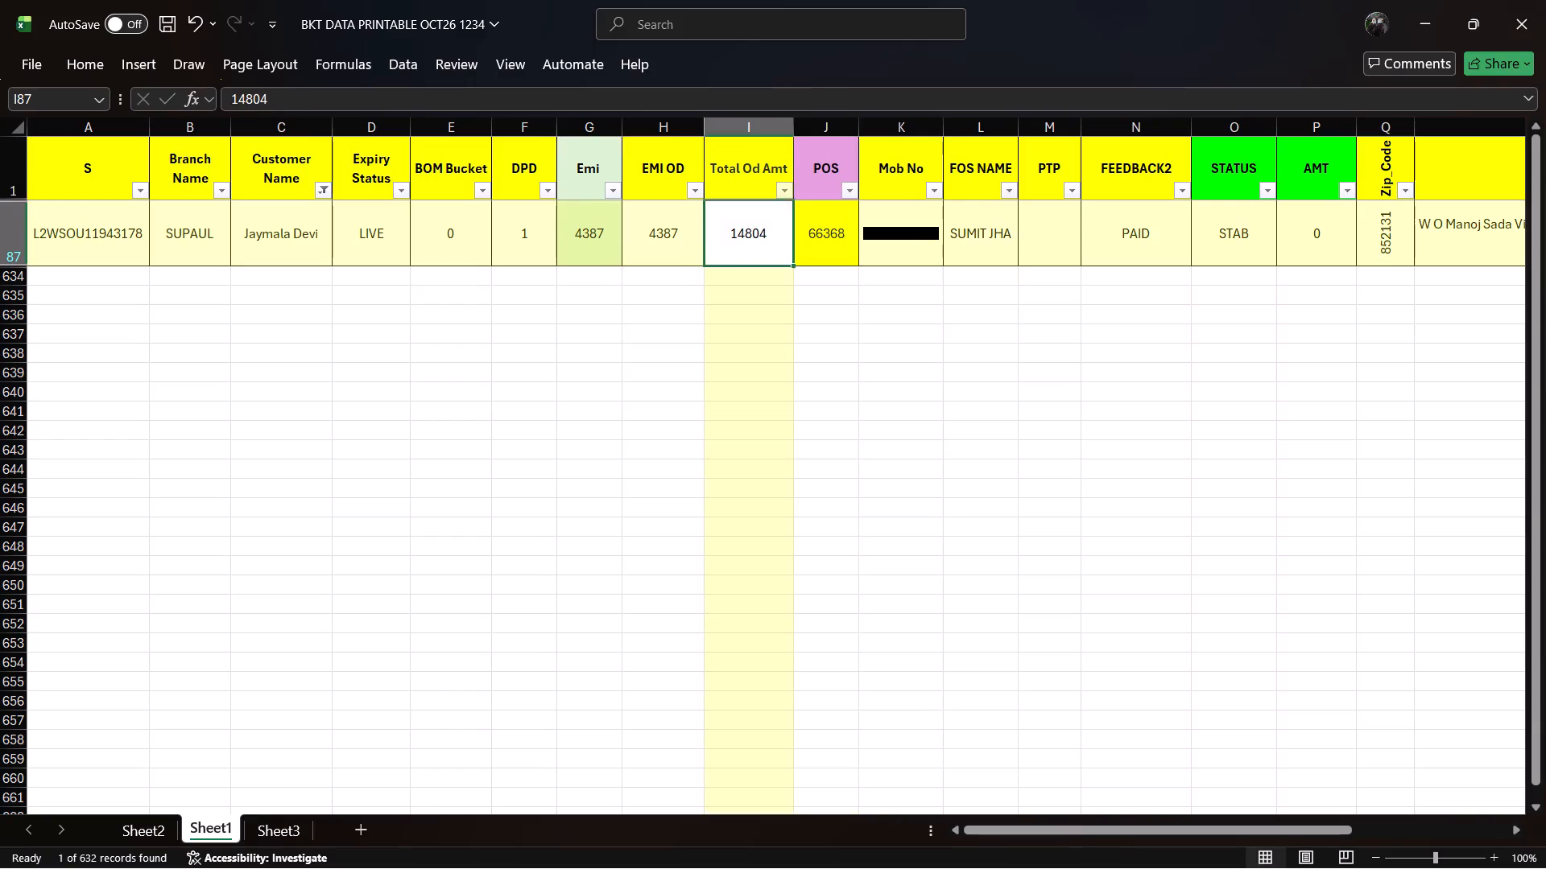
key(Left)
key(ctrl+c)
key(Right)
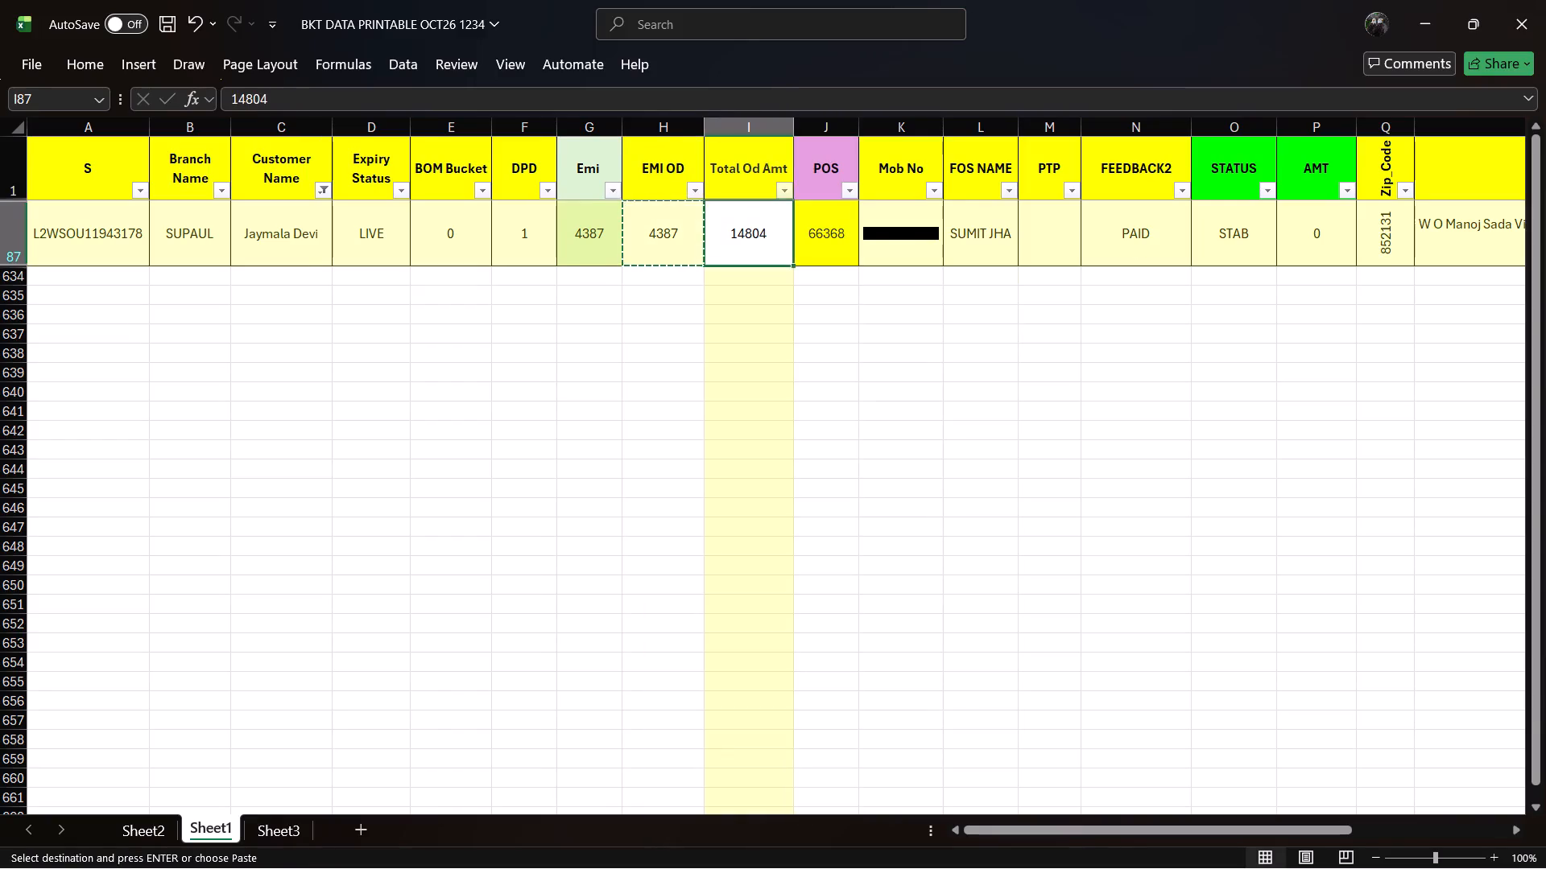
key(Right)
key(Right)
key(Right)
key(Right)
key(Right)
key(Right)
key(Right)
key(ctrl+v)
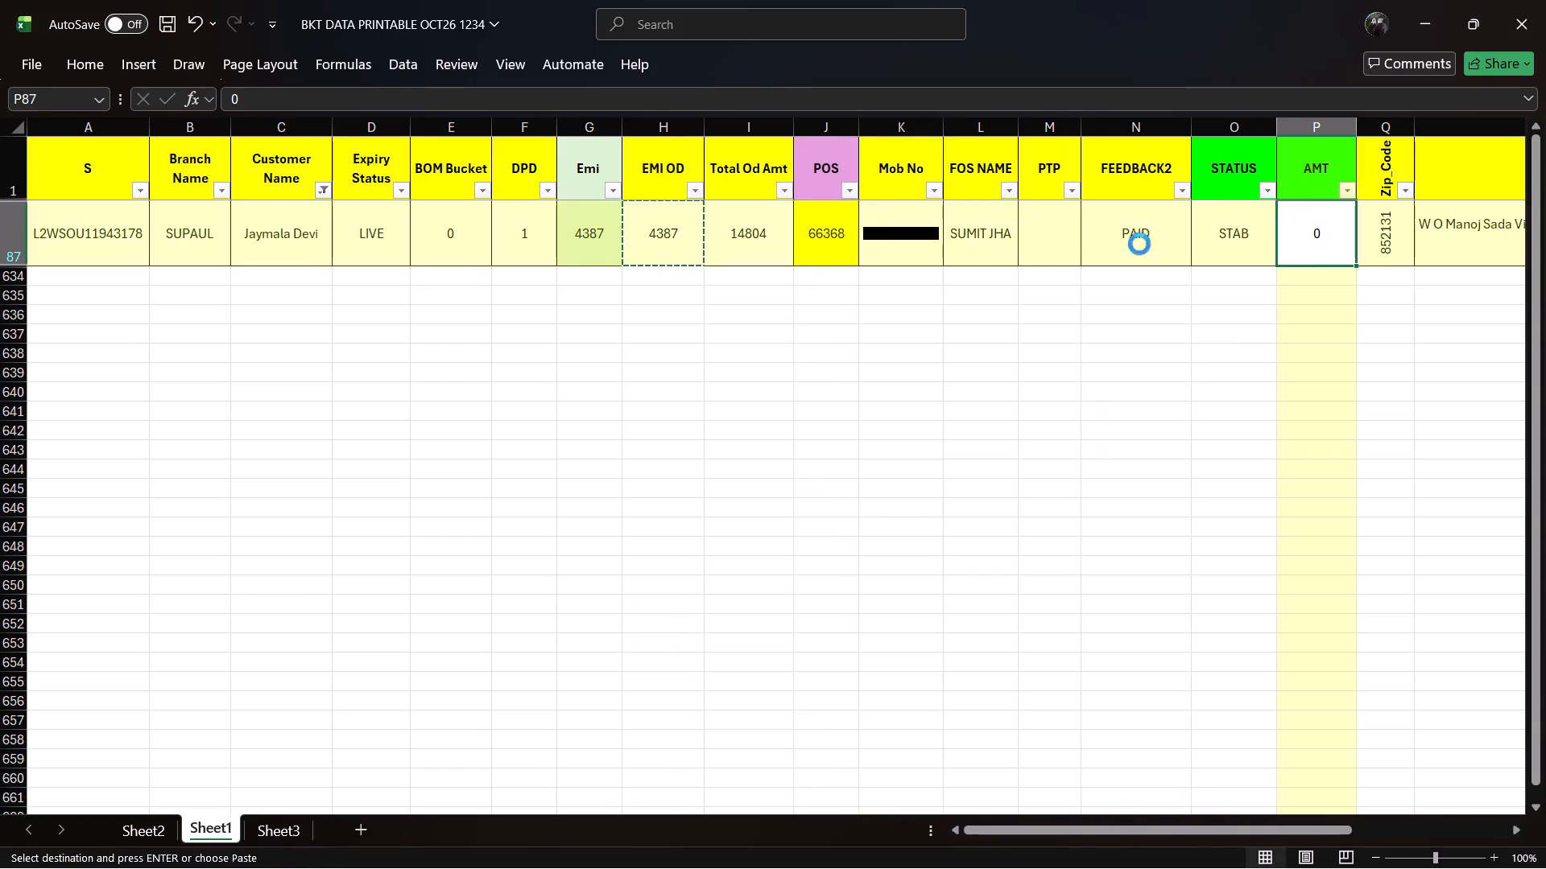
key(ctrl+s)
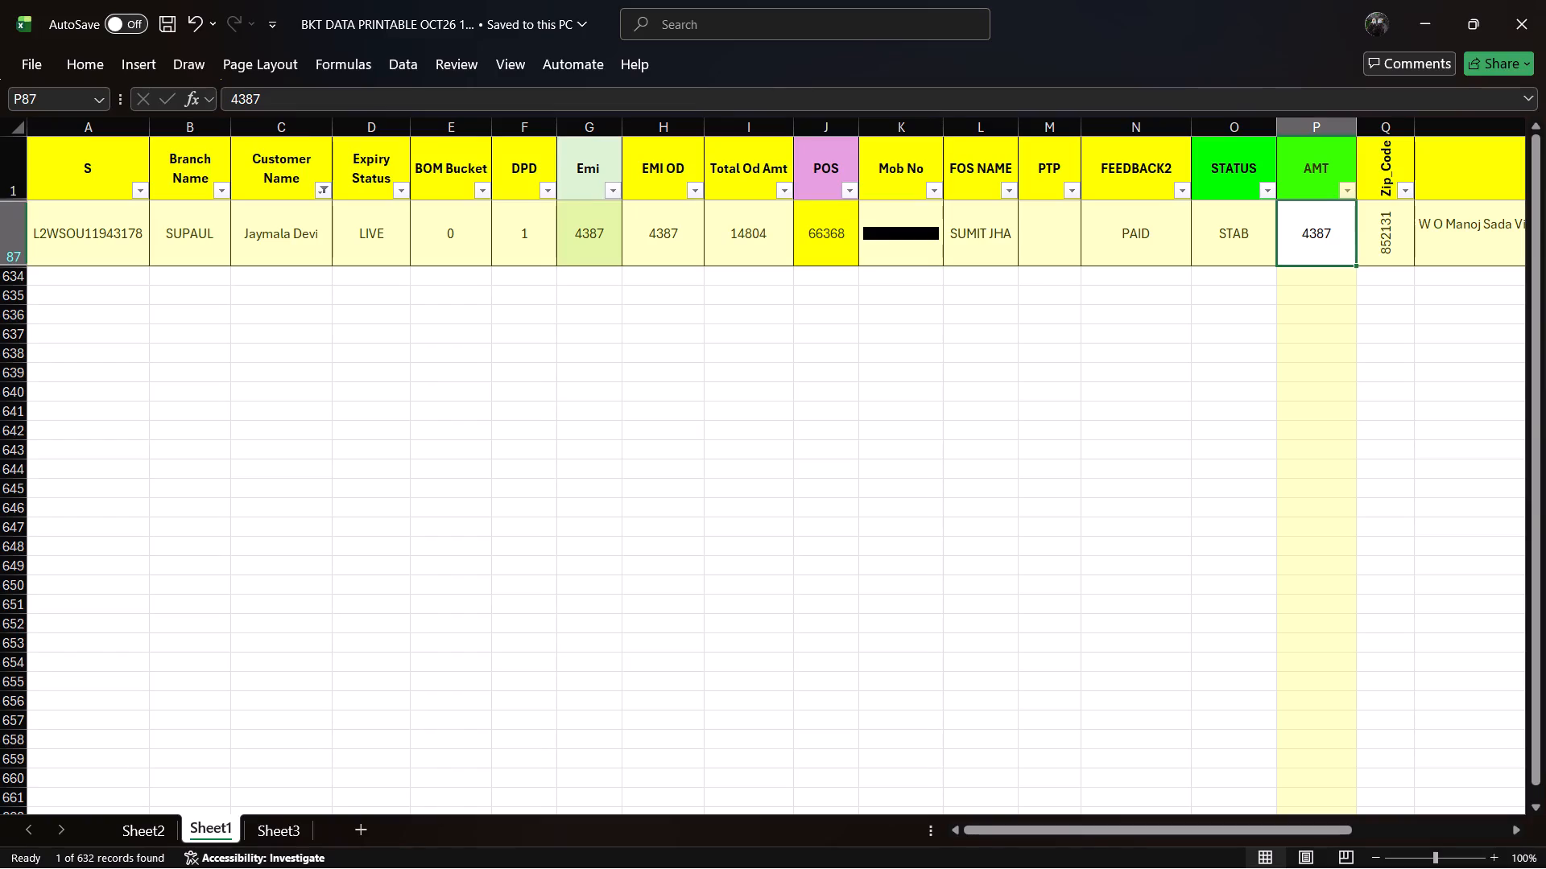
Filter the Customer Name column by SUBHA and bring the matching rows into view.
click(324, 187)
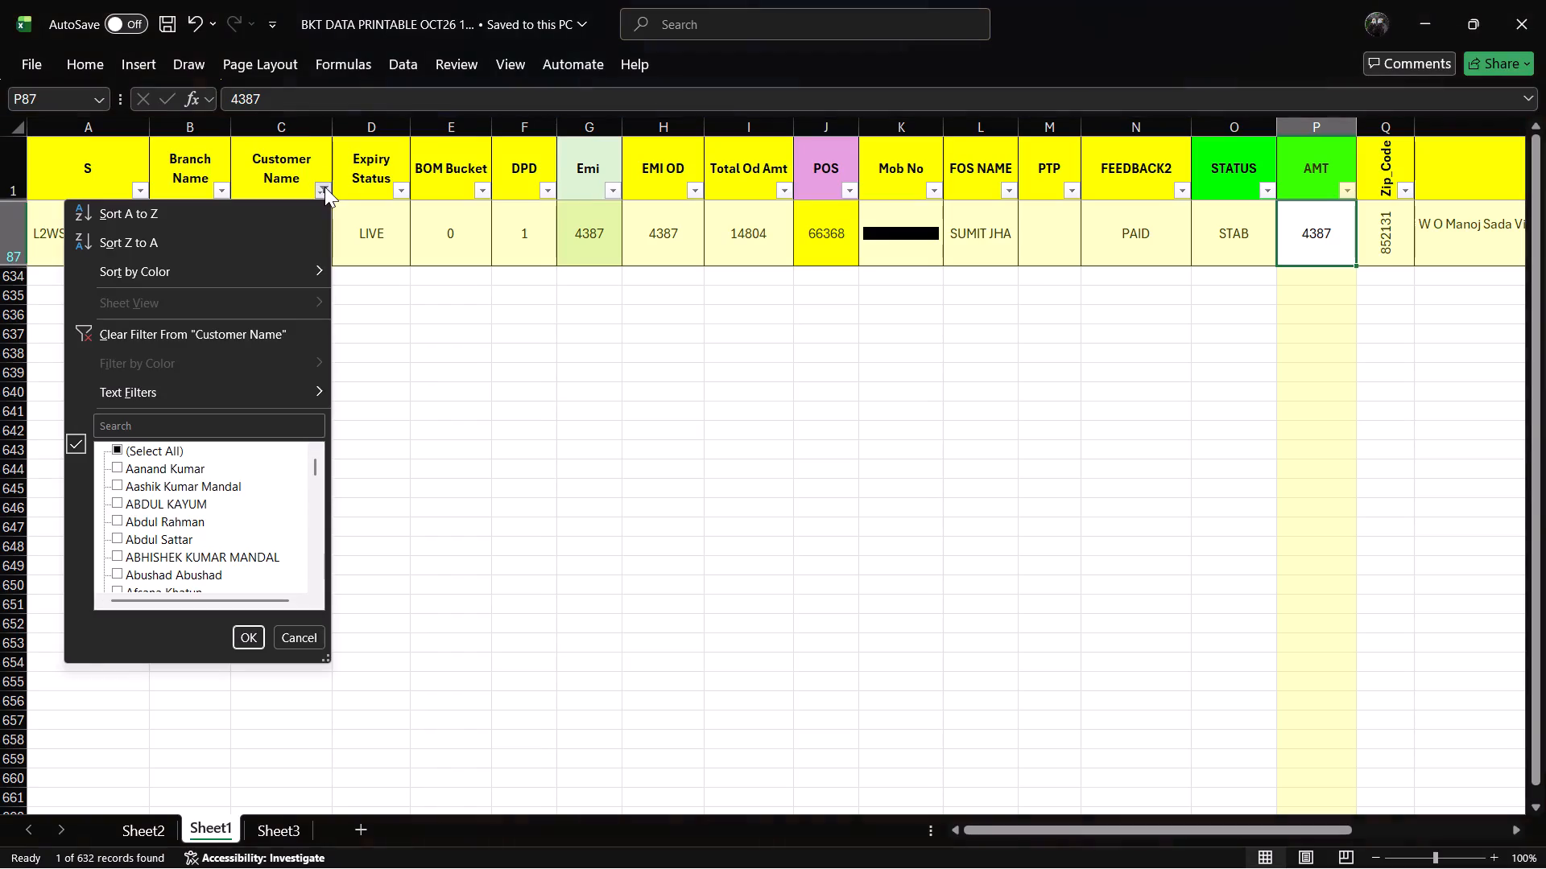
click(131, 415)
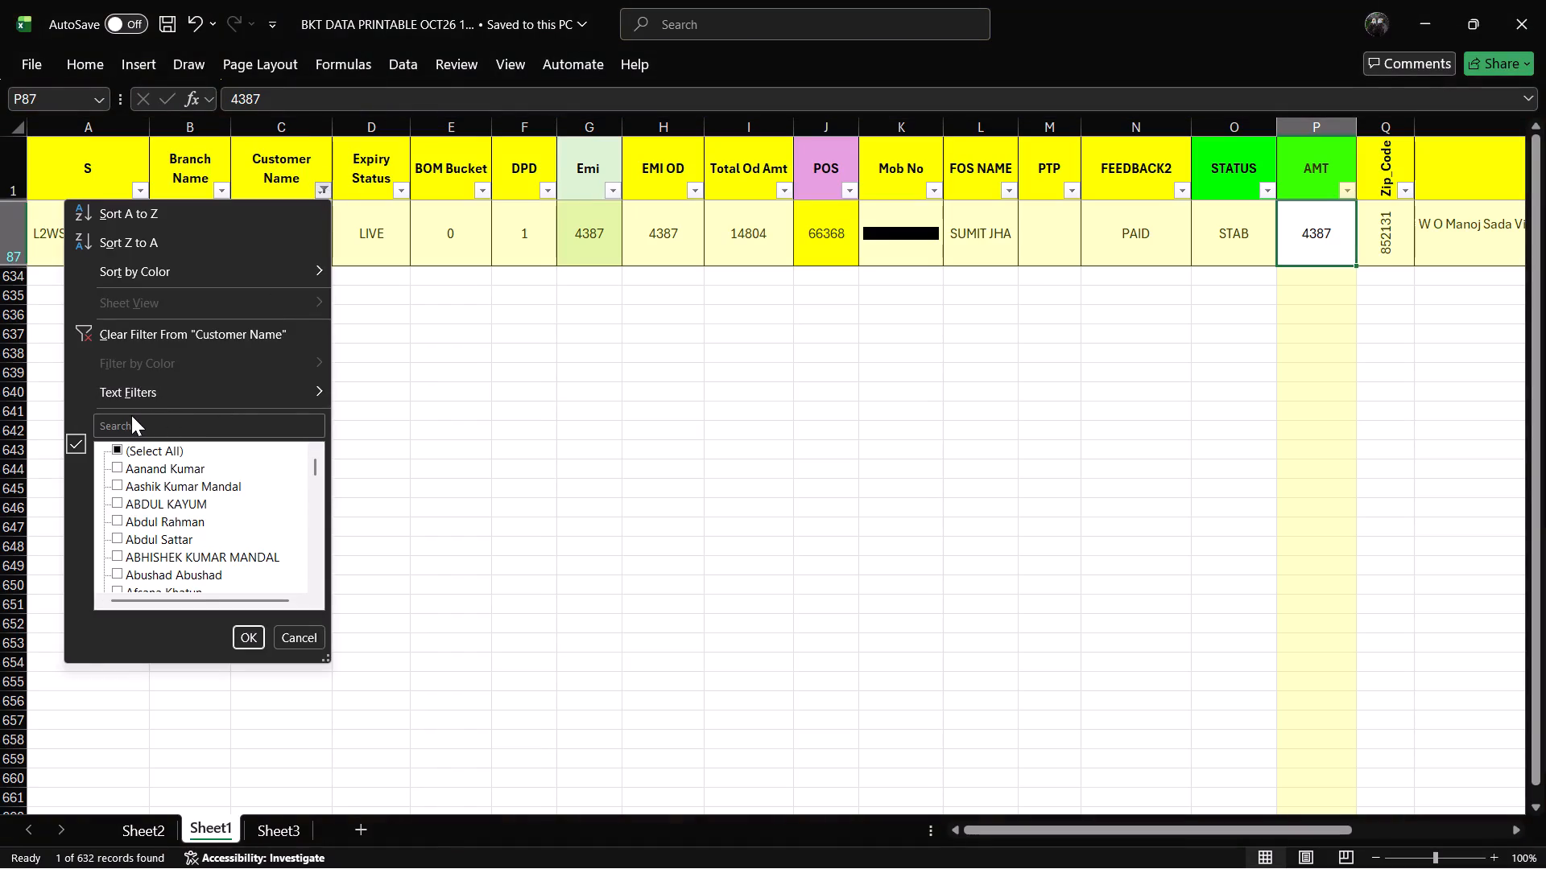
click(131, 427)
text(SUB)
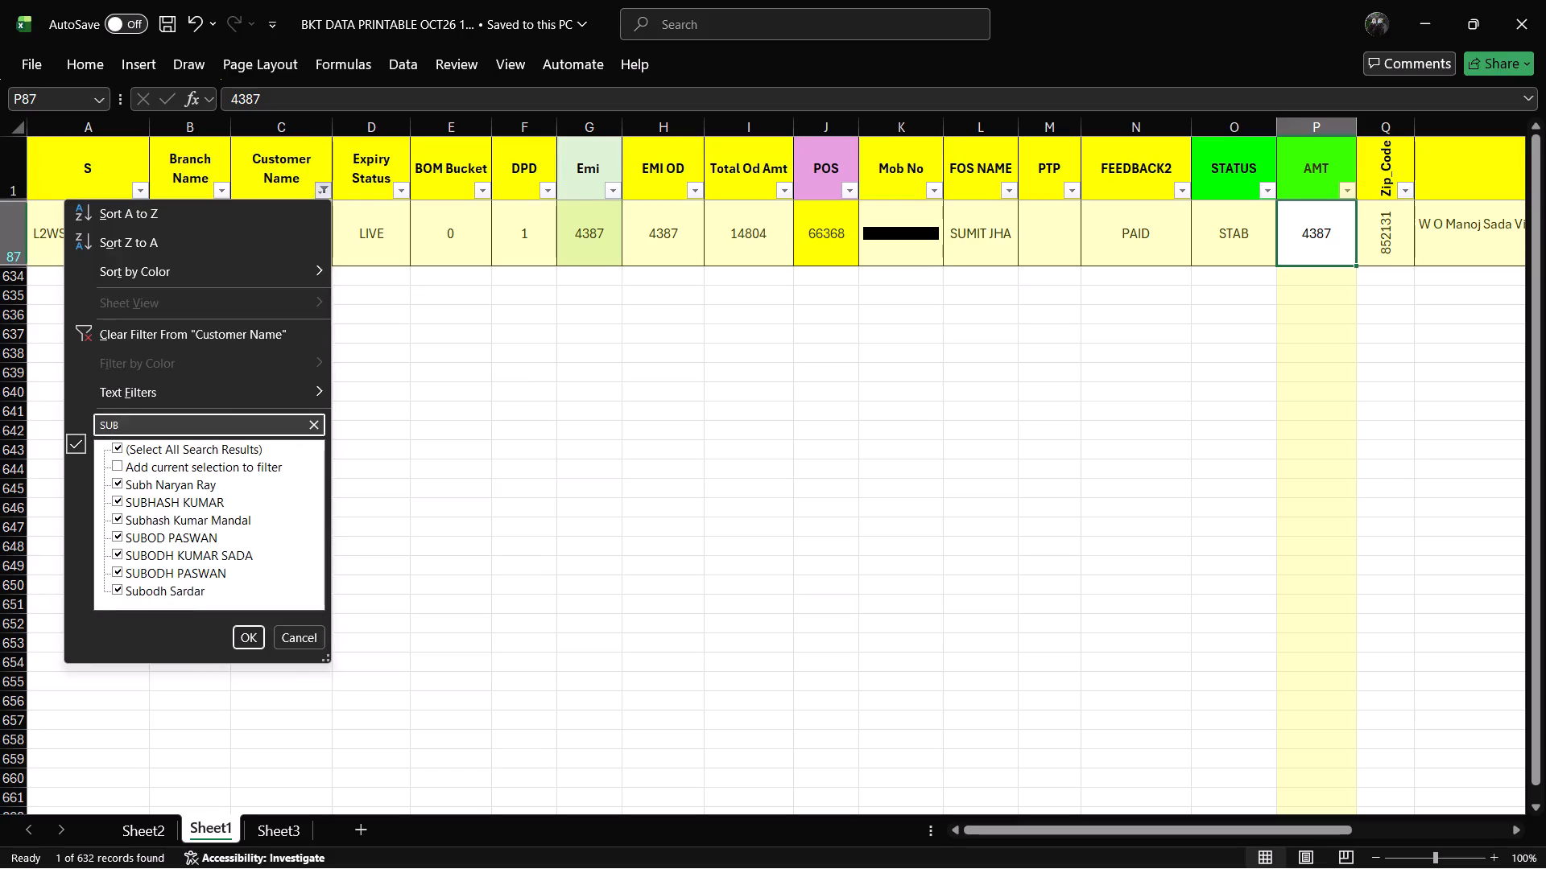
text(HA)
click(179, 510)
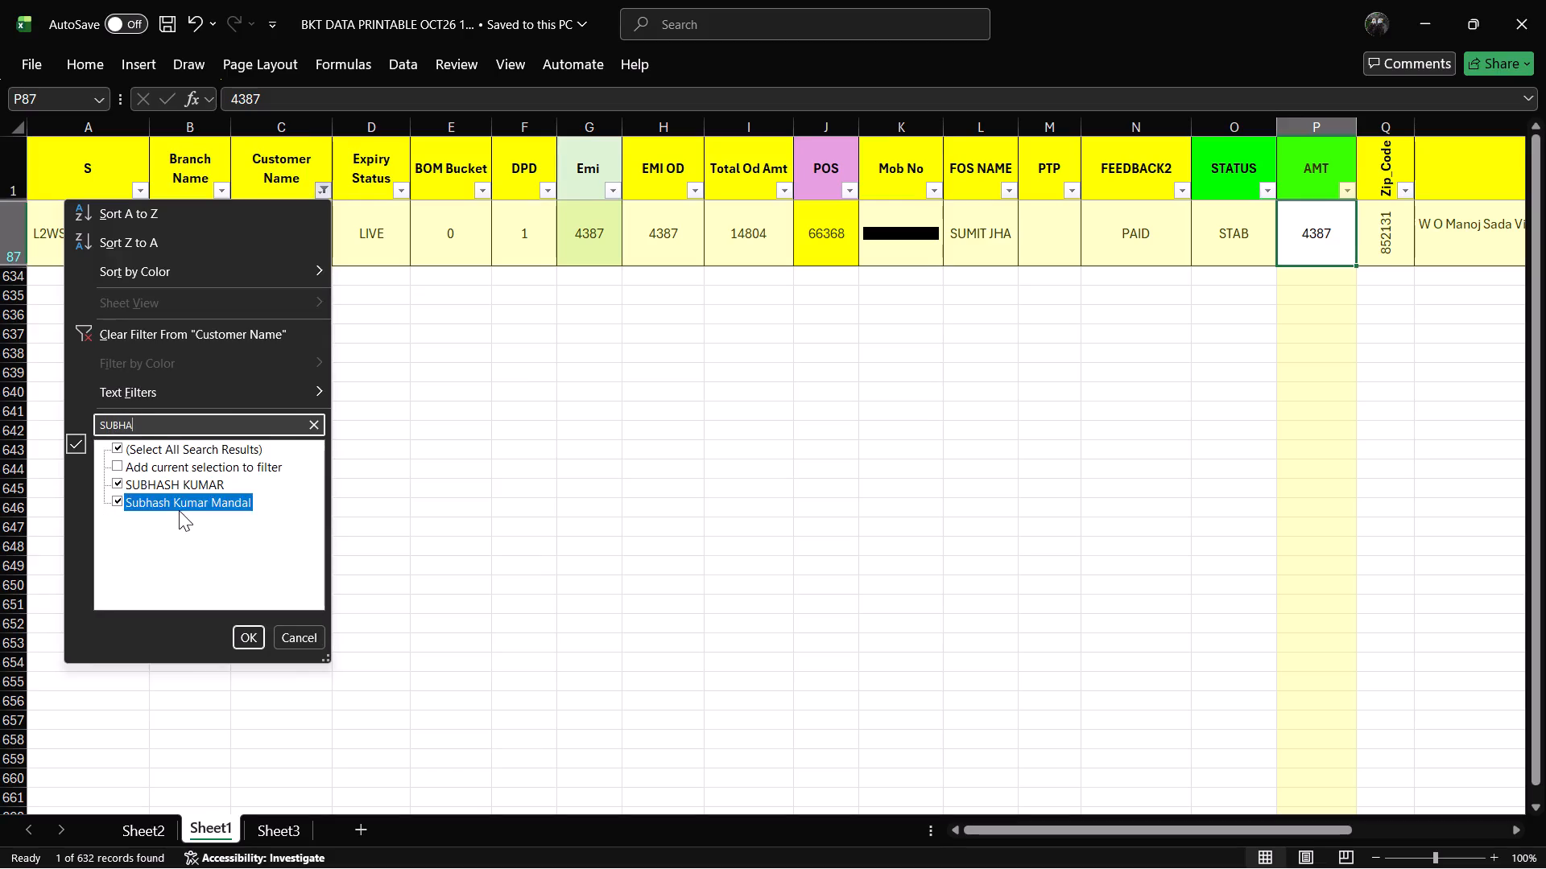
click(245, 634)
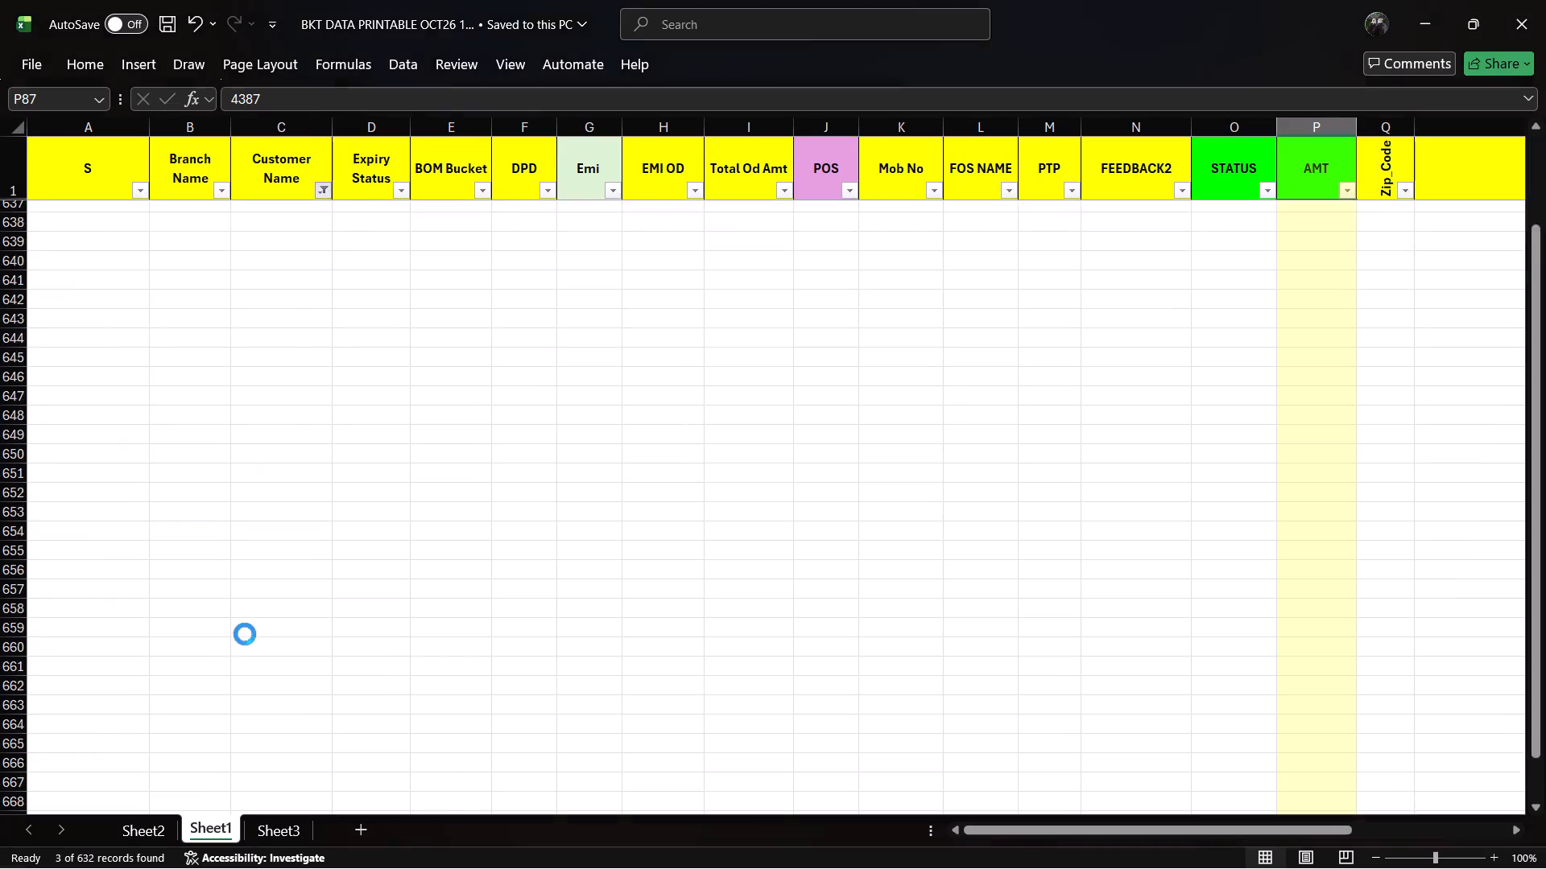
drag(245, 634, 586, 404)
click(586, 404)
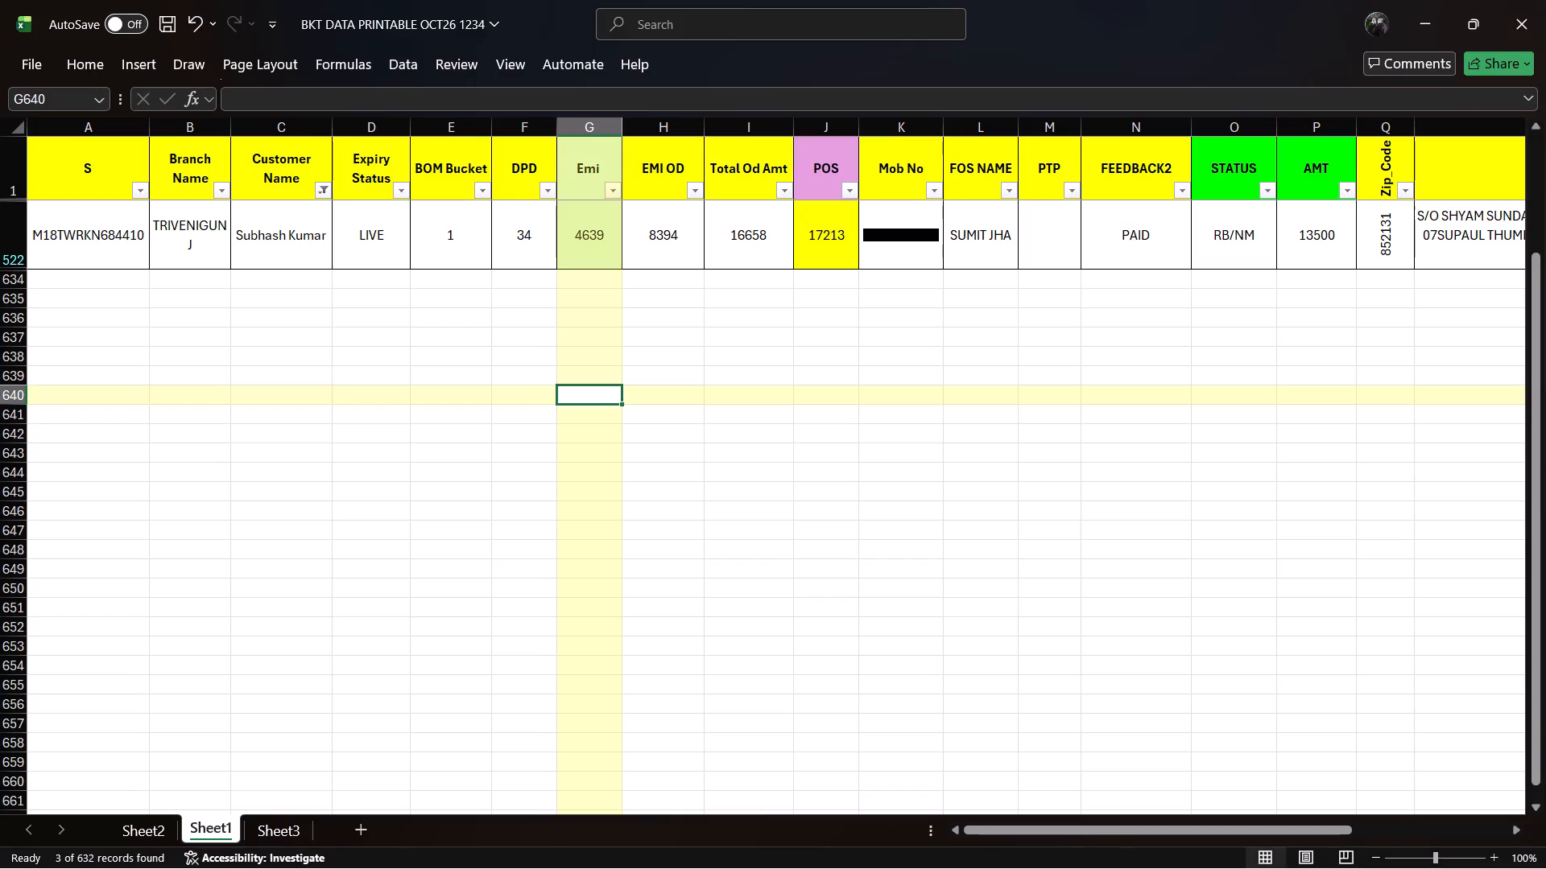
drag(1152, 251, 723, 154)
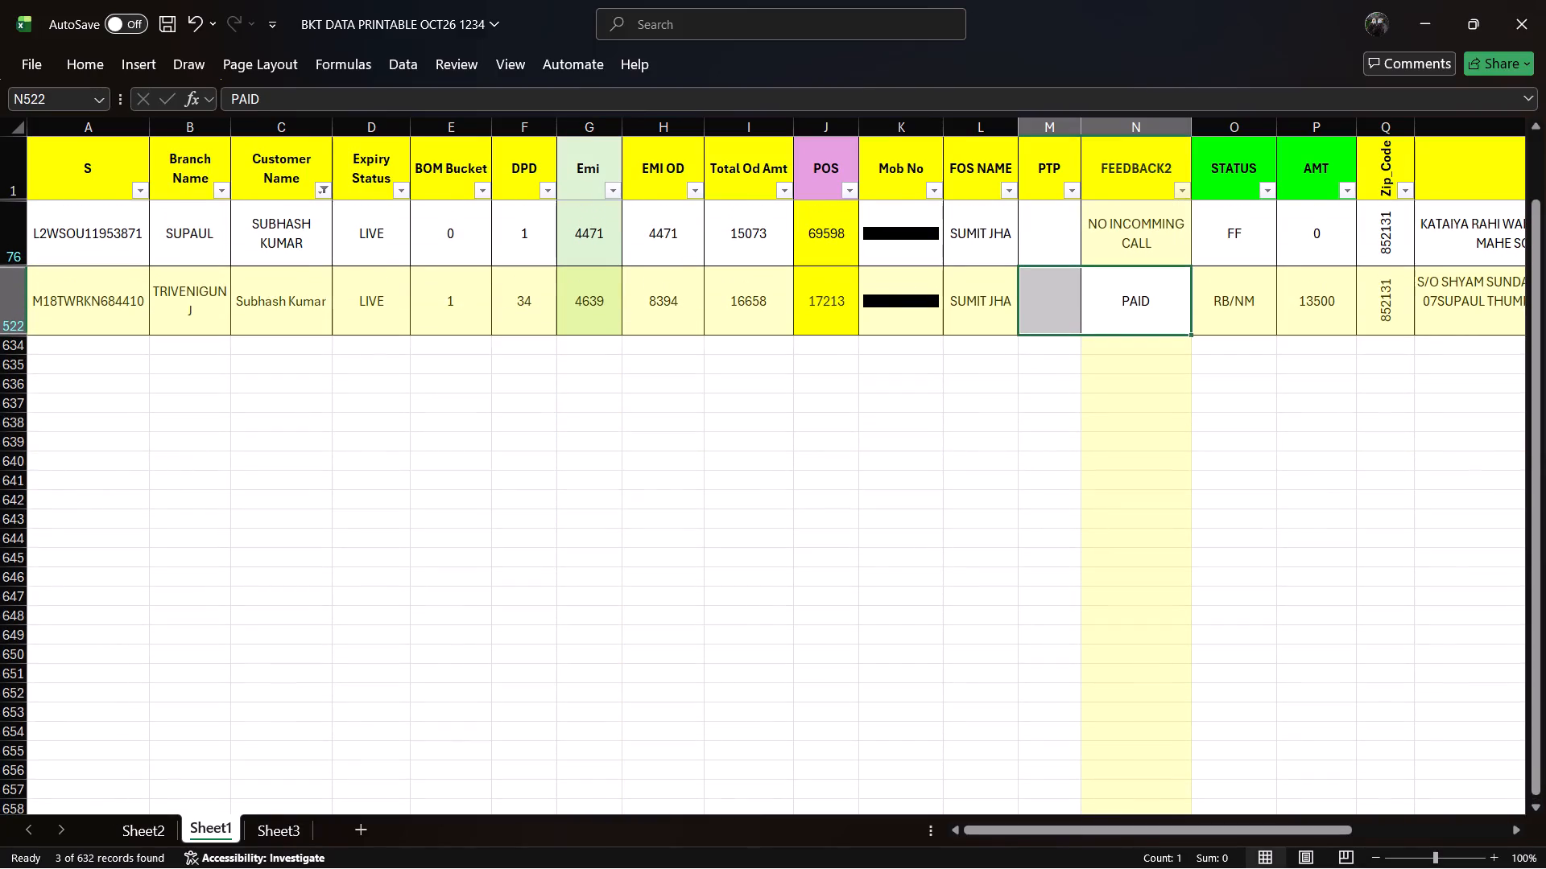
Examine the row 76 customer's details across the record, from the account number through to AMT.
click(125, 227)
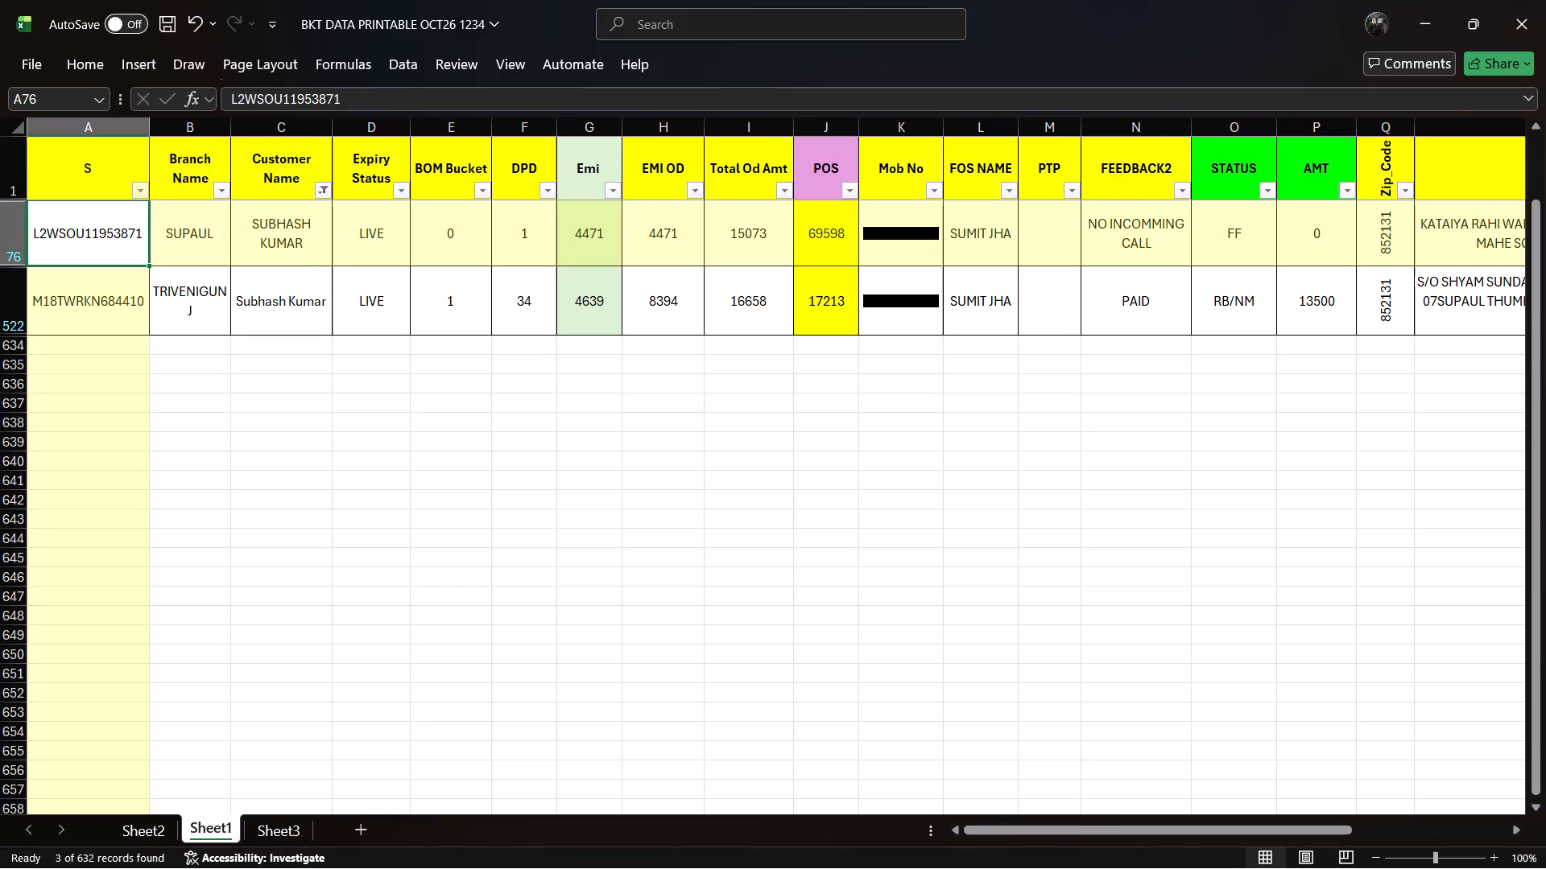
key(Right)
key(Right)
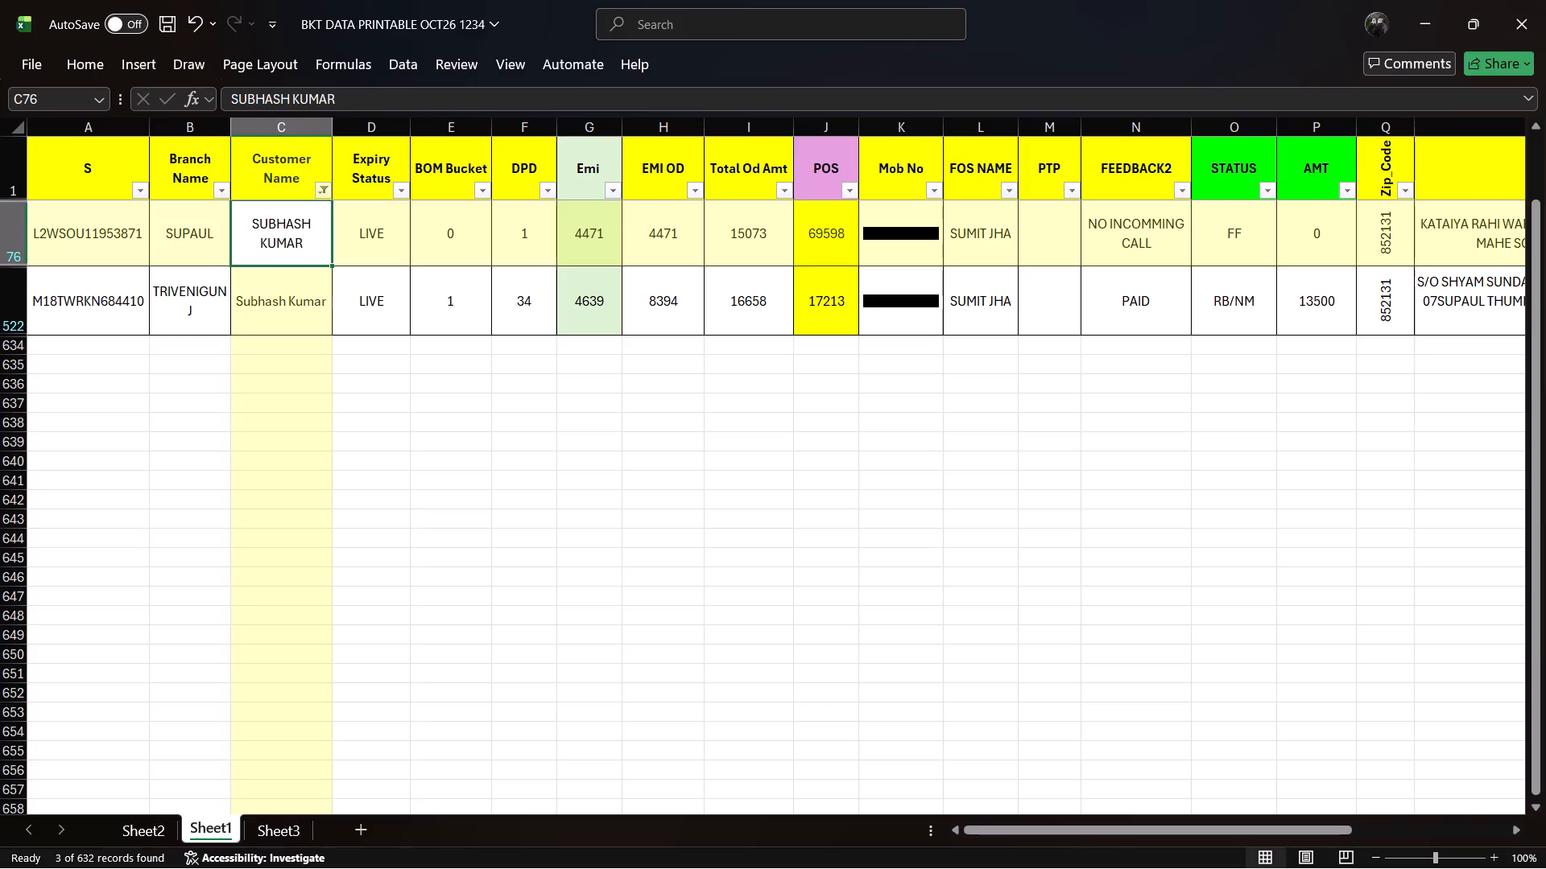
key(Right)
key(Right)
key(Right)
key(Right)
key(Right)
key(Right)
key(Right)
key(Right)
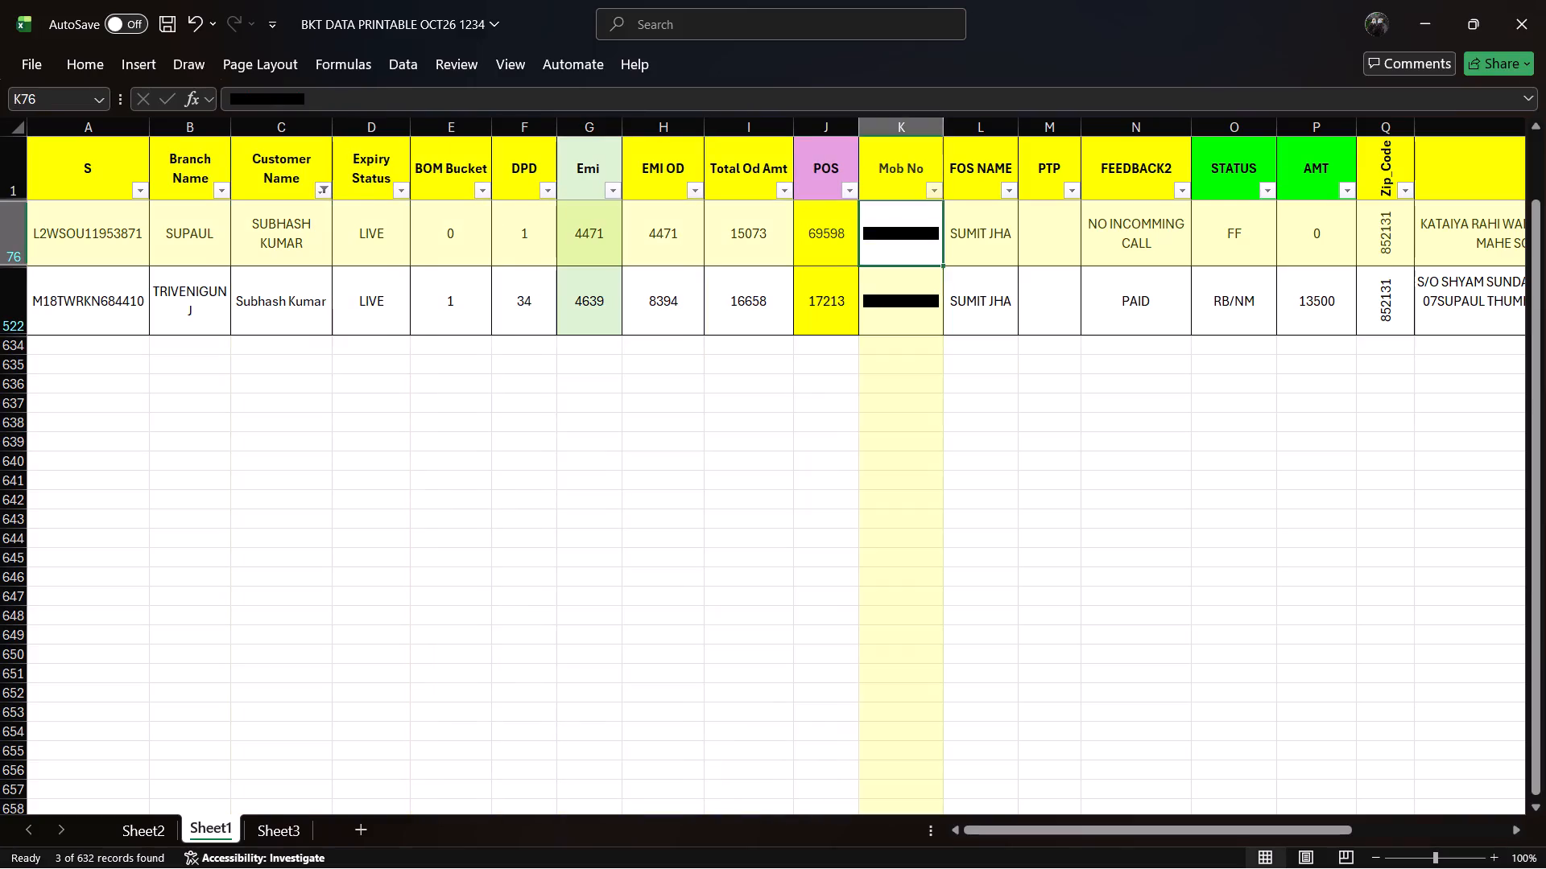
key(Right)
key(Right)
key(Right)
key(Right)
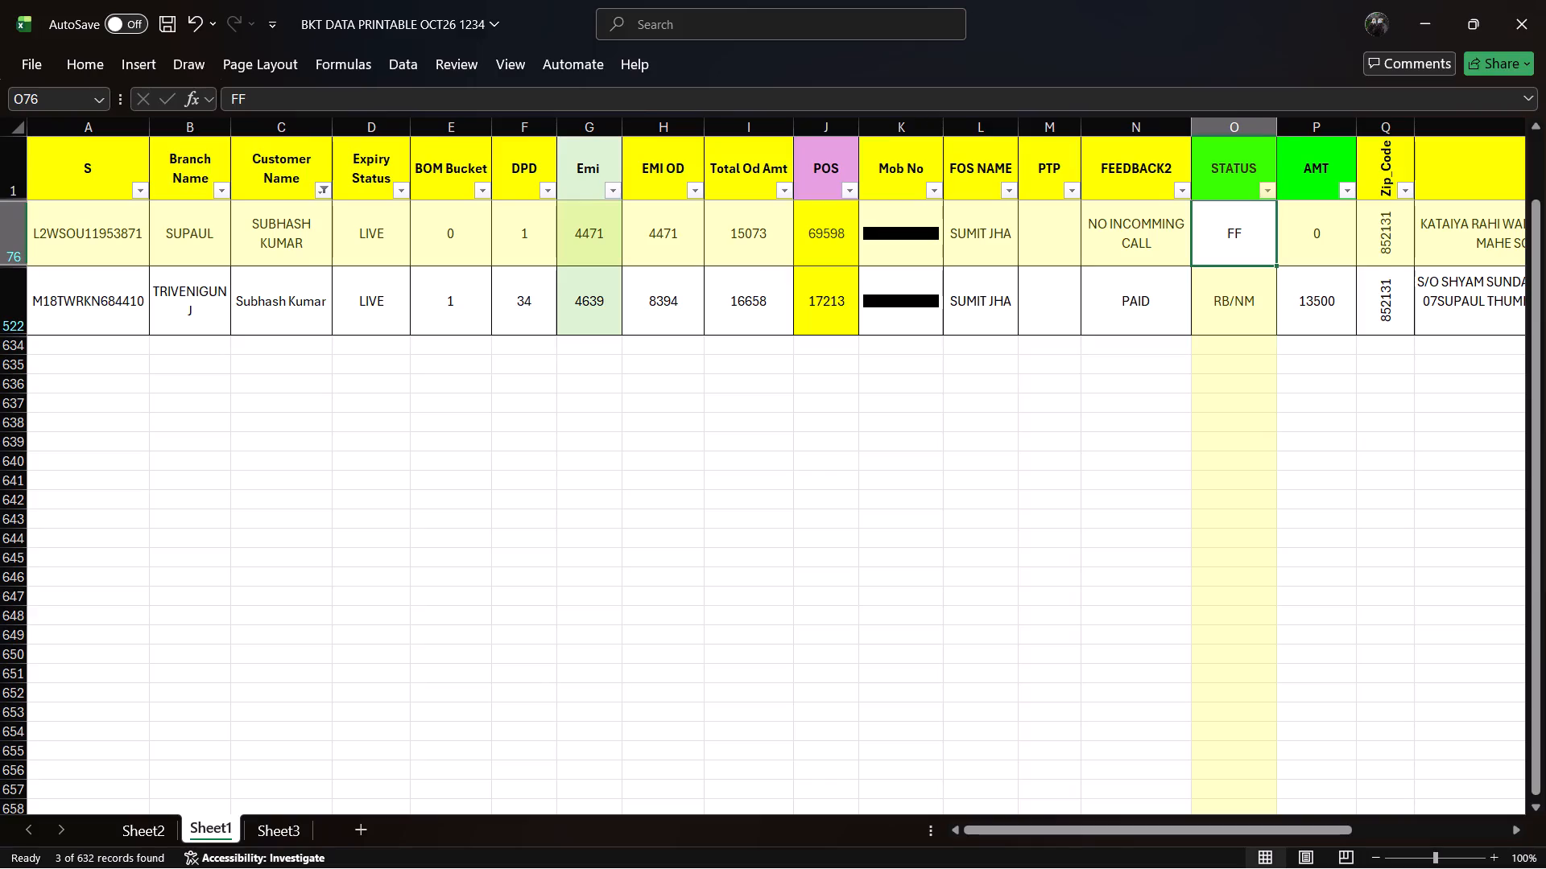
key(Right)
key(Left)
key(Left)
key(Left)
key(Left)
key(Left)
key(Left)
key(Left)
key(Left)
key(Left)
key(Left)
key(Left)
key(Left)
key(Left)
key(Left)
key(Left)
key(Left)
key(Left)
key(Left)
key(Left)
key(Left)
key(Left)
key(Left)
key(Left)
key(Left)
key(Left)
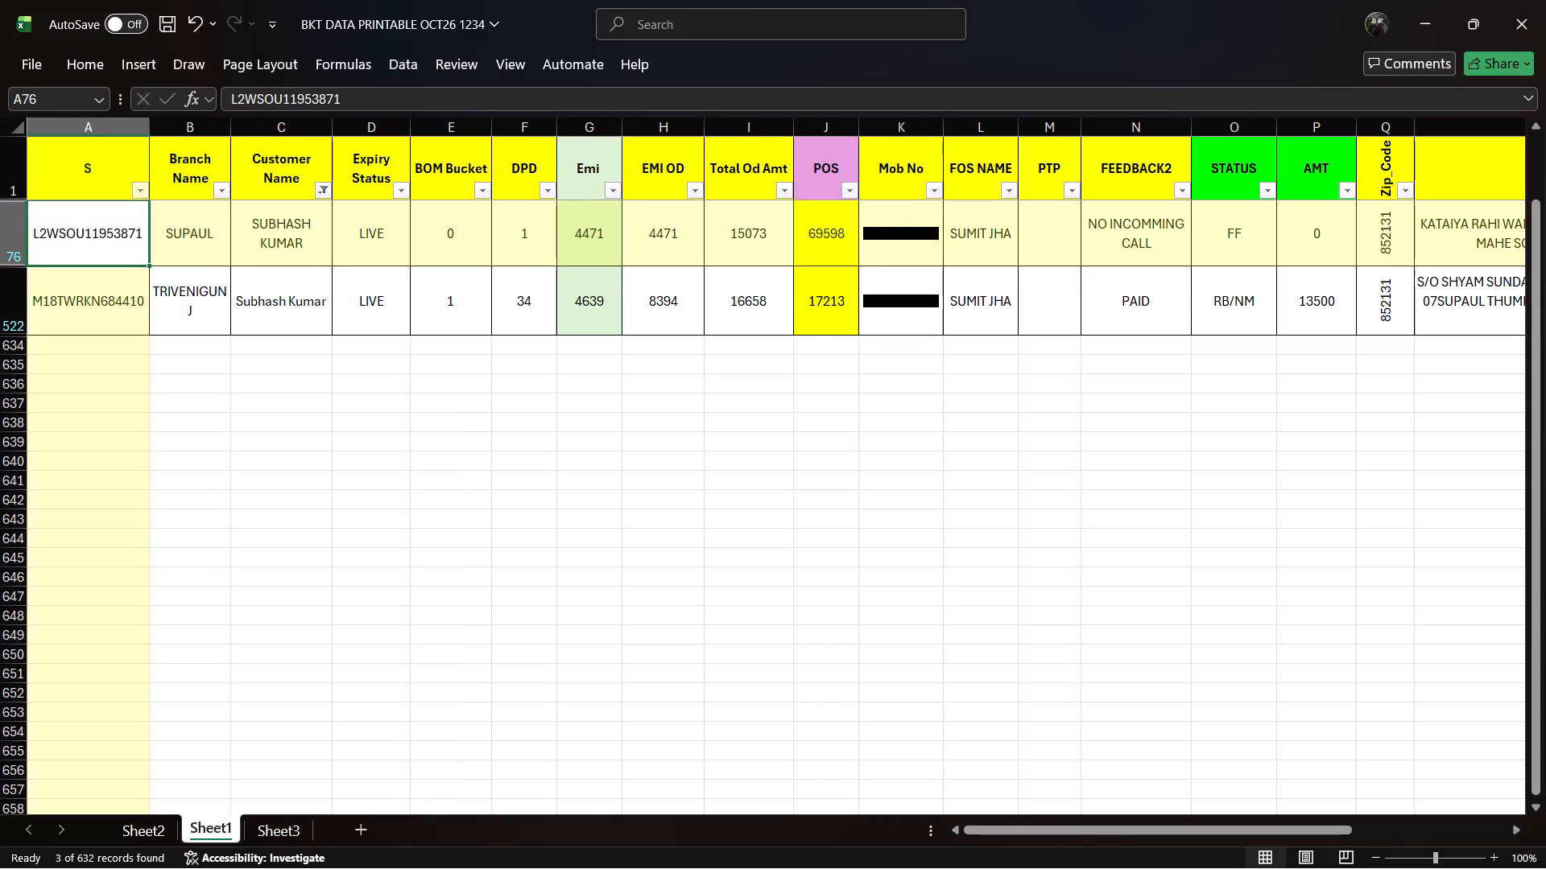
Set the row 76 customer's FEEDBACK2 to PAID and STATUS to STAB.
key(Right)
key(Right)
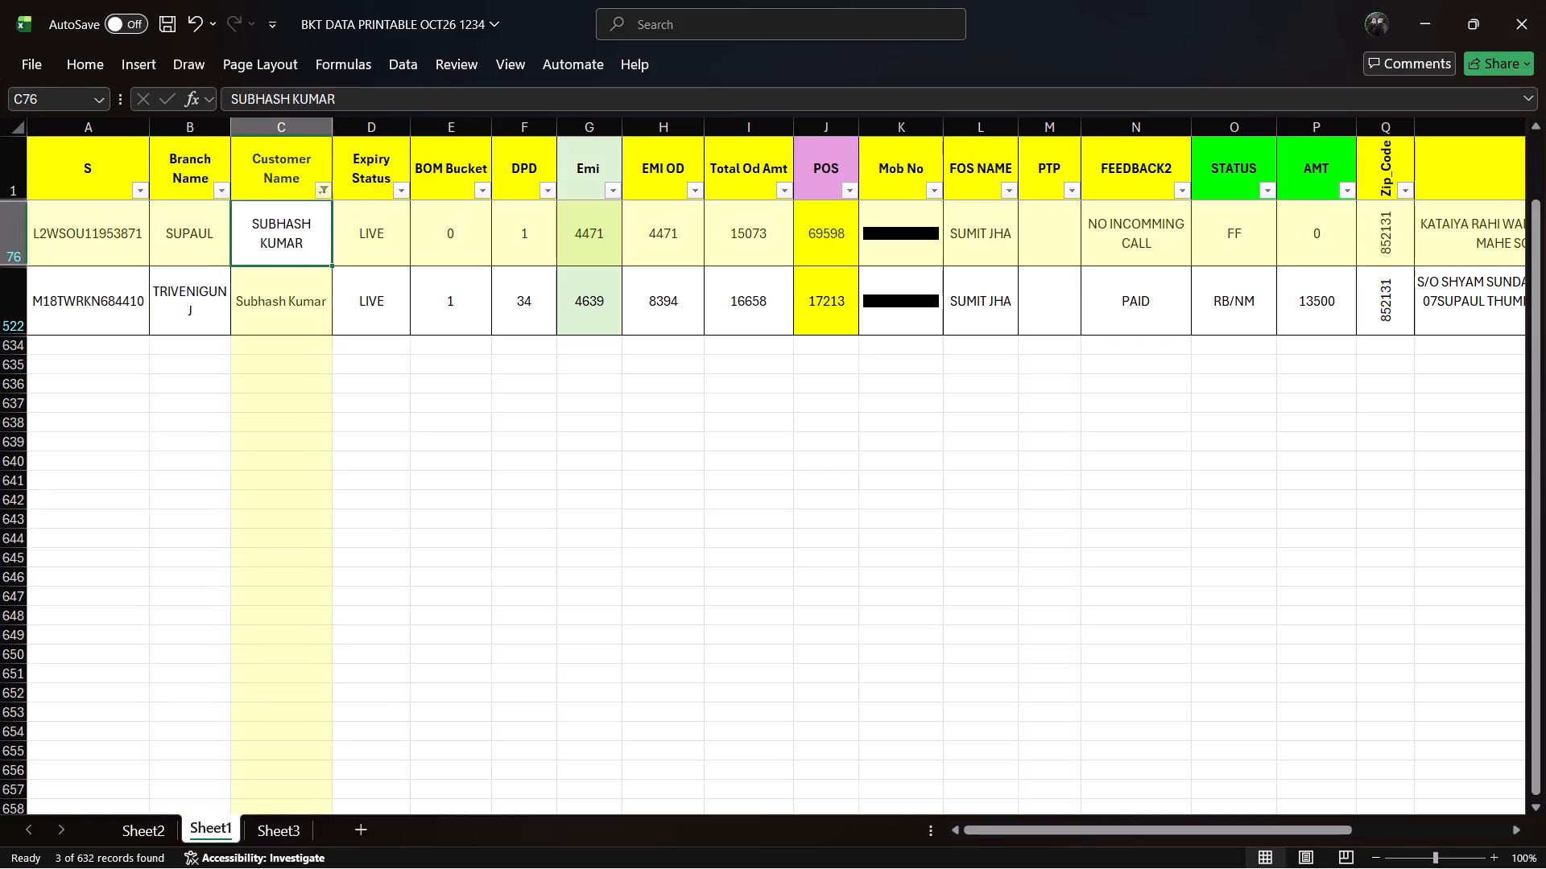
key(Right)
key(Right)
key(Right)
key(Right)
key(Right)
key(Right)
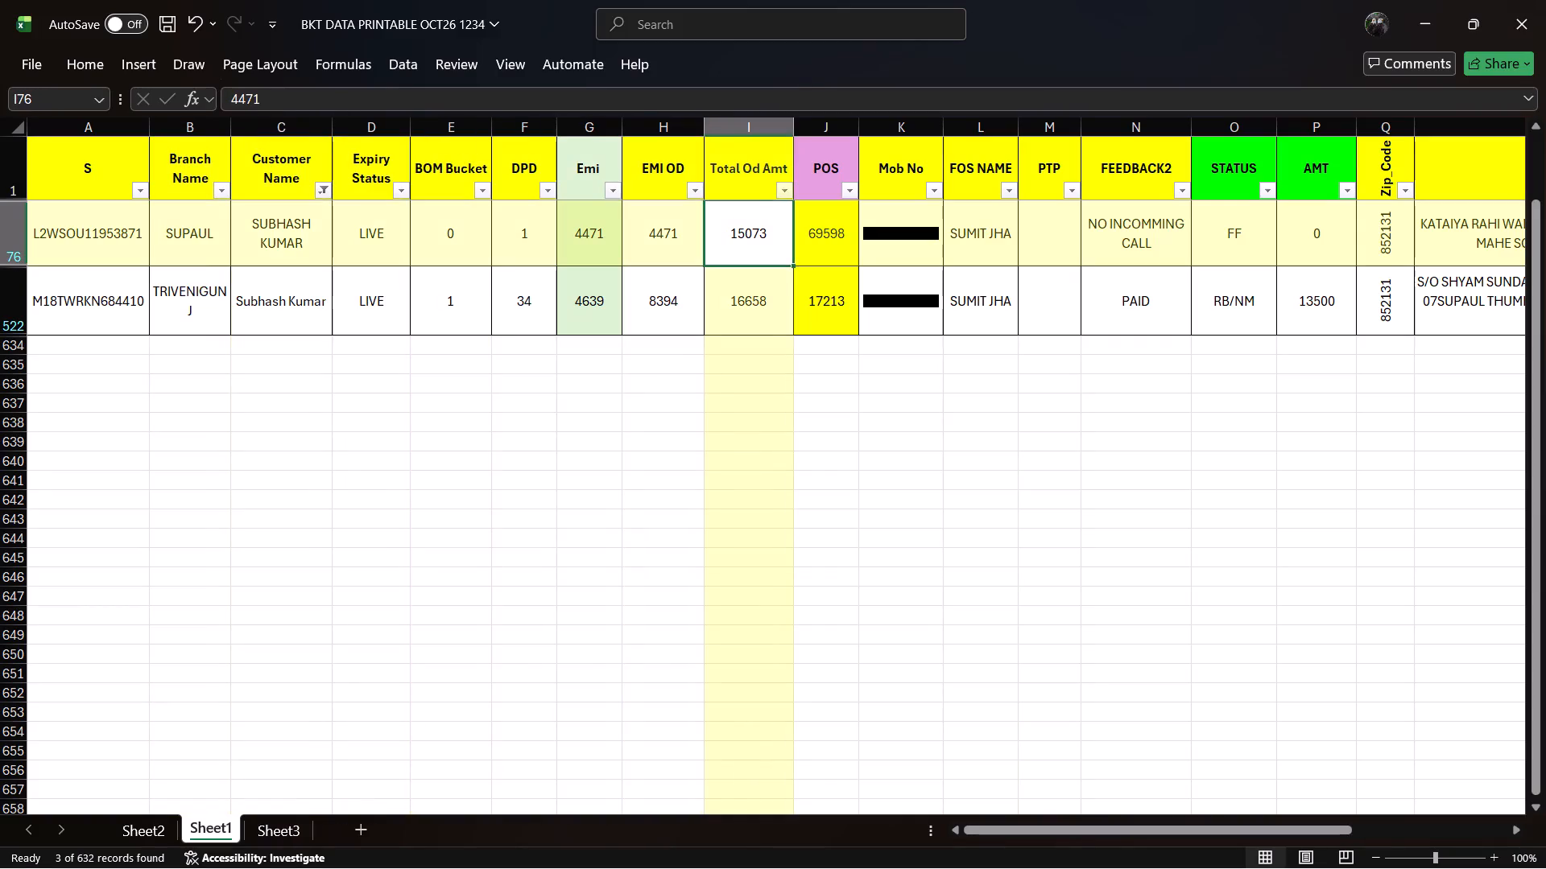
key(Right)
key(Right)
key(Right)
key(Right)
key(Right)
key(BackSpace)
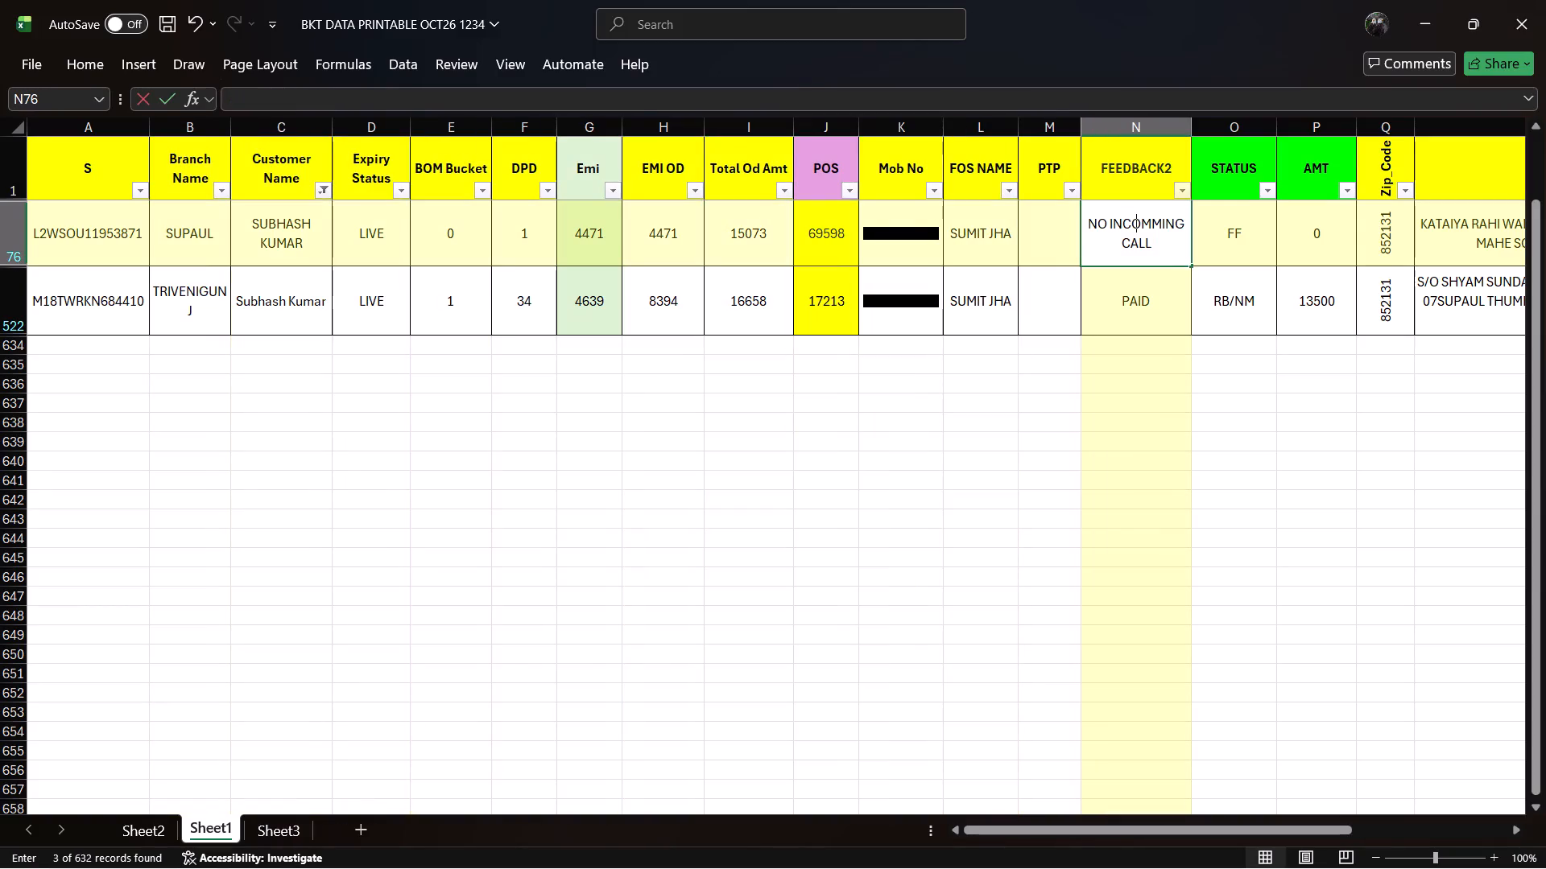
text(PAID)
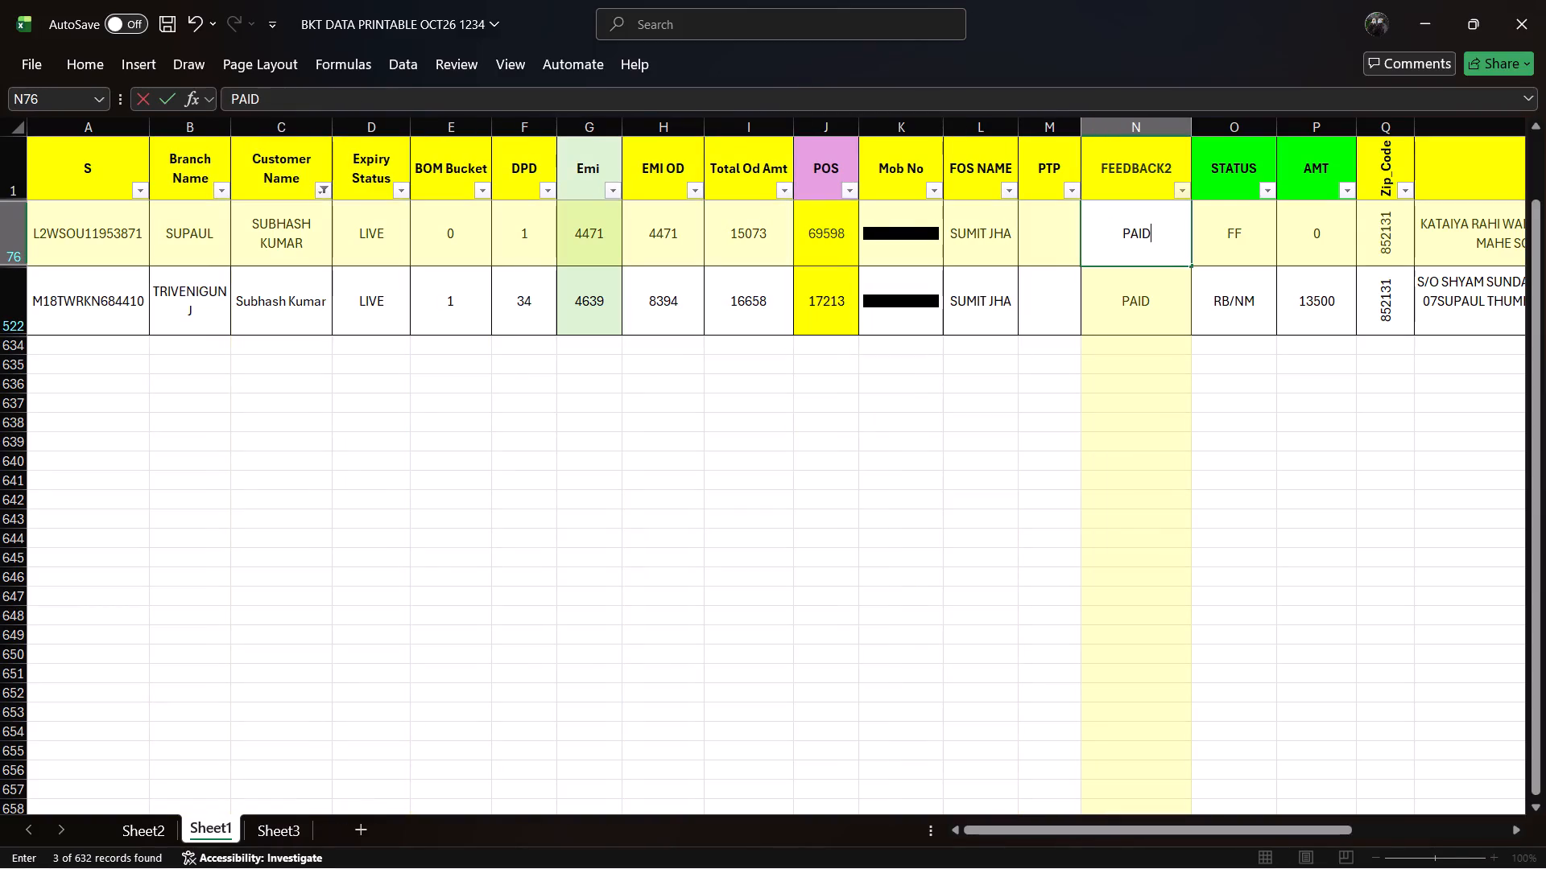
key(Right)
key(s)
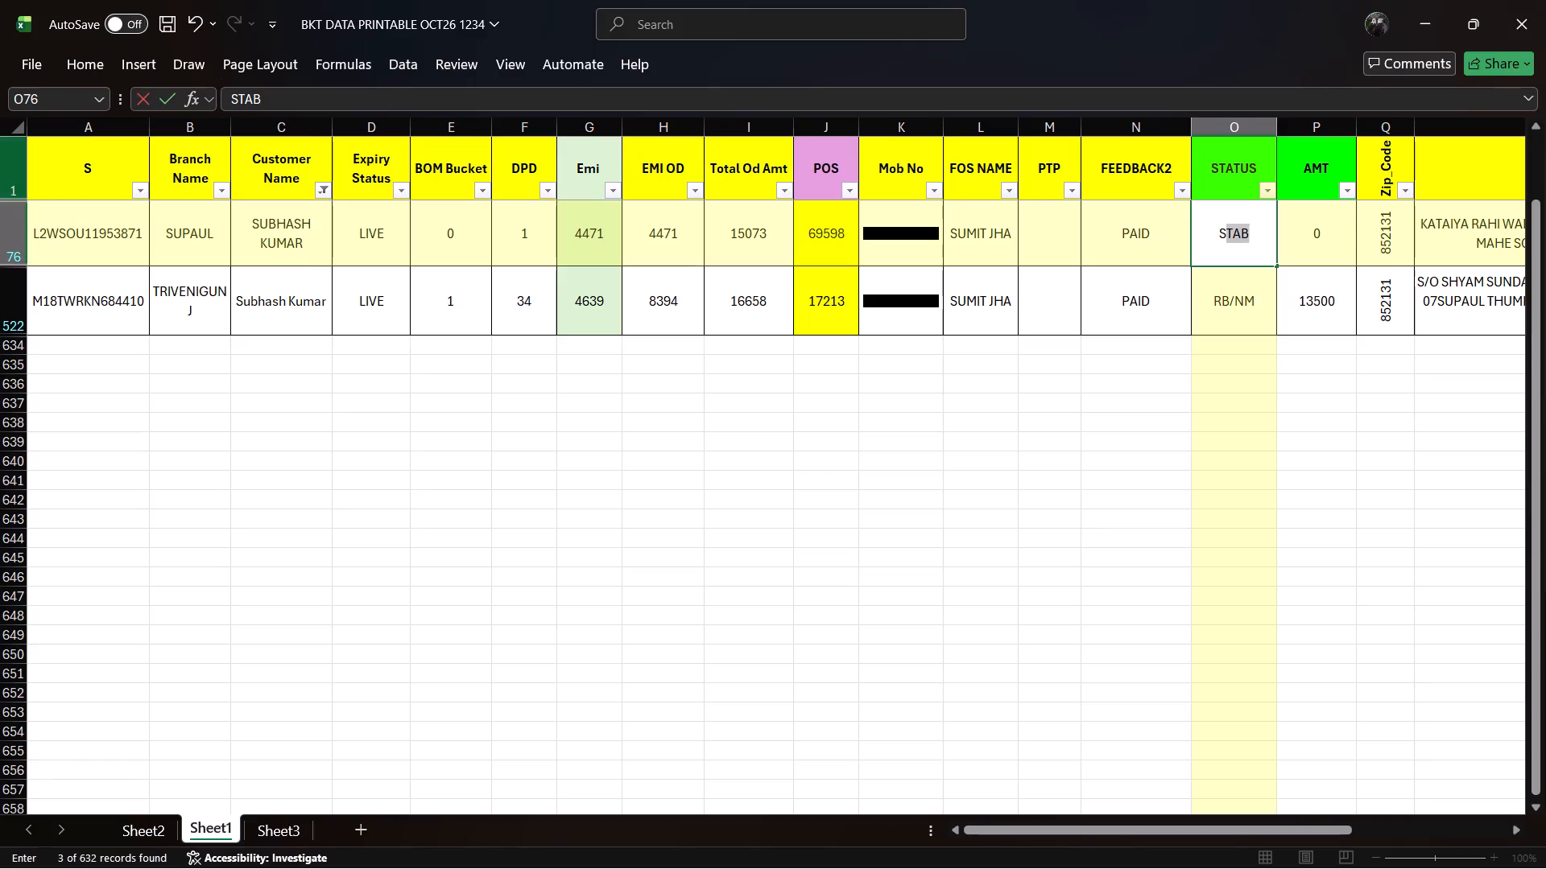
Copy the row 76 customer's EMI OD value, 4471, into the AMT cell and save the workbook.
click(669, 233)
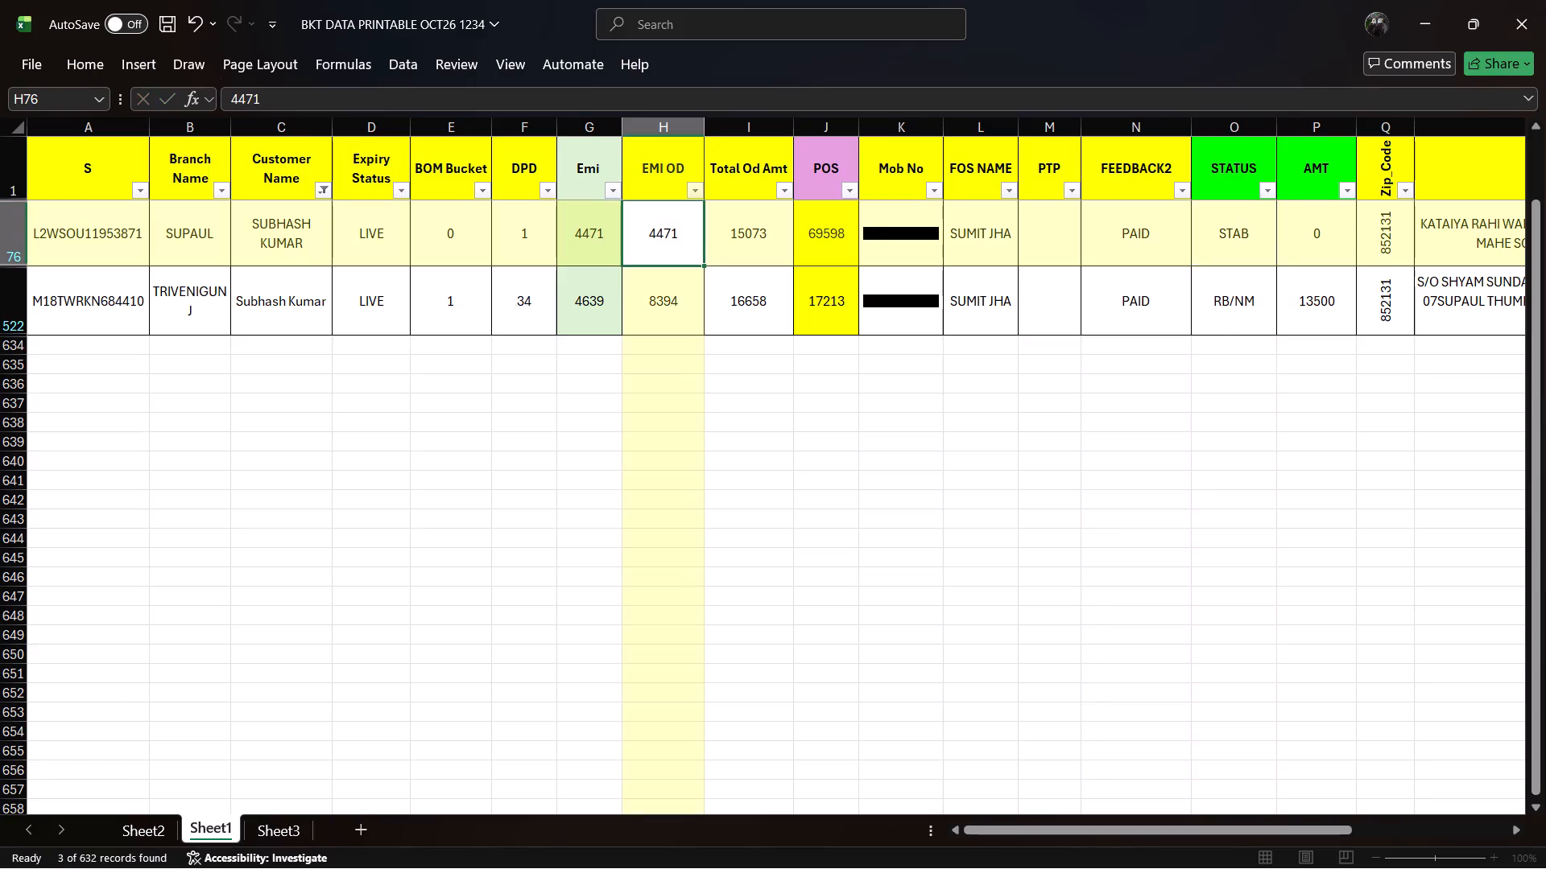
key(ctrl+c)
key(Right)
key(Right)
key(Right)
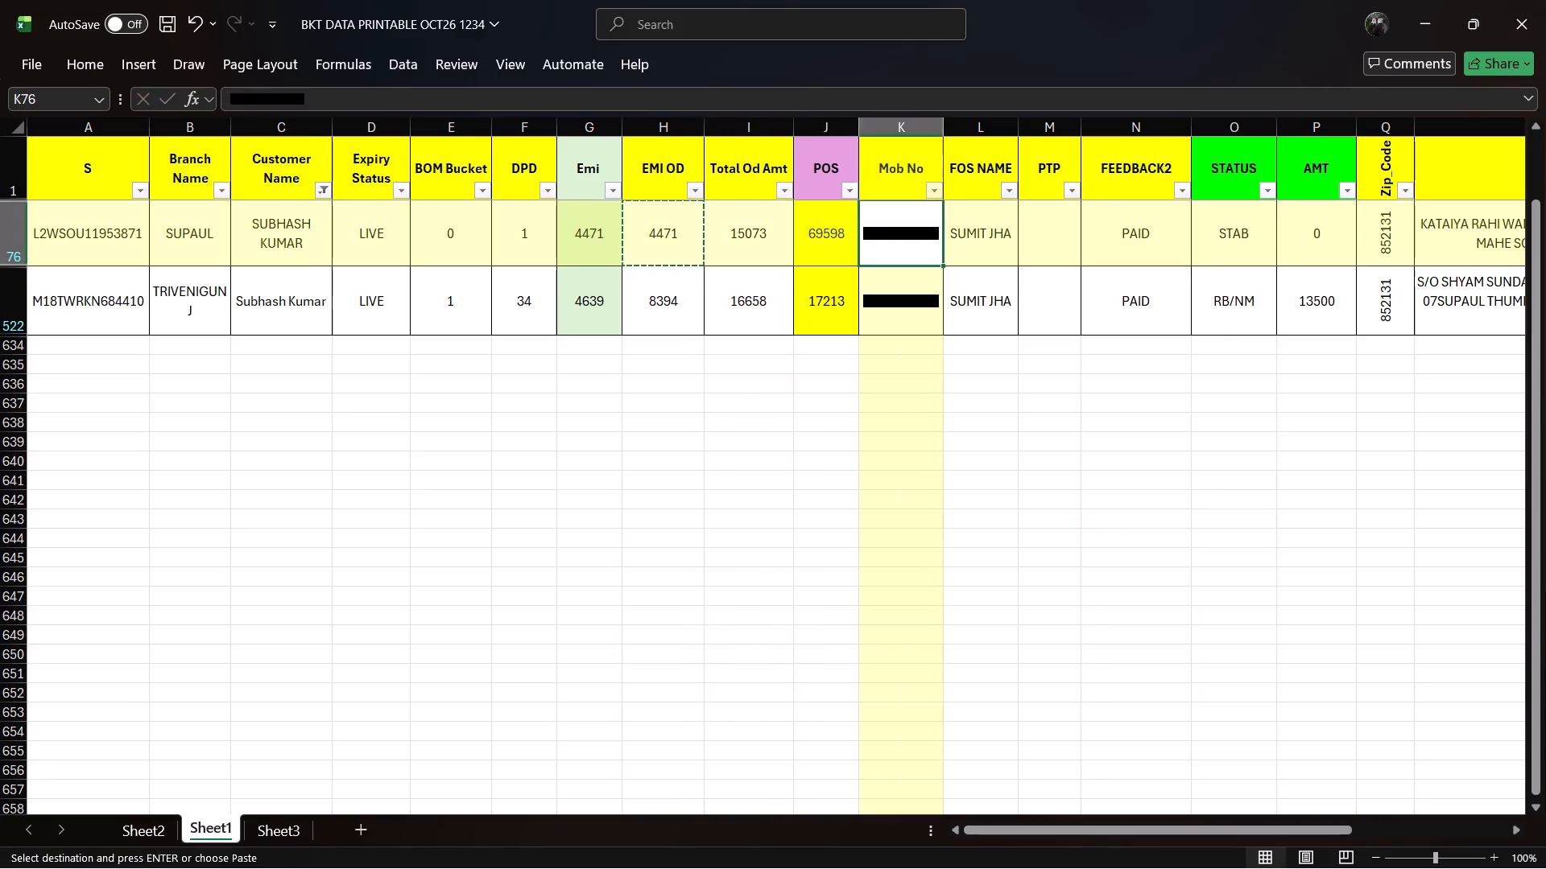
key(Right)
key(Right)
key(Right)
key(Right)
key(Right)
key(ctrl+v)
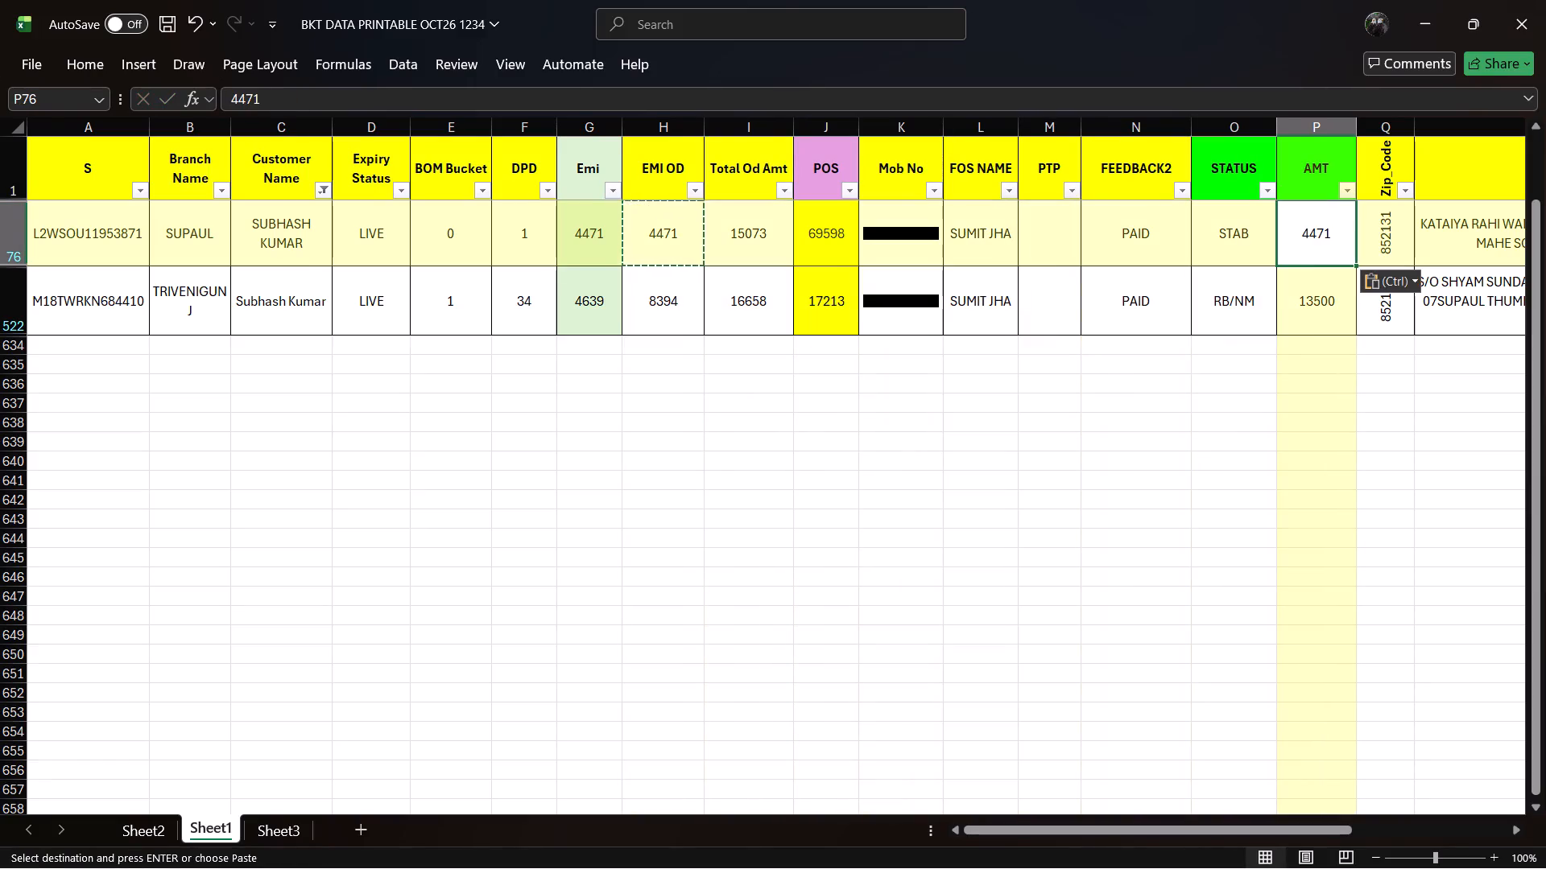
key(ctrl+s)
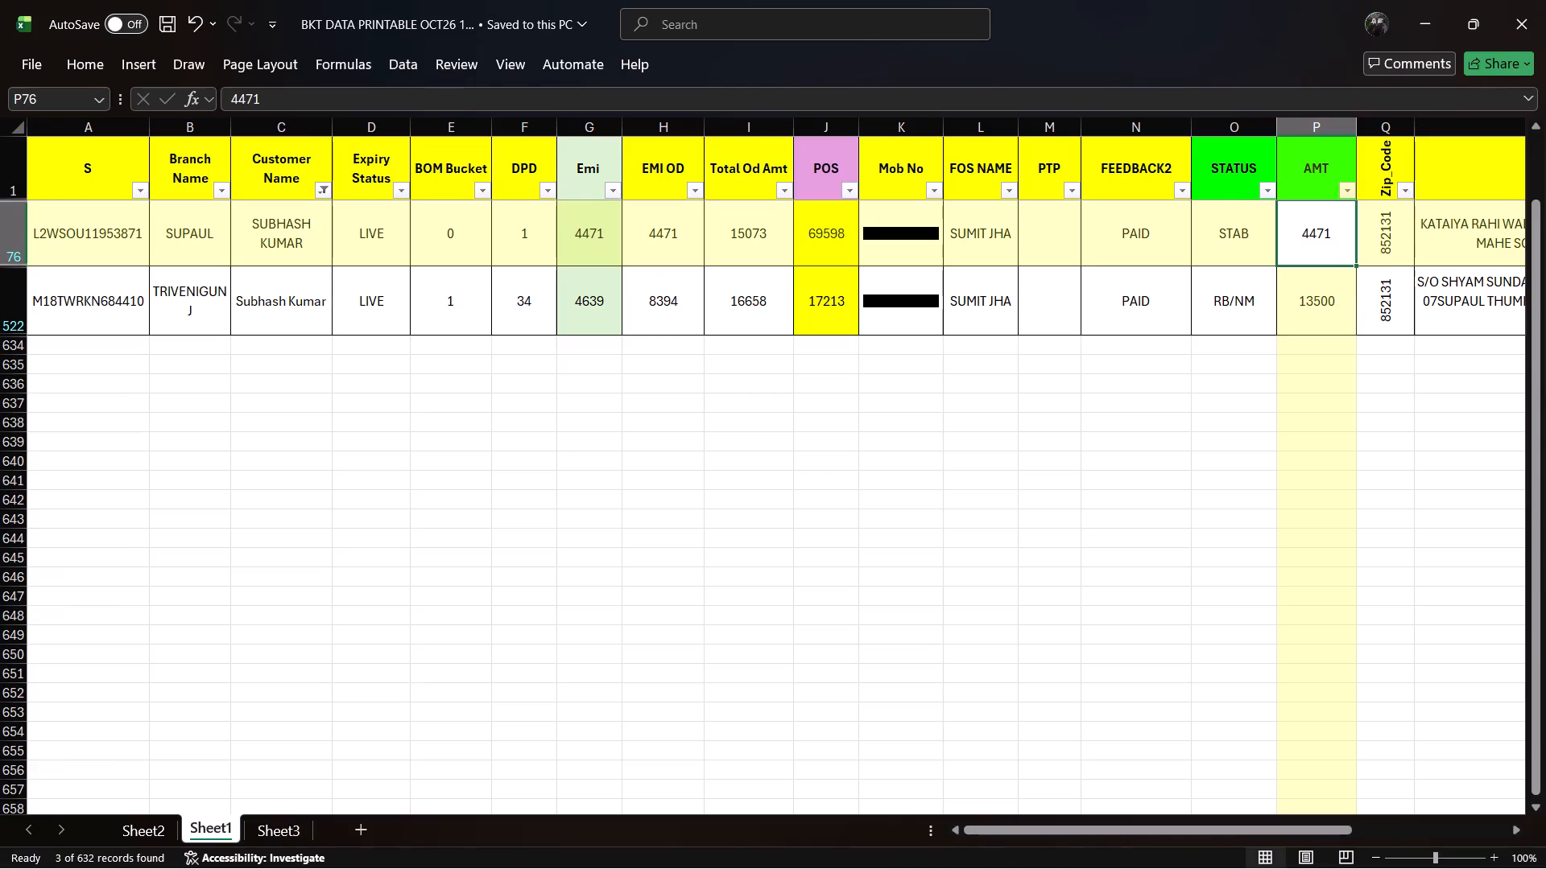
Filter the Customer Name column by VIVEK, excluding the match with the additional surname.
click(320, 193)
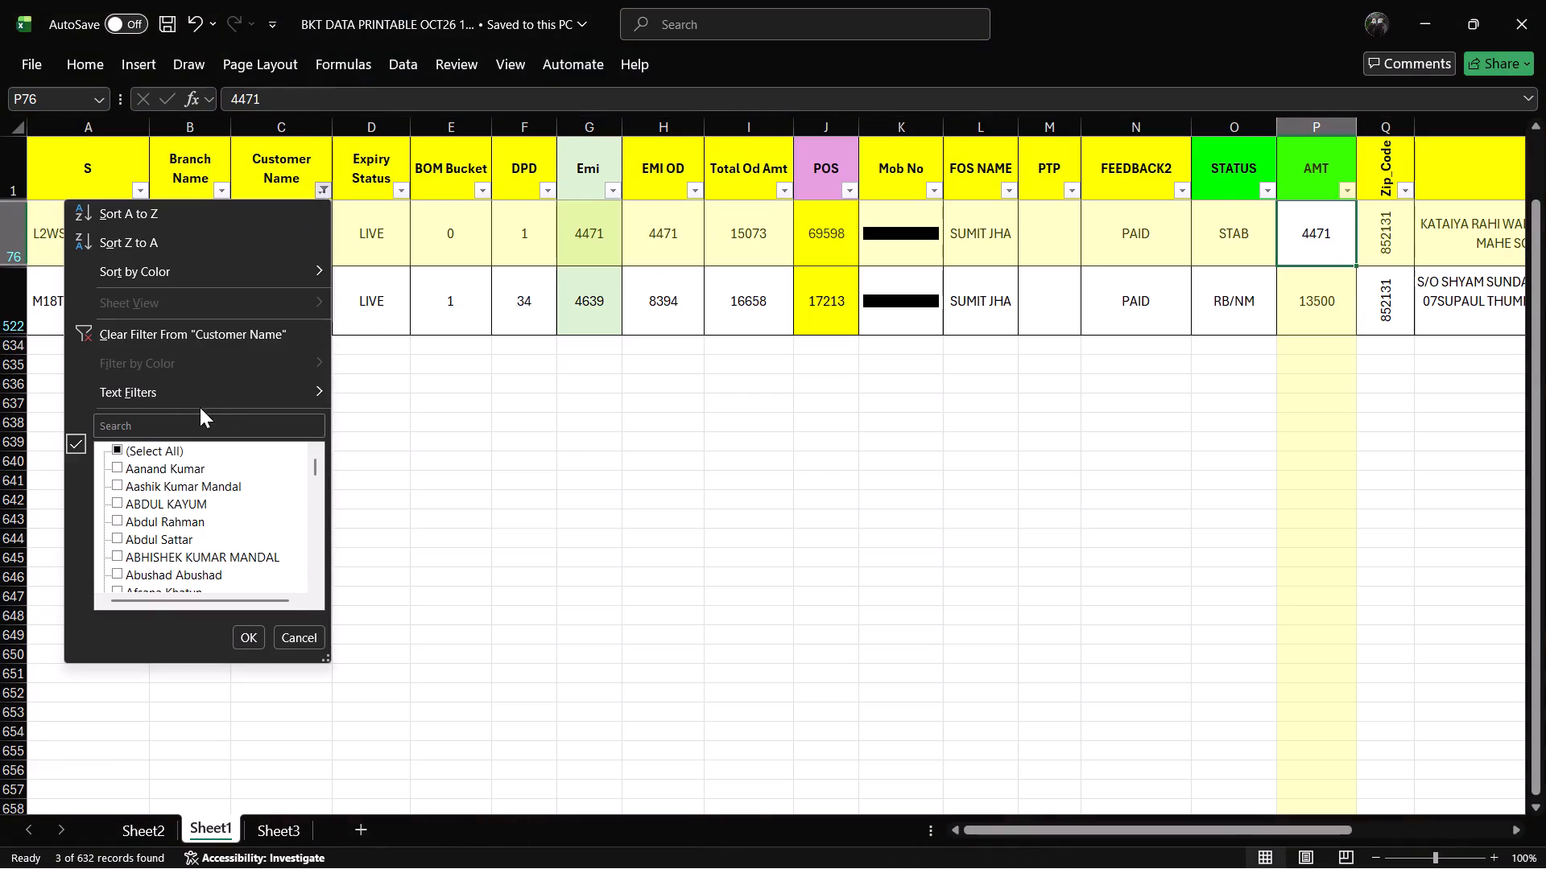
click(148, 425)
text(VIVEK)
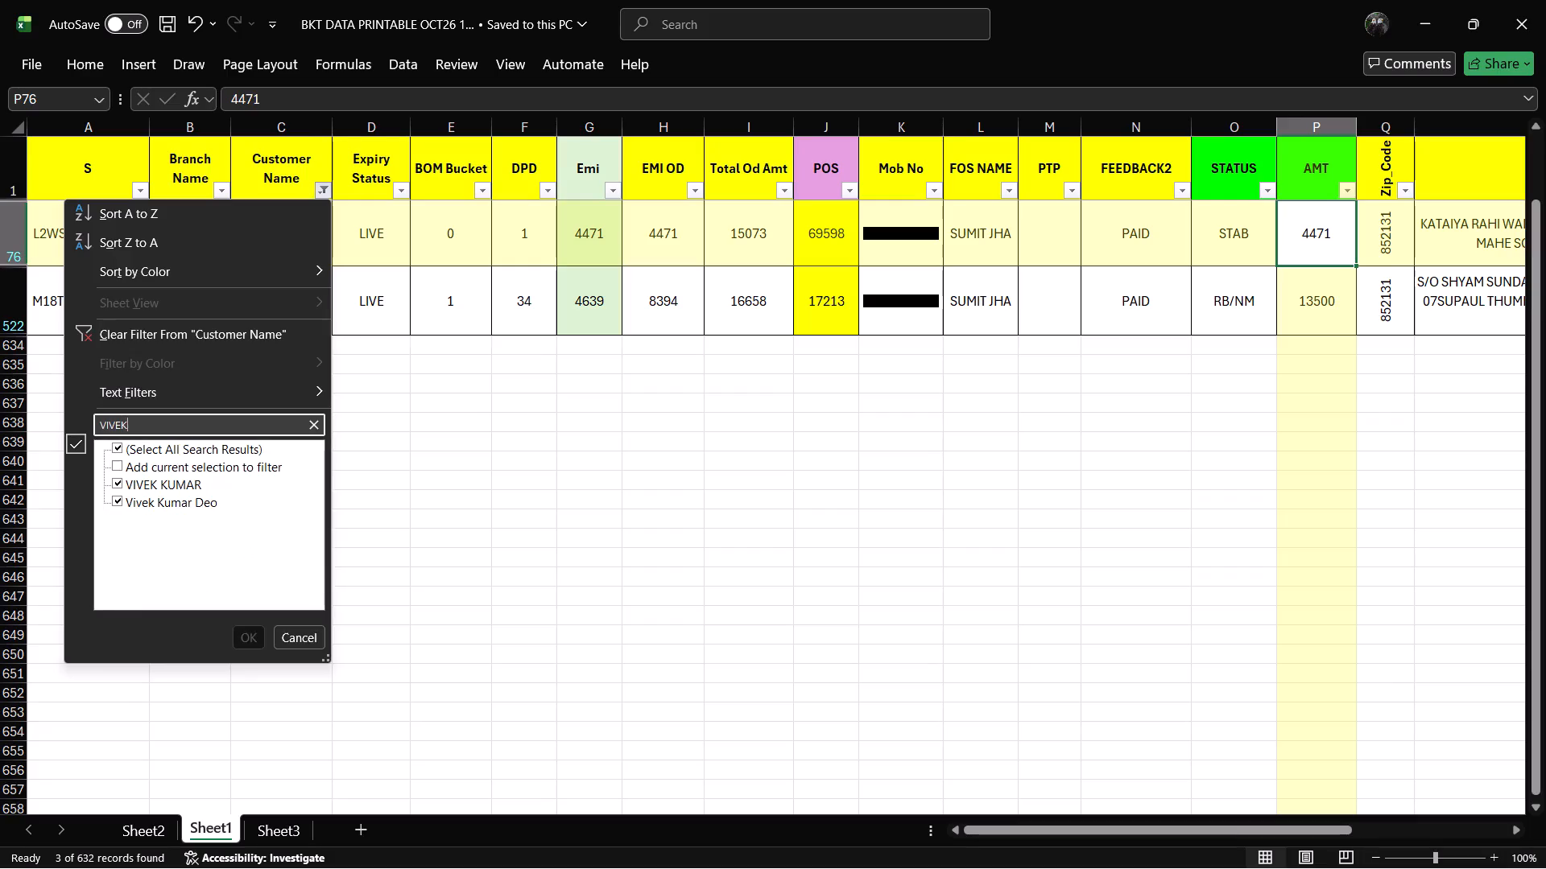
click(155, 501)
click(248, 632)
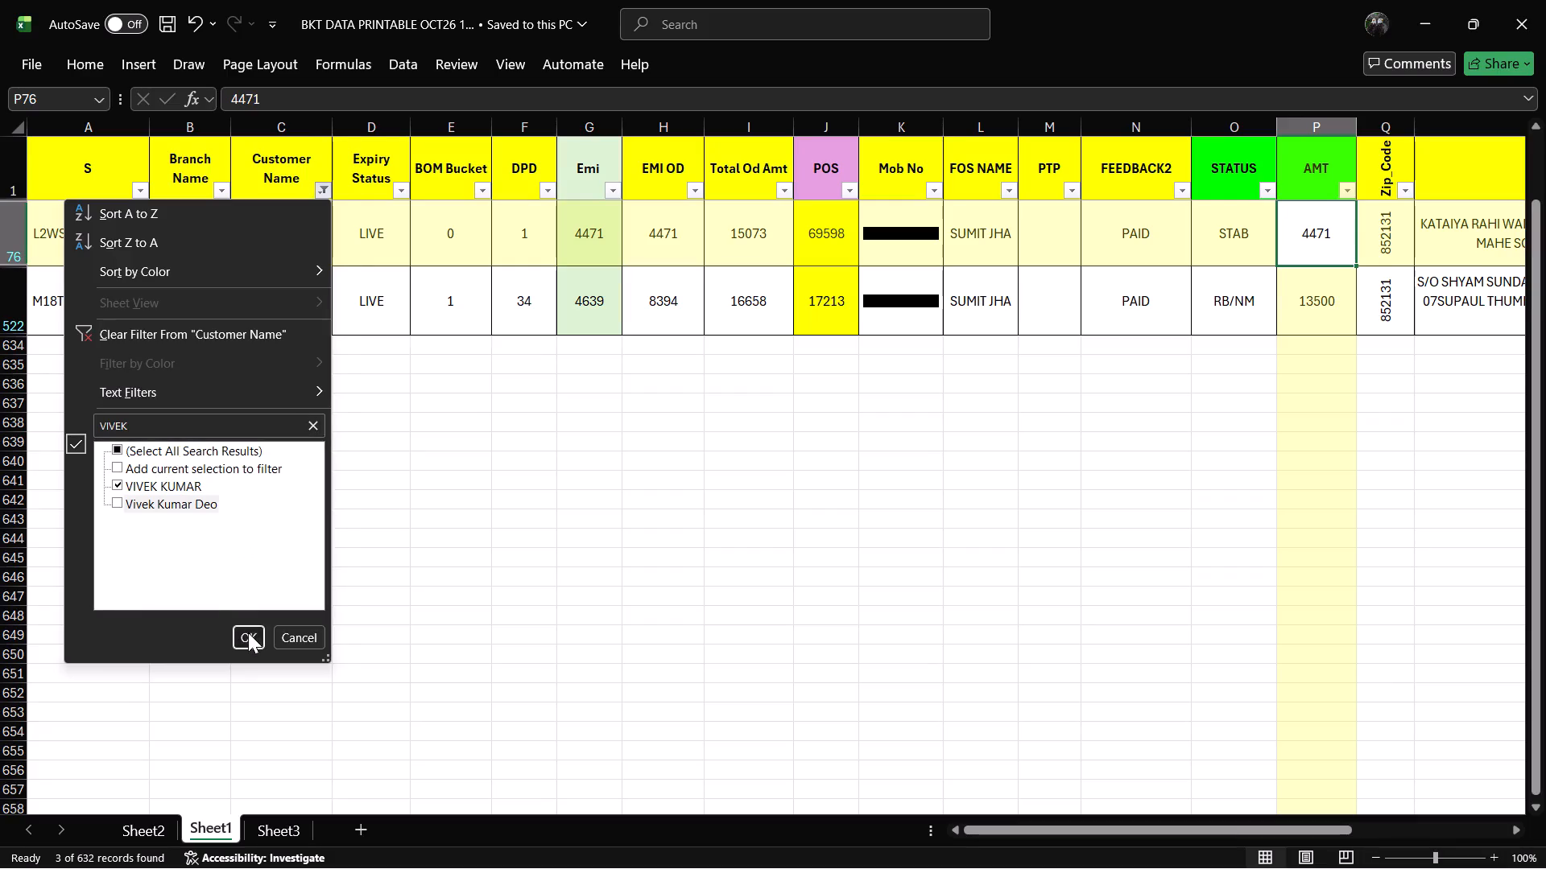
Set the row 149 customer's FEEDBACK2 to PAID and STATUS to STAB.
click(1164, 234)
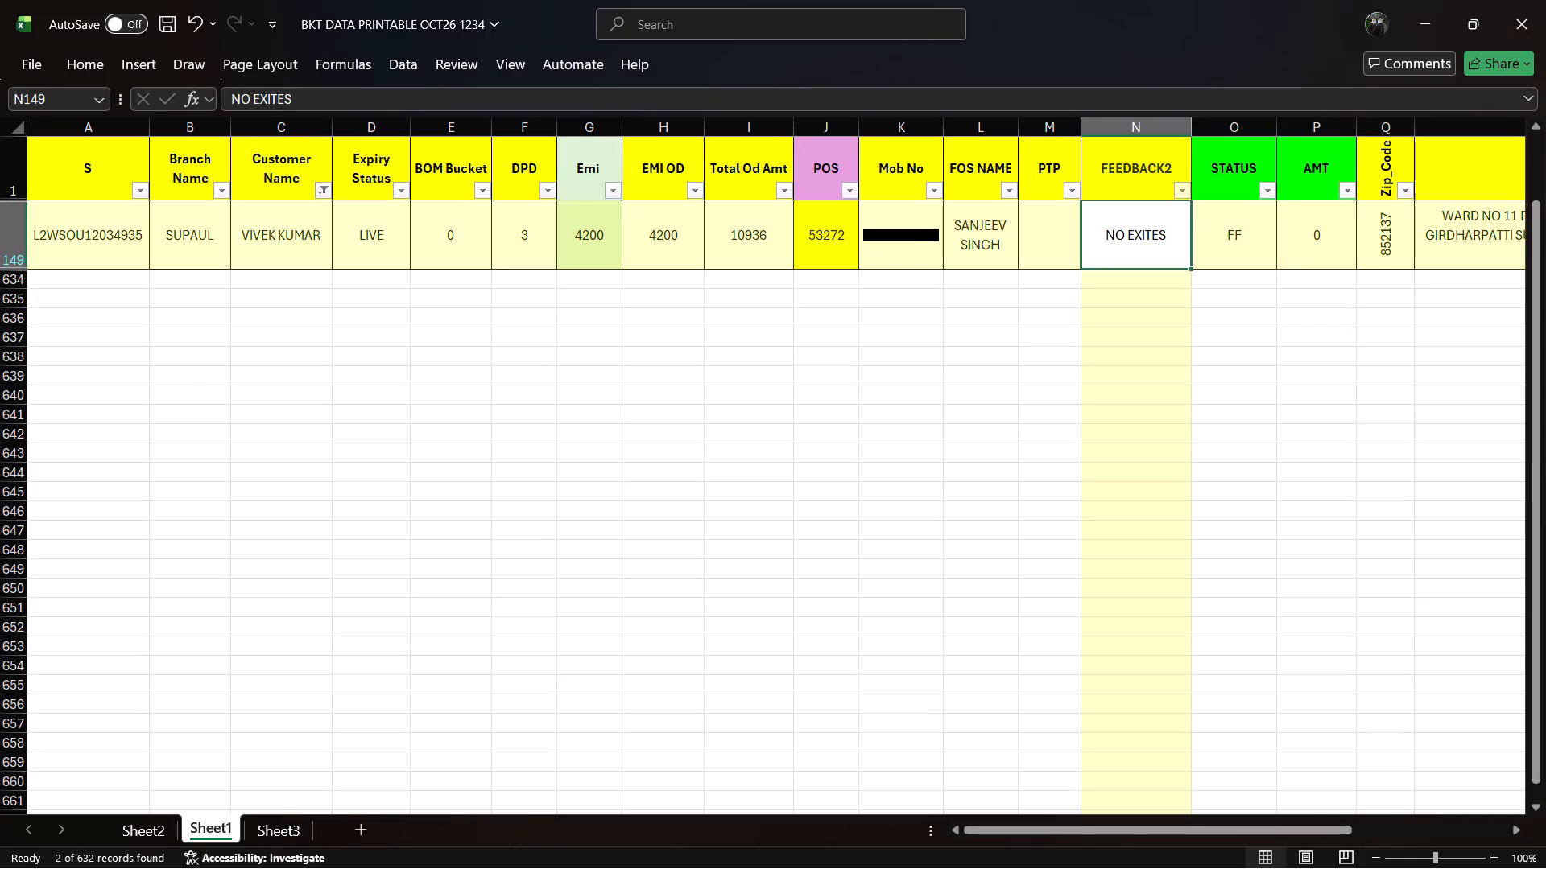
key(BackSpace)
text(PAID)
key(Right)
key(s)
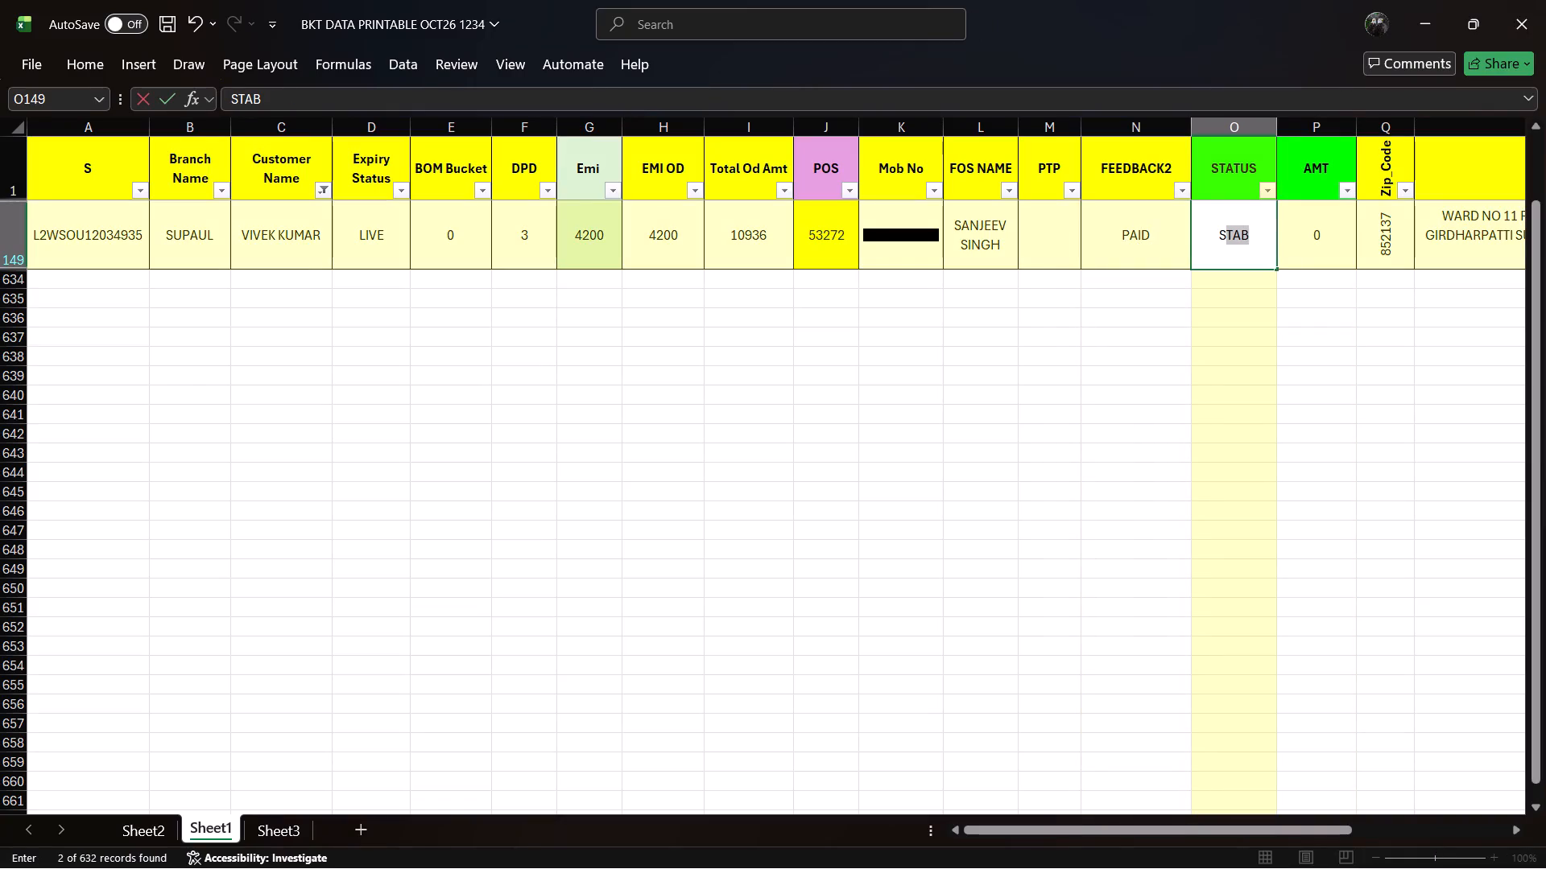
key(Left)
Set the row 149 customer's AMT to 5135 and save the workbook.
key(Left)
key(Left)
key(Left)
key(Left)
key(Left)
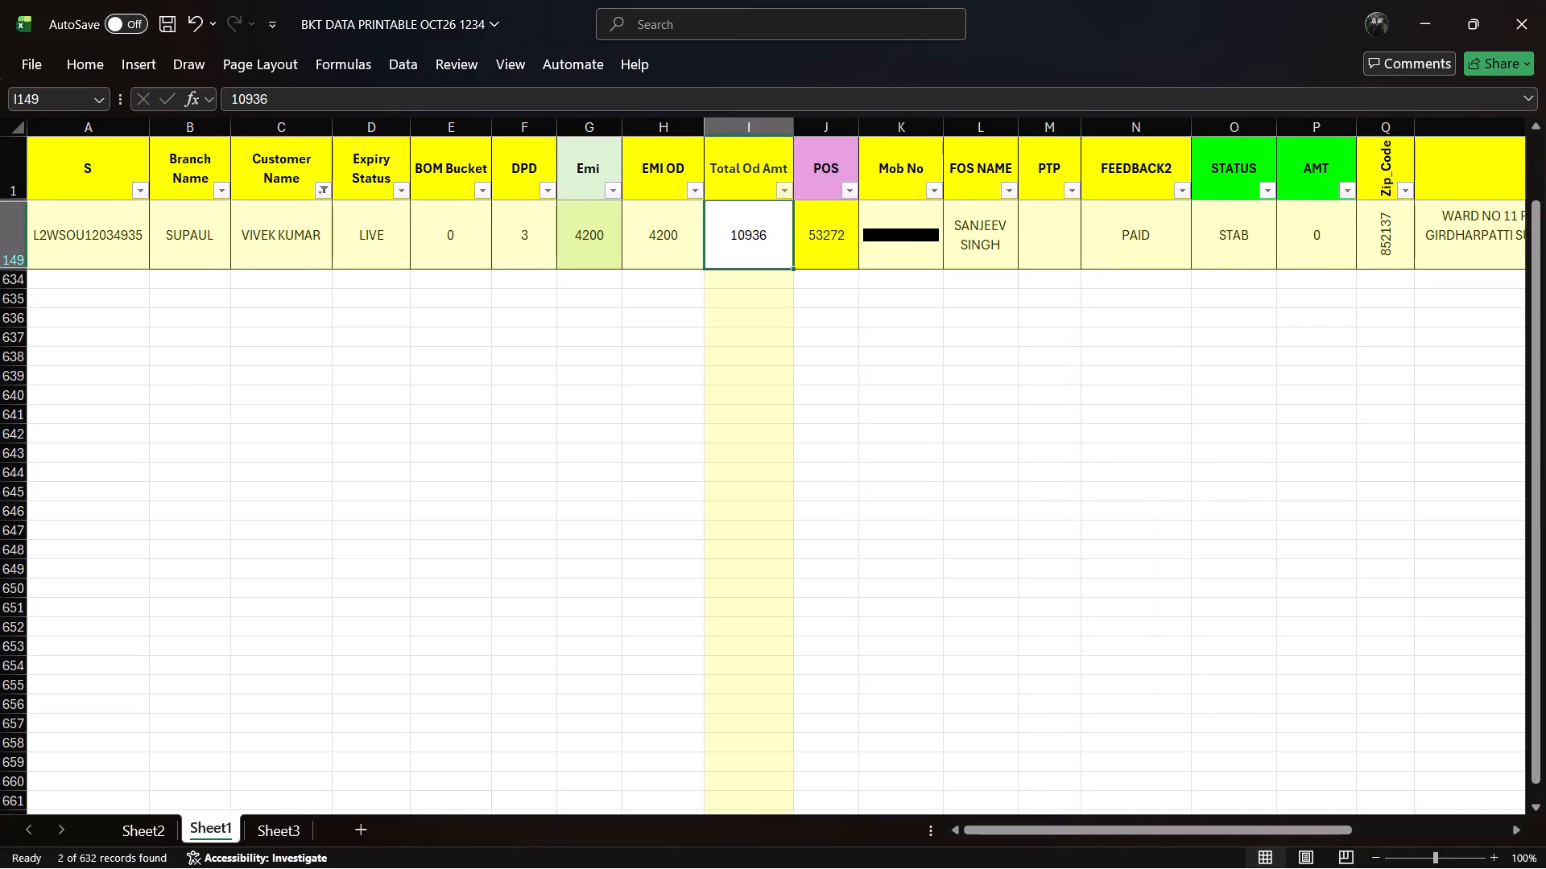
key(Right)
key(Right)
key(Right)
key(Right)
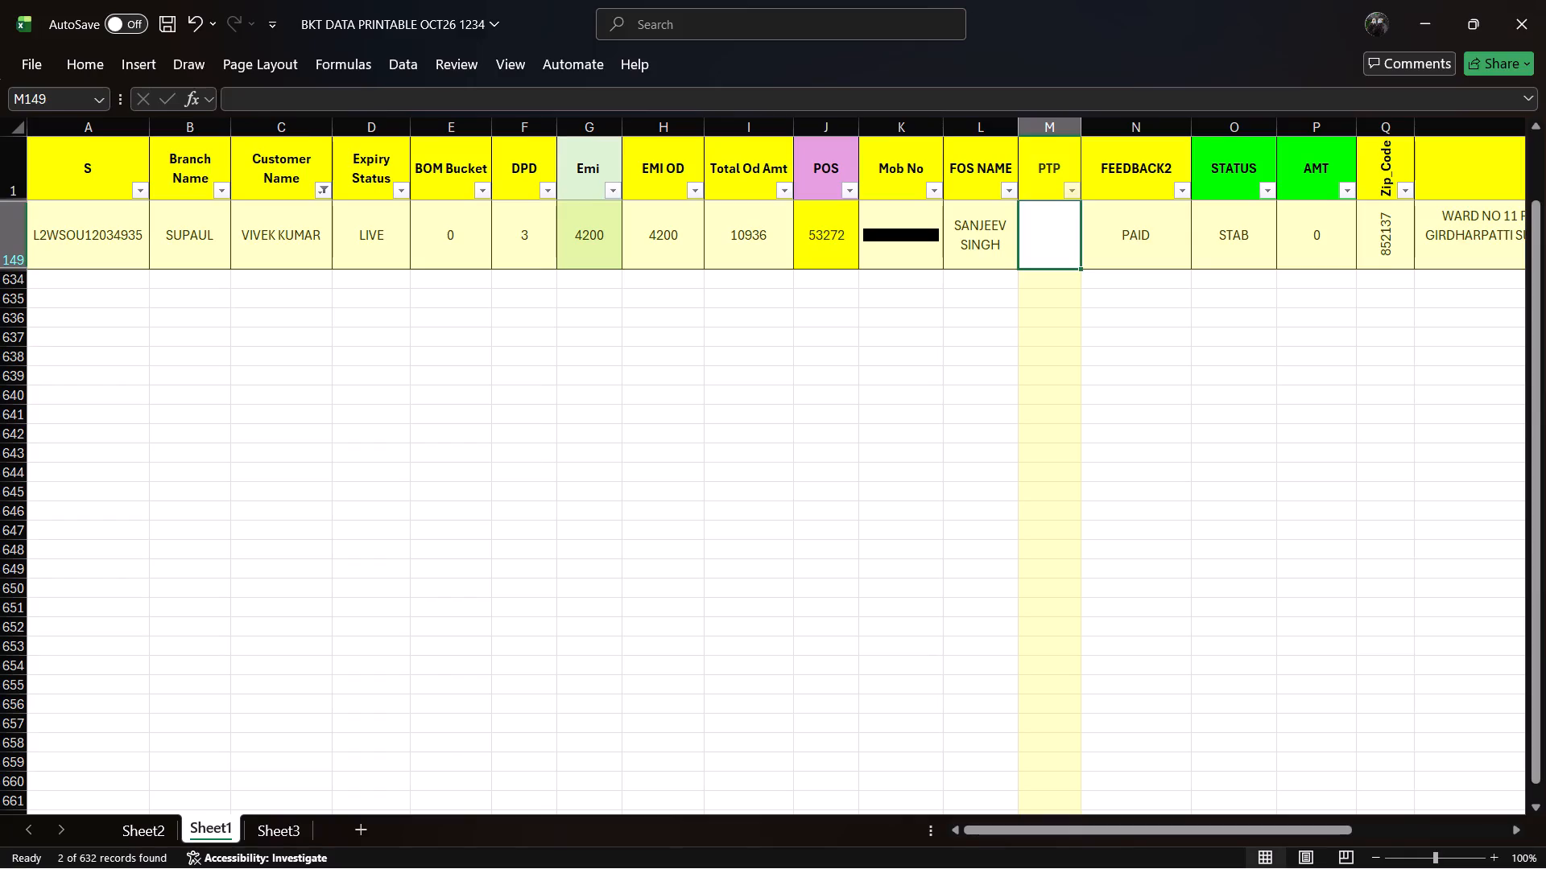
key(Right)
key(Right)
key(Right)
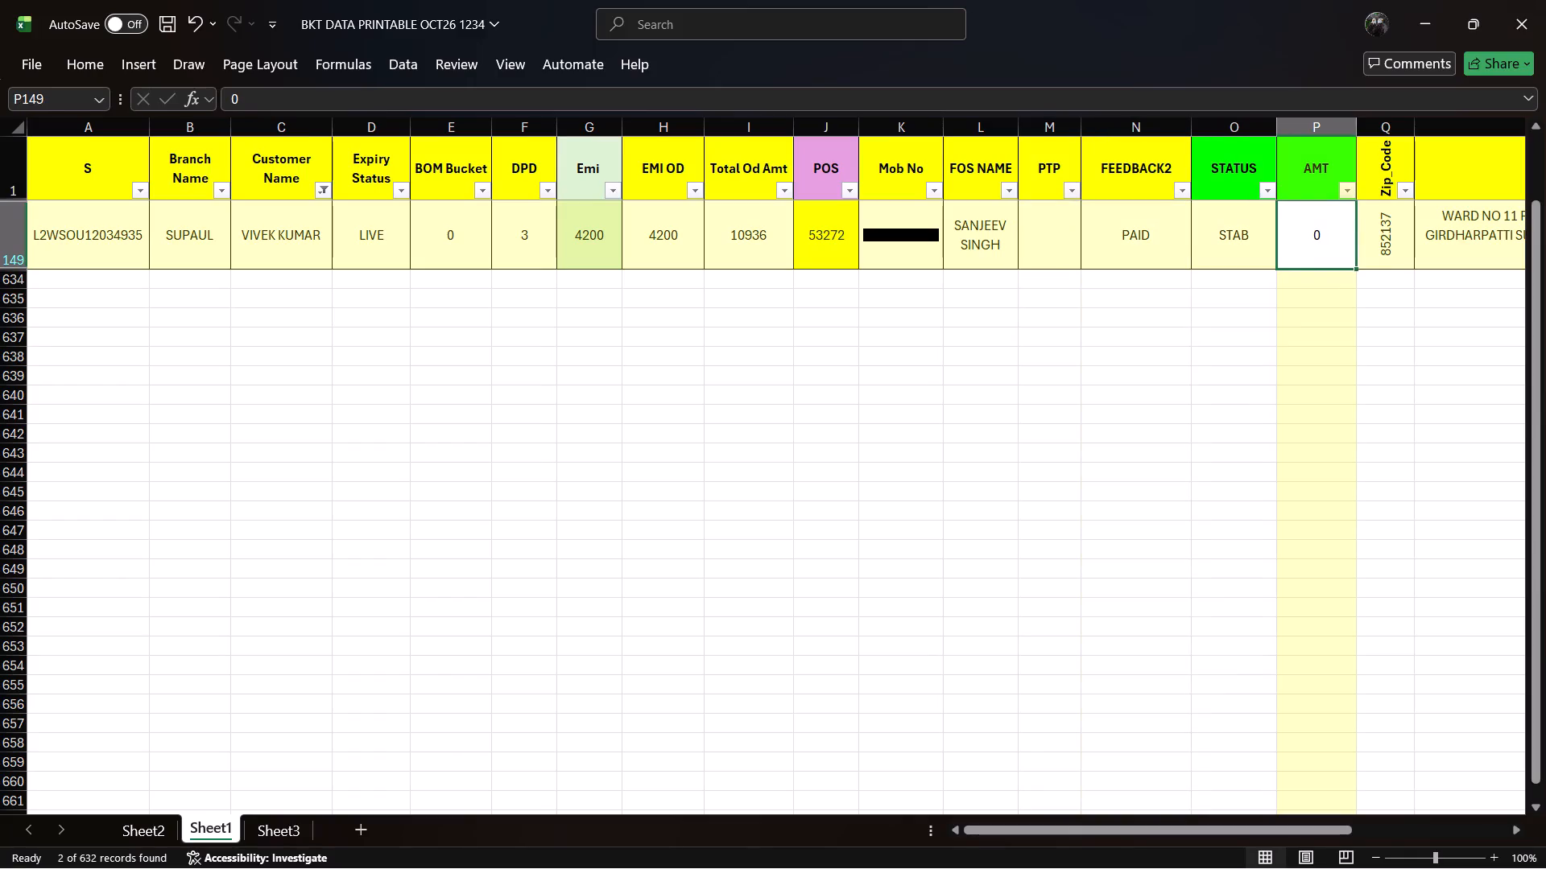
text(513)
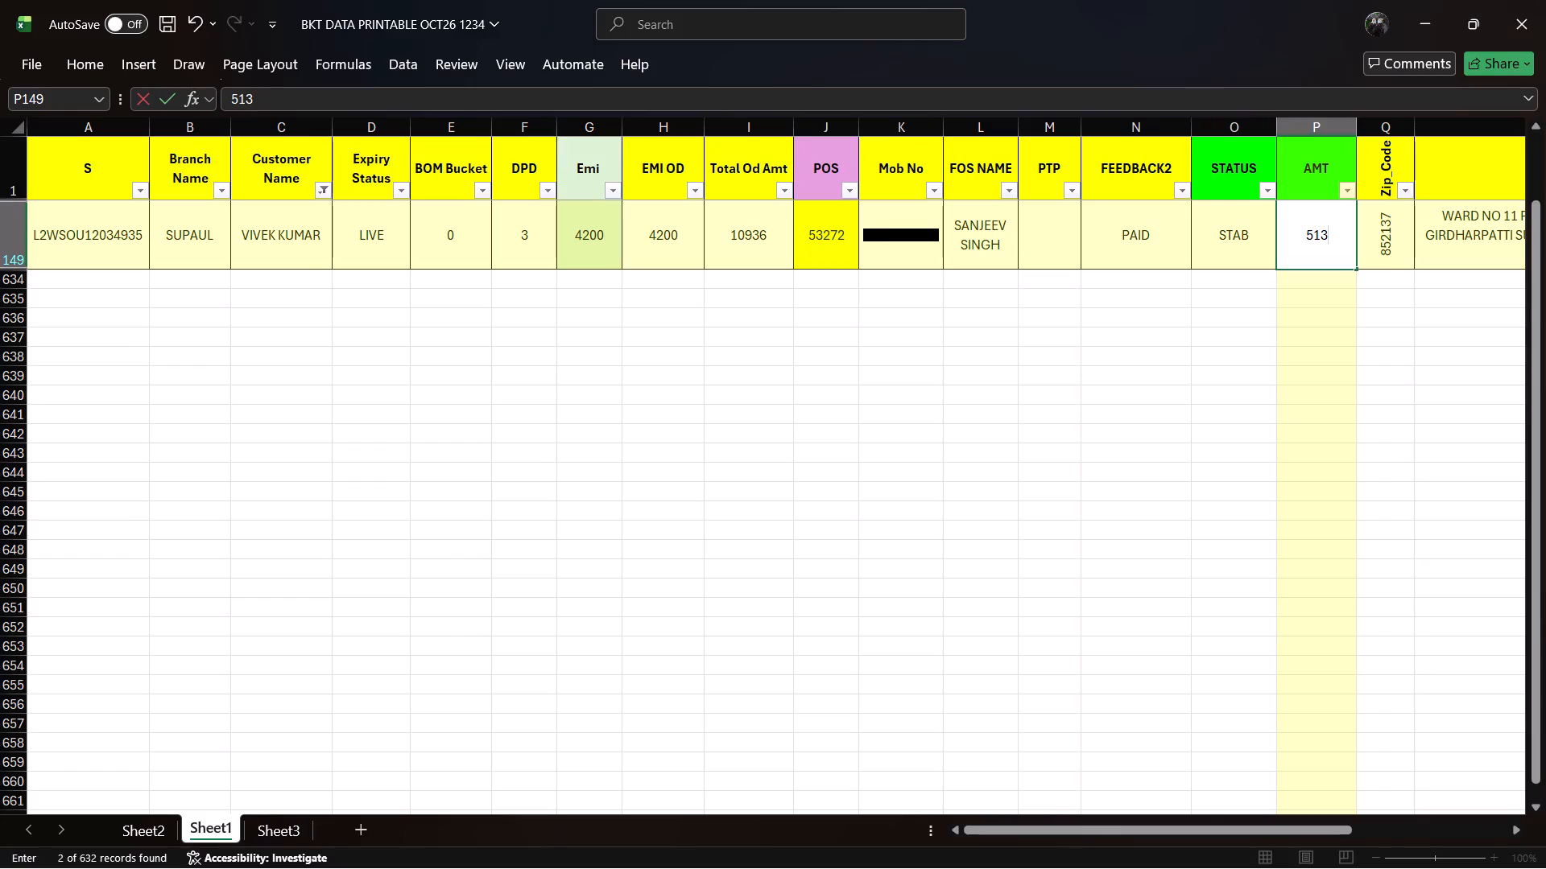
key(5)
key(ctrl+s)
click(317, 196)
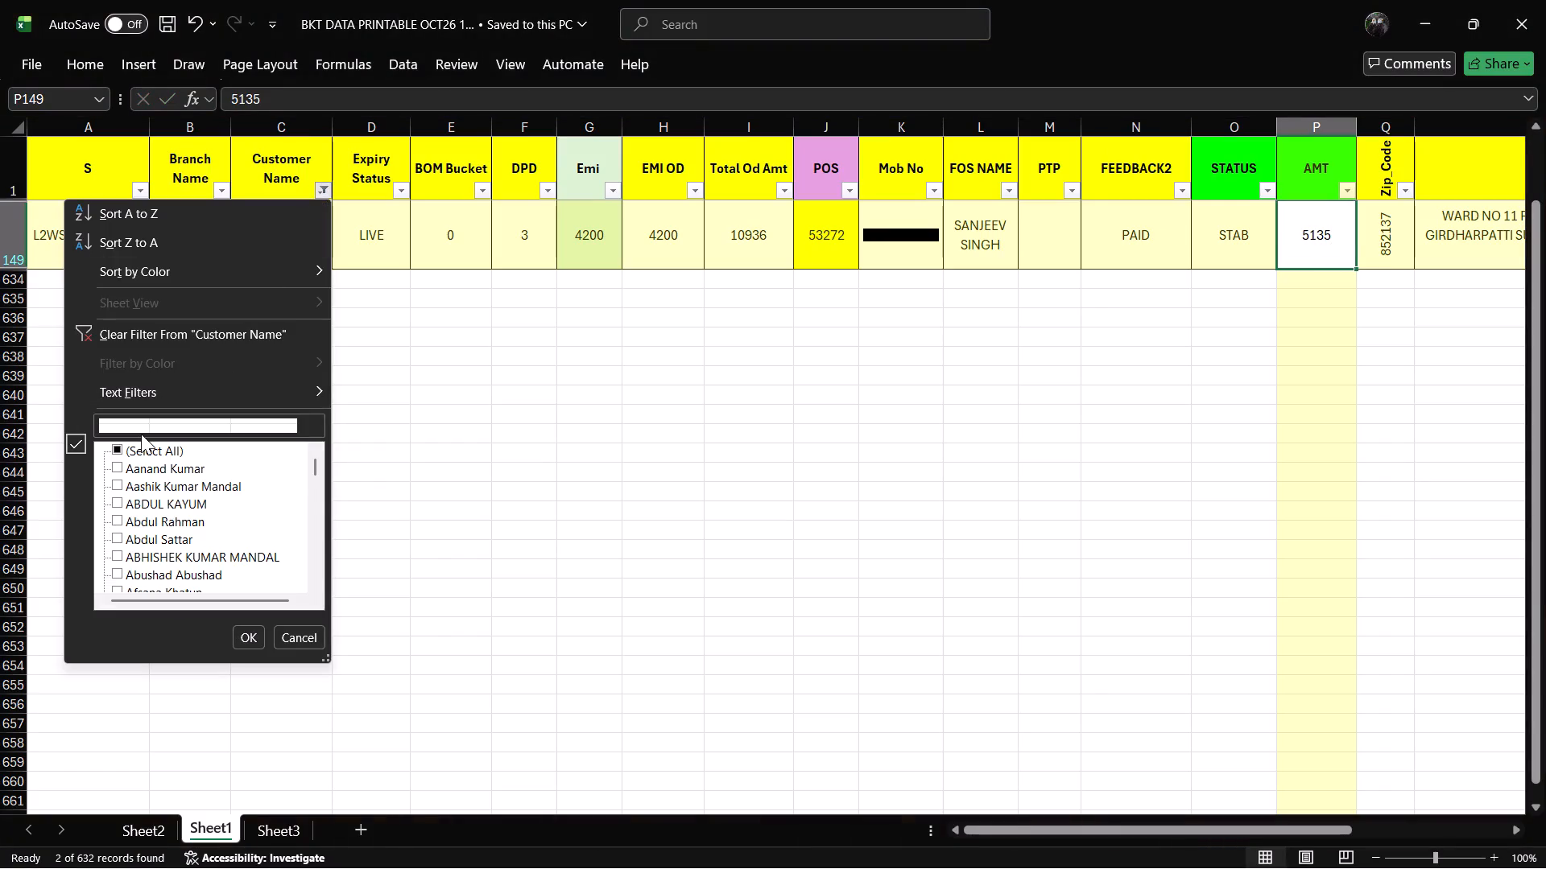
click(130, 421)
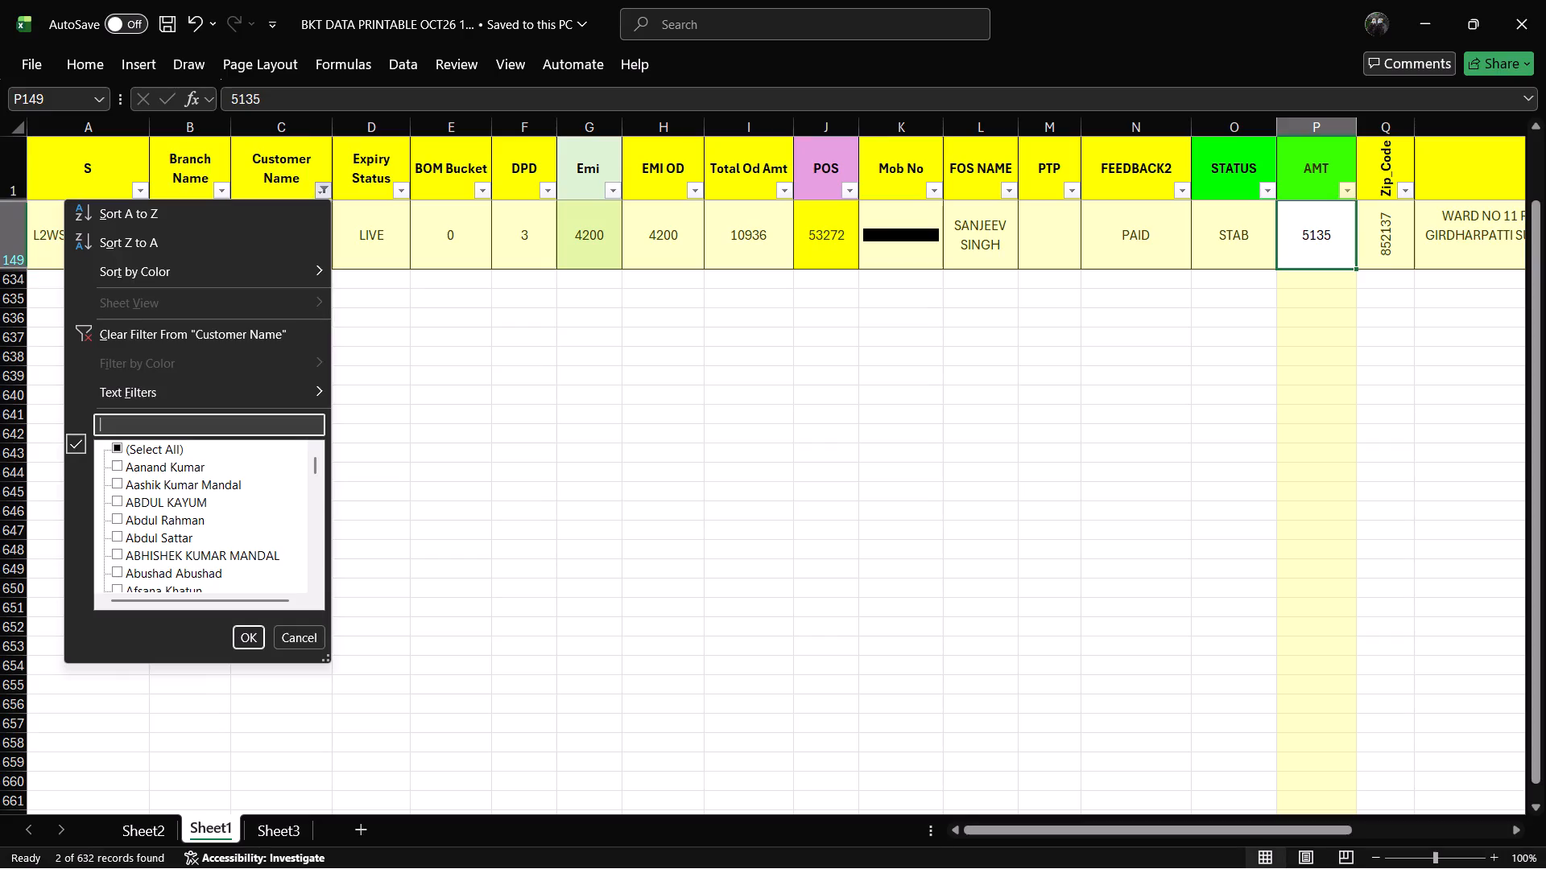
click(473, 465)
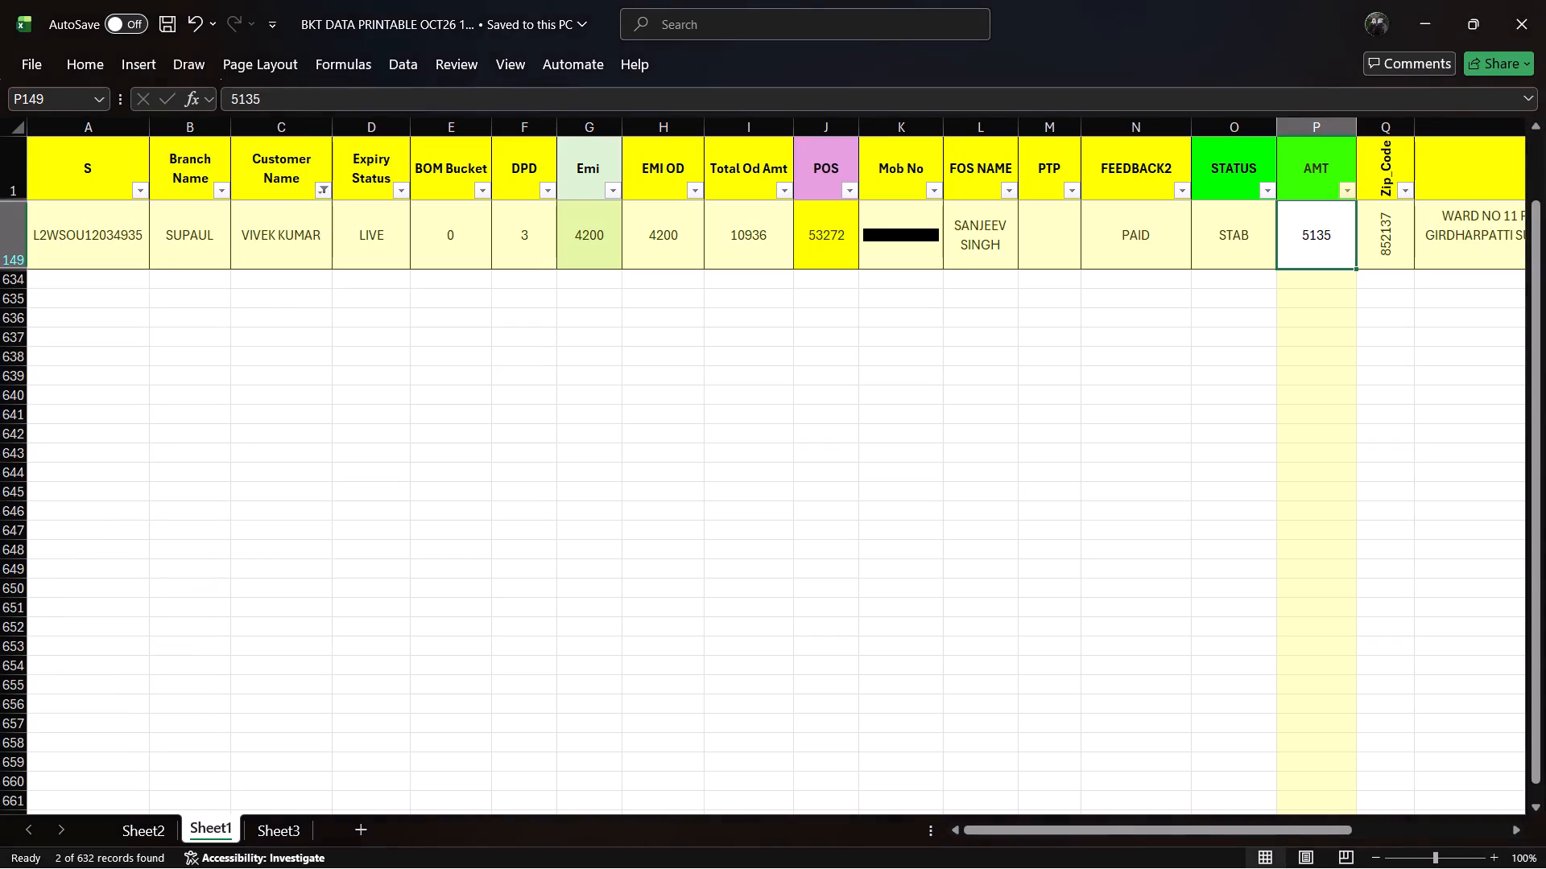
Save the workbook again and turn off filtering on Sheet1's header row.
key(ctrl+s)
key(ctrl+s)
key(ctrl+shift+l)
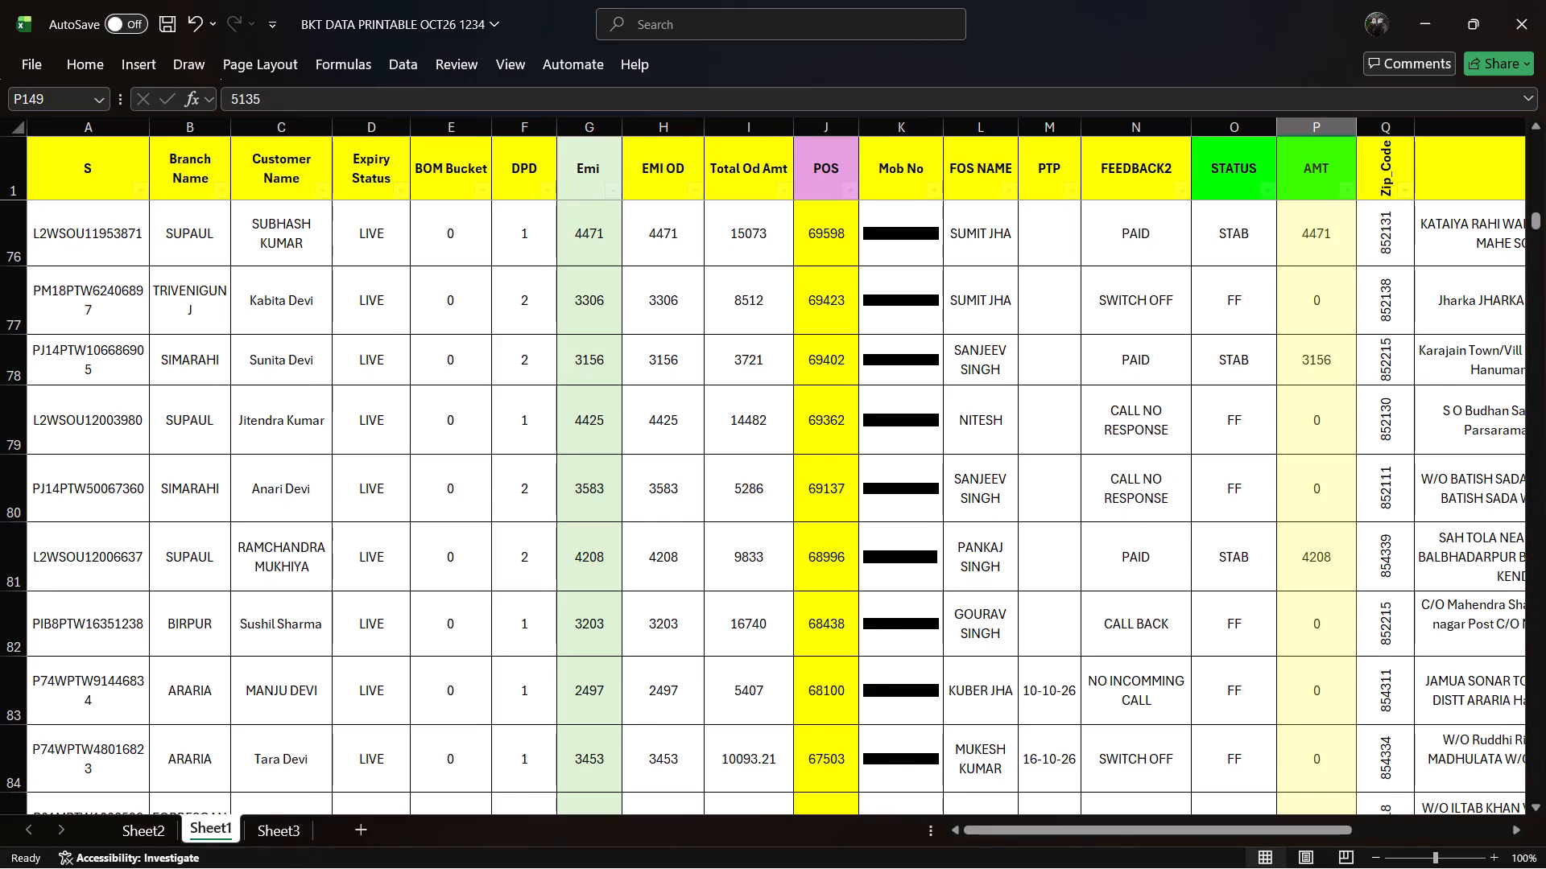
Return to cell A1 at the start of Sheet1 and save the workbook.
click(761, 242)
key(Left)
key(Left)
key(Left)
key(Left)
key(Left)
key(Left)
key(Left)
key(Left)
key(Left)
key(Left)
key(Left)
key(Left)
key(Left)
key(Left)
key(Left)
key(Left)
key(Left)
key(Left)
key(Left)
key(Left)
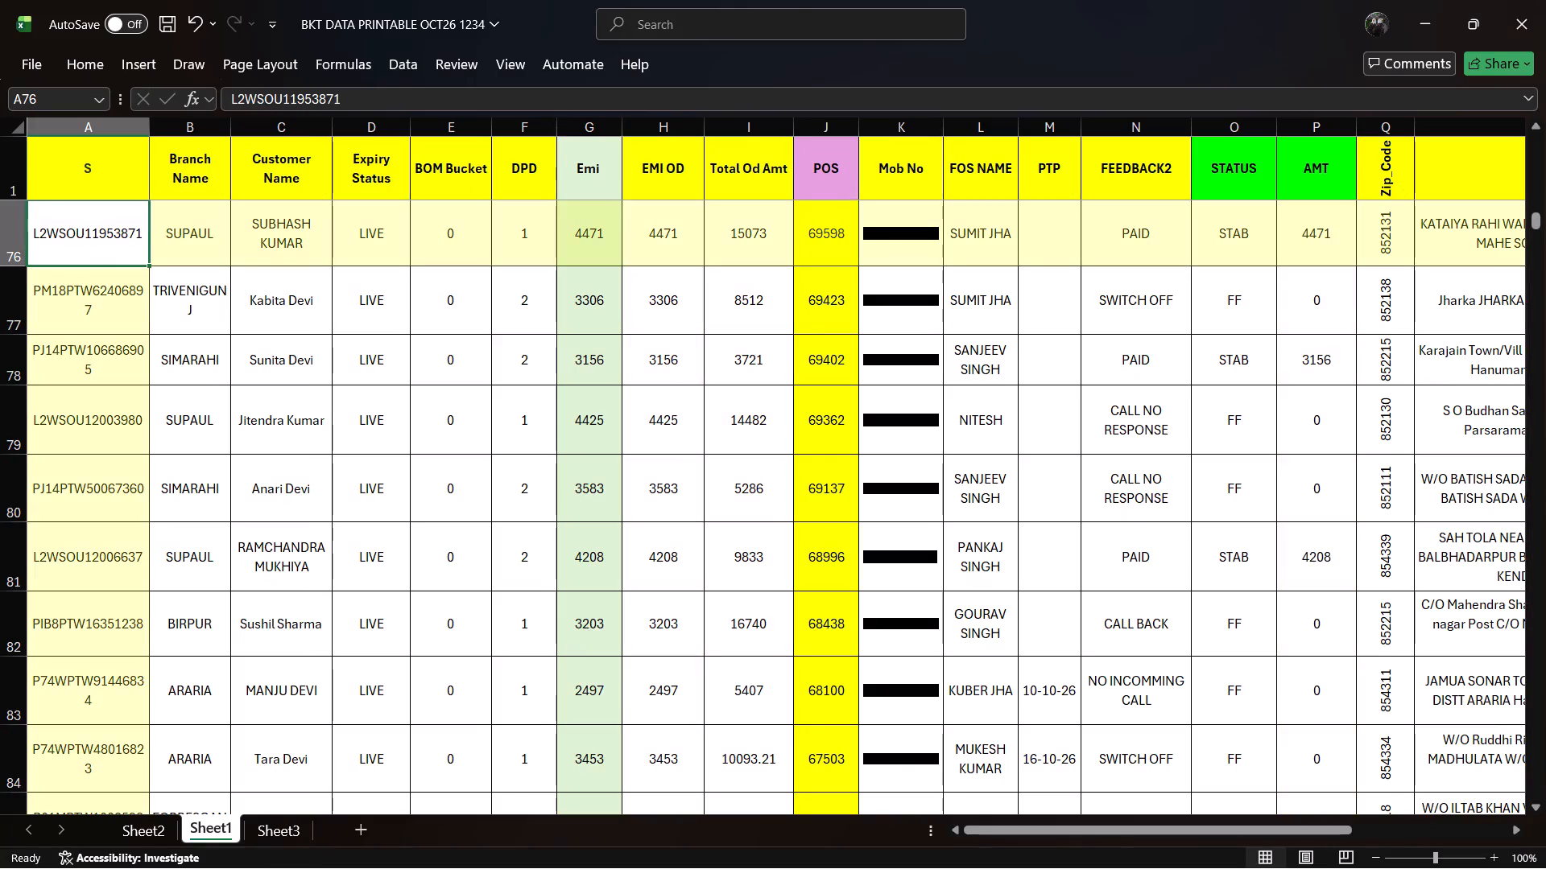
key(Up)
key(Up)
key(Up)
key(Up)
key(Up)
key(Up)
key(Up)
key(Up)
key(Up)
key(Up)
key(Up)
key(Up)
key(Up)
key(Up)
key(Up)
key(Up)
key(Up)
key(Up)
key(Up)
key(Up)
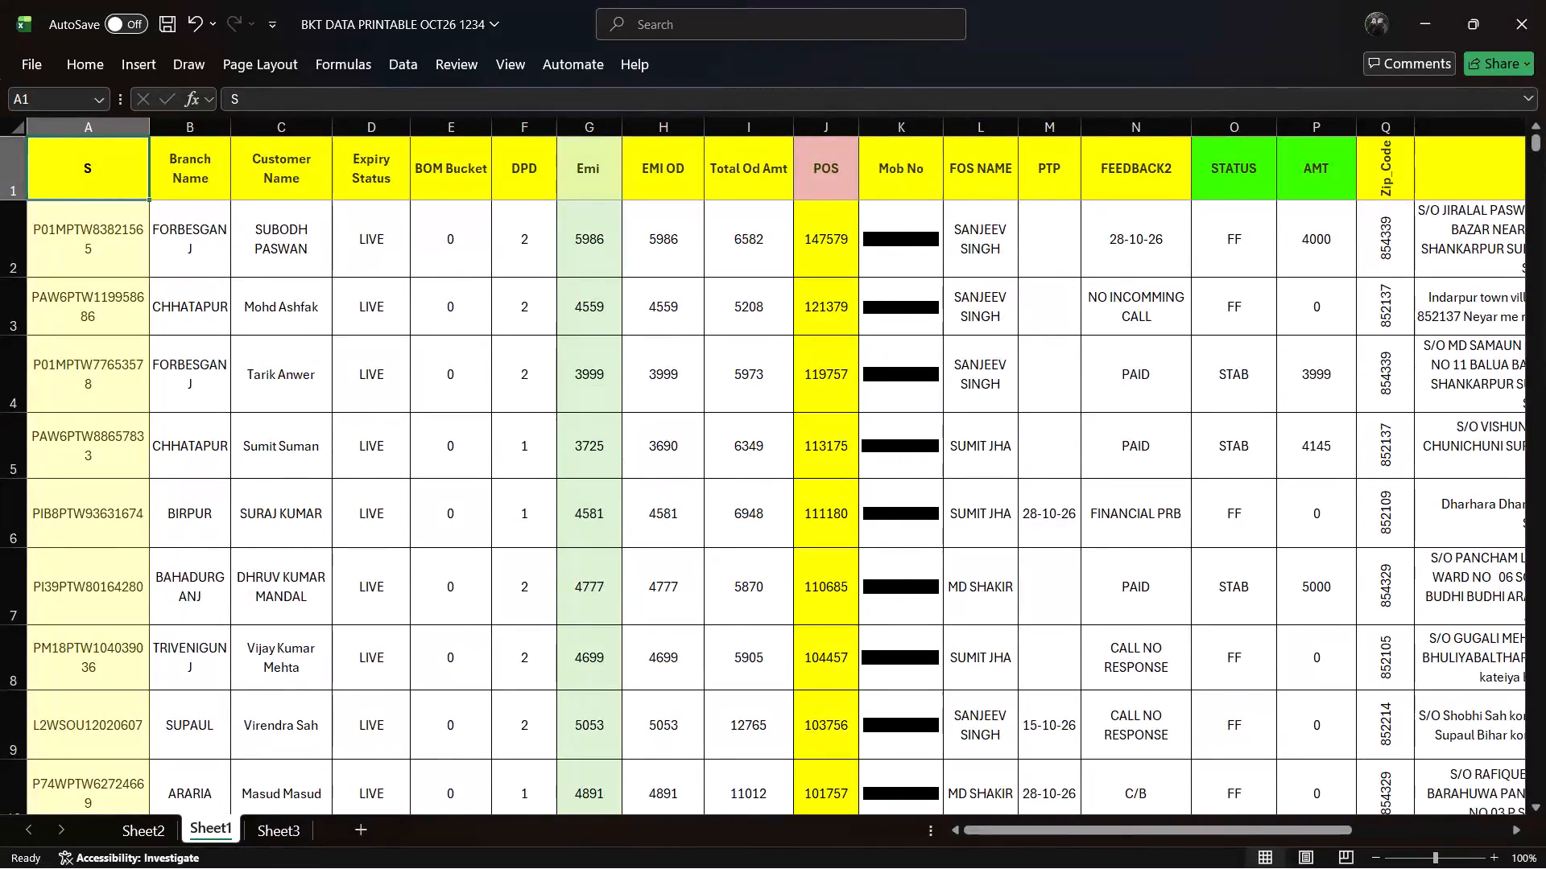
key(ctrl+s)
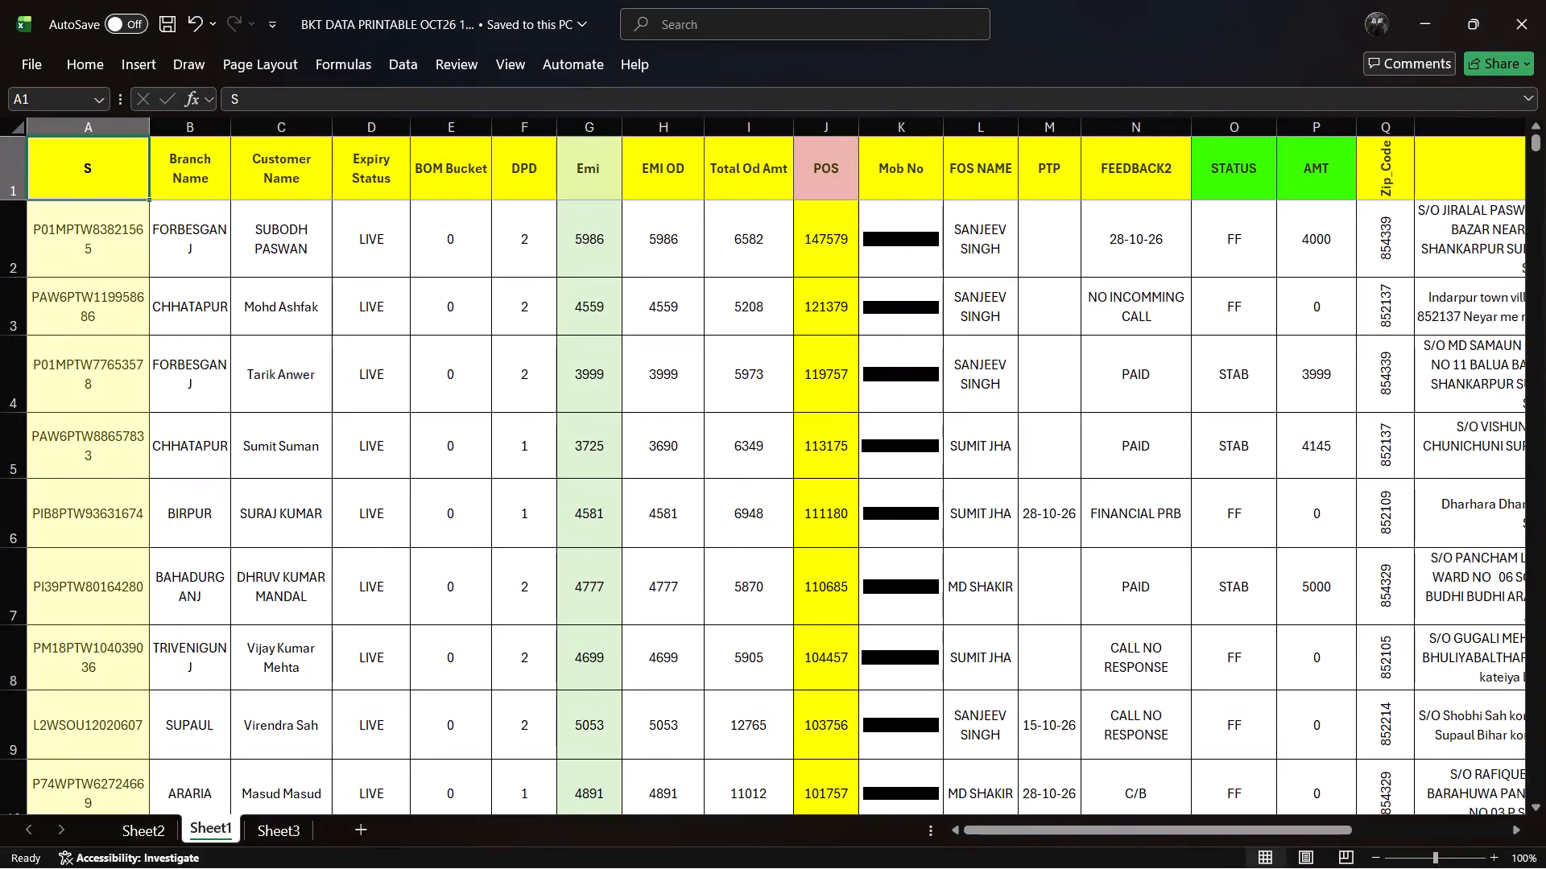
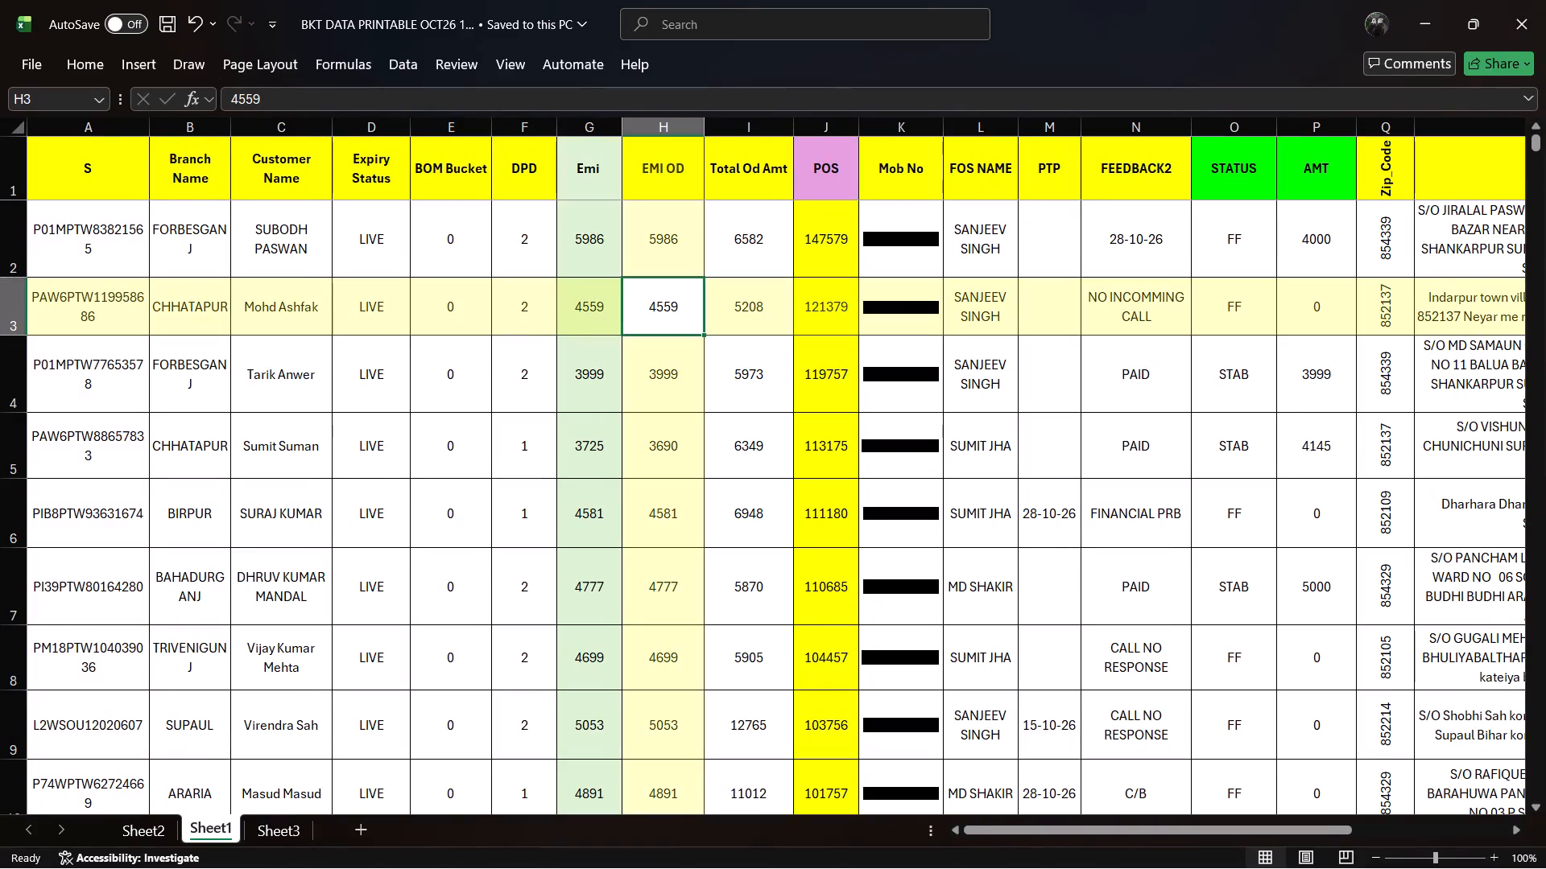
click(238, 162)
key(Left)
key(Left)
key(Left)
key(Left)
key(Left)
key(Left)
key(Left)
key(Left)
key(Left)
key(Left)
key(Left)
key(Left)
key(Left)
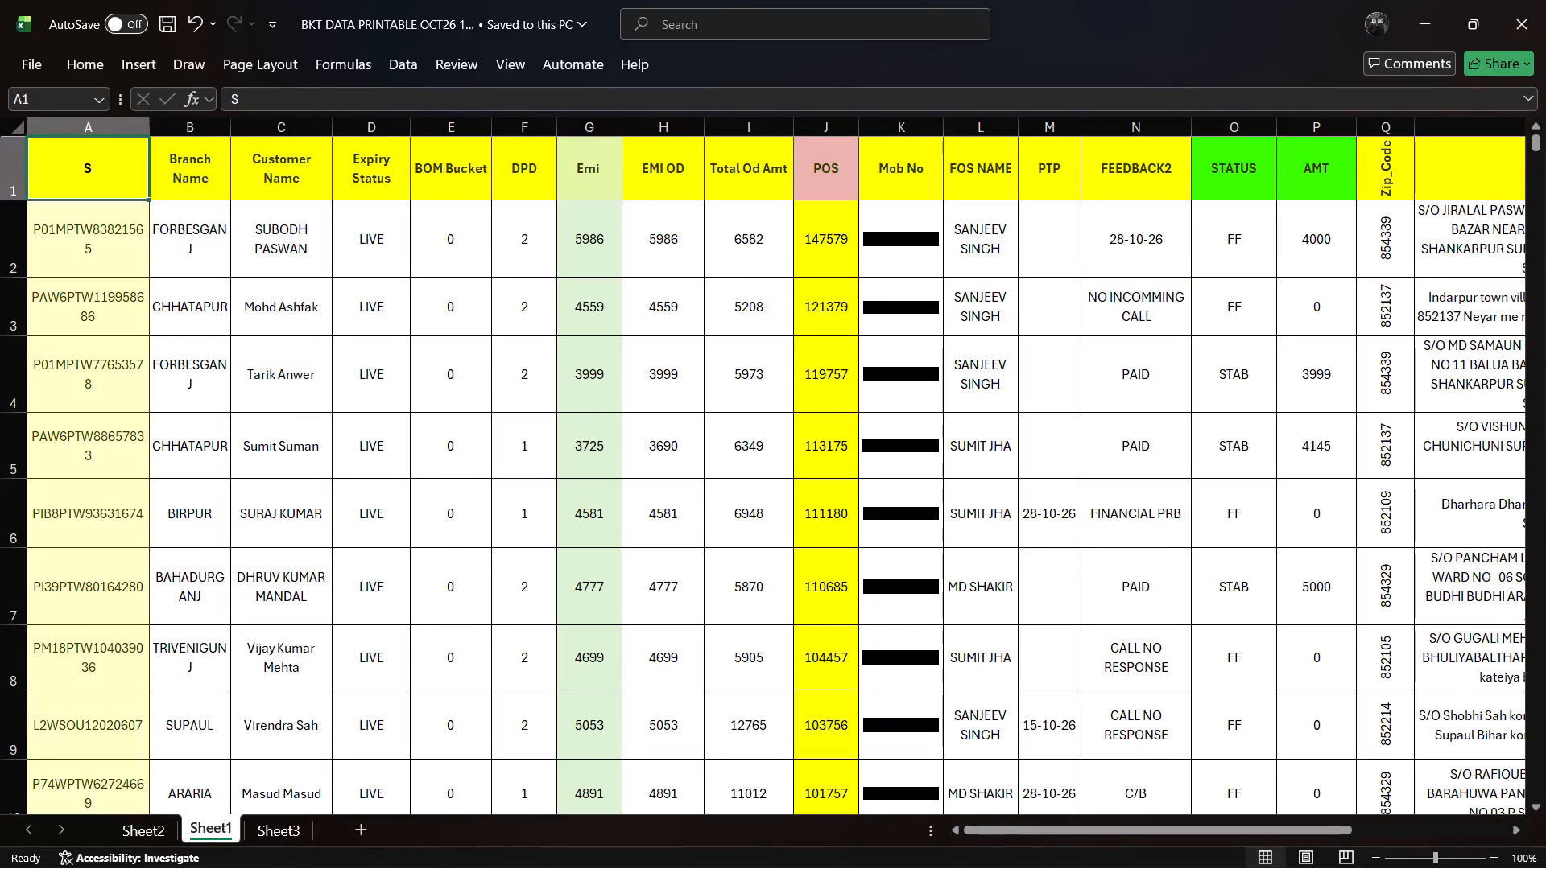
Undo the filter removal and the row 149 customer's AMT and STATUS edits on Sheet1.
key(ctrl+z)
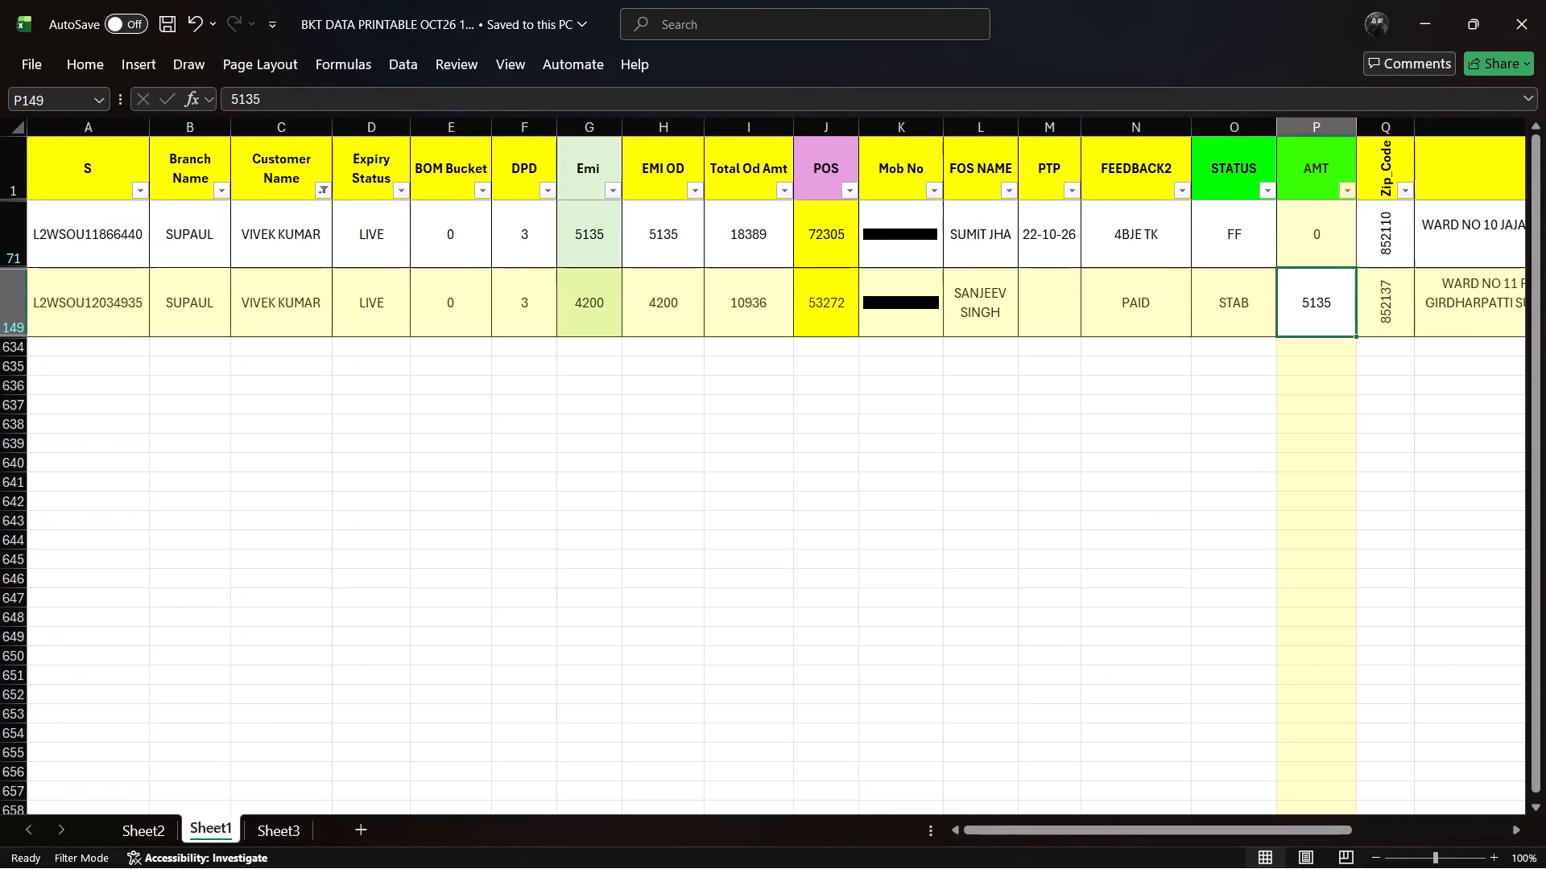
key(ctrl+z)
key(ctrl+z)
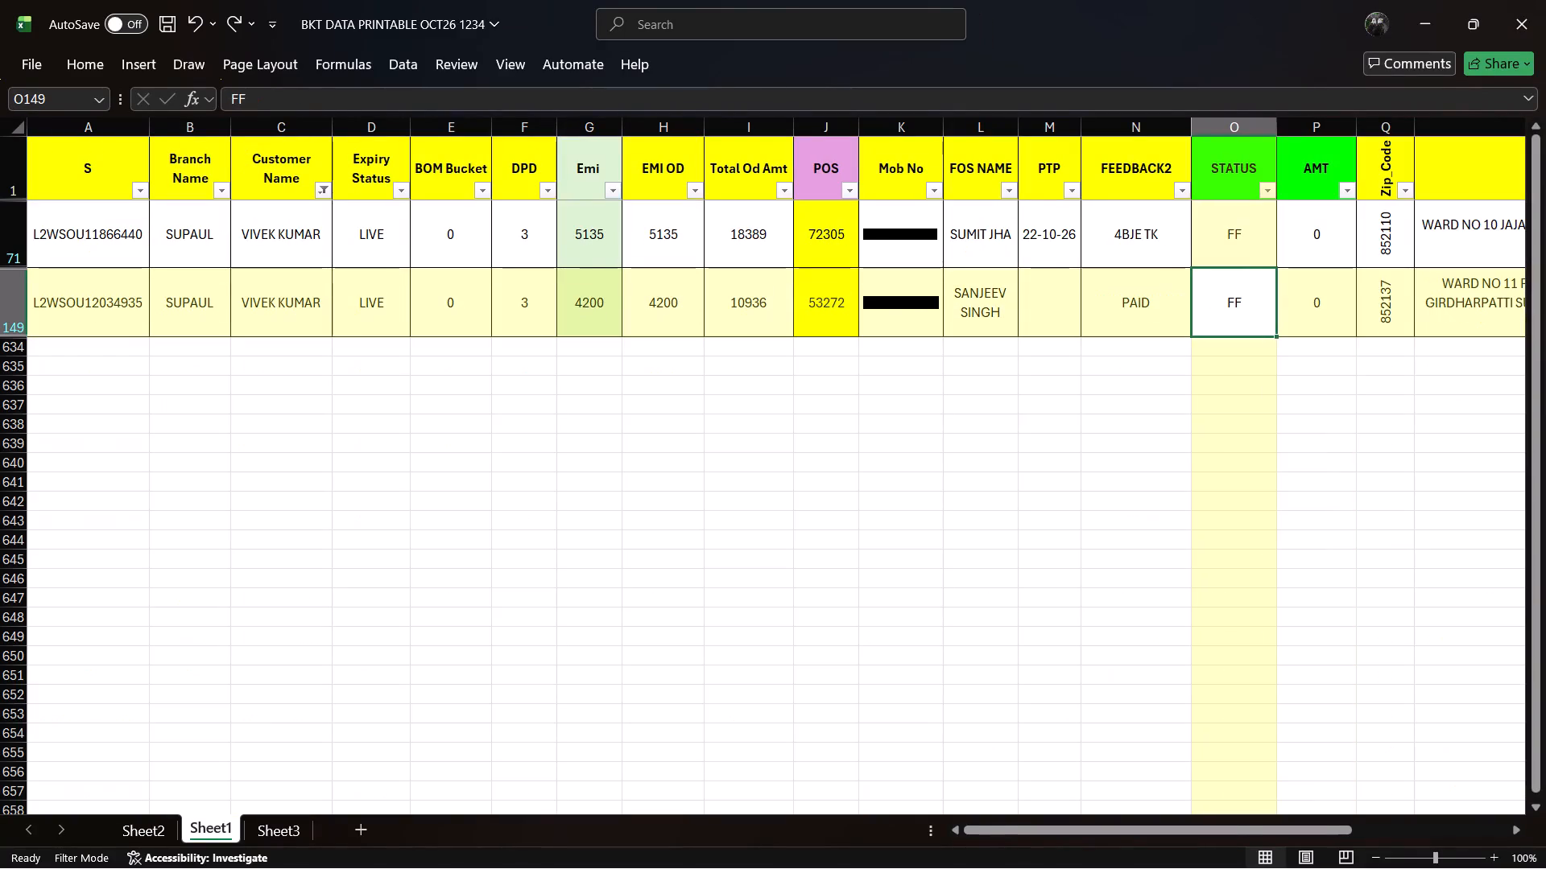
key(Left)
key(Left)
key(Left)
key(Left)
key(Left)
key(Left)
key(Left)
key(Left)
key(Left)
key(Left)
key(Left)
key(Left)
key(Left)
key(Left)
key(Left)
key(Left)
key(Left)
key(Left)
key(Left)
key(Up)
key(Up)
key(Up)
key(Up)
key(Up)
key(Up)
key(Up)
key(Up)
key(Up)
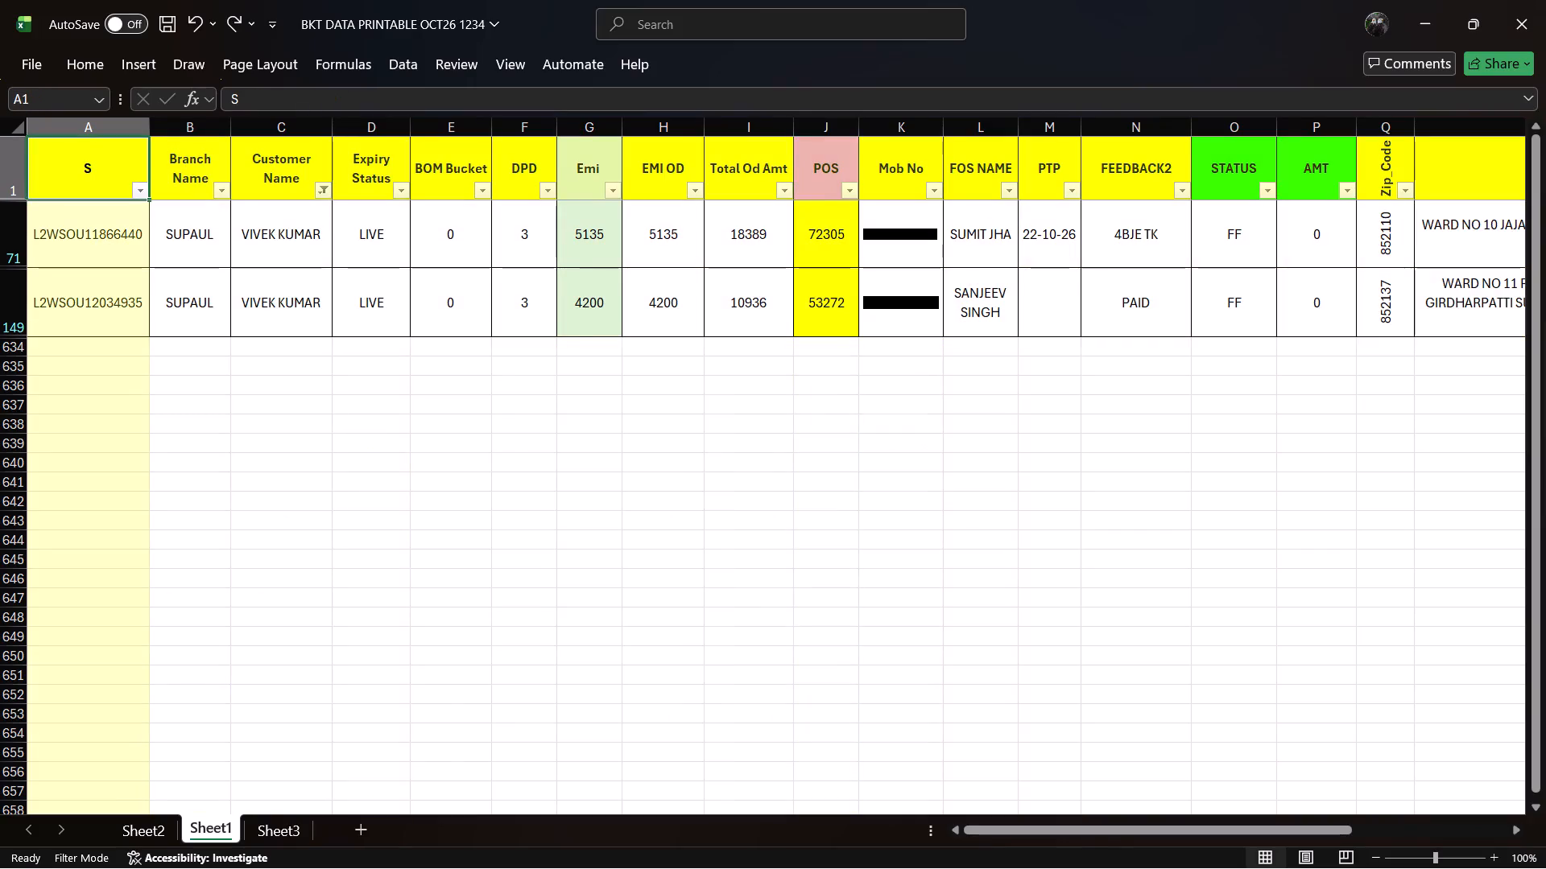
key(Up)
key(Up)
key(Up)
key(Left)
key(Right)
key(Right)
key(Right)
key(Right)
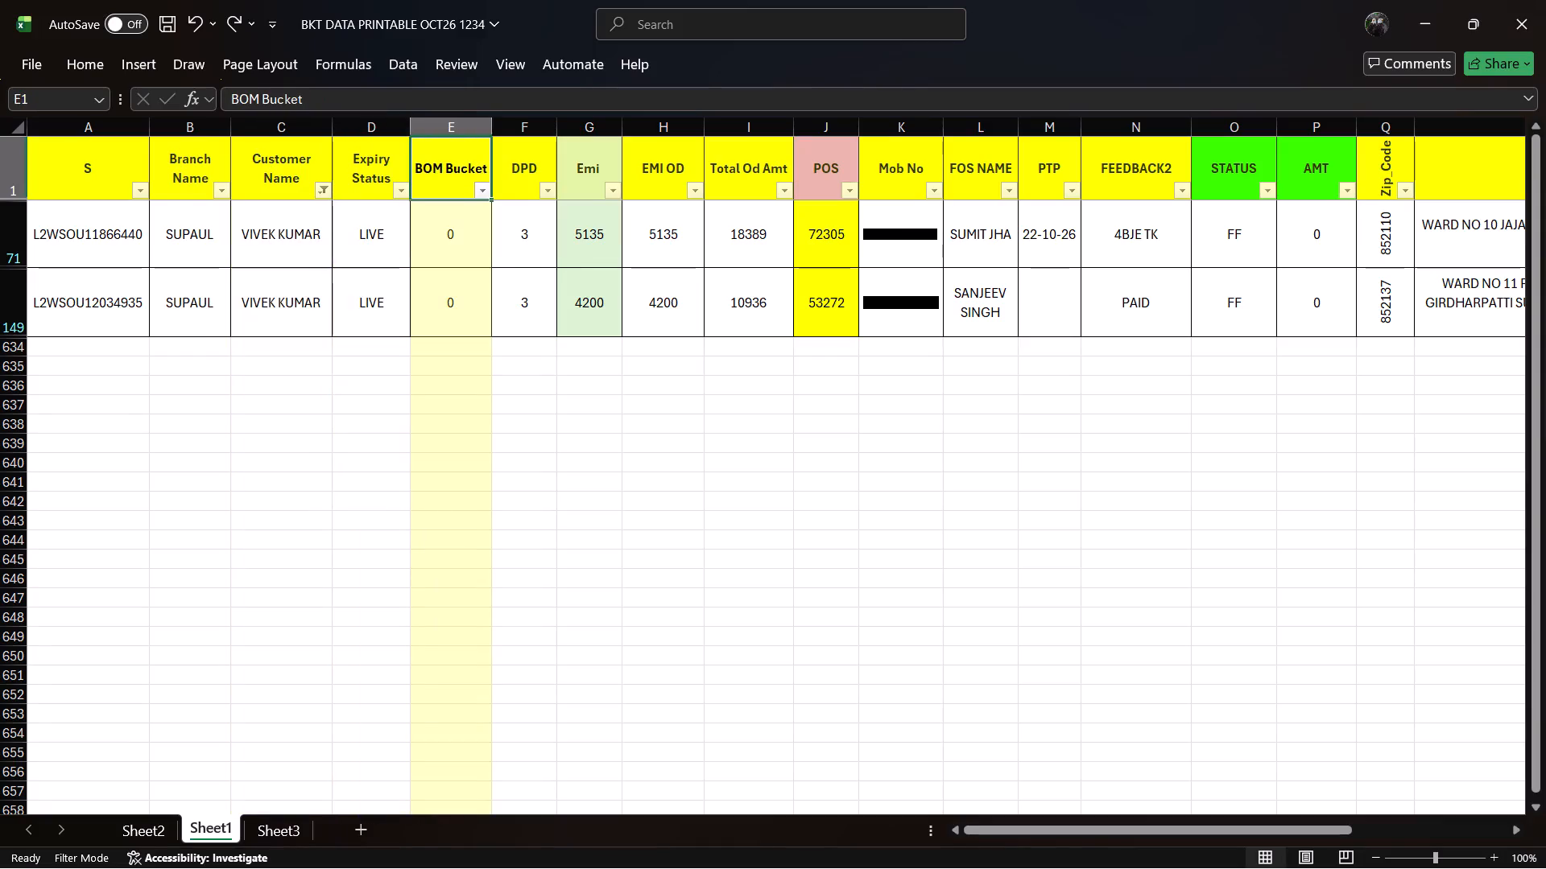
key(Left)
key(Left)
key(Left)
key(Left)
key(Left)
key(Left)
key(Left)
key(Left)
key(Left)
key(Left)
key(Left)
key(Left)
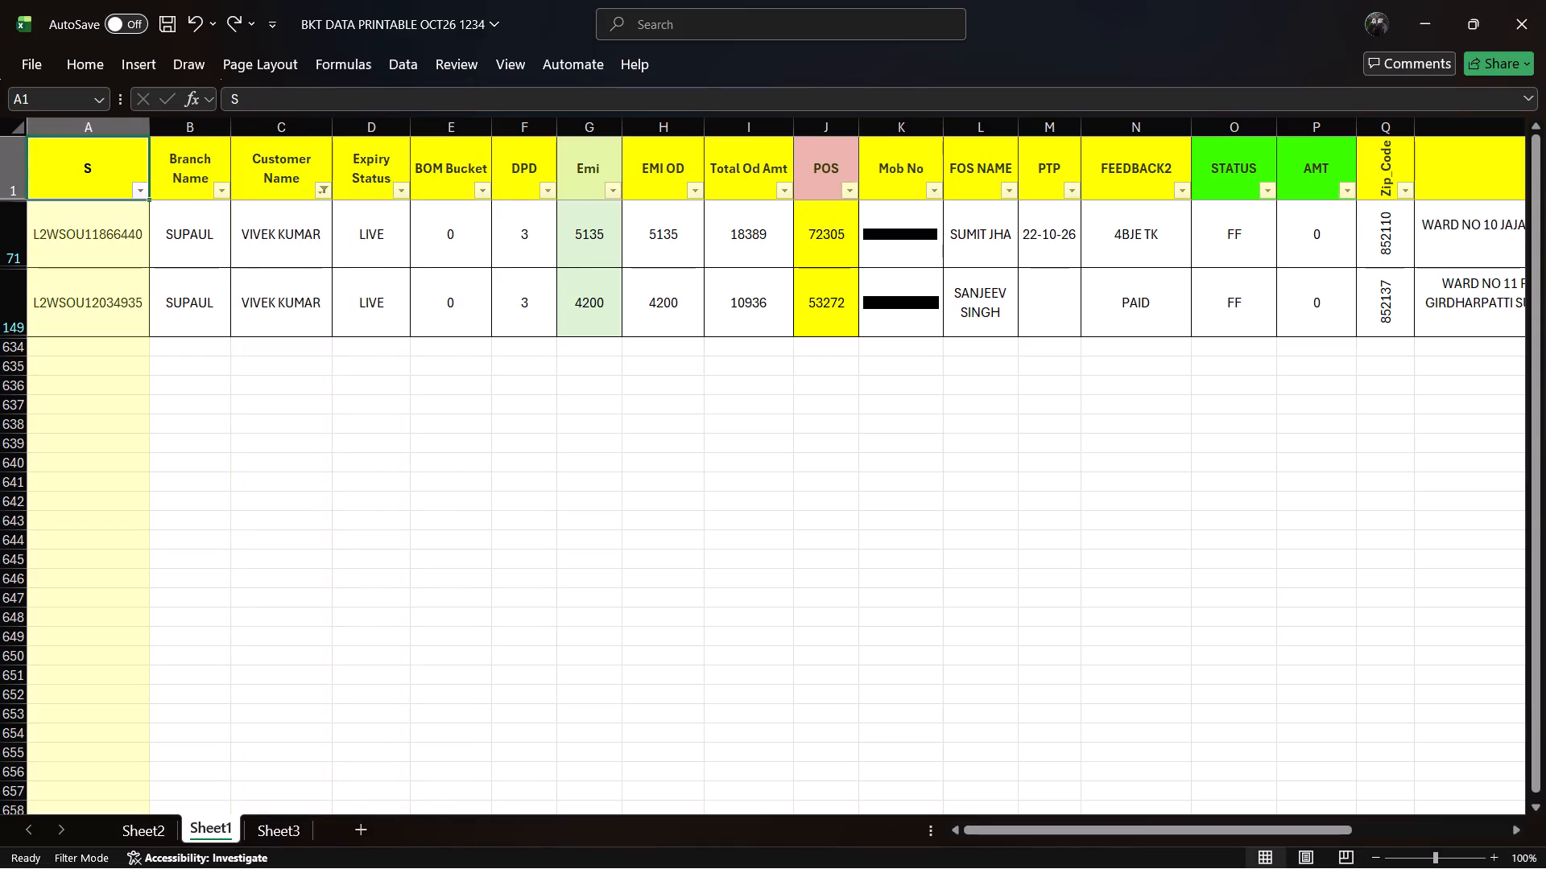
Replace the header text in cell A1 of Sheet1 with LONE NO.
click(102, 171)
key(BackSpace)
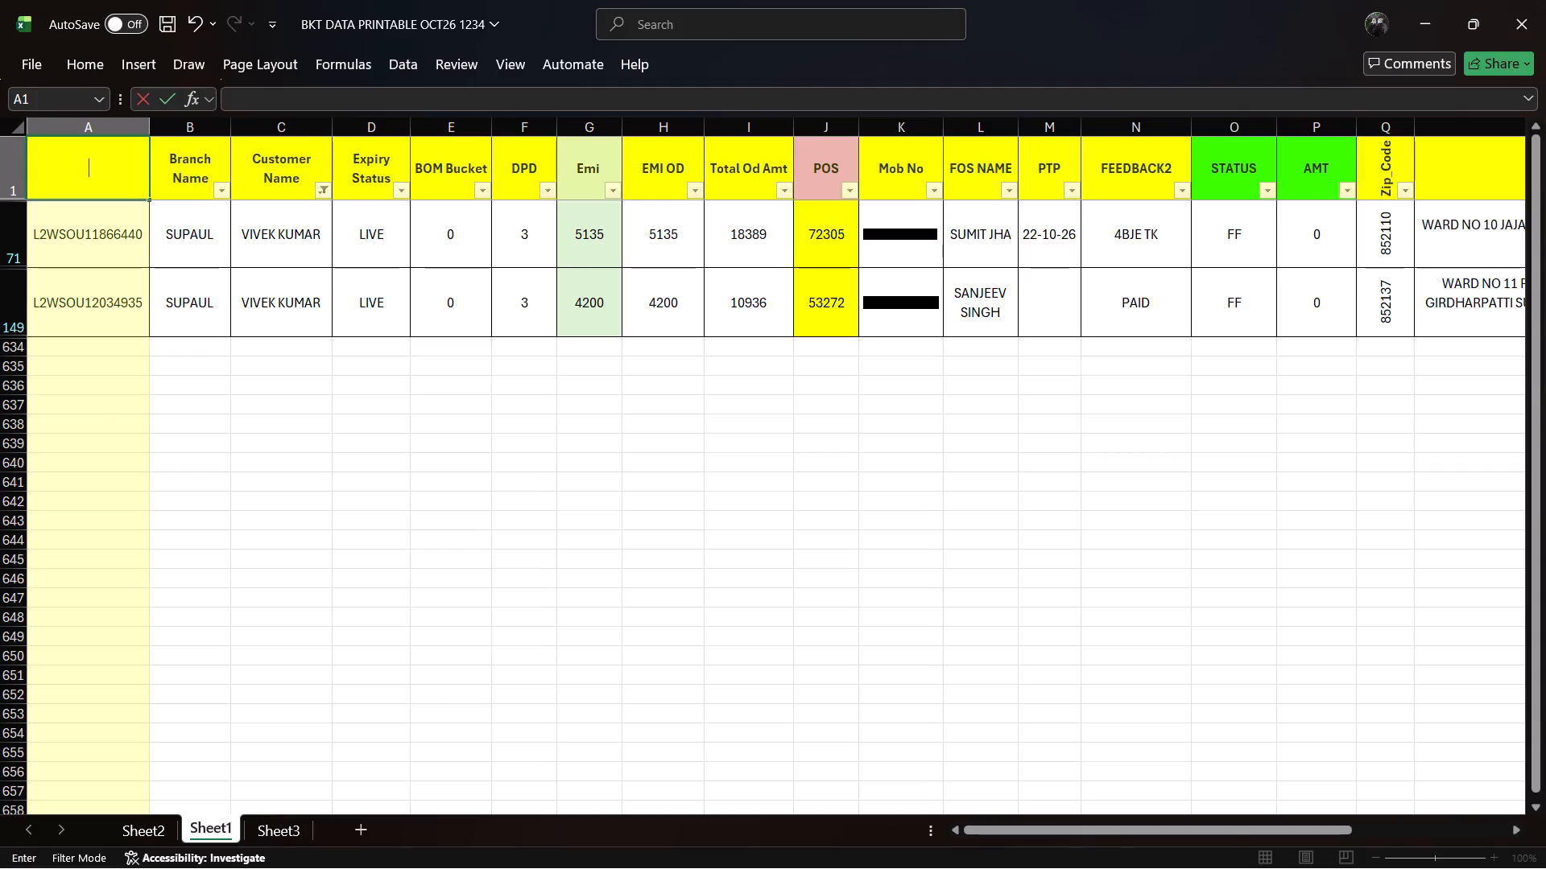
text(LONE)
key(space)
key(m)
key(BackSpace)
text(NO)
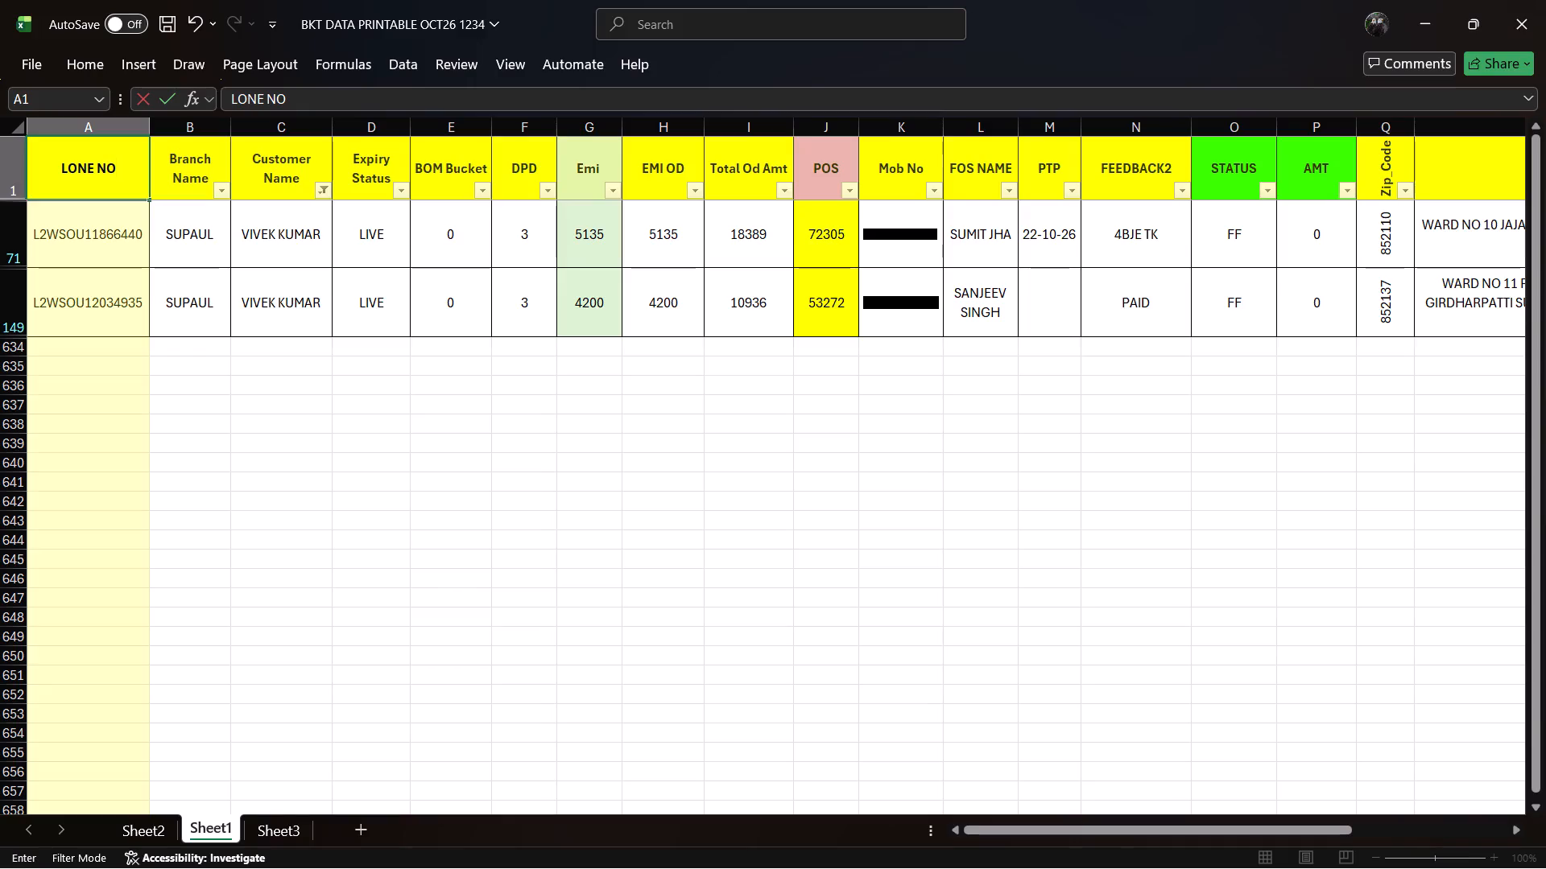
double_click(193, 351)
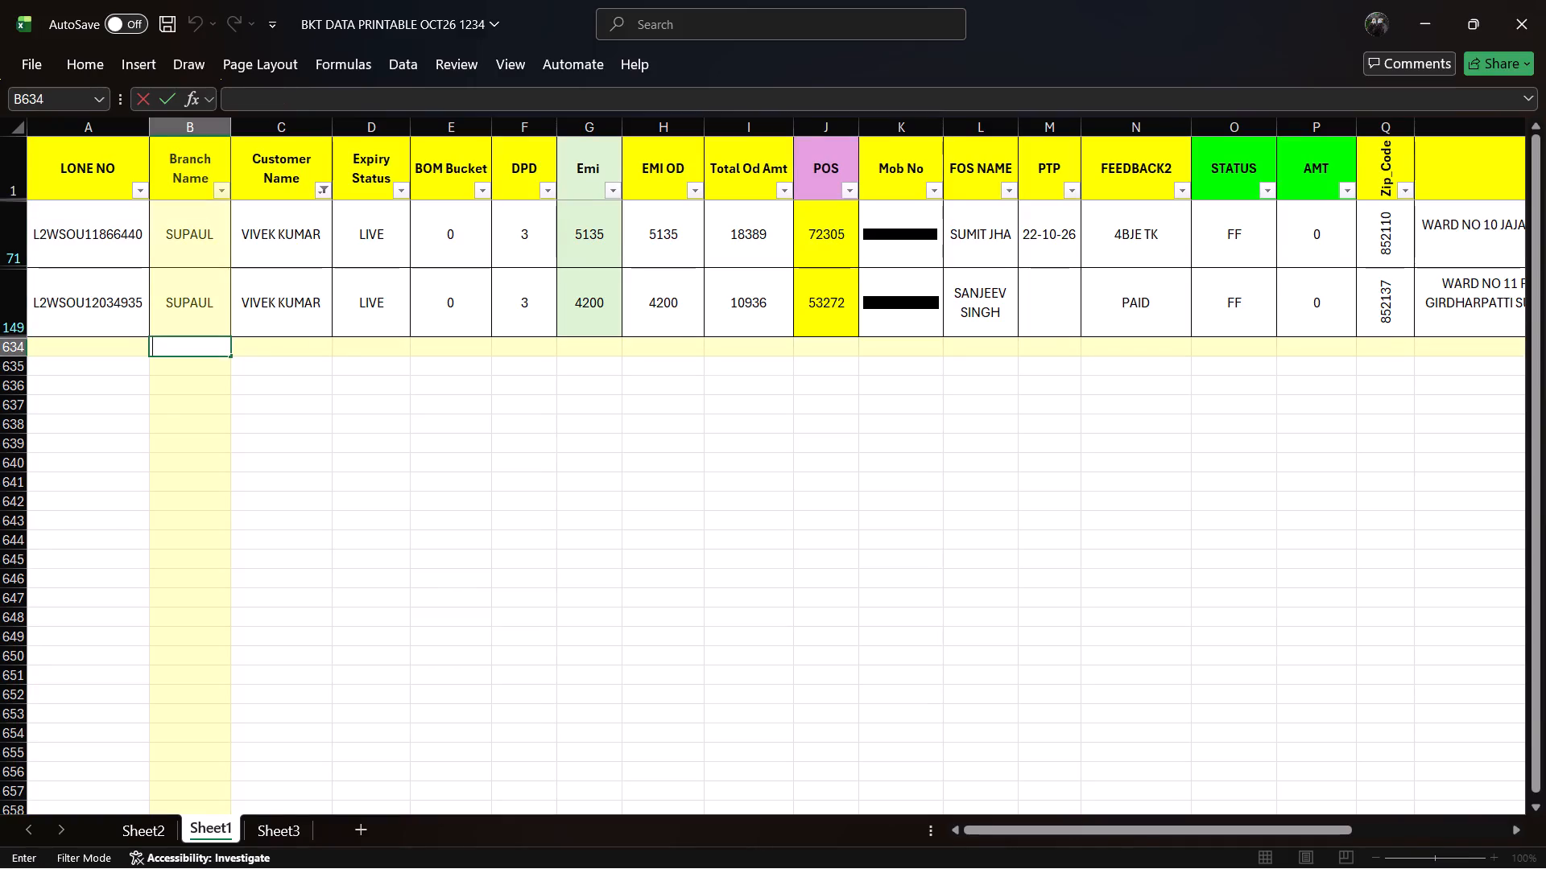
Turn off filtering on Sheet1's header row so that all customer rows are listed.
key(ctrl+shift+l)
click(324, 423)
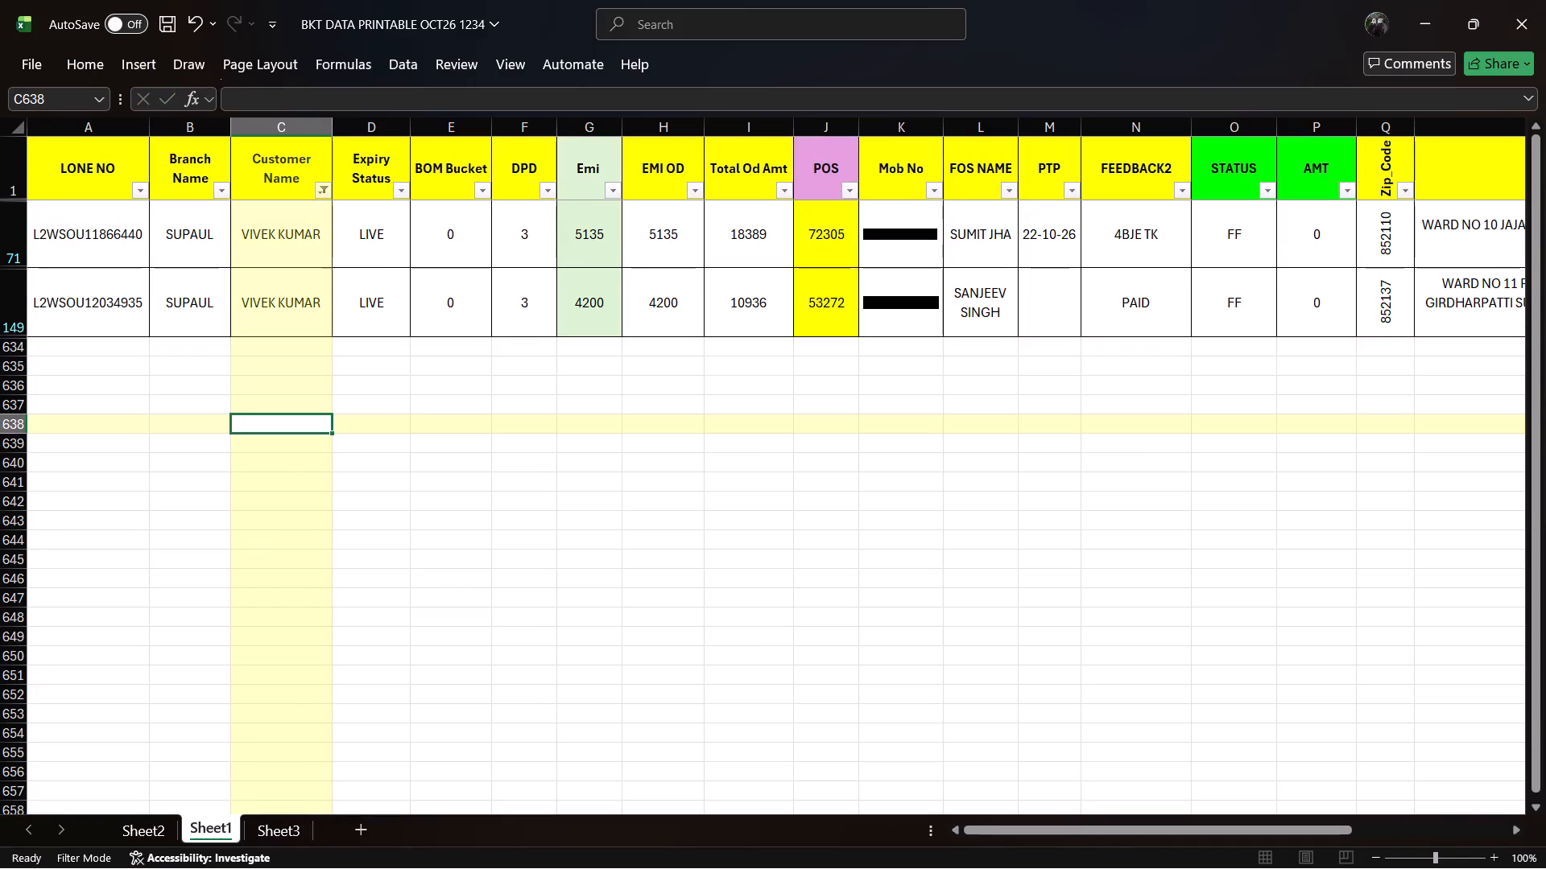
double_click(474, 436)
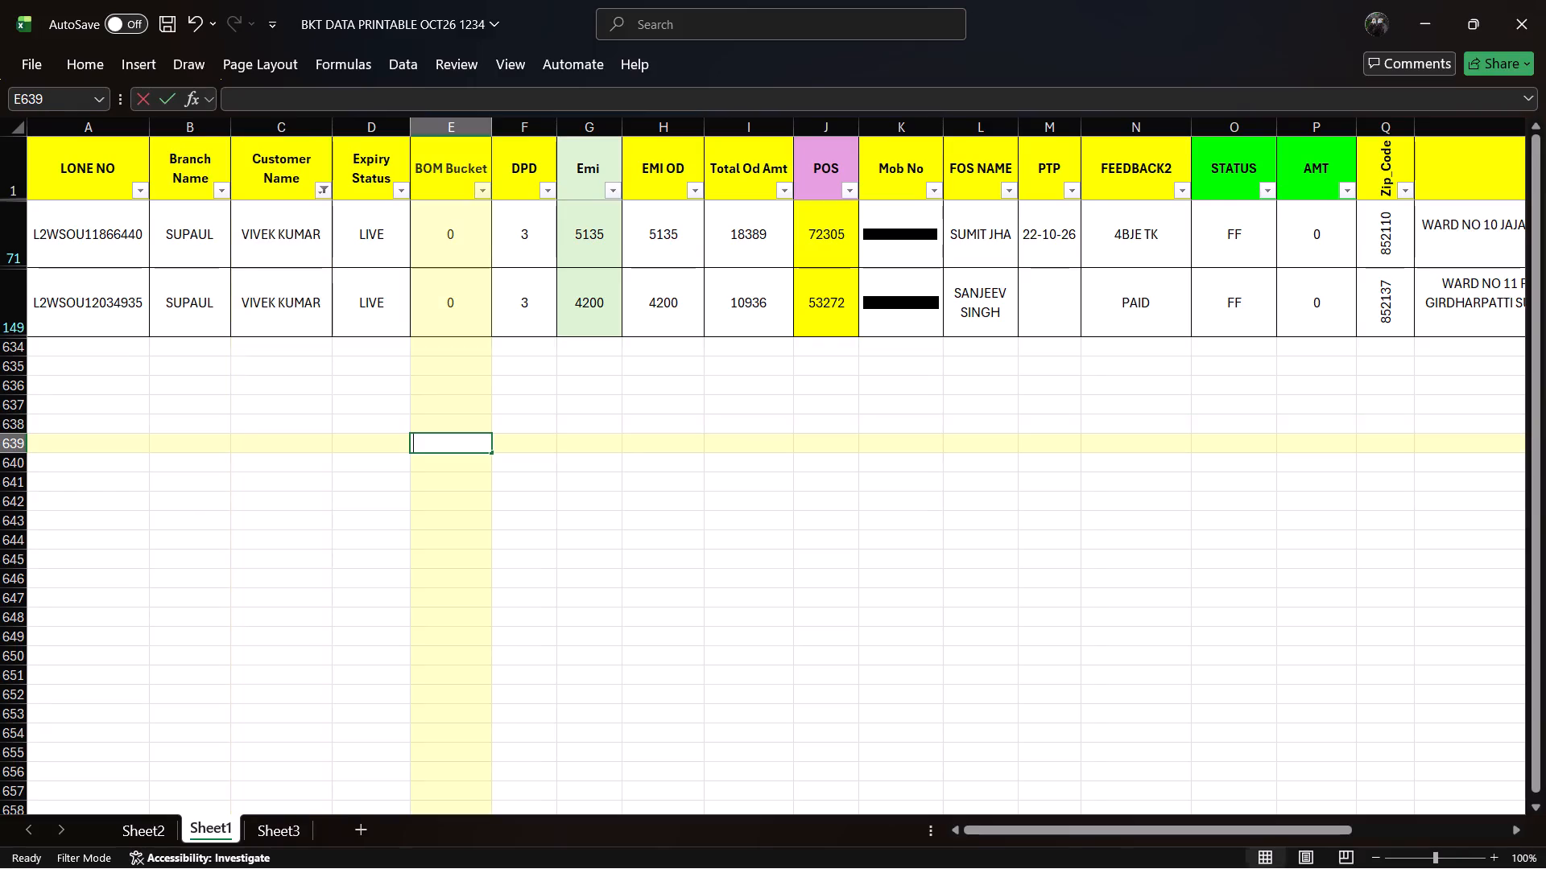
click(279, 249)
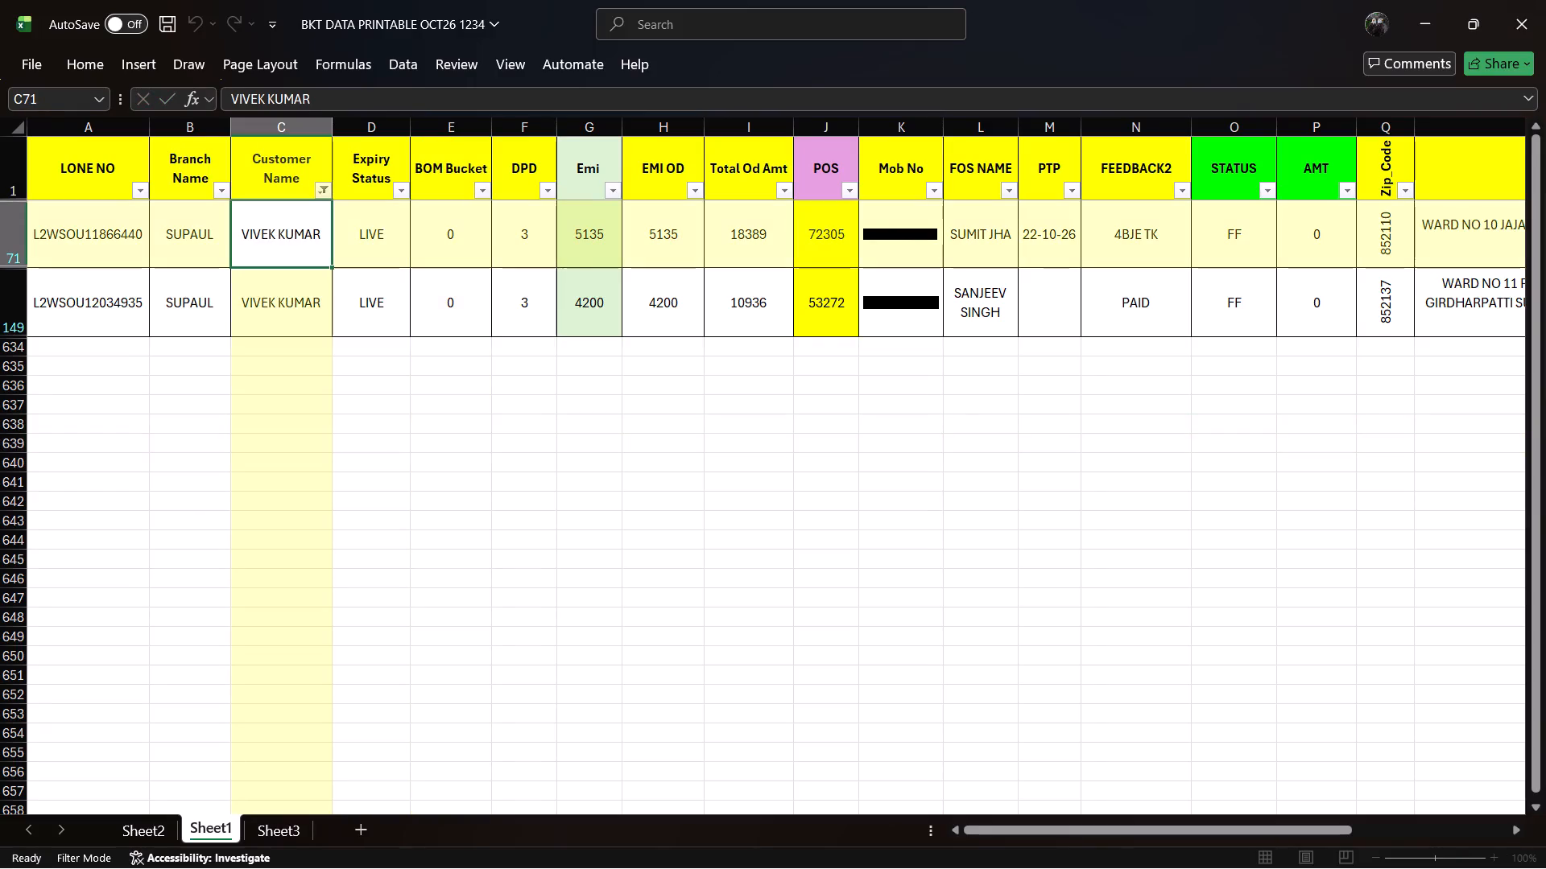
key(ctrl+shift+l)
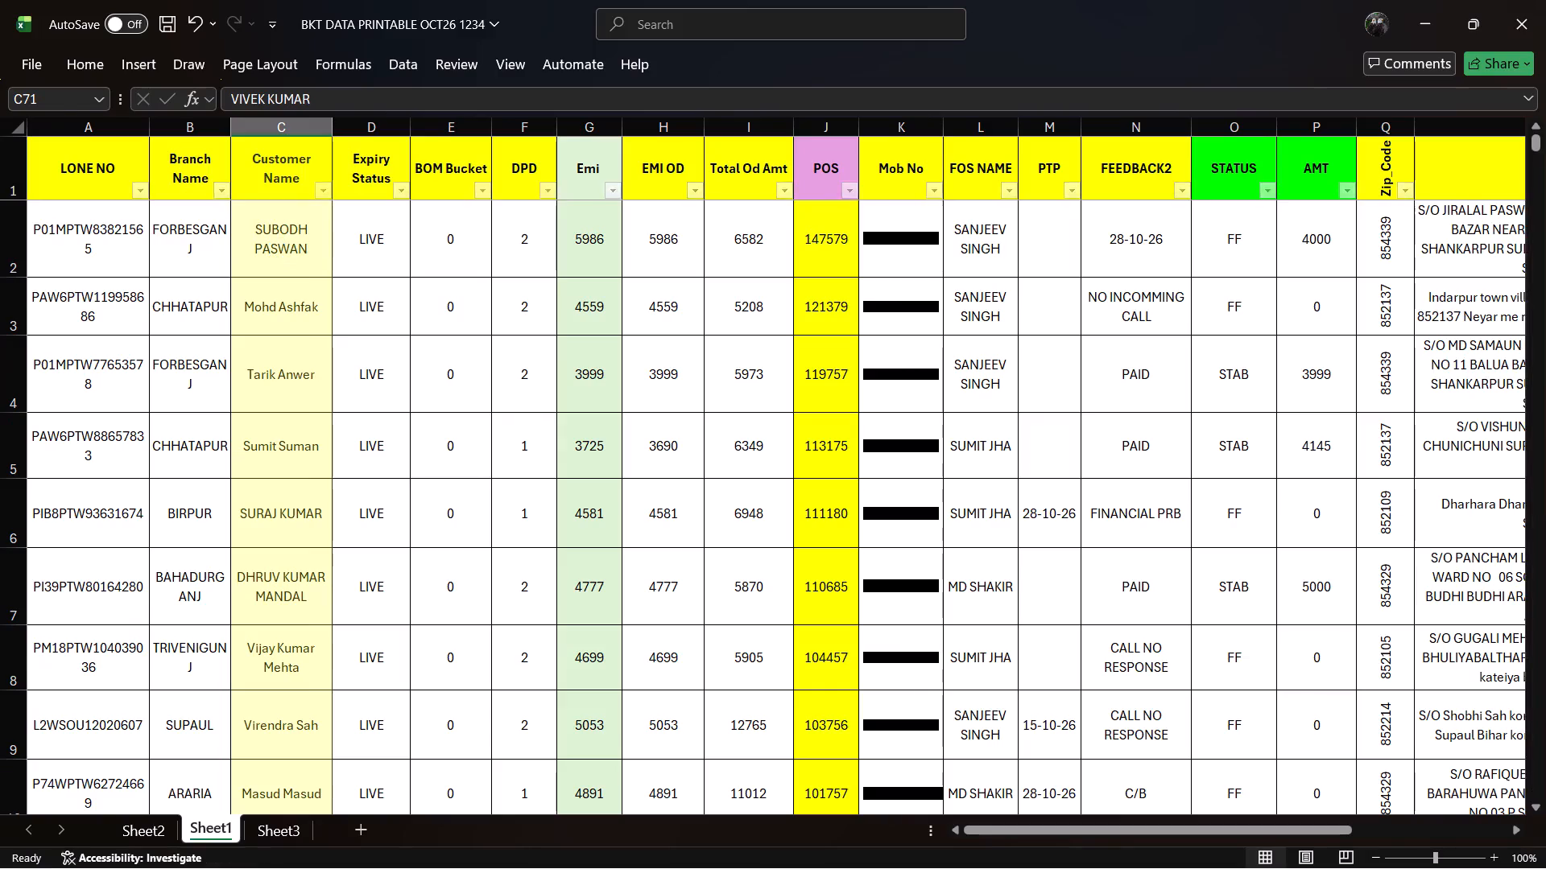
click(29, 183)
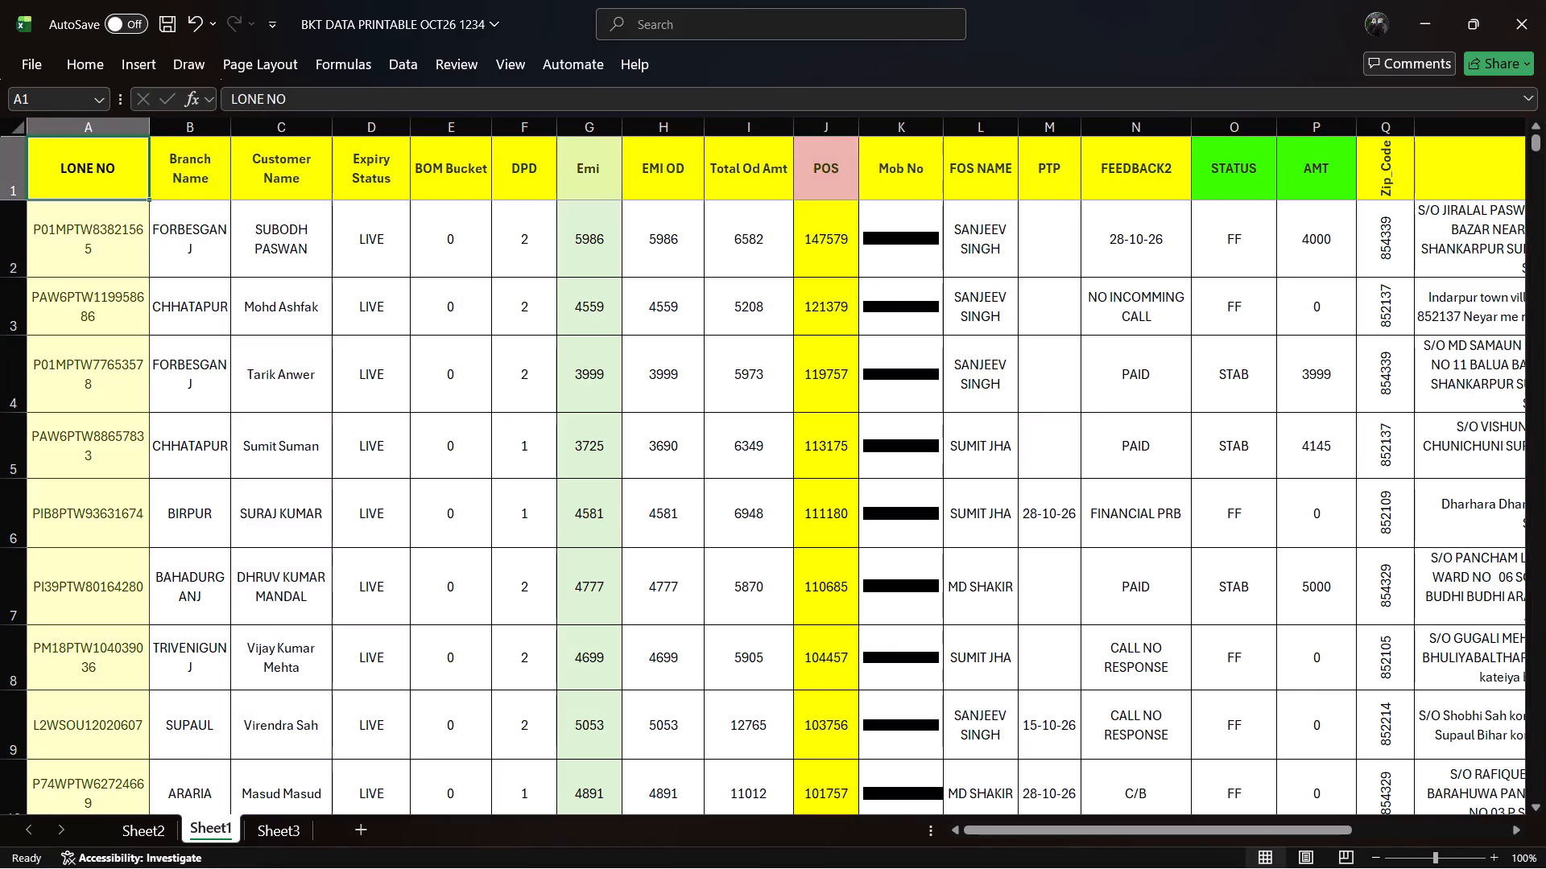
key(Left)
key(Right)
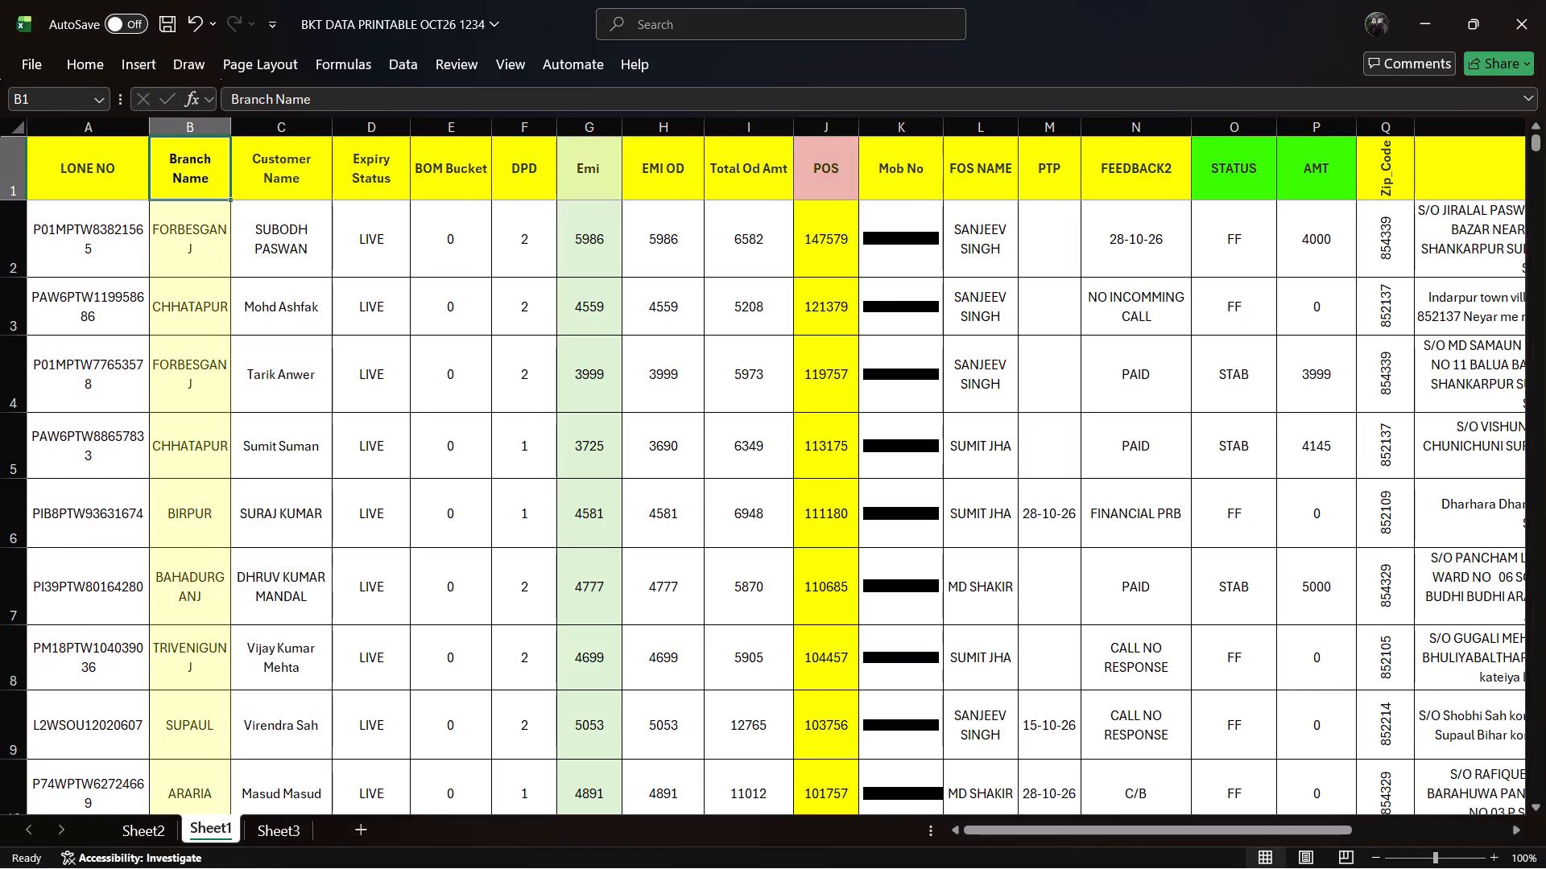
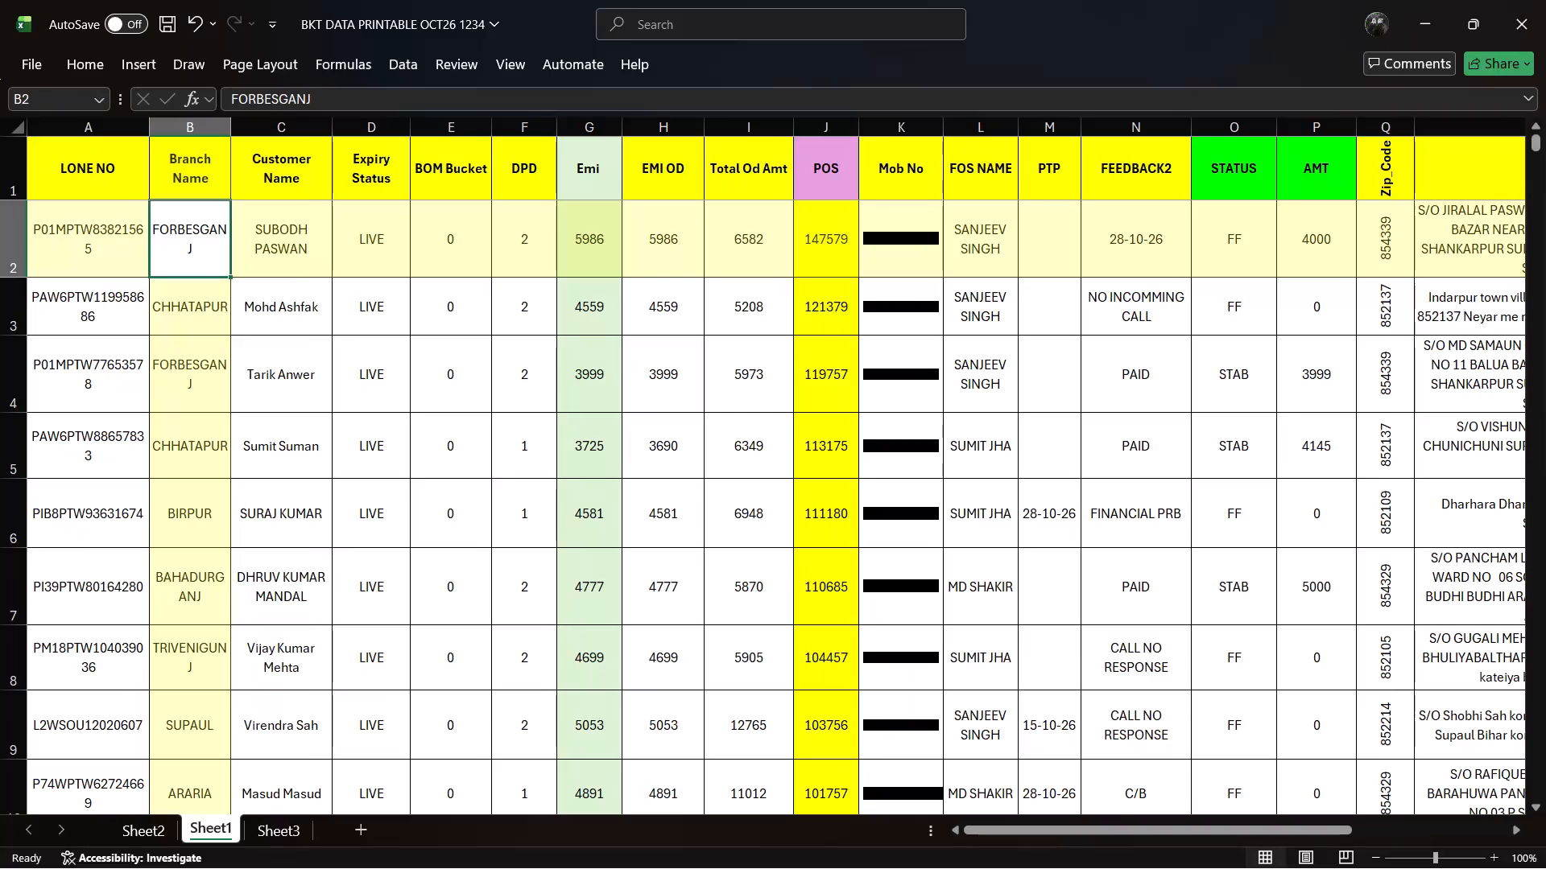
Save the workbook with the changes made on Sheet1.
click(367, 223)
key(Left)
key(Left)
key(Left)
key(Left)
key(Left)
key(Left)
key(Left)
key(Left)
key(Left)
key(Left)
key(Left)
key(Left)
key(Left)
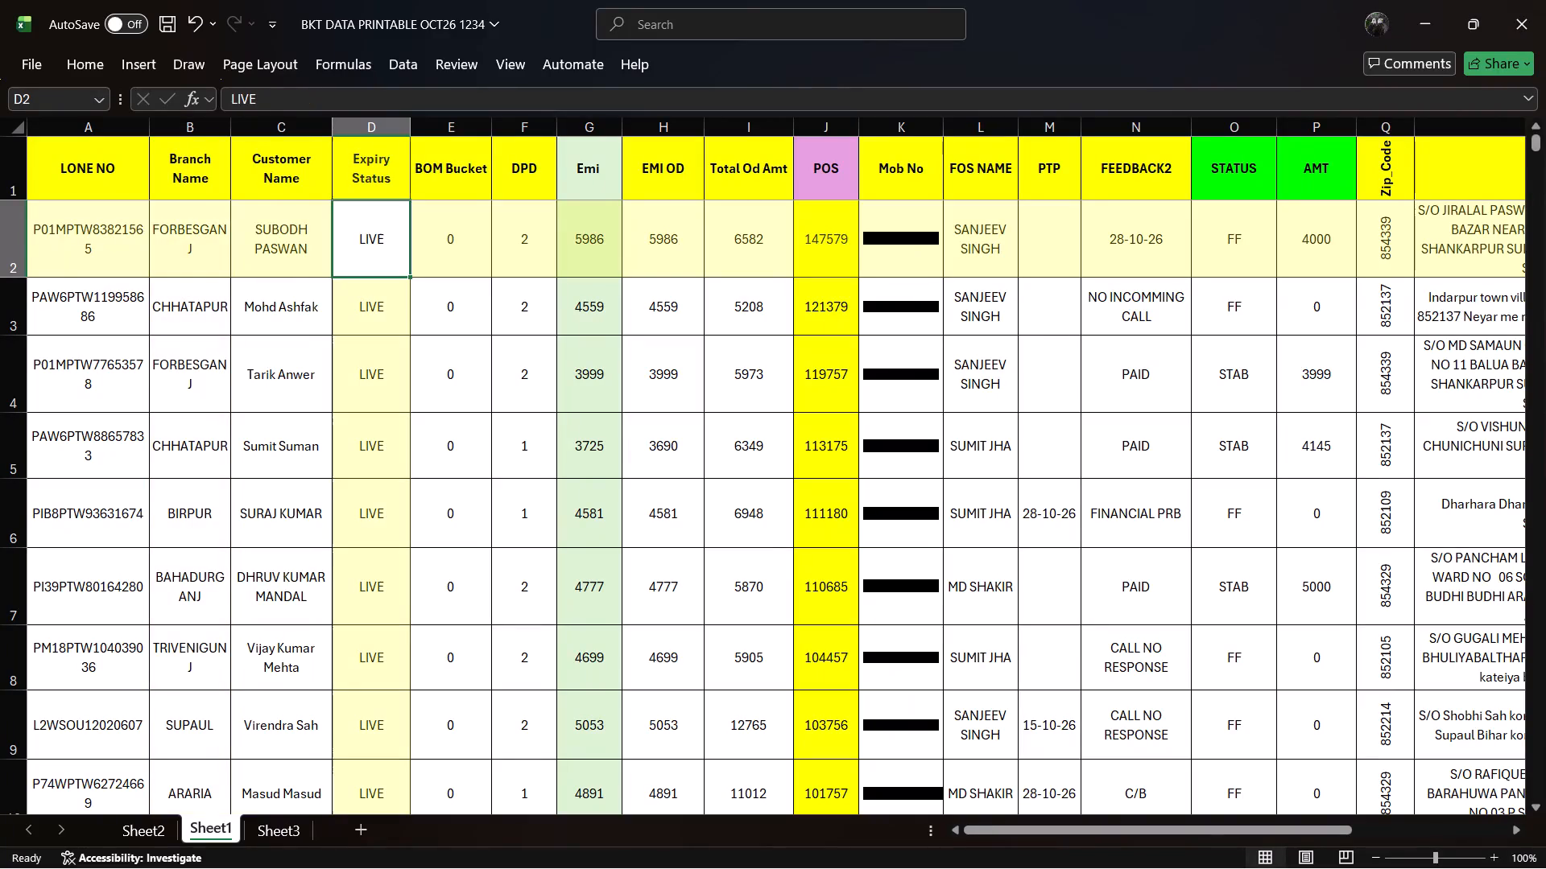
key(ctrl+s)
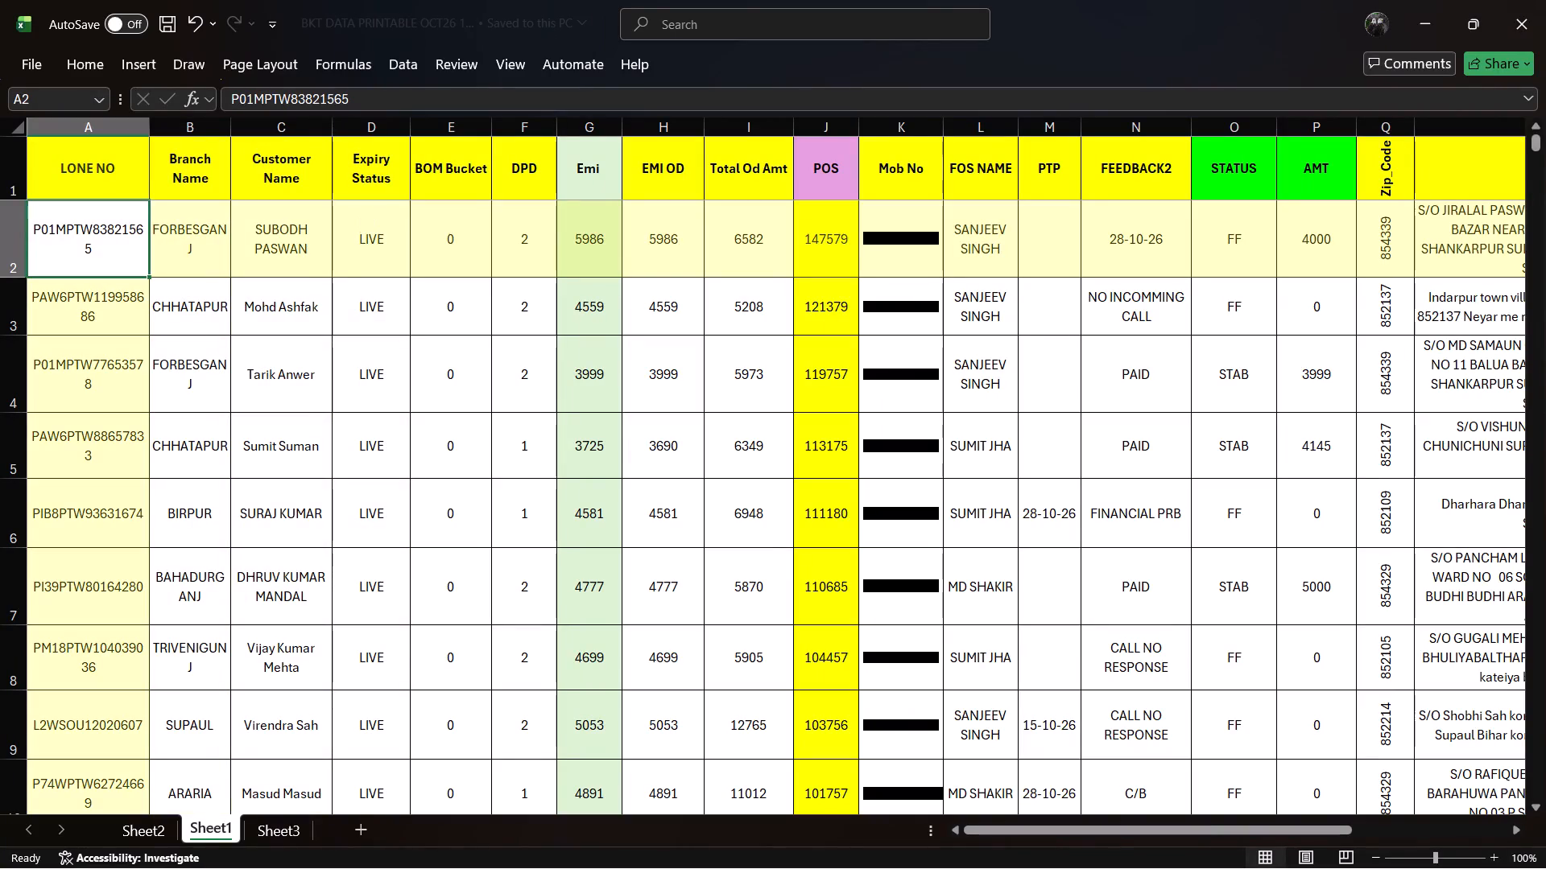
Review the first customer's record in row 2 of Sheet1, from the LONE NO column across to FEEDBACK2.
key(Right)
key(Right)
key(Right)
key(Right)
key(Right)
key(Right)
key(Right)
key(Right)
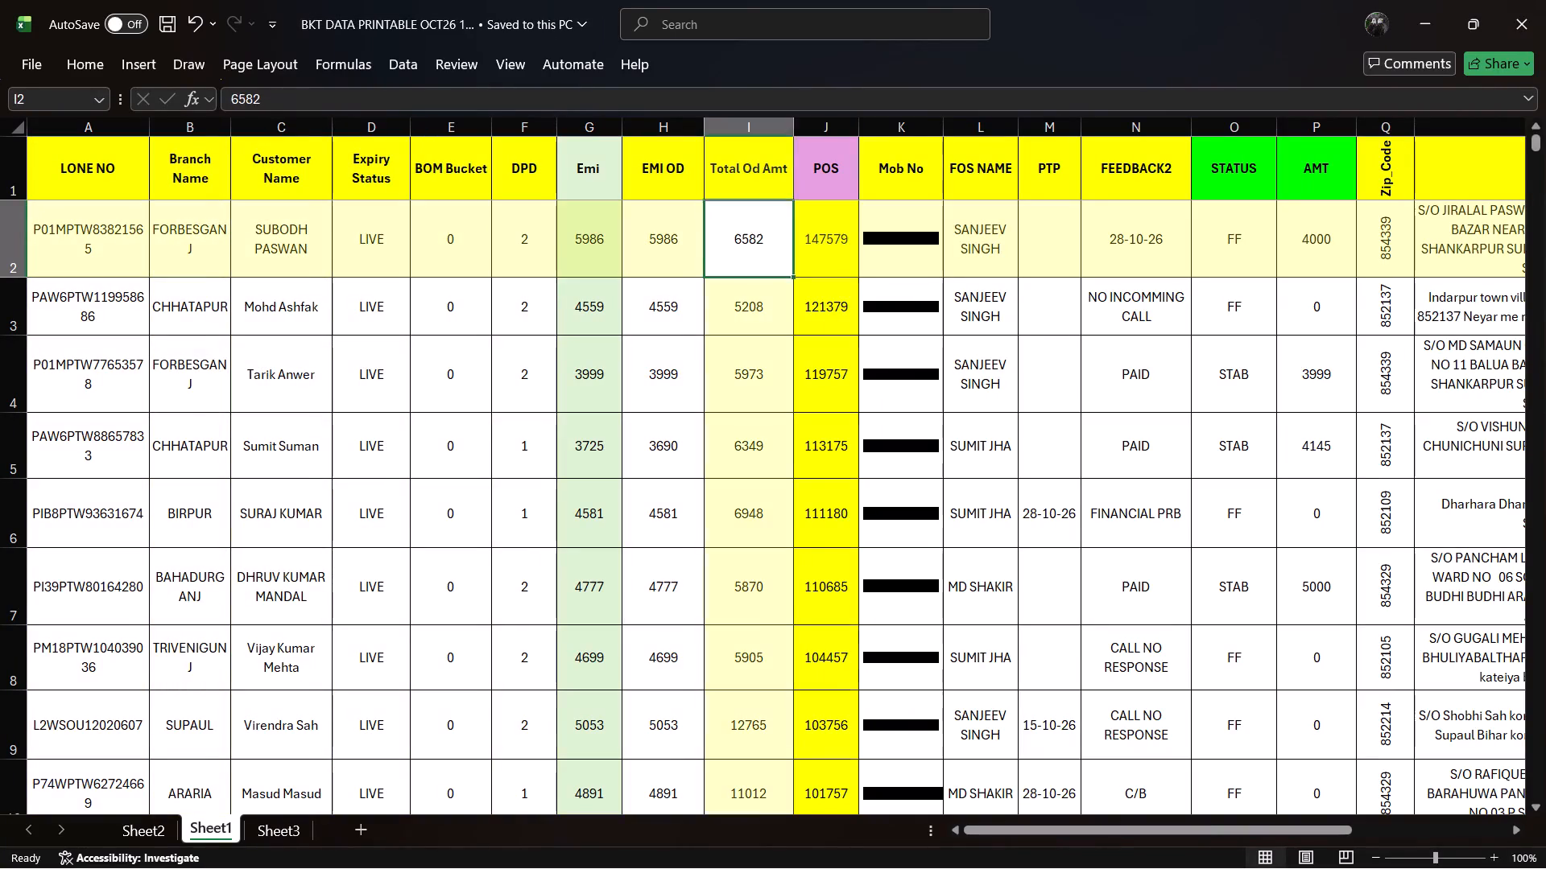
key(Right)
key(Right)
key(Right)
key(Right)
key(Right)
key(Left)
key(Left)
key(Left)
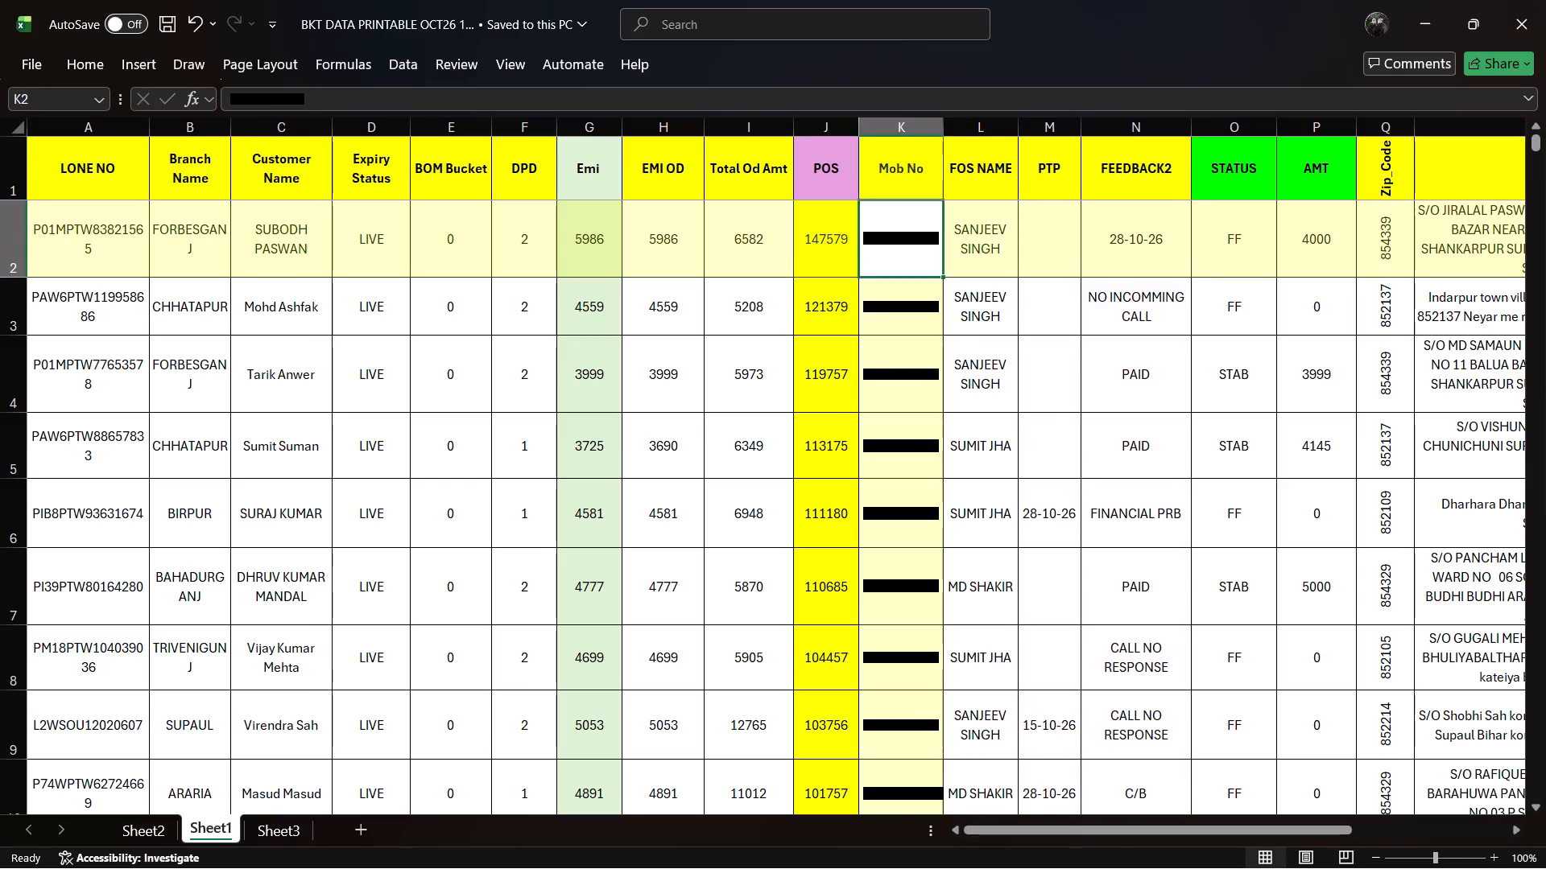
key(Left)
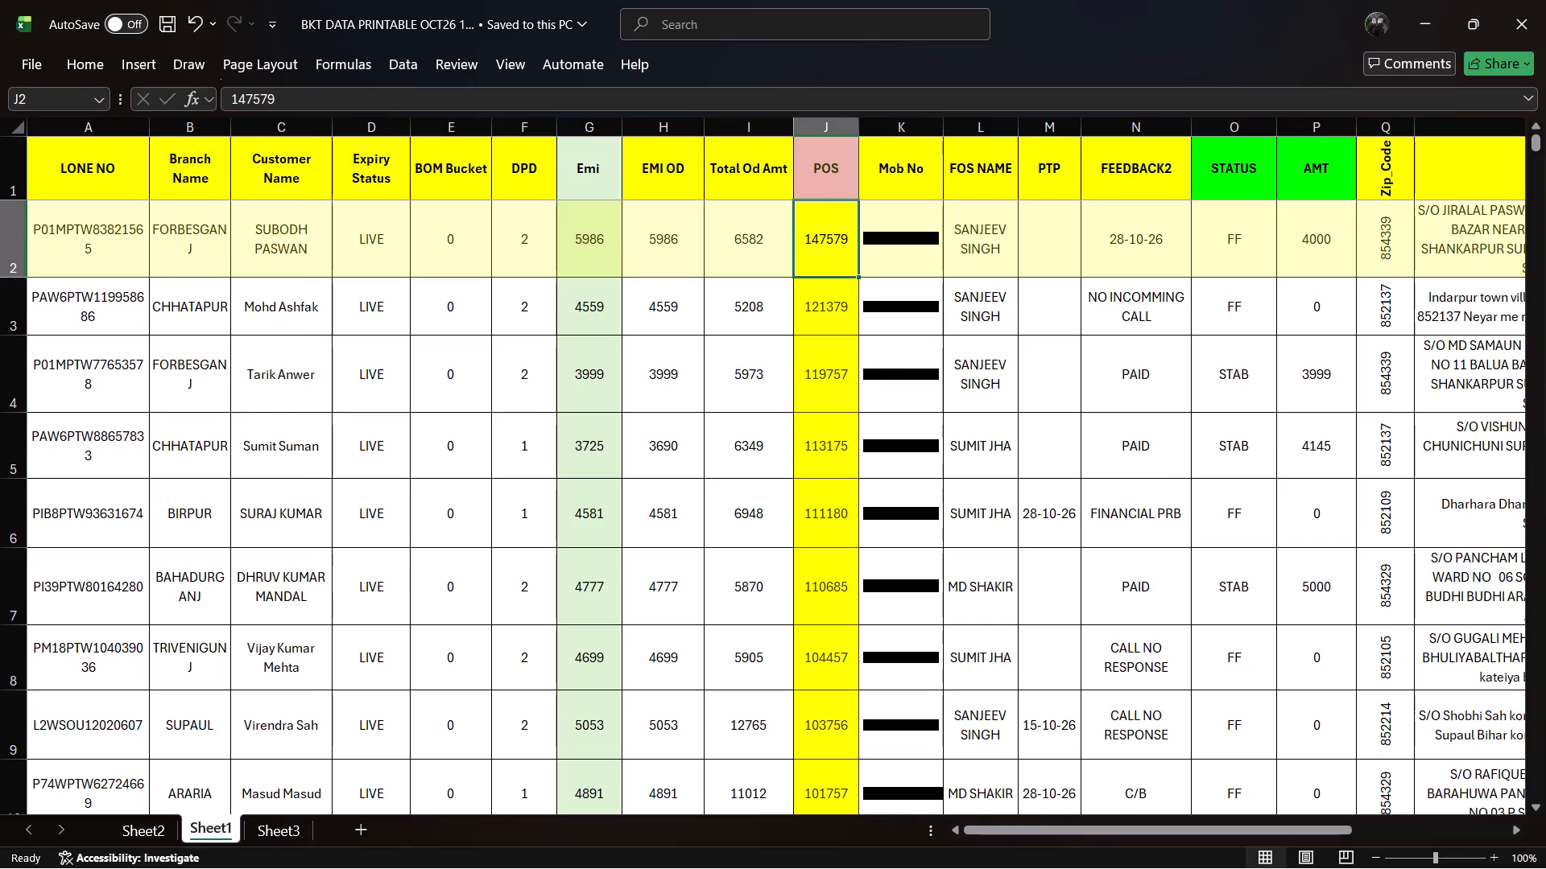
Add a filter to the AMT column alone and show only the rows with amounts 10 and 118.
click(1316, 126)
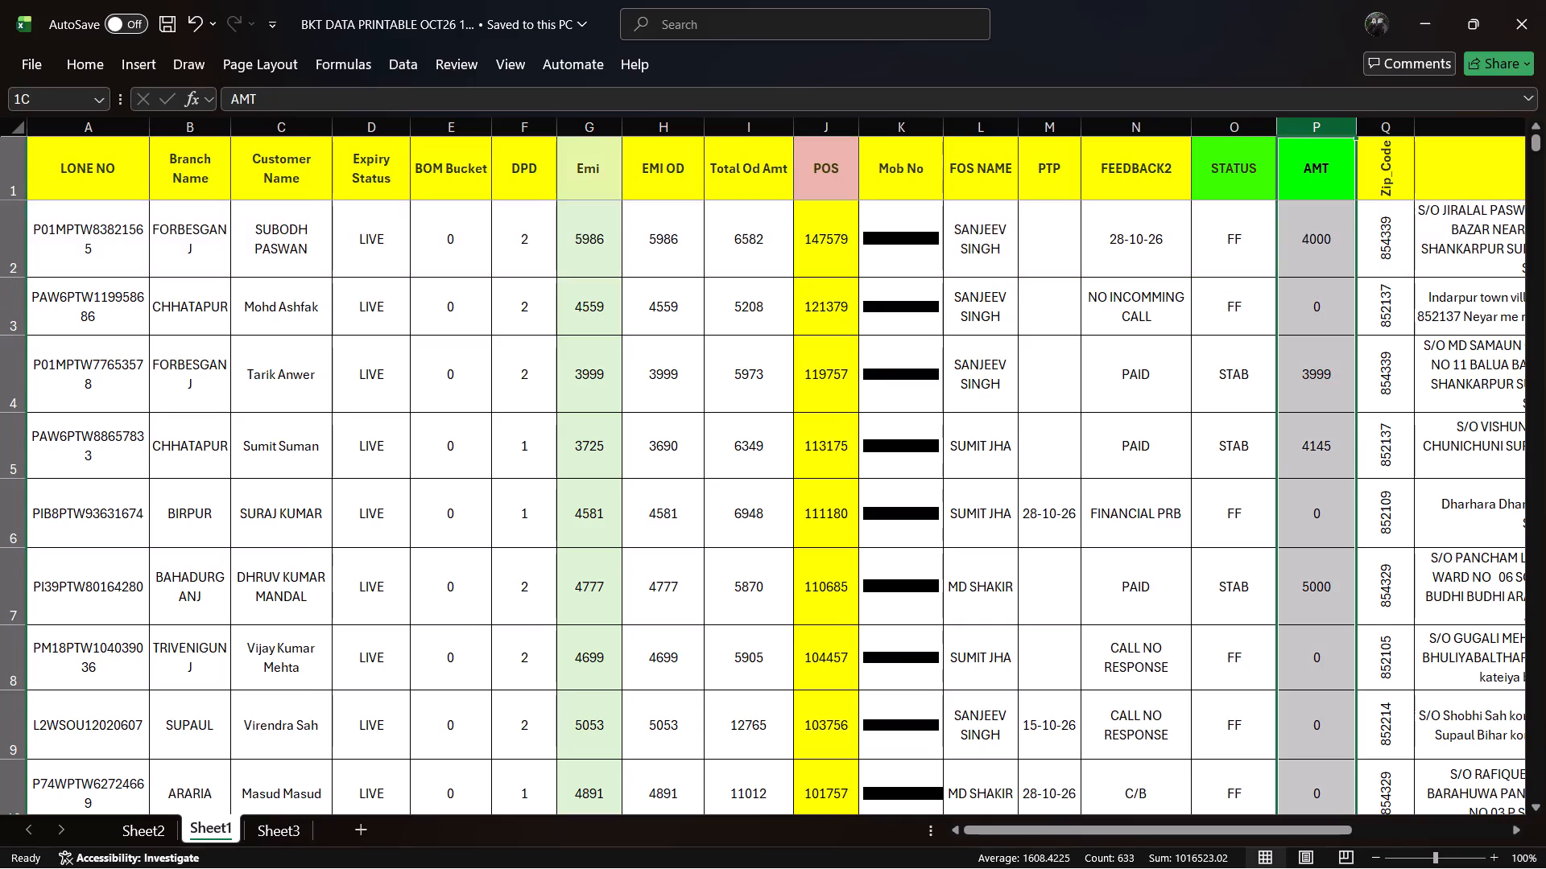
key(ctrl+shift+l)
click(1346, 190)
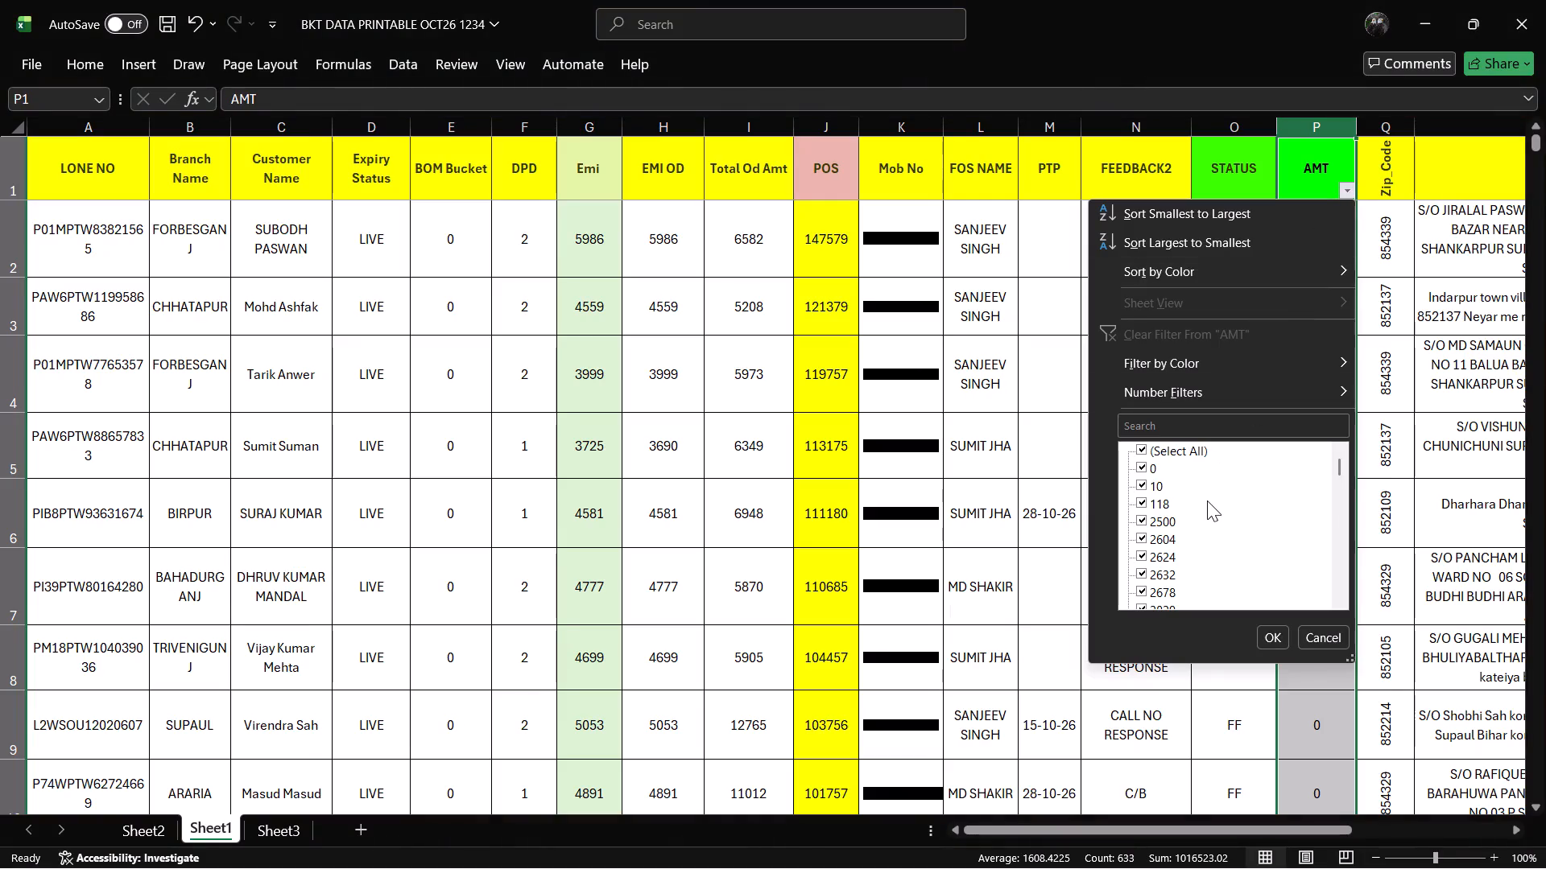
click(1175, 451)
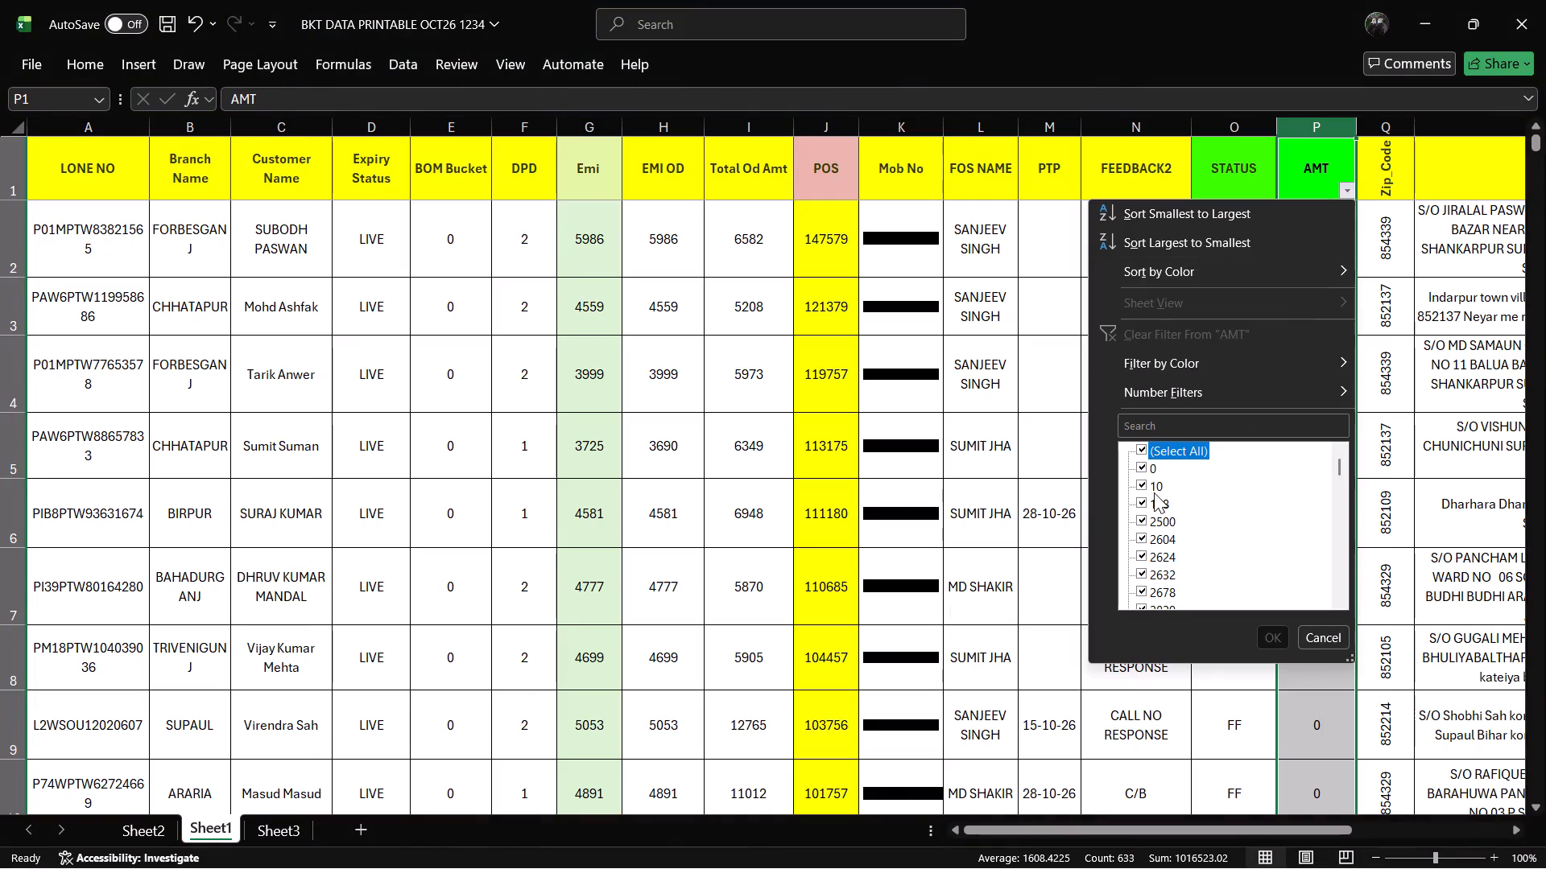
click(1154, 492)
click(1154, 507)
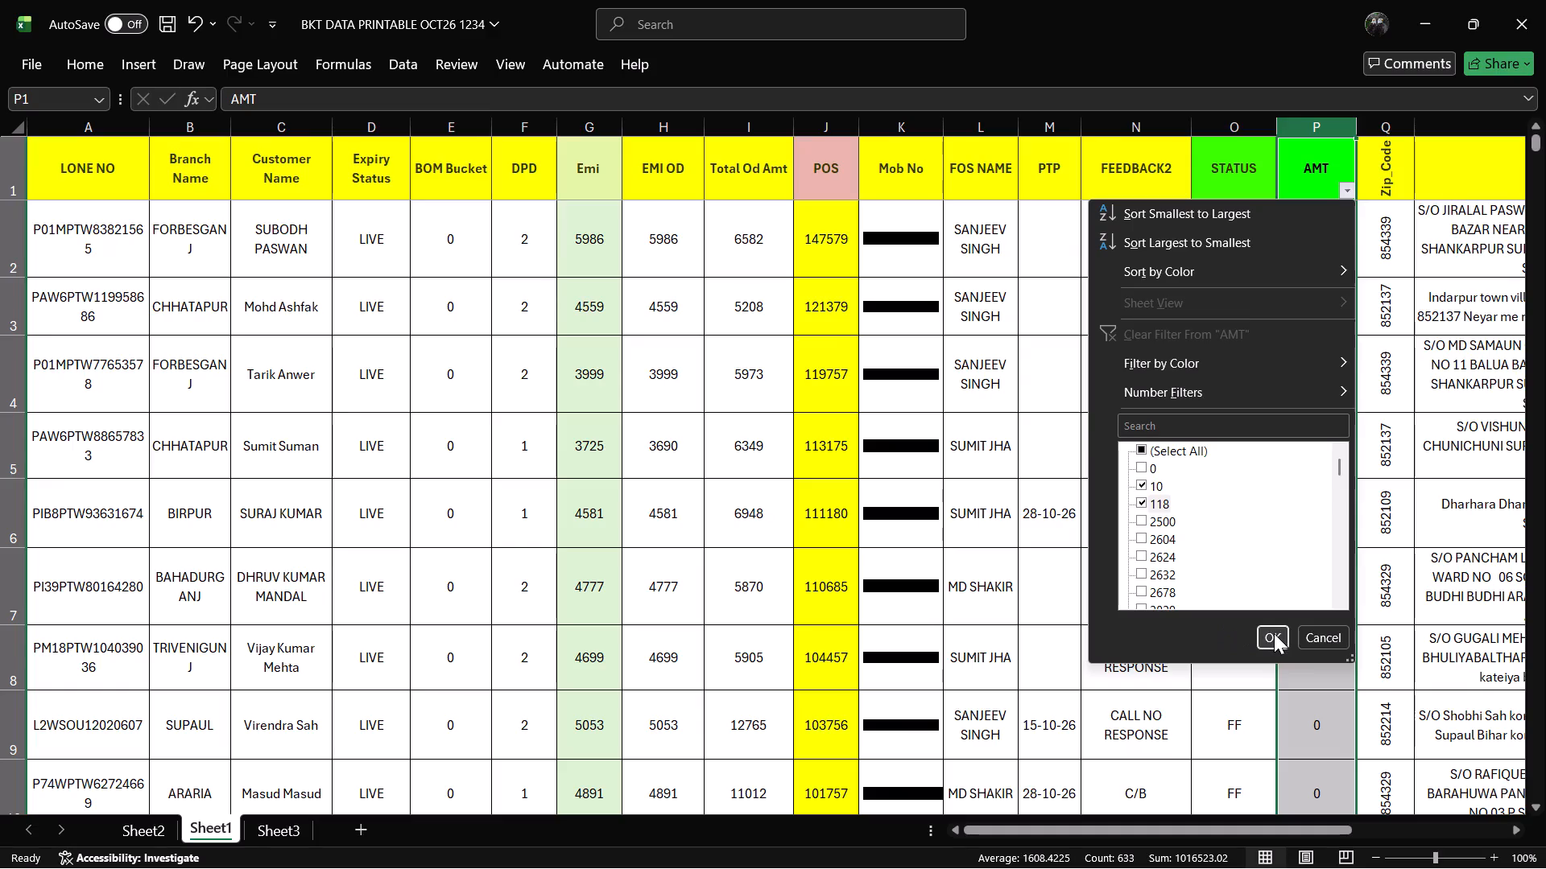
triple_click(1343, 598)
triple_click(1343, 598)
triple_click(1343, 598)
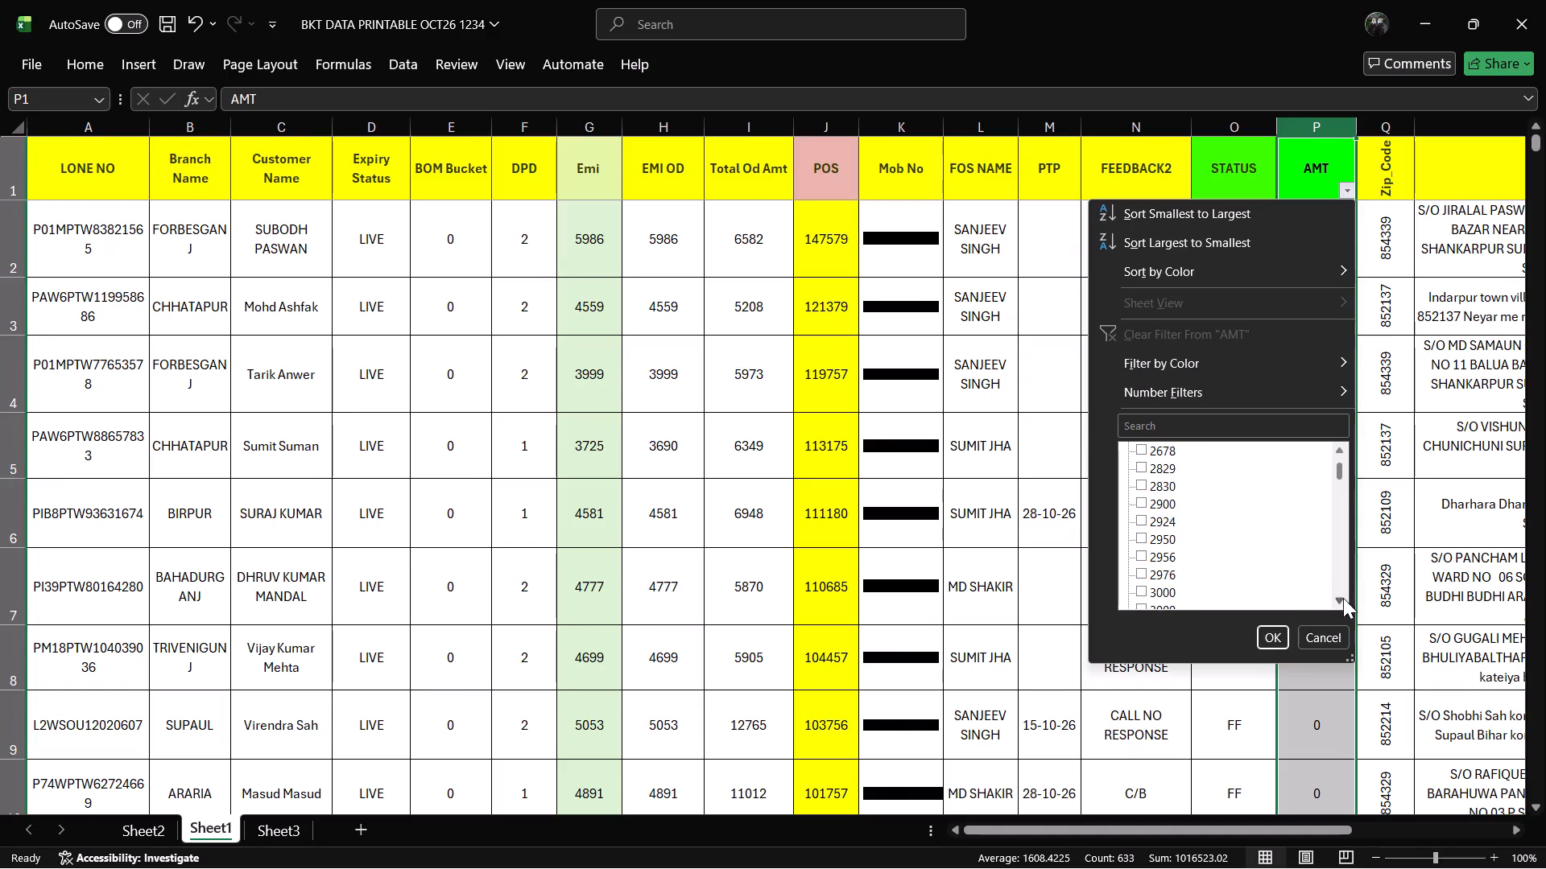
triple_click(1343, 598)
triple_click(1343, 598)
triple_click(1343, 598)
triple_click(1343, 598)
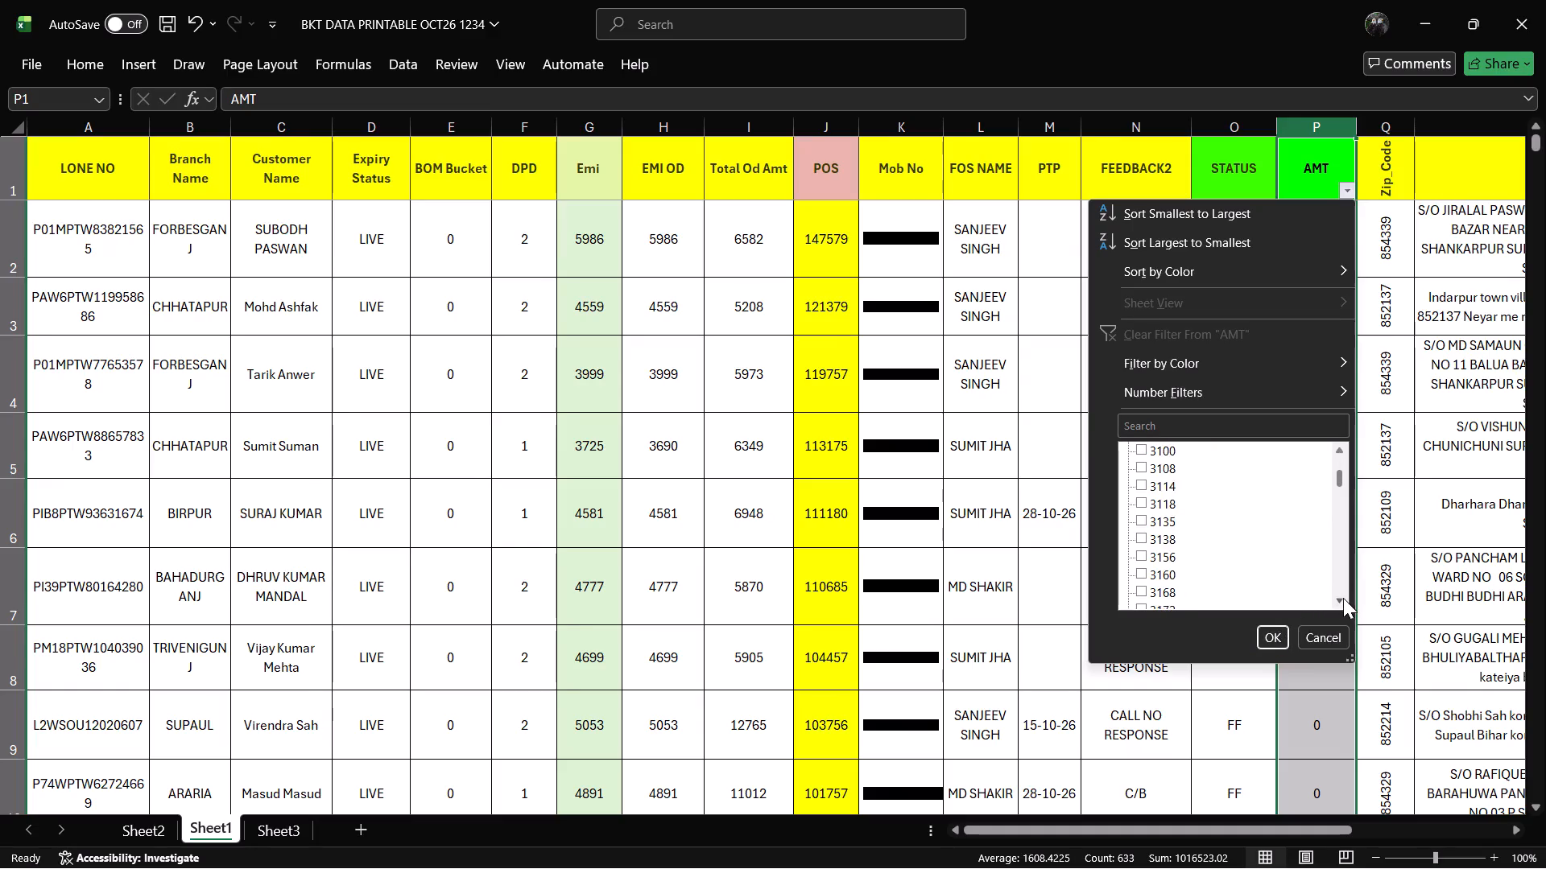
triple_click(1343, 598)
triple_click(1343, 598)
triple_click(1343, 598)
triple_click(1343, 598)
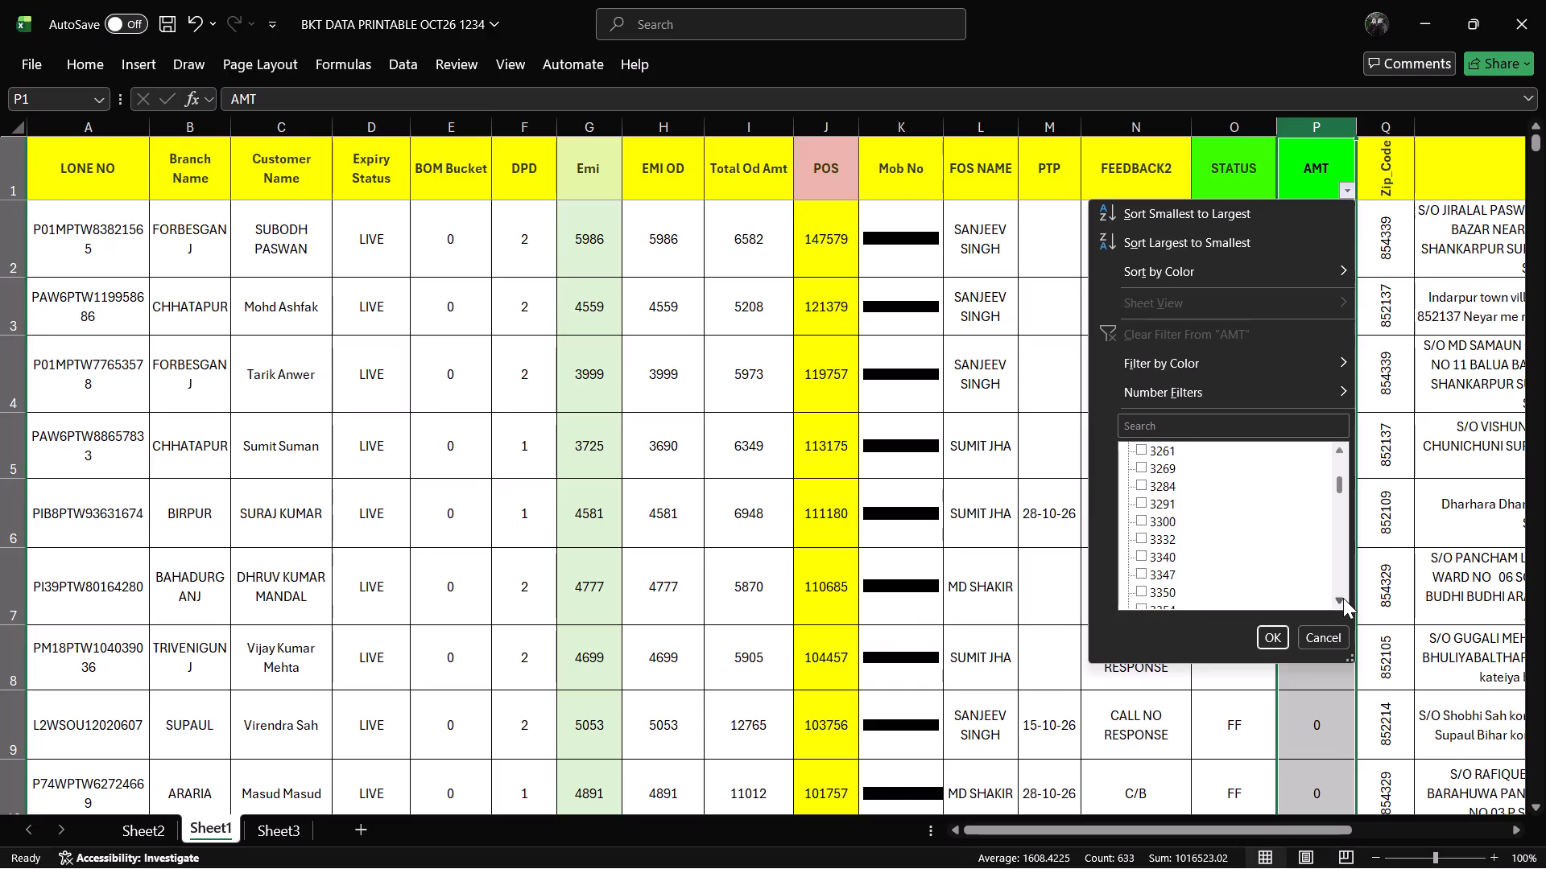
triple_click(1343, 598)
triple_click(1343, 598)
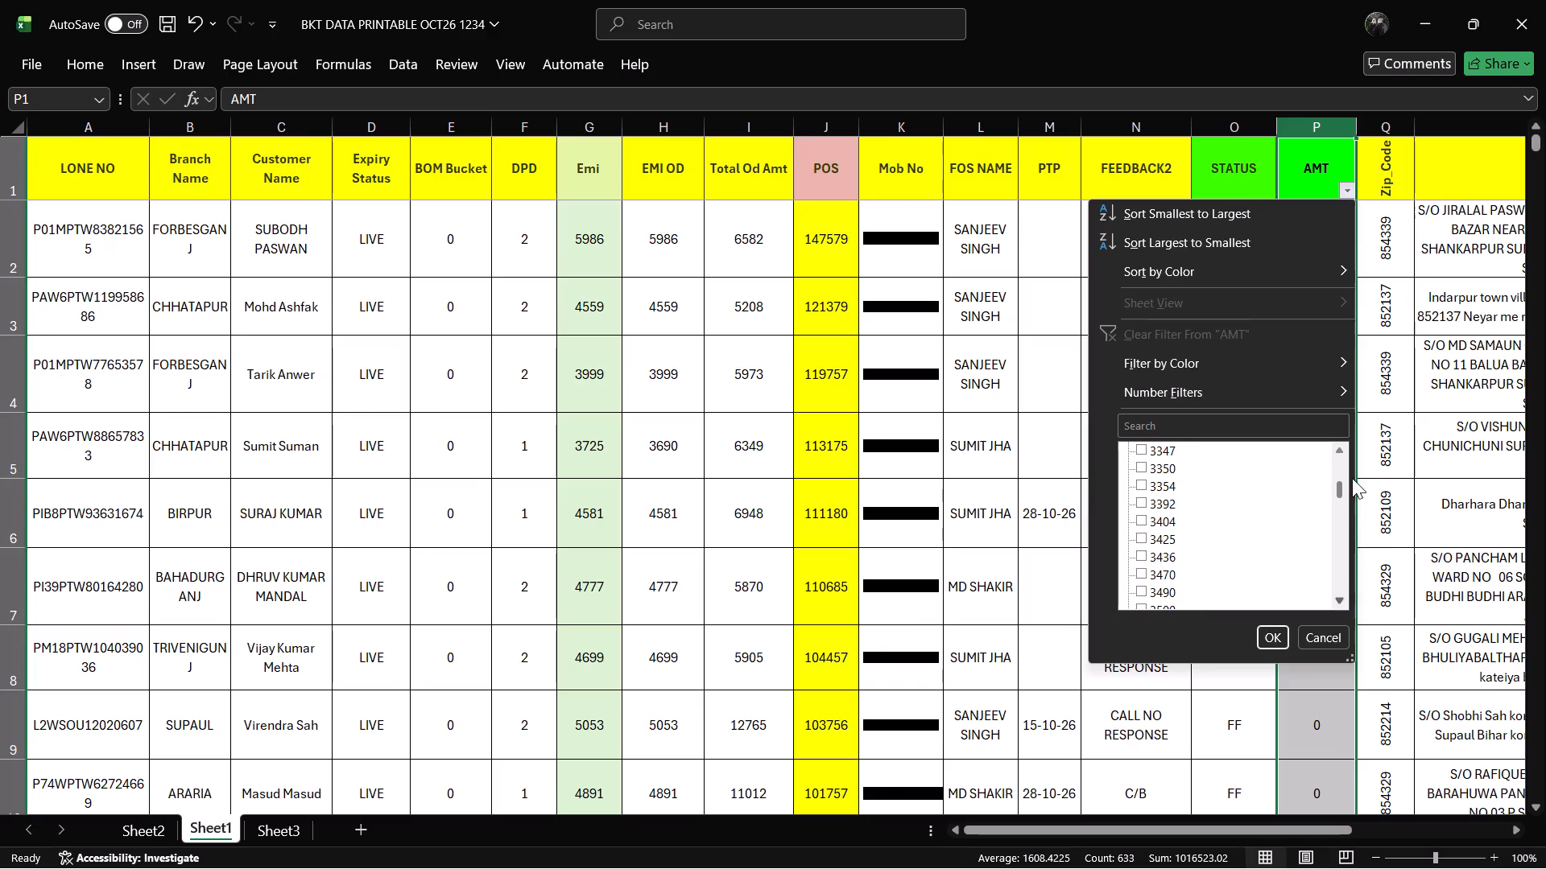
triple_click(1343, 455)
triple_click(1343, 455)
triple_click(1343, 455)
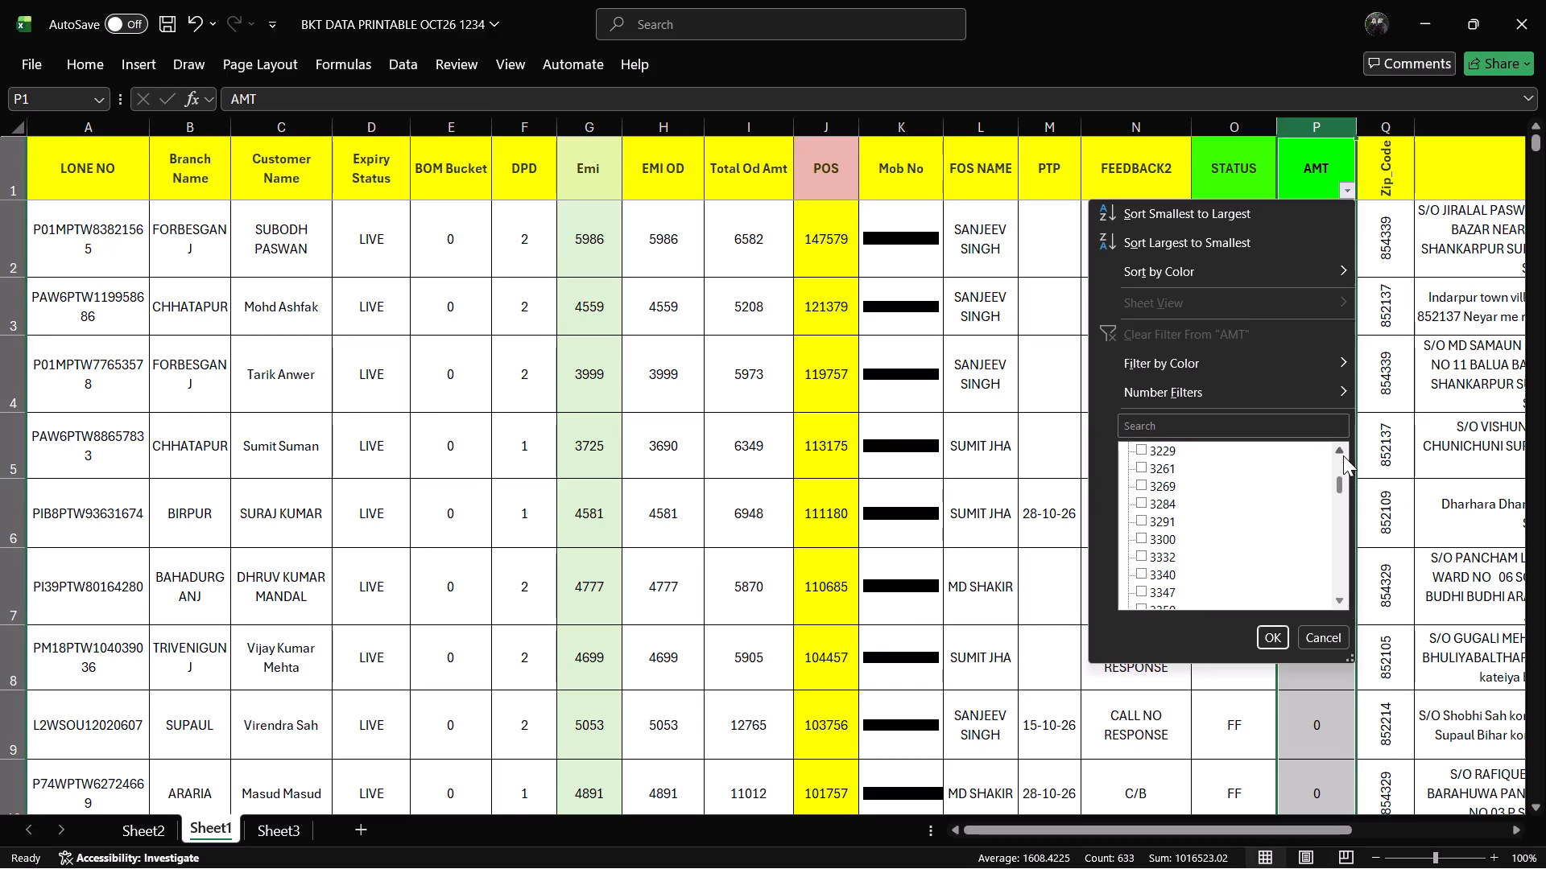
click(1343, 455)
click(1270, 635)
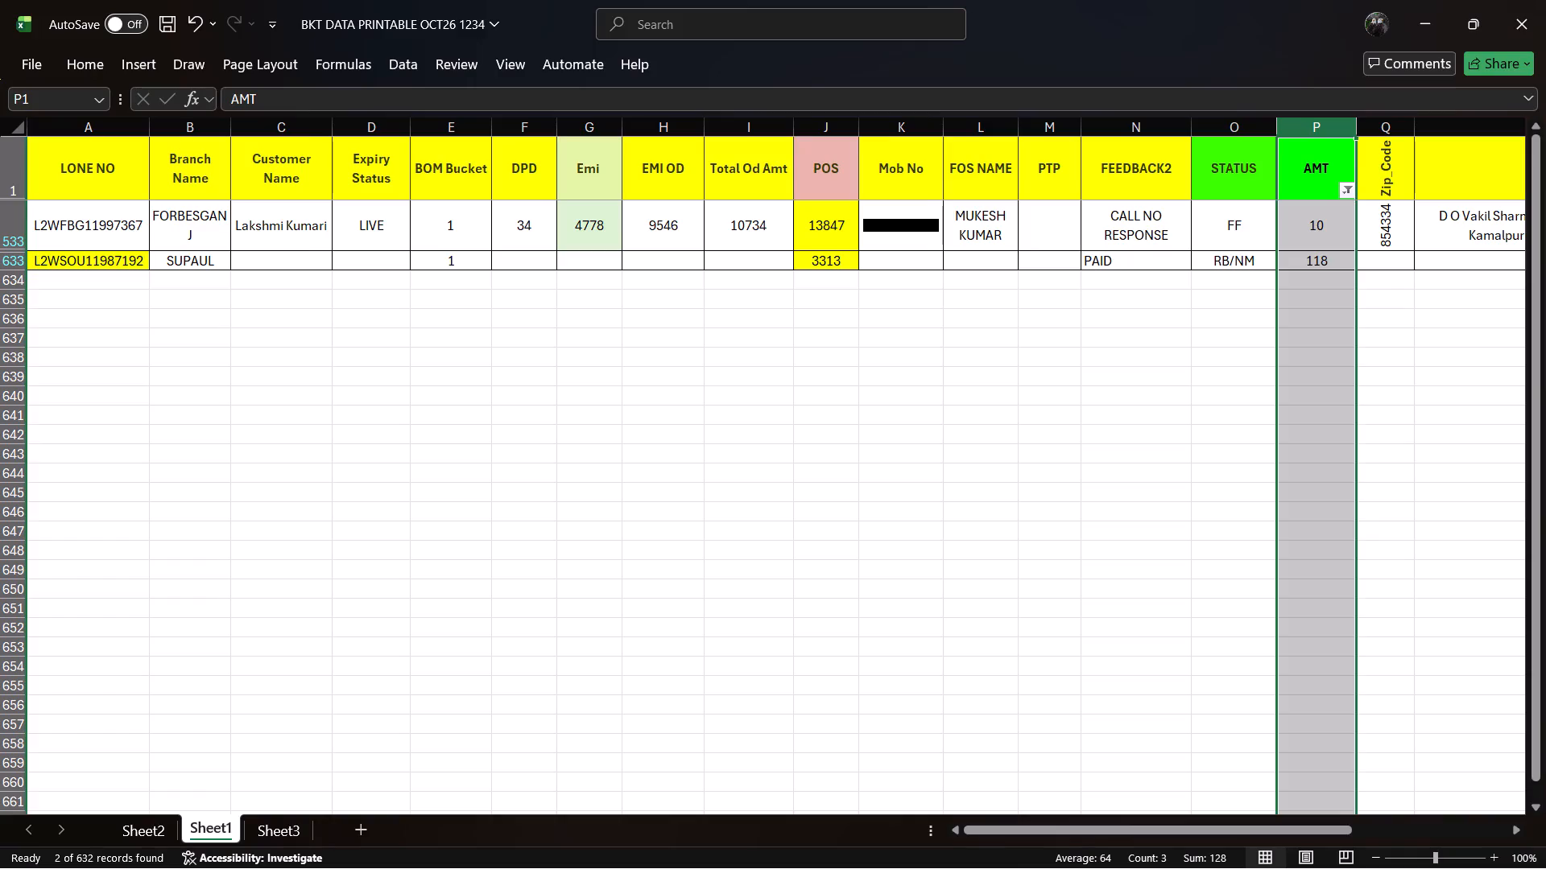
Examine the filtered small-amount records, going through the row 533 customer's fields from LONE NO to FOS NAME.
drag(448, 315, 298, 261)
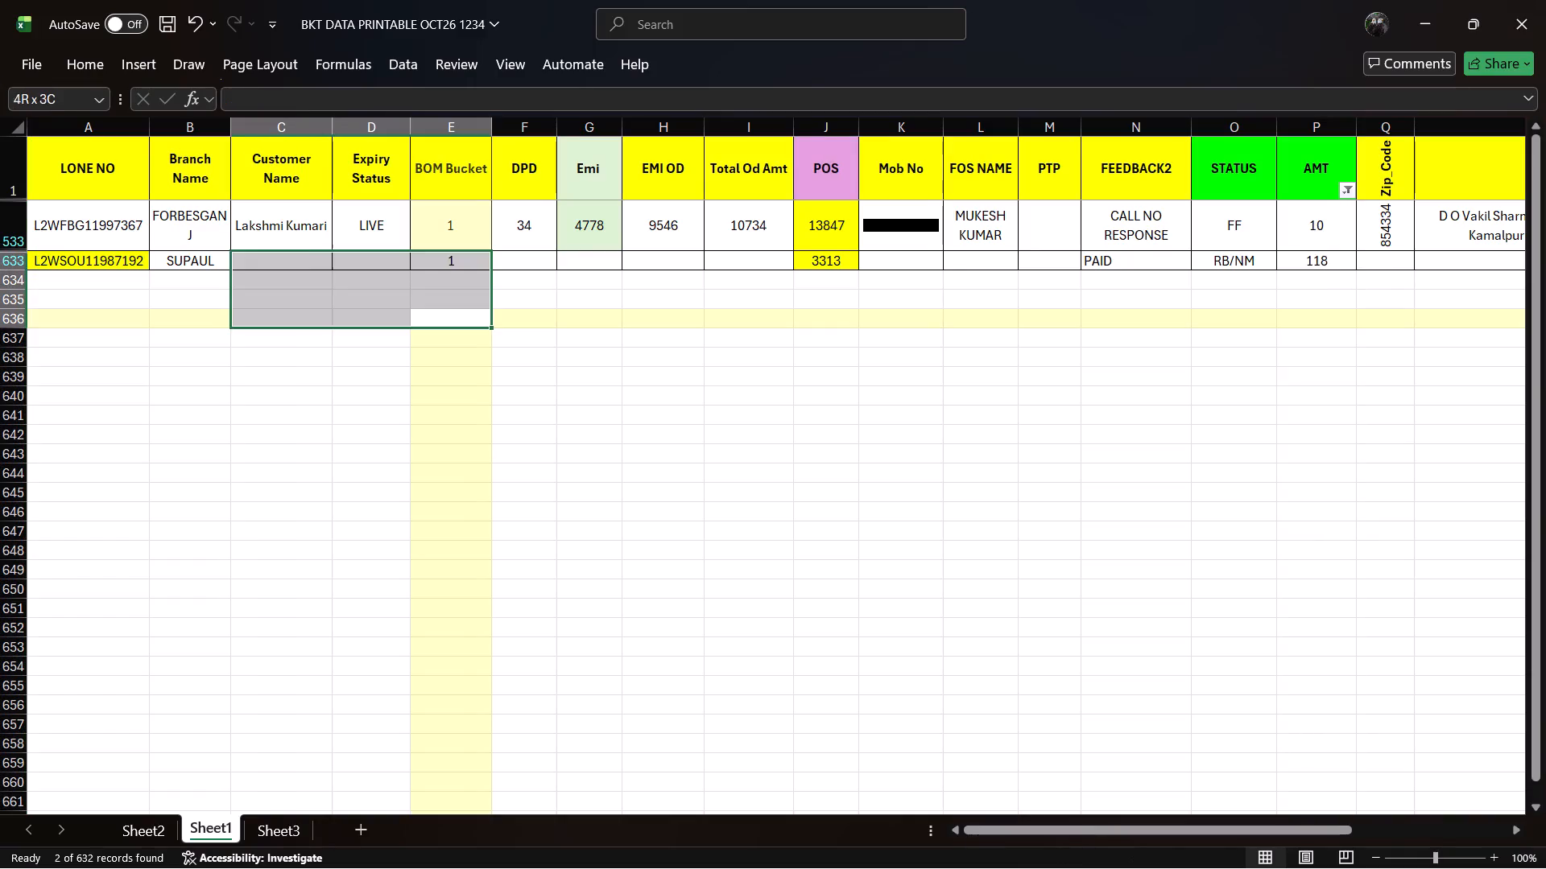
drag(298, 261, 296, 260)
click(296, 260)
click(120, 231)
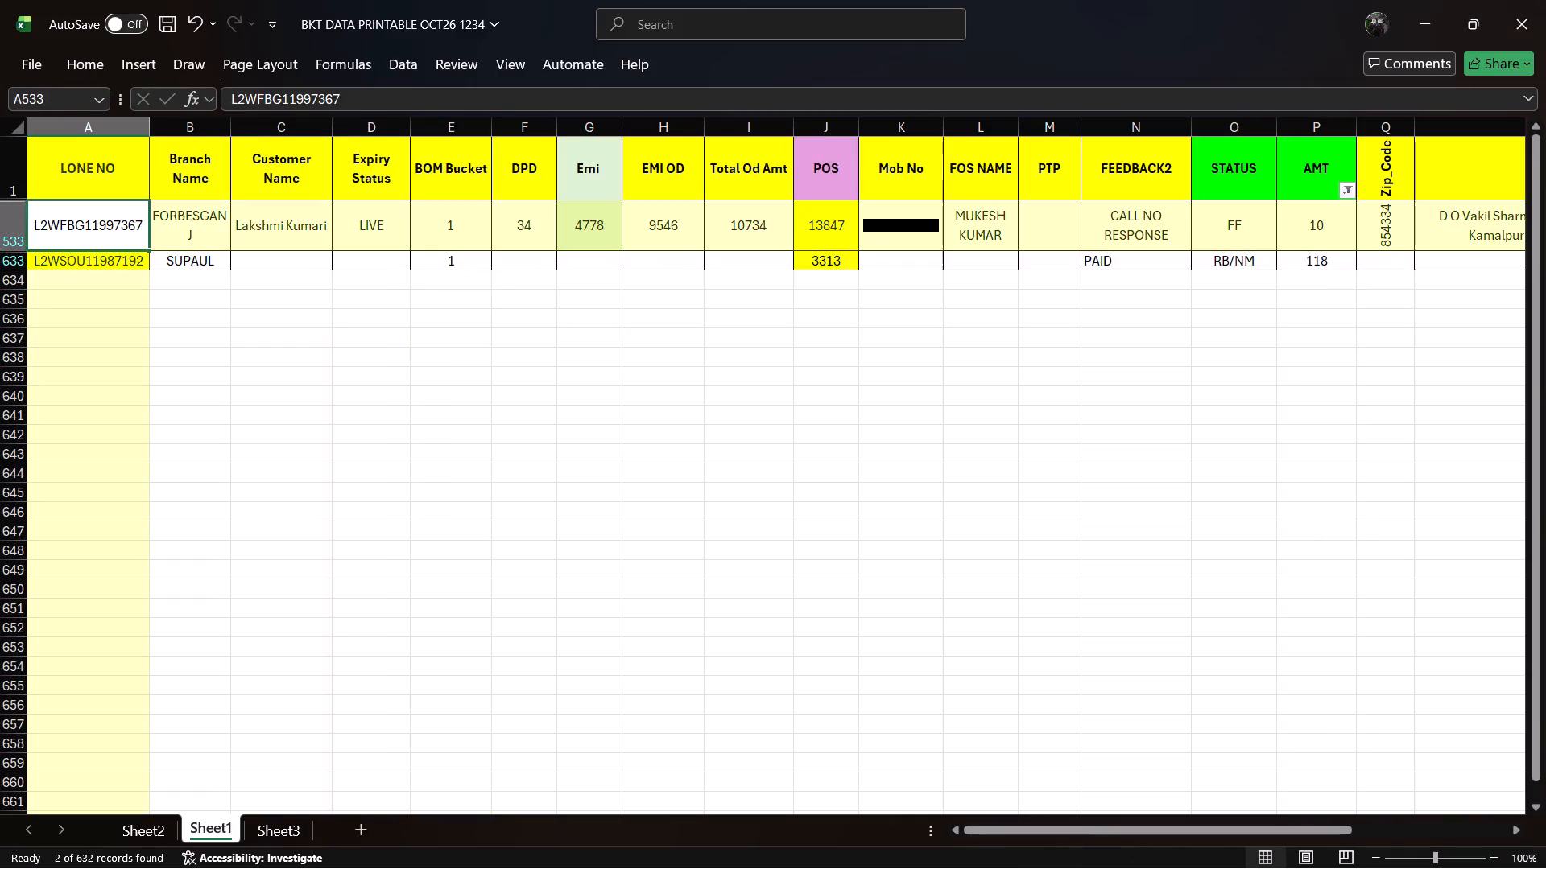
key(Right)
key(Right)
key(Right)
key(Right)
key(Right)
key(Right)
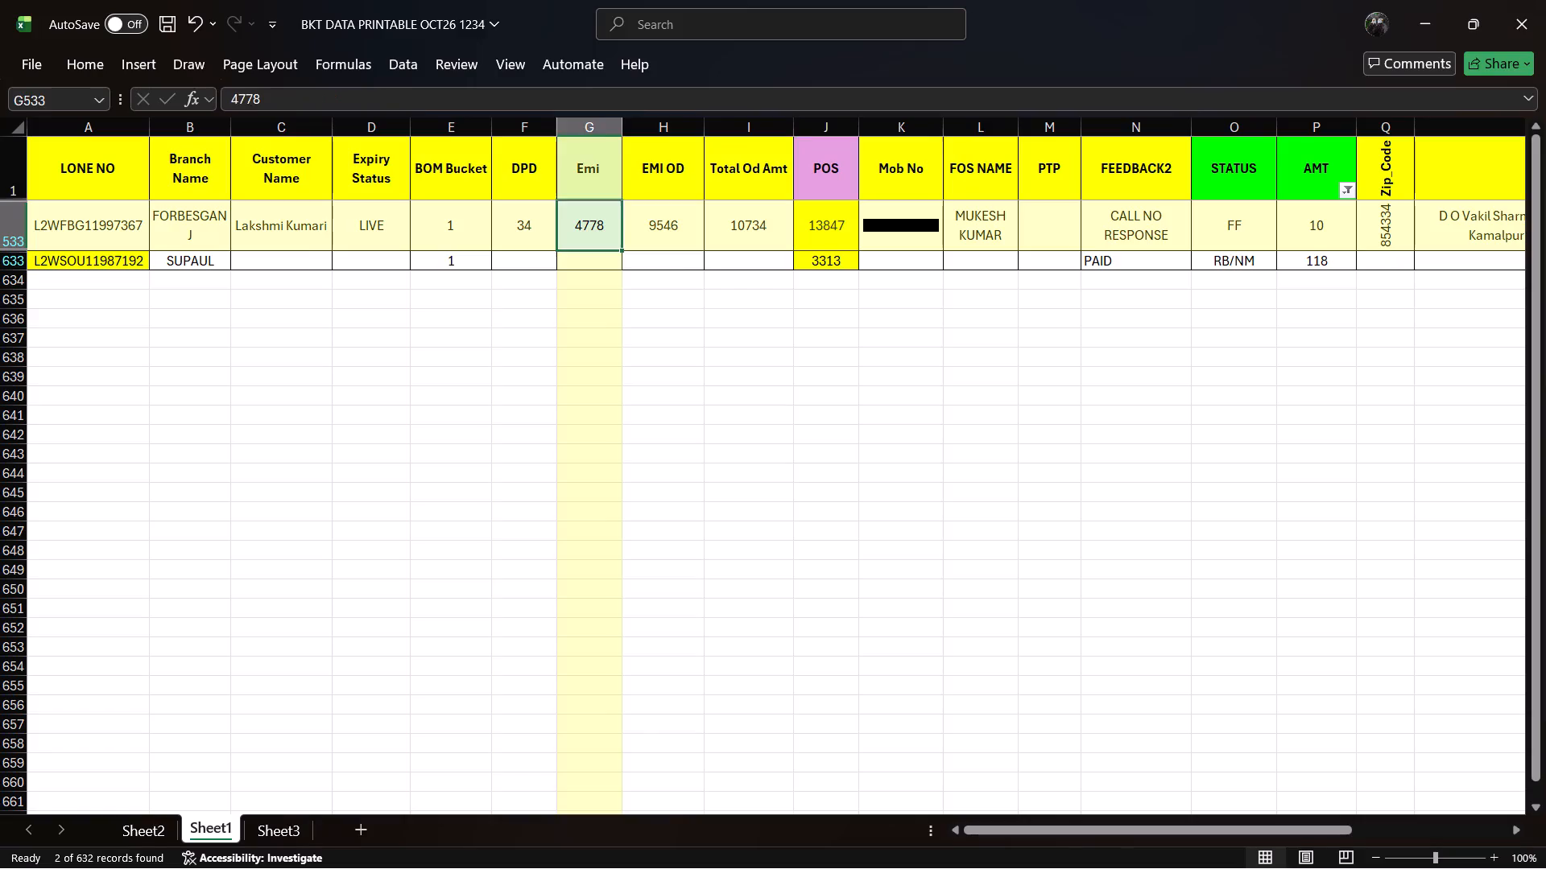
key(Right)
key(Right)
key(Right)
key(Right)
key(Right)
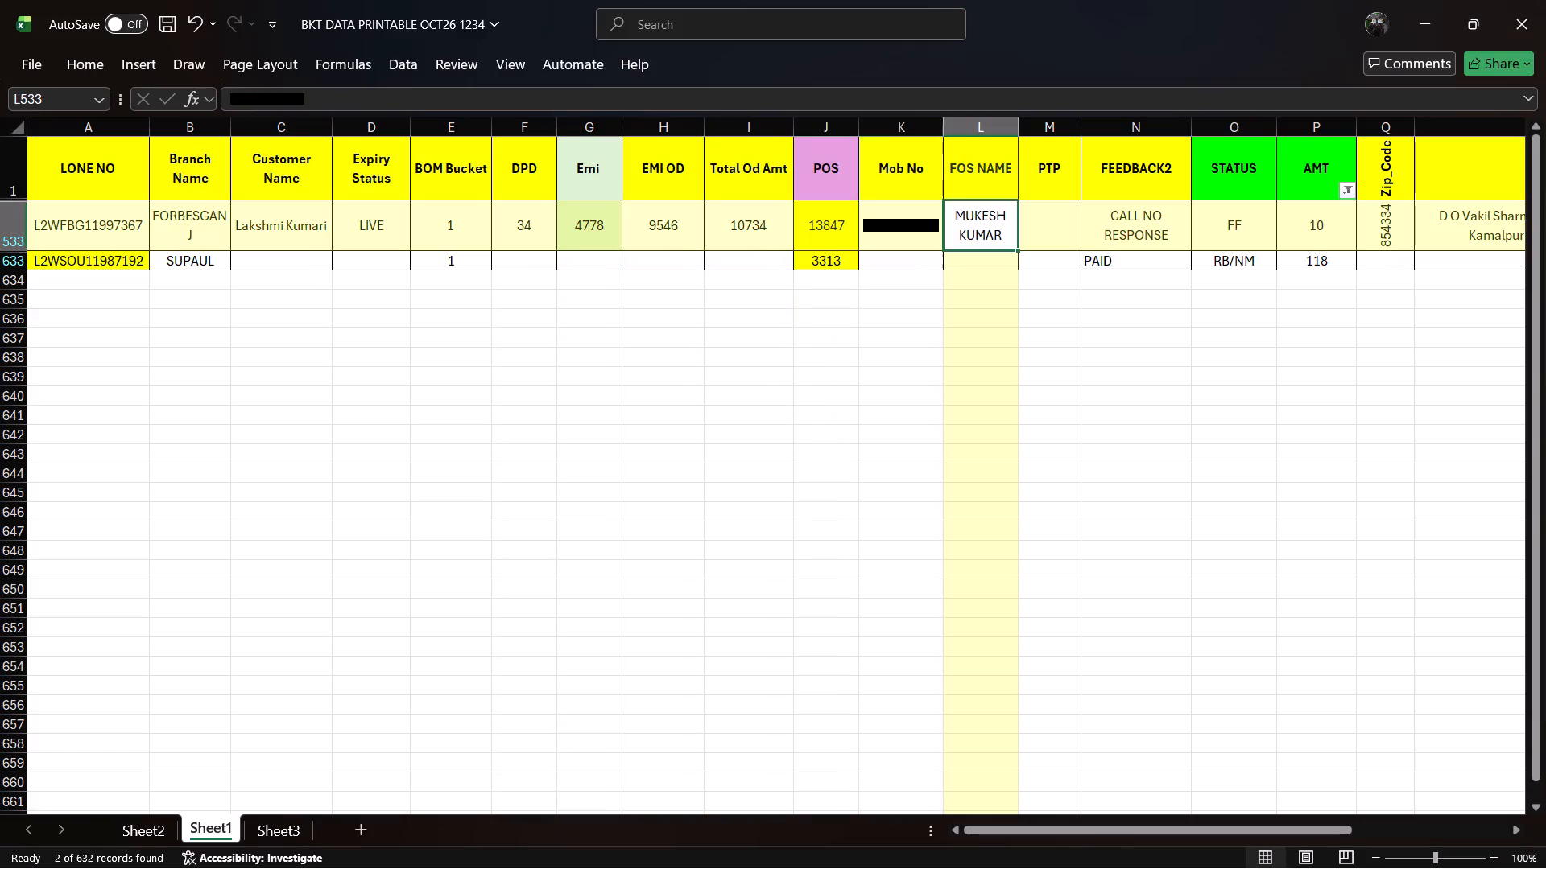
key(Left)
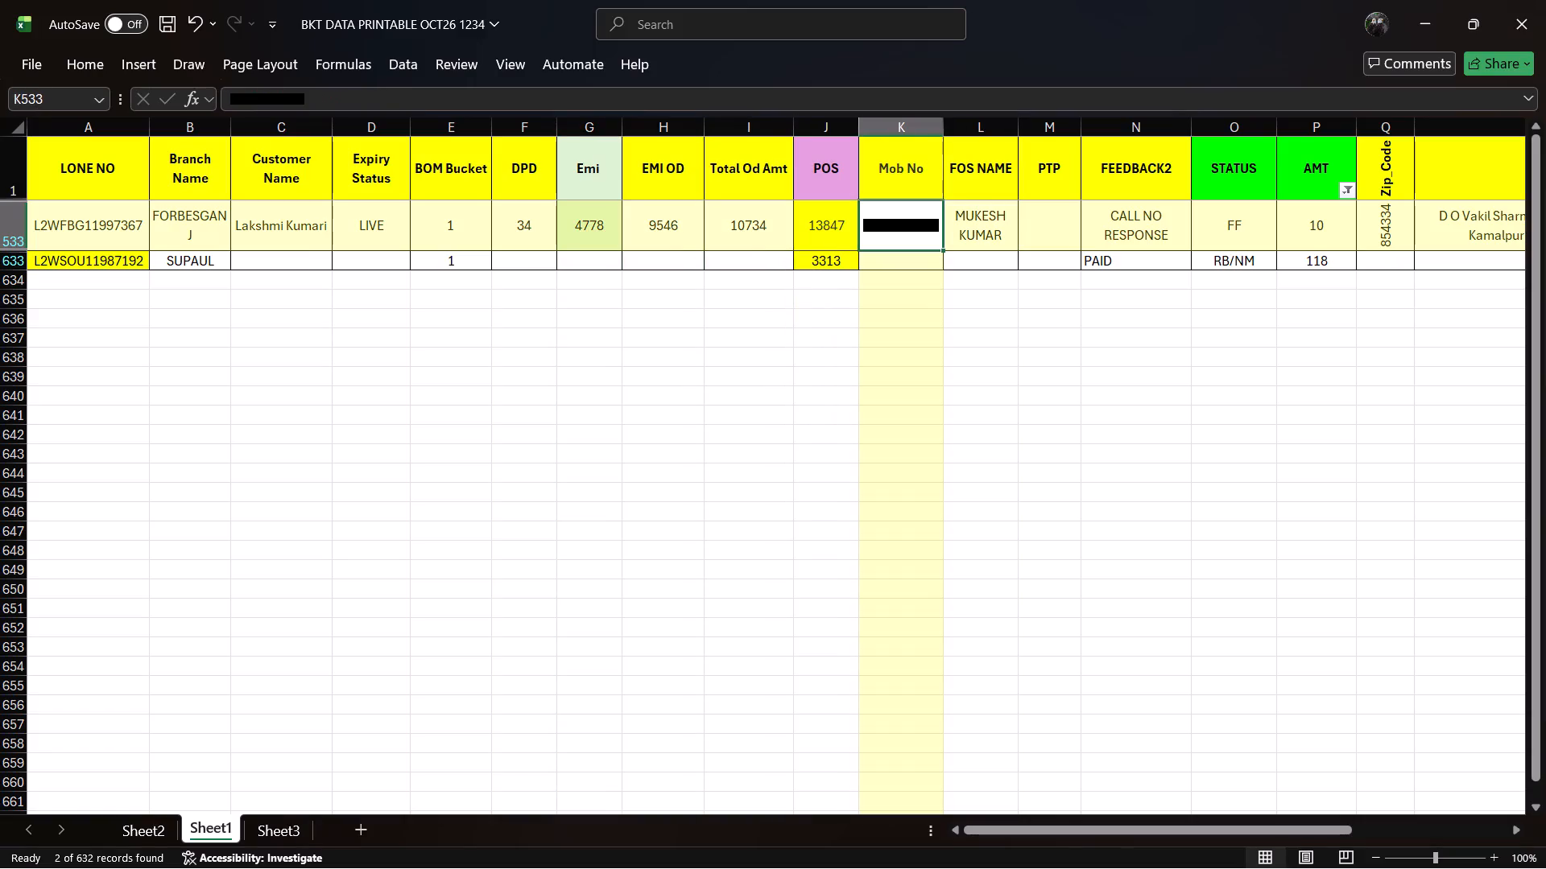
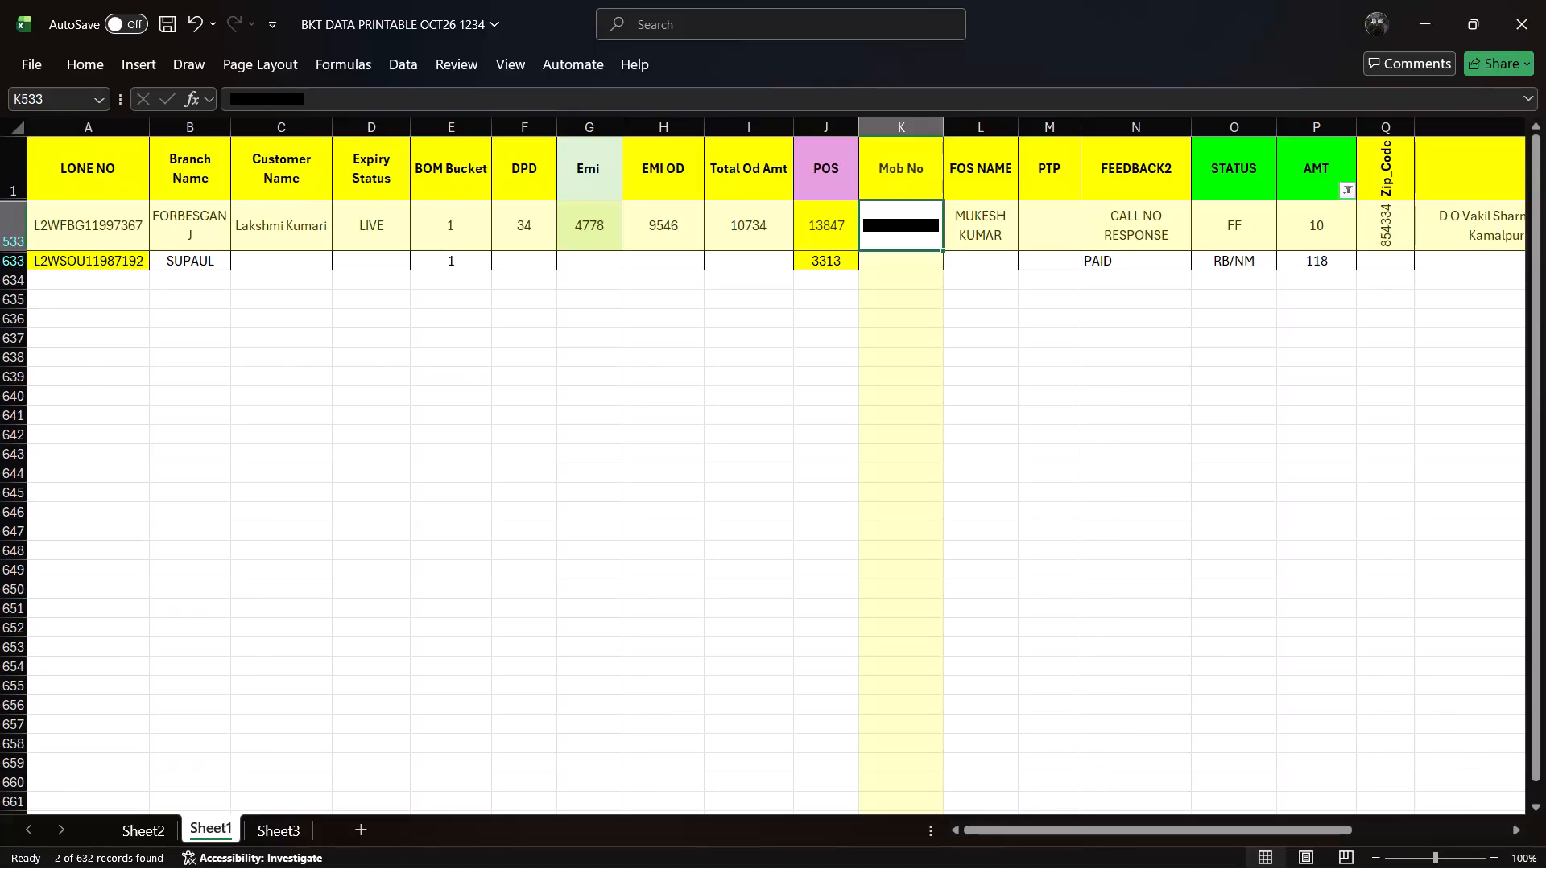
Remove the filter from the AMT column so that all customer records on Sheet1 are shown again.
key(ctrl+shift+l)
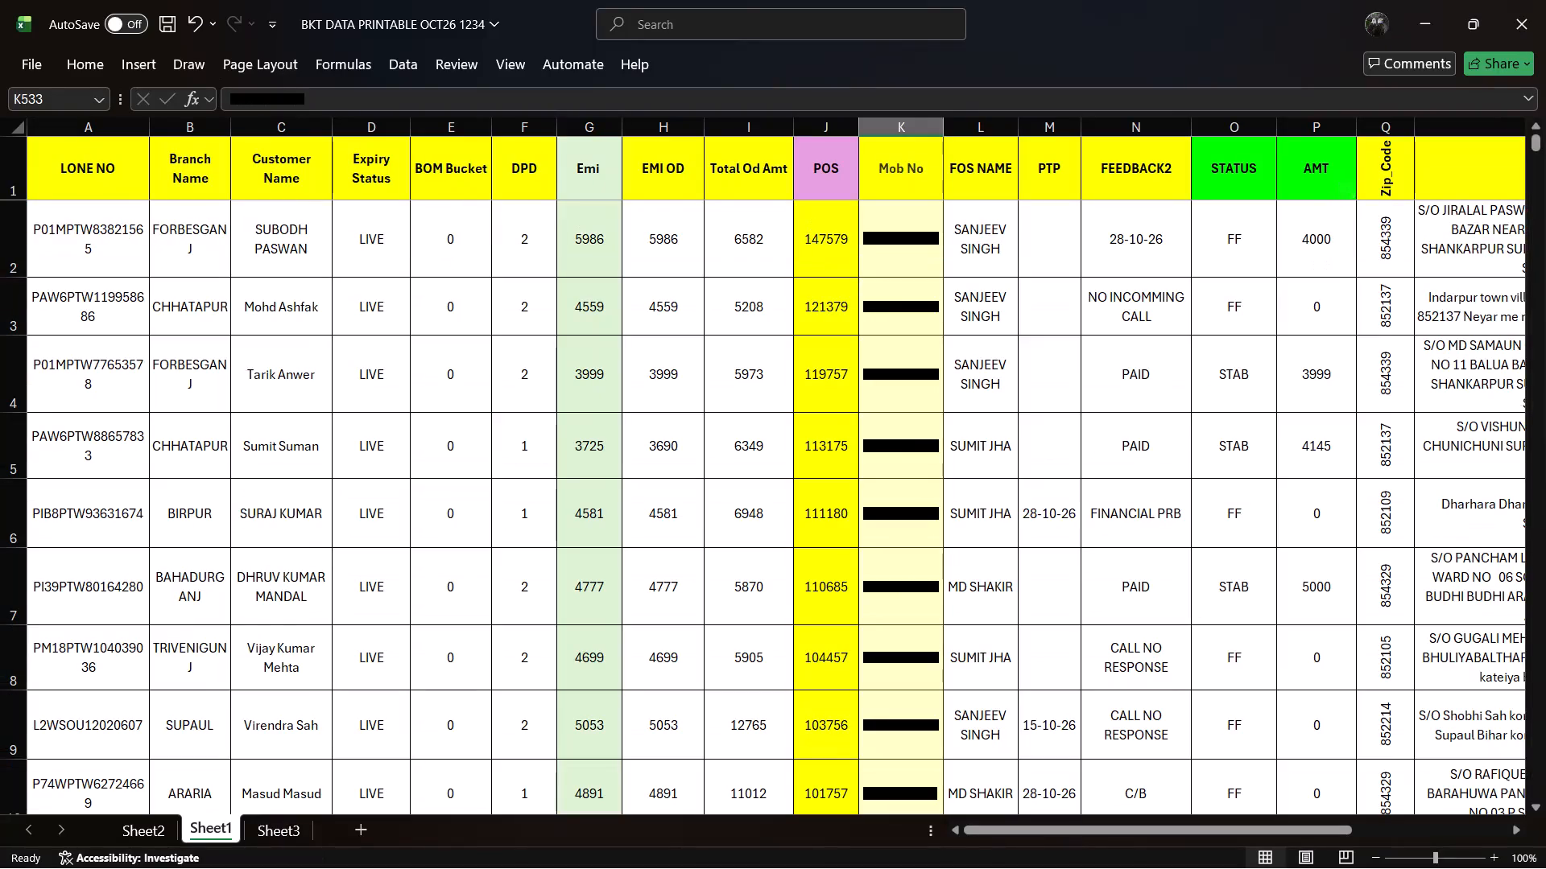
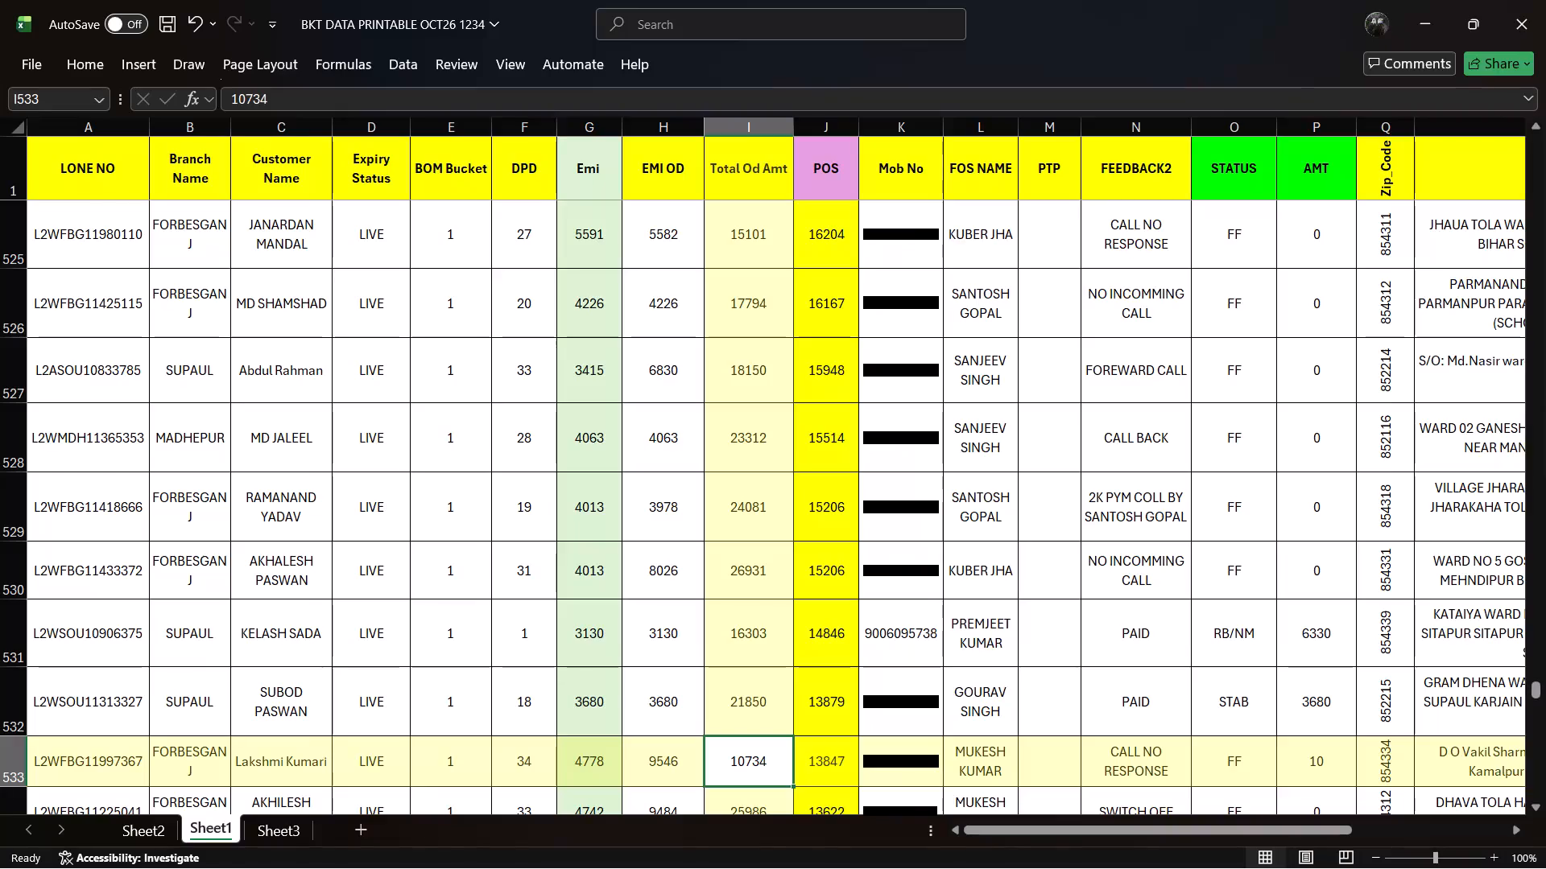
Return to the first customer record on Sheet1 and turn on filtering for the table's header row.
key(Up)
key(Up)
key(Up)
key(Up)
key(Up)
key(Up)
key(Up)
key(Up)
key(Up)
key(Up)
key(Up)
key(Up)
key(Up)
key(Up)
key(Up)
key(Up)
key(Up)
key(Up)
key(Up)
key(Up)
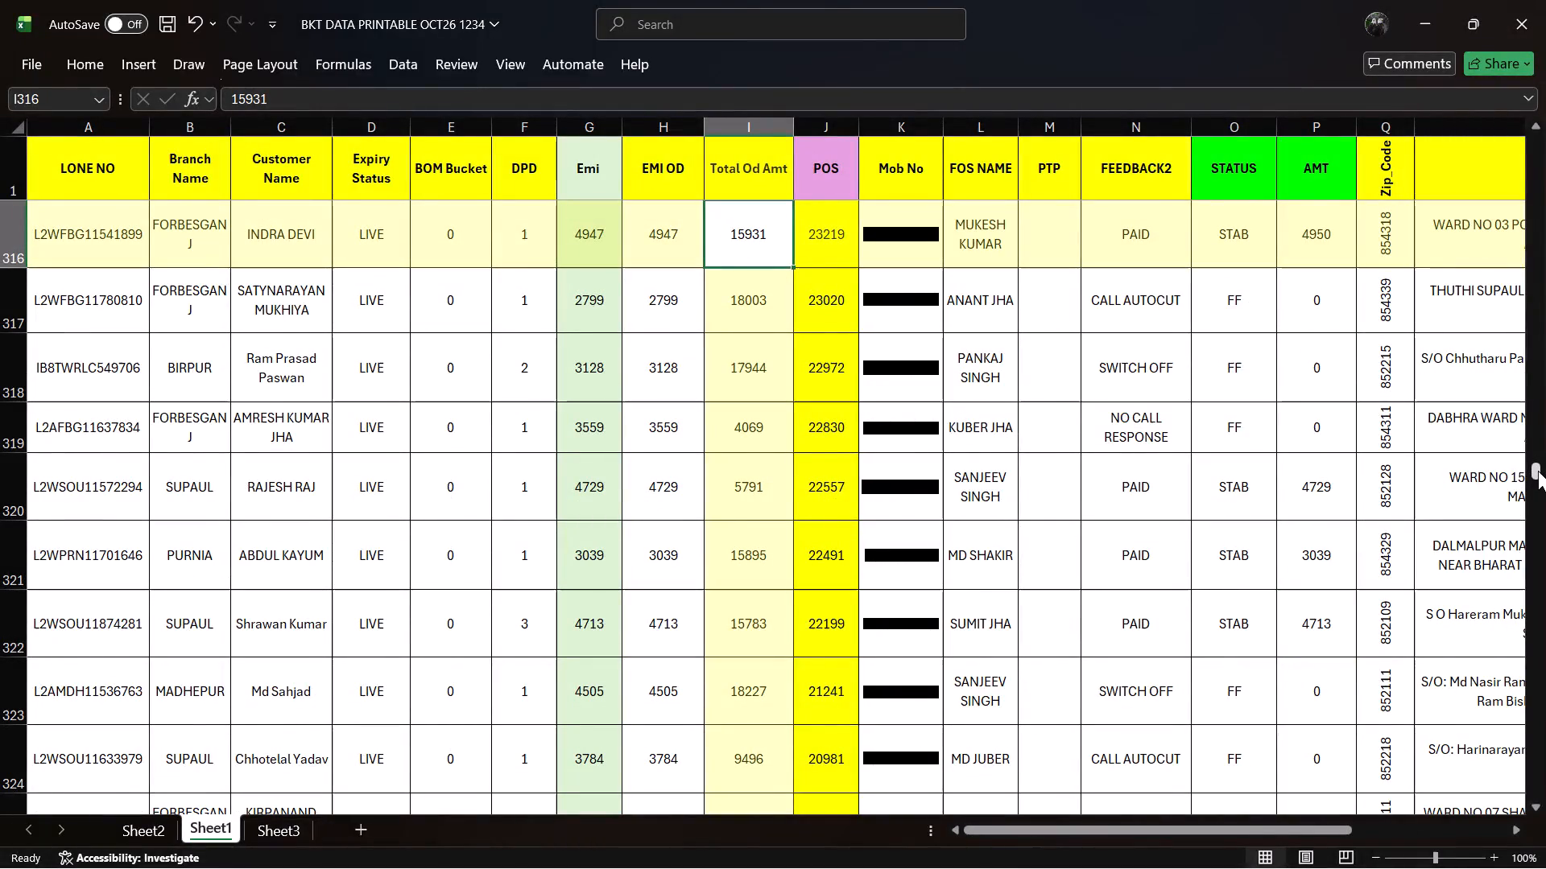
drag(1538, 471, 1514, 186)
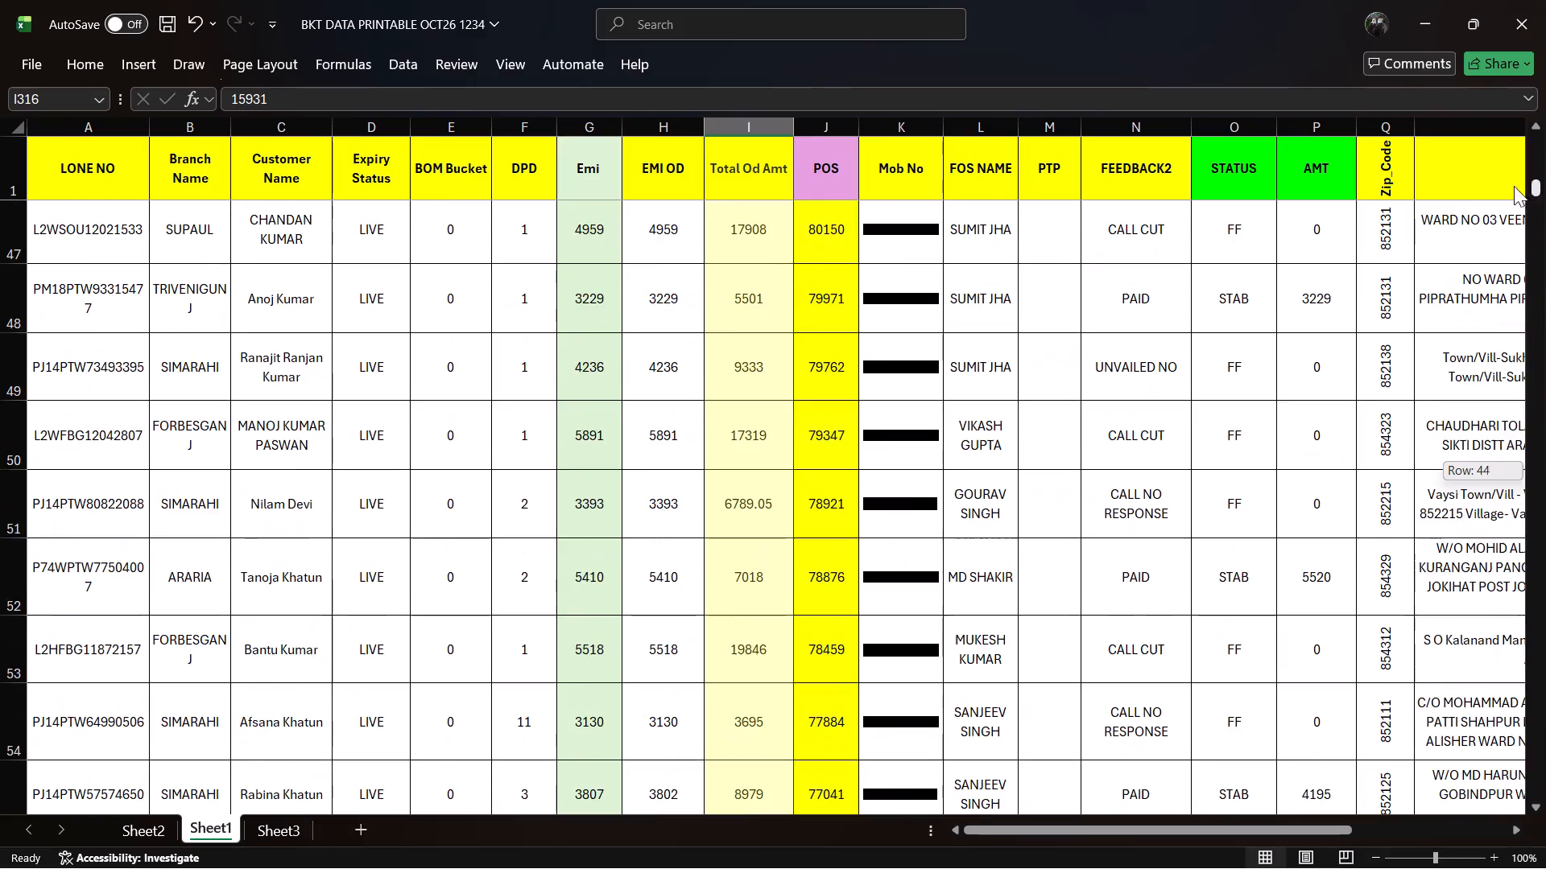
drag(1514, 186, 1529, 66)
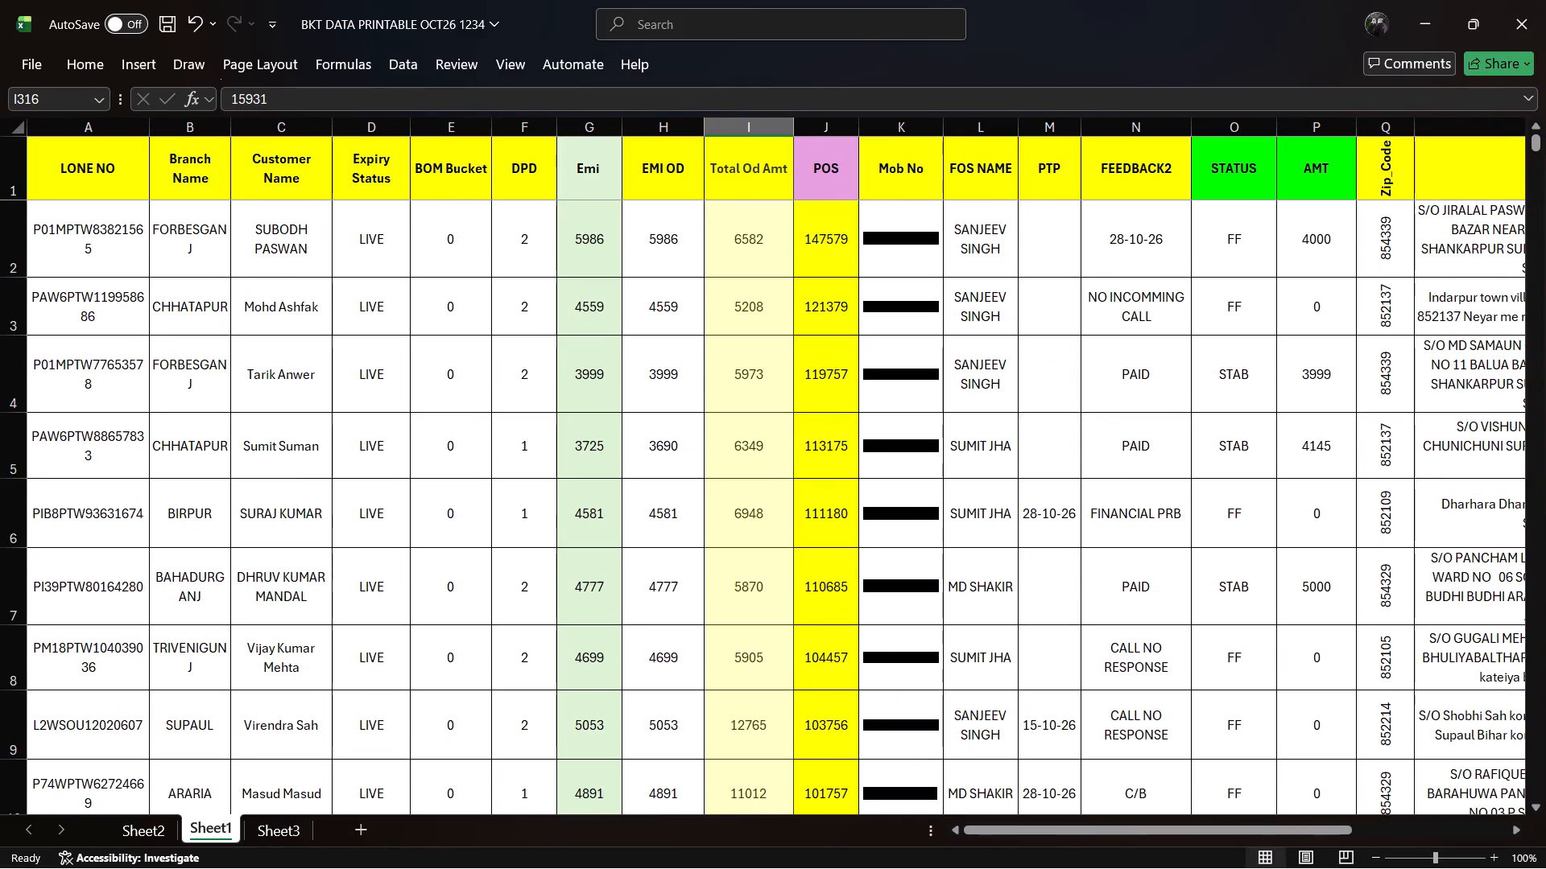
click(97, 241)
key(Left)
key(Left)
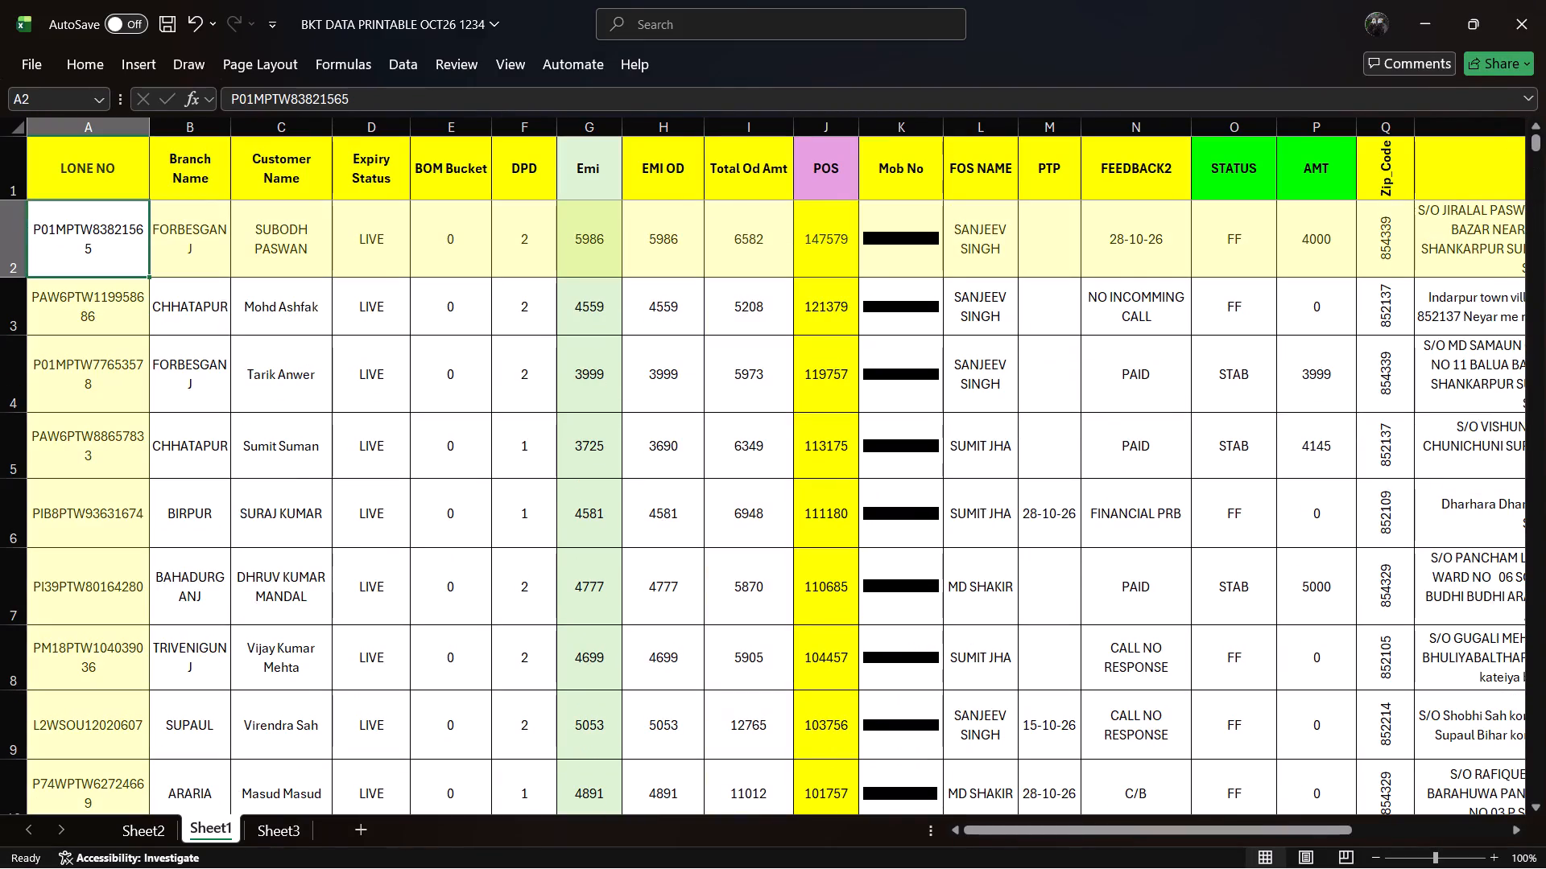
key(ctrl+shift+l)
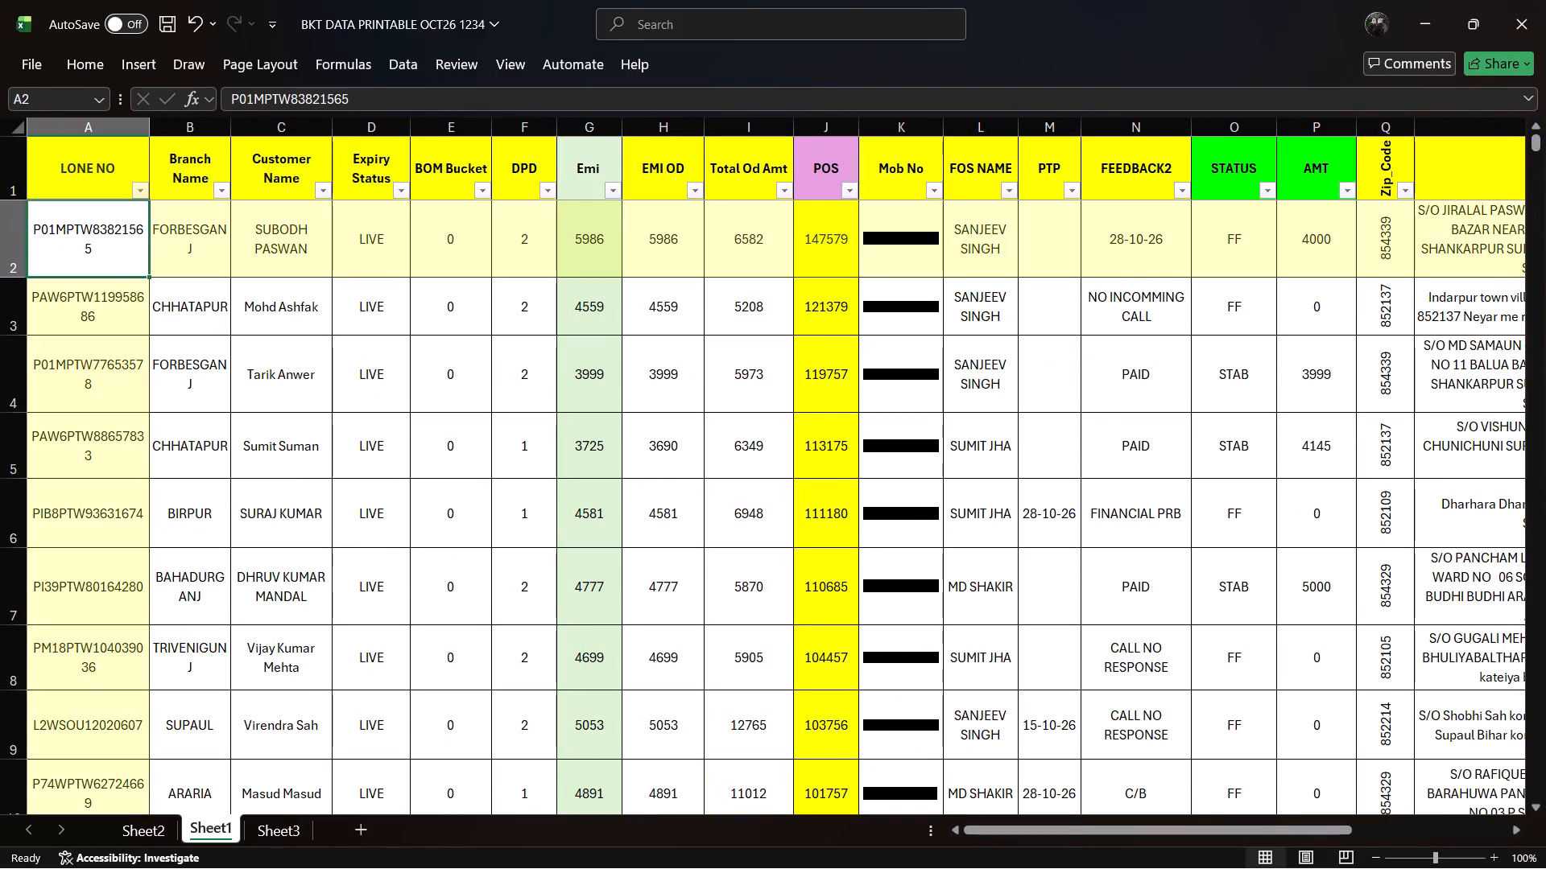
Filter the BOM Bucket column to show only customer records in bucket 2.
click(381, 282)
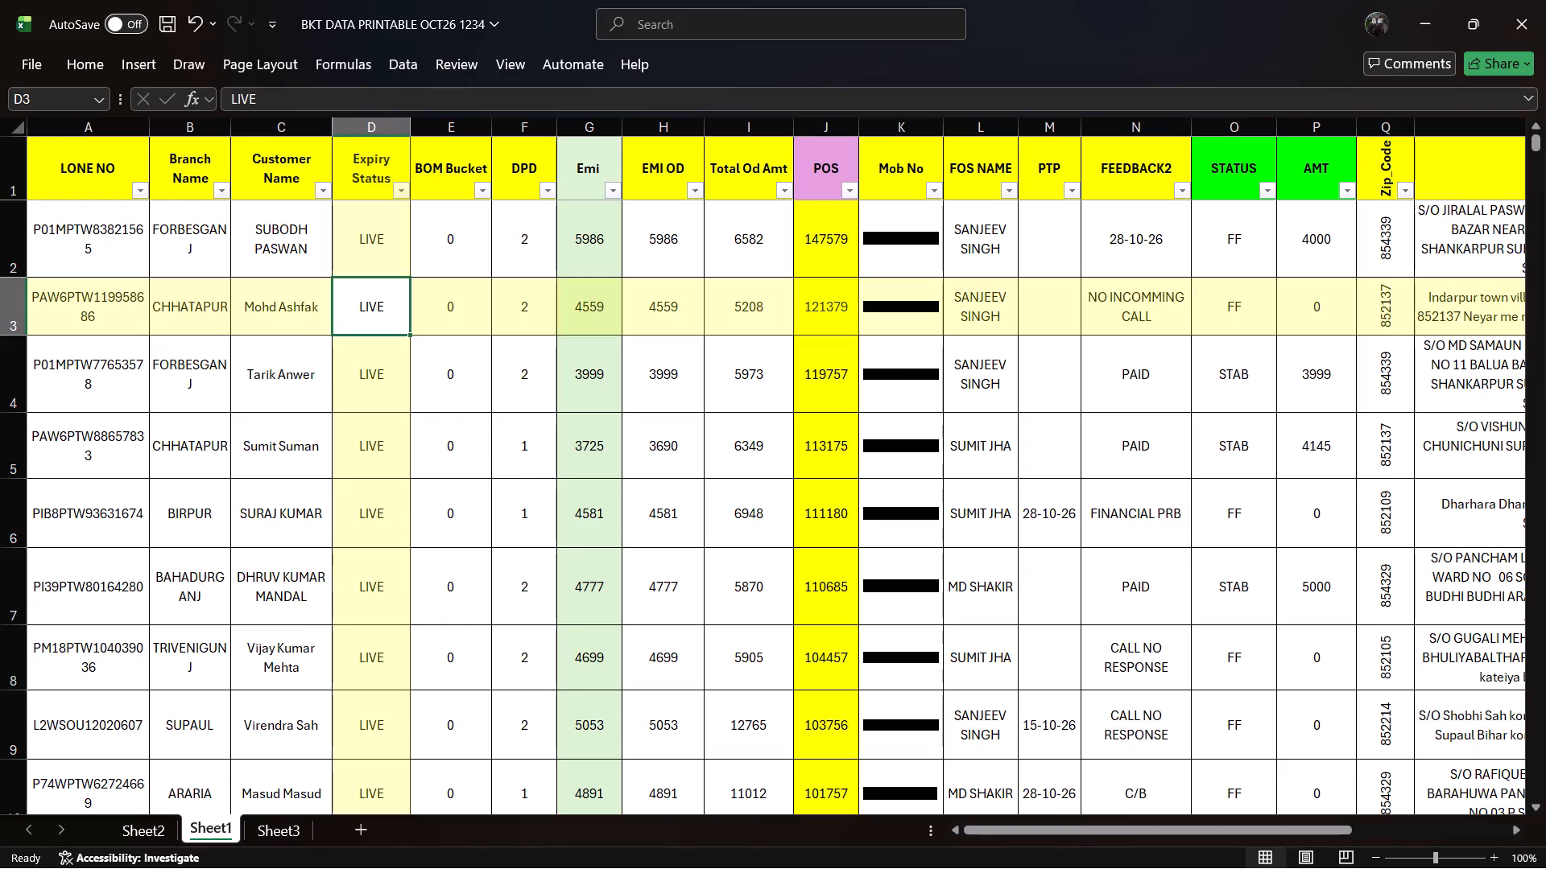
click(547, 191)
click(581, 453)
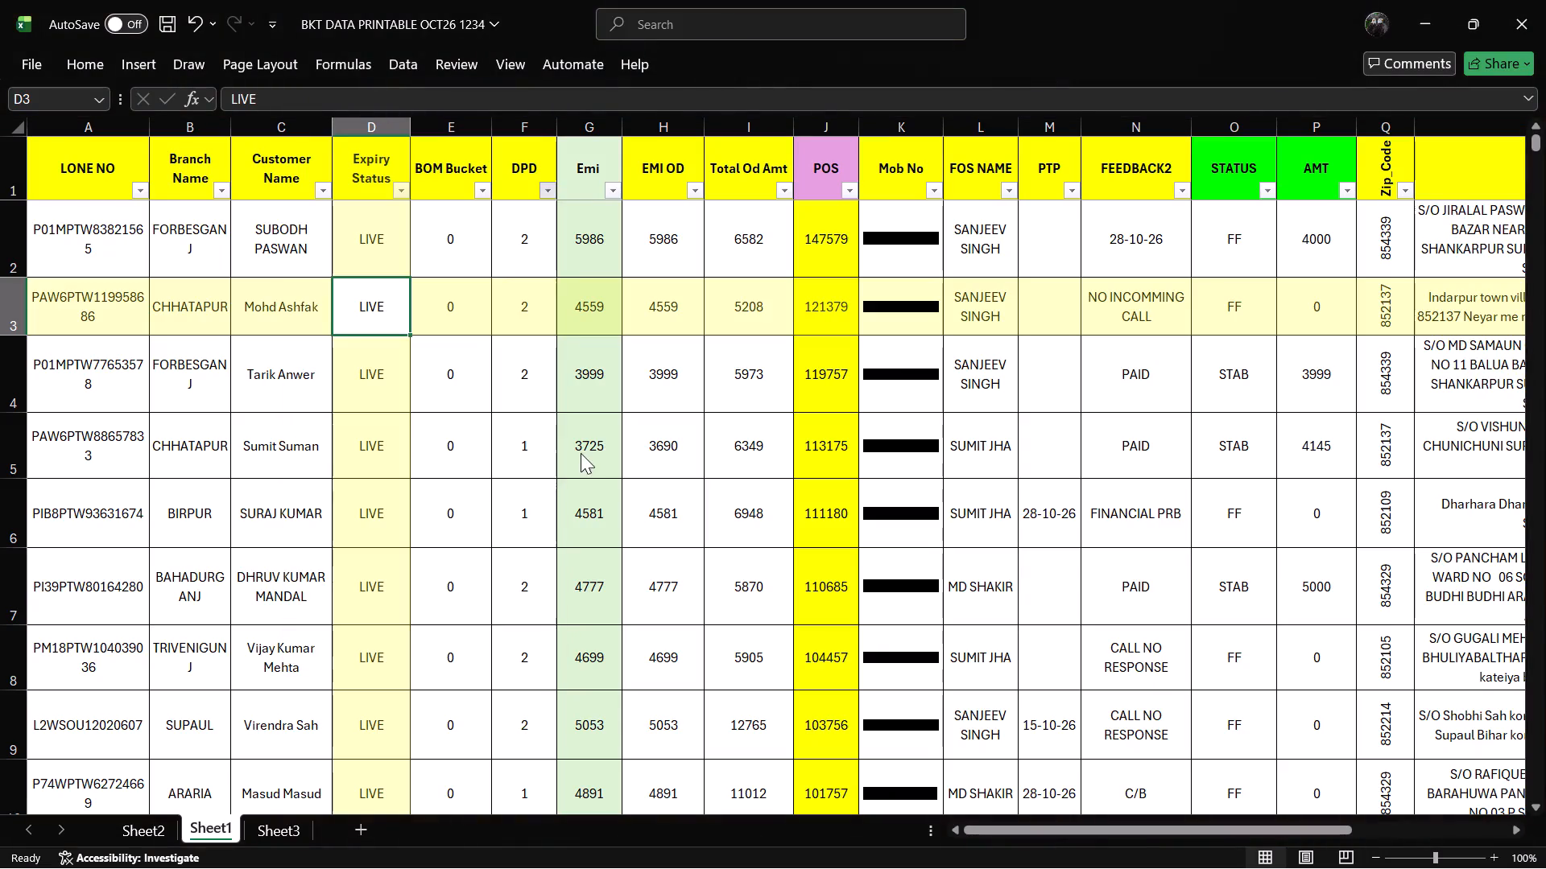
click(478, 197)
click(300, 473)
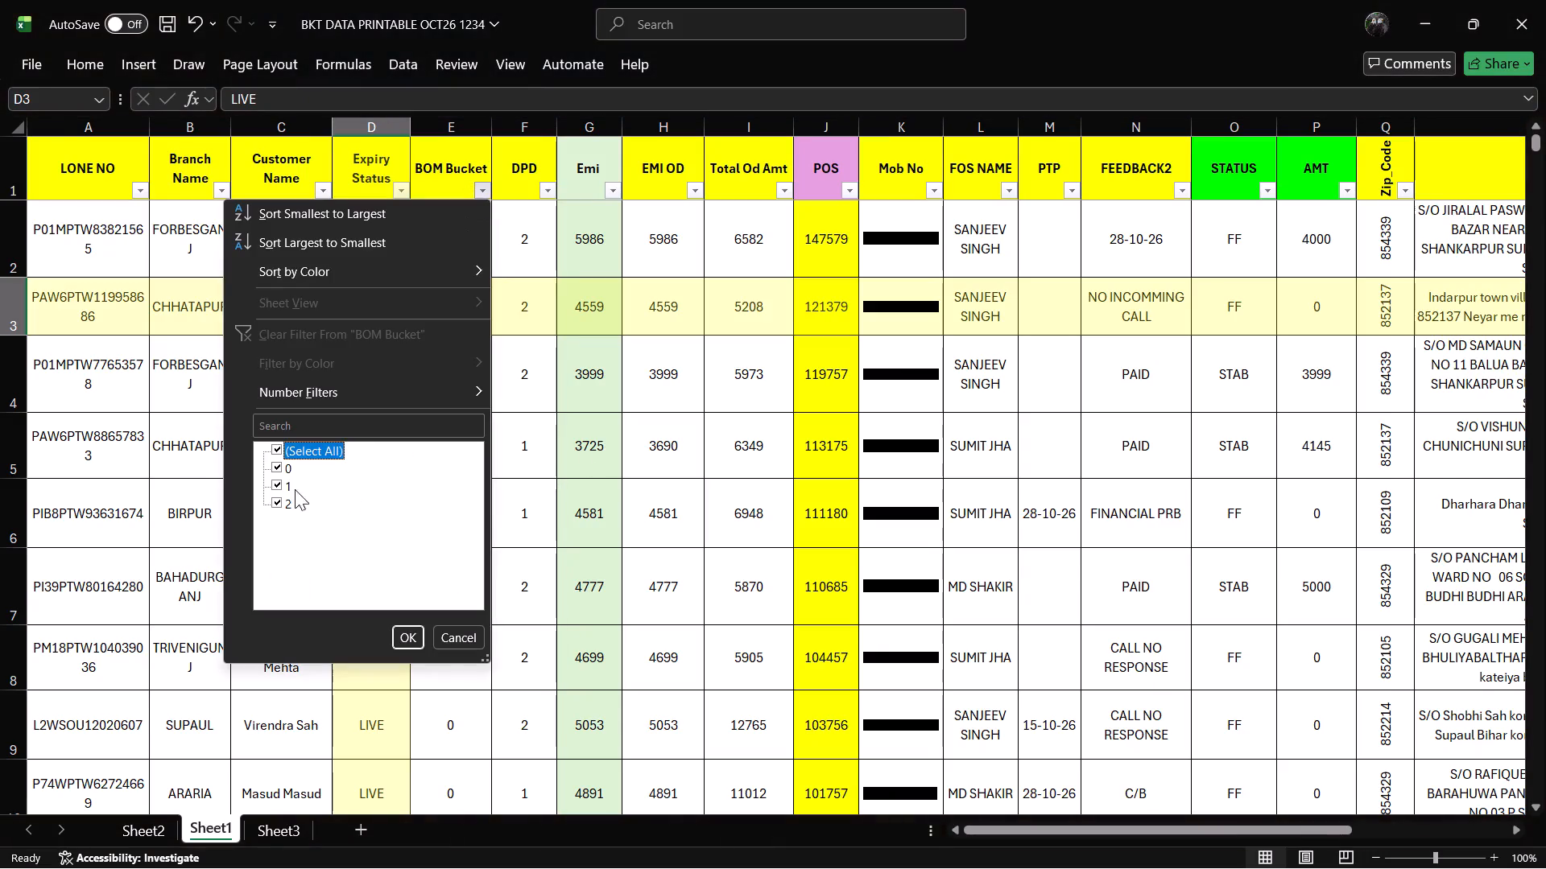
click(294, 493)
click(282, 486)
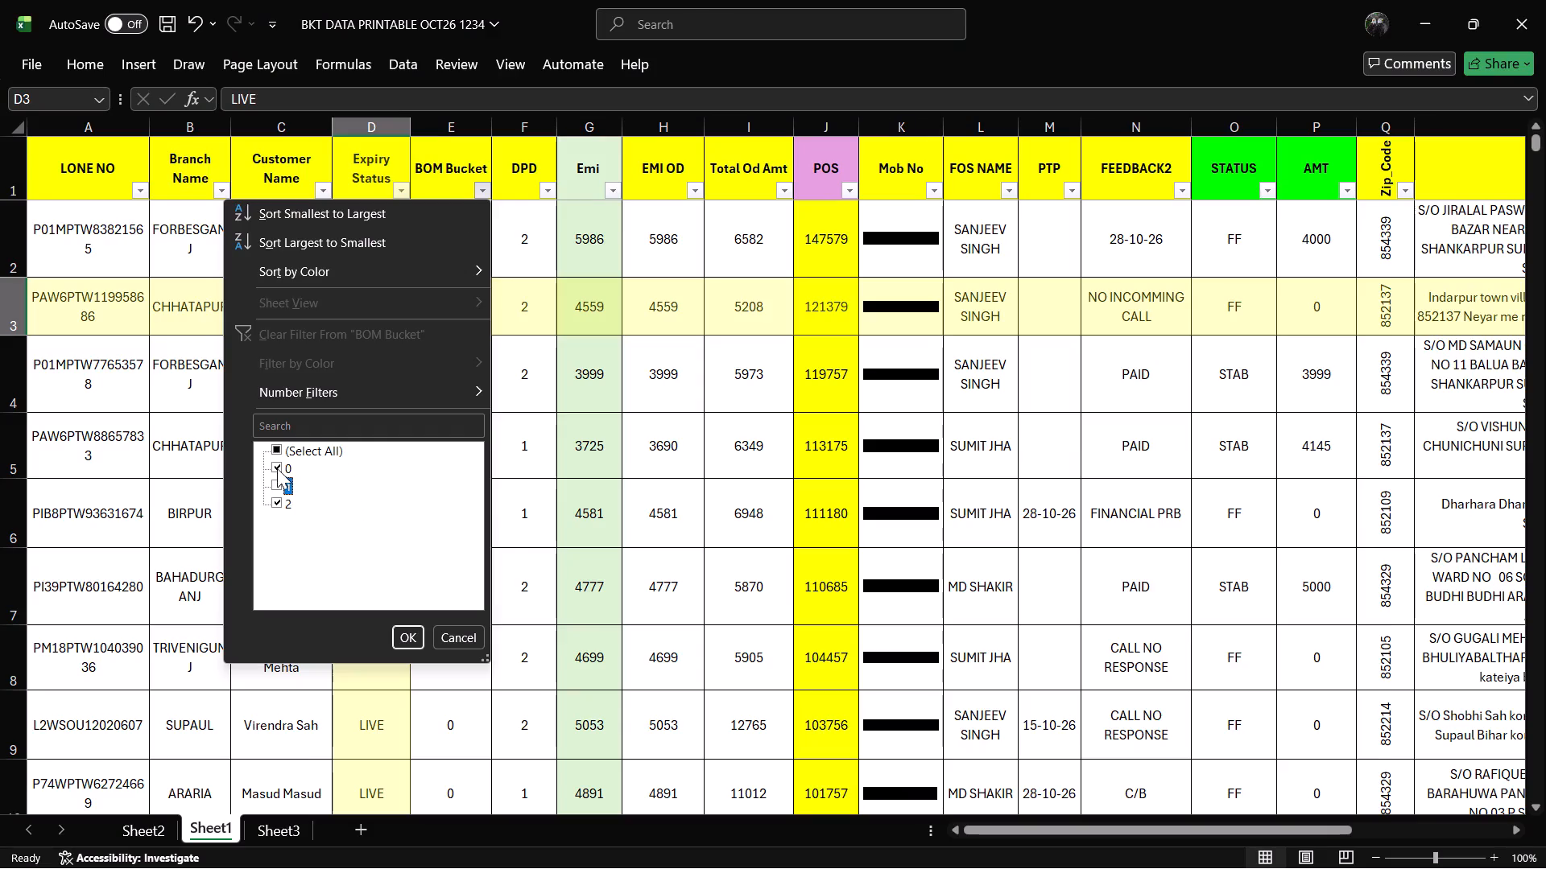
click(276, 467)
click(403, 635)
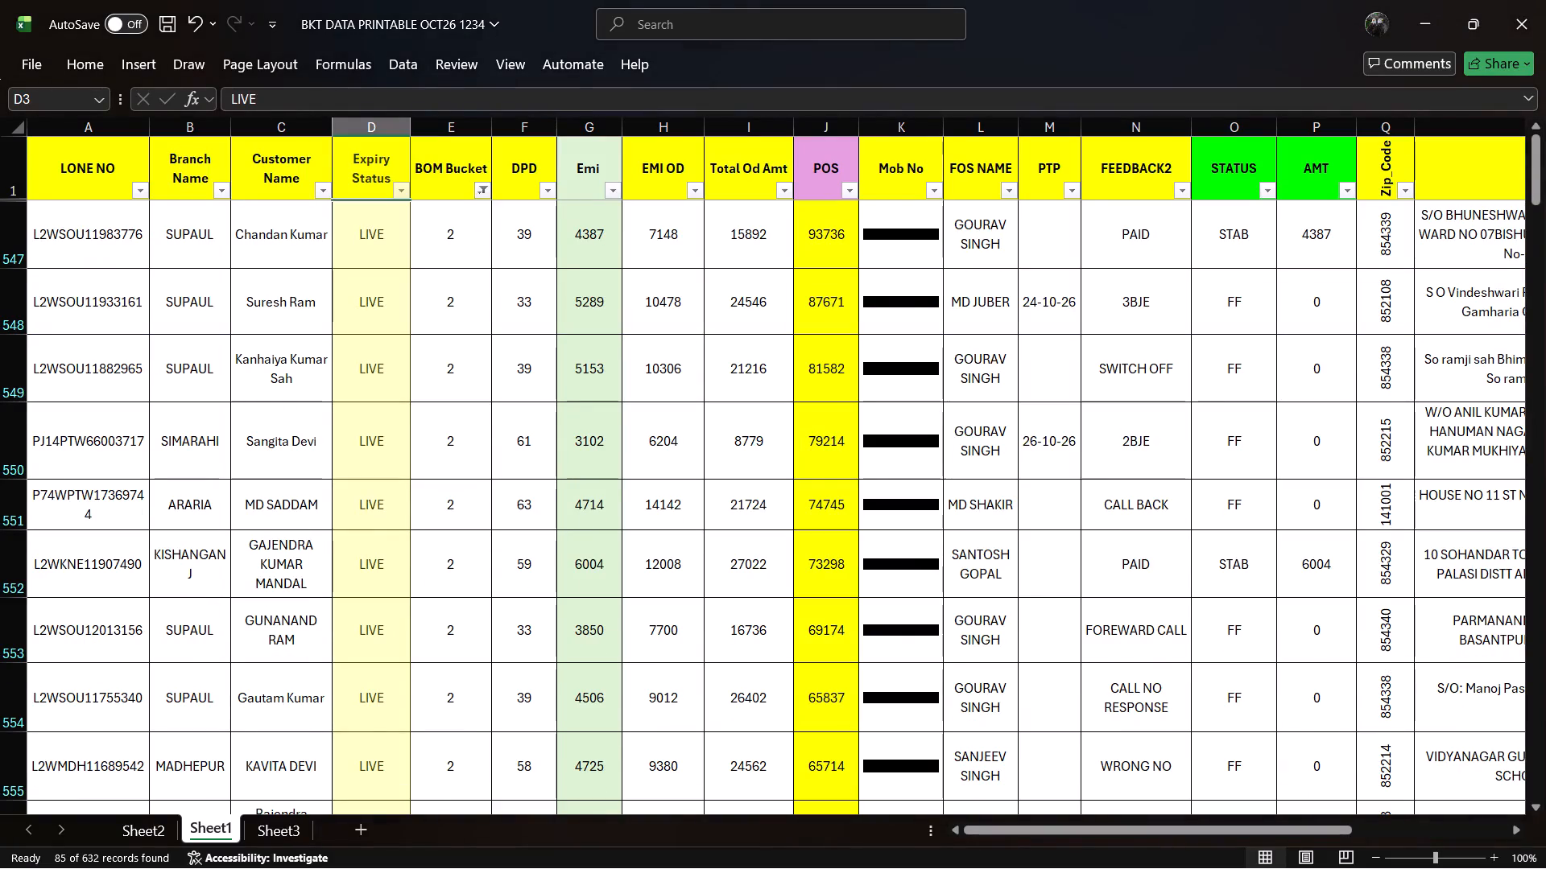
Examine the first two filtered bucket 2 records across their columns, up to the mobile number and FOS name.
click(107, 241)
key(Right)
key(Right)
key(Right)
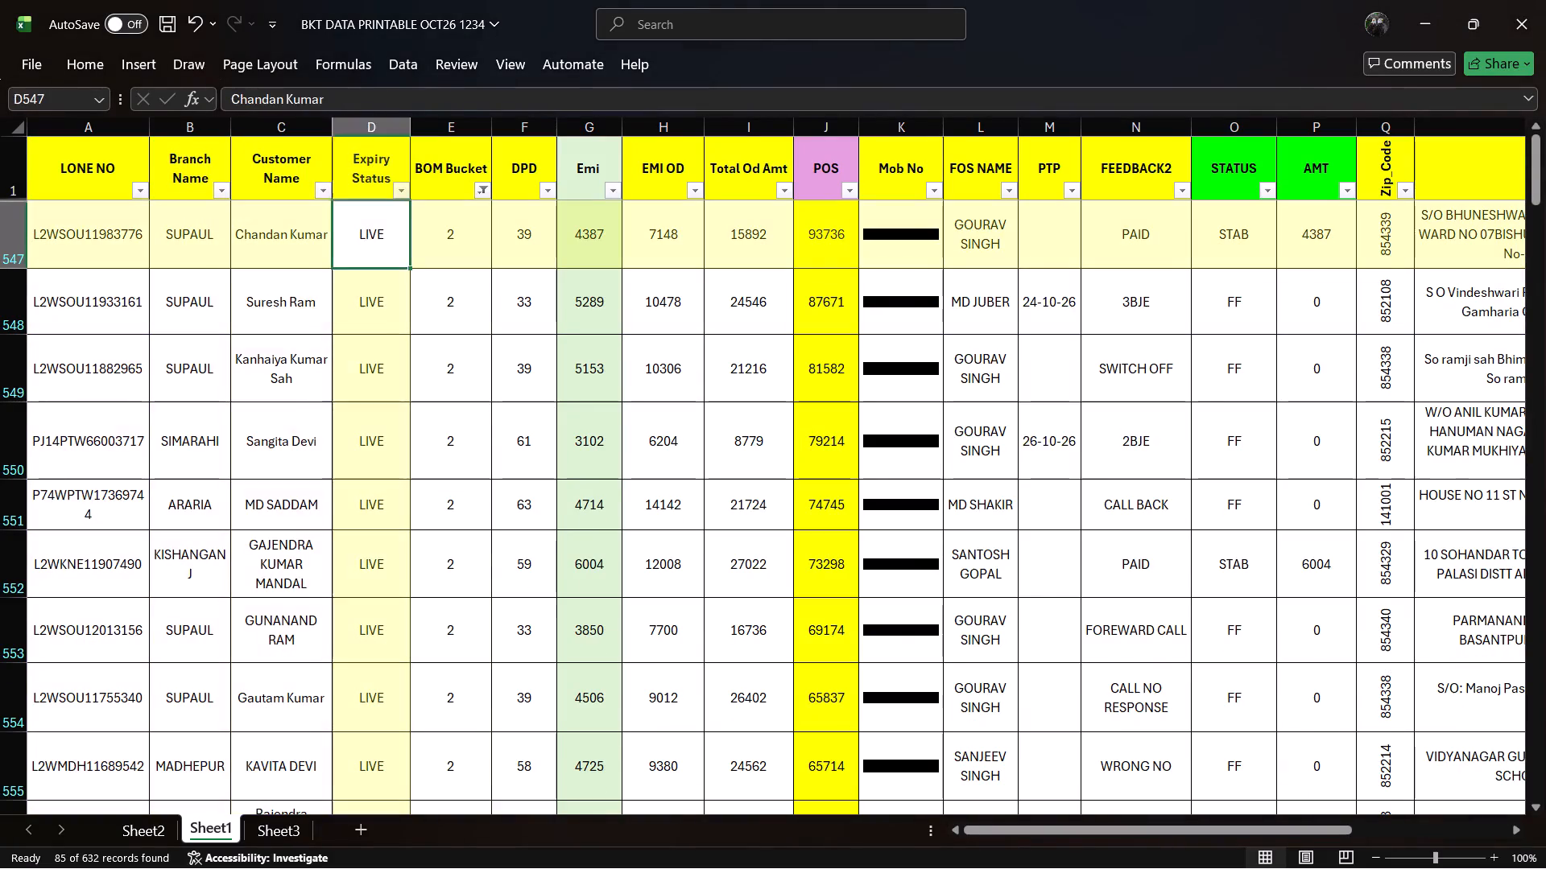
key(Right)
key(Right)
key(Right)
key(Right)
key(Right)
key(Right)
key(Right)
key(Down)
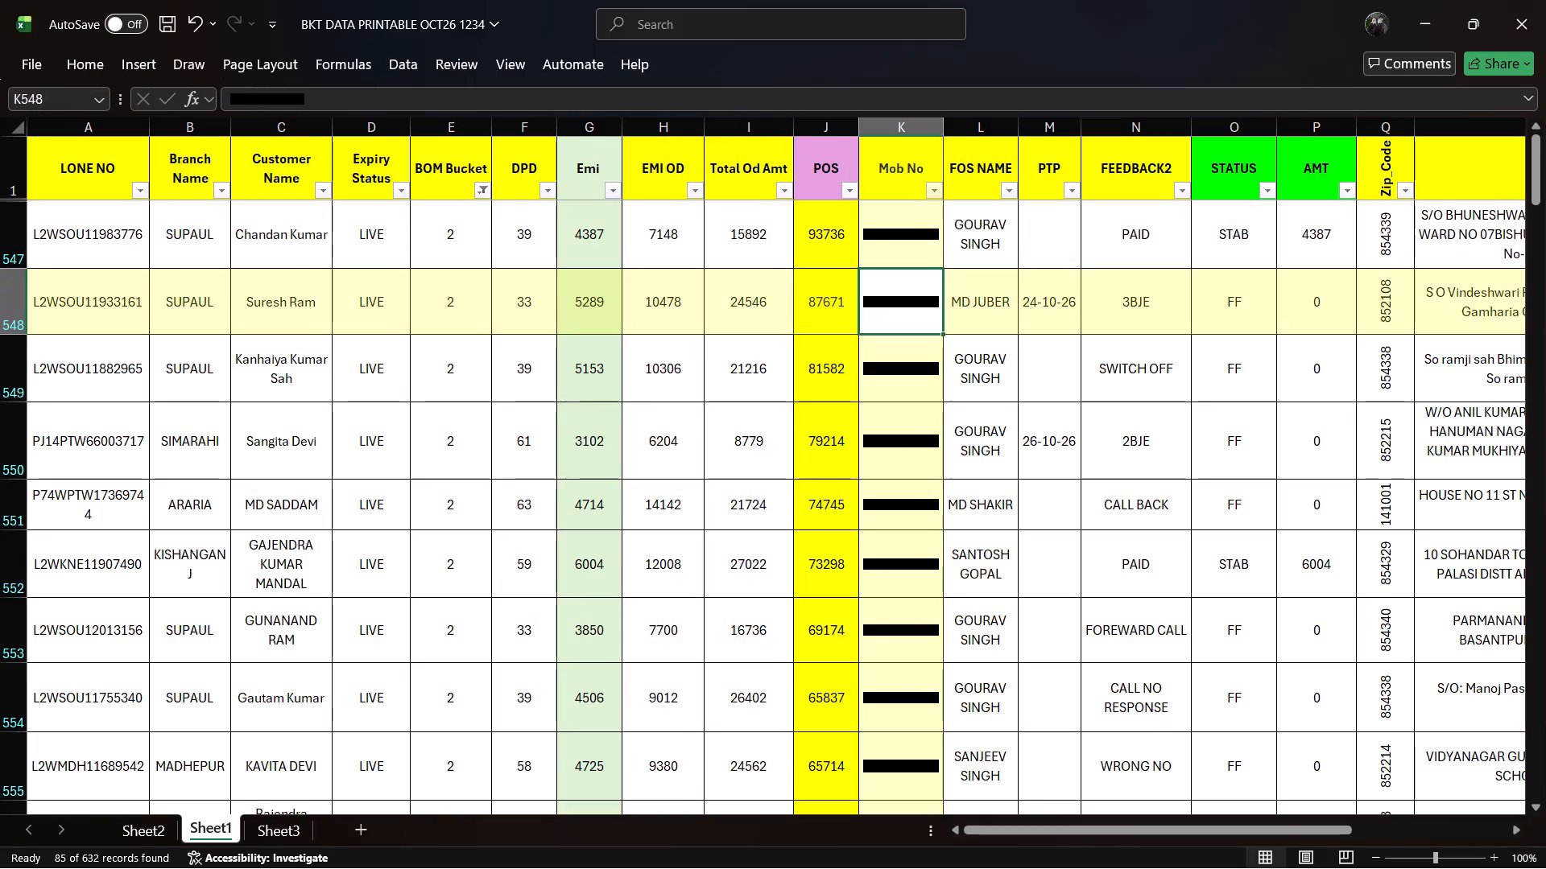
key(Right)
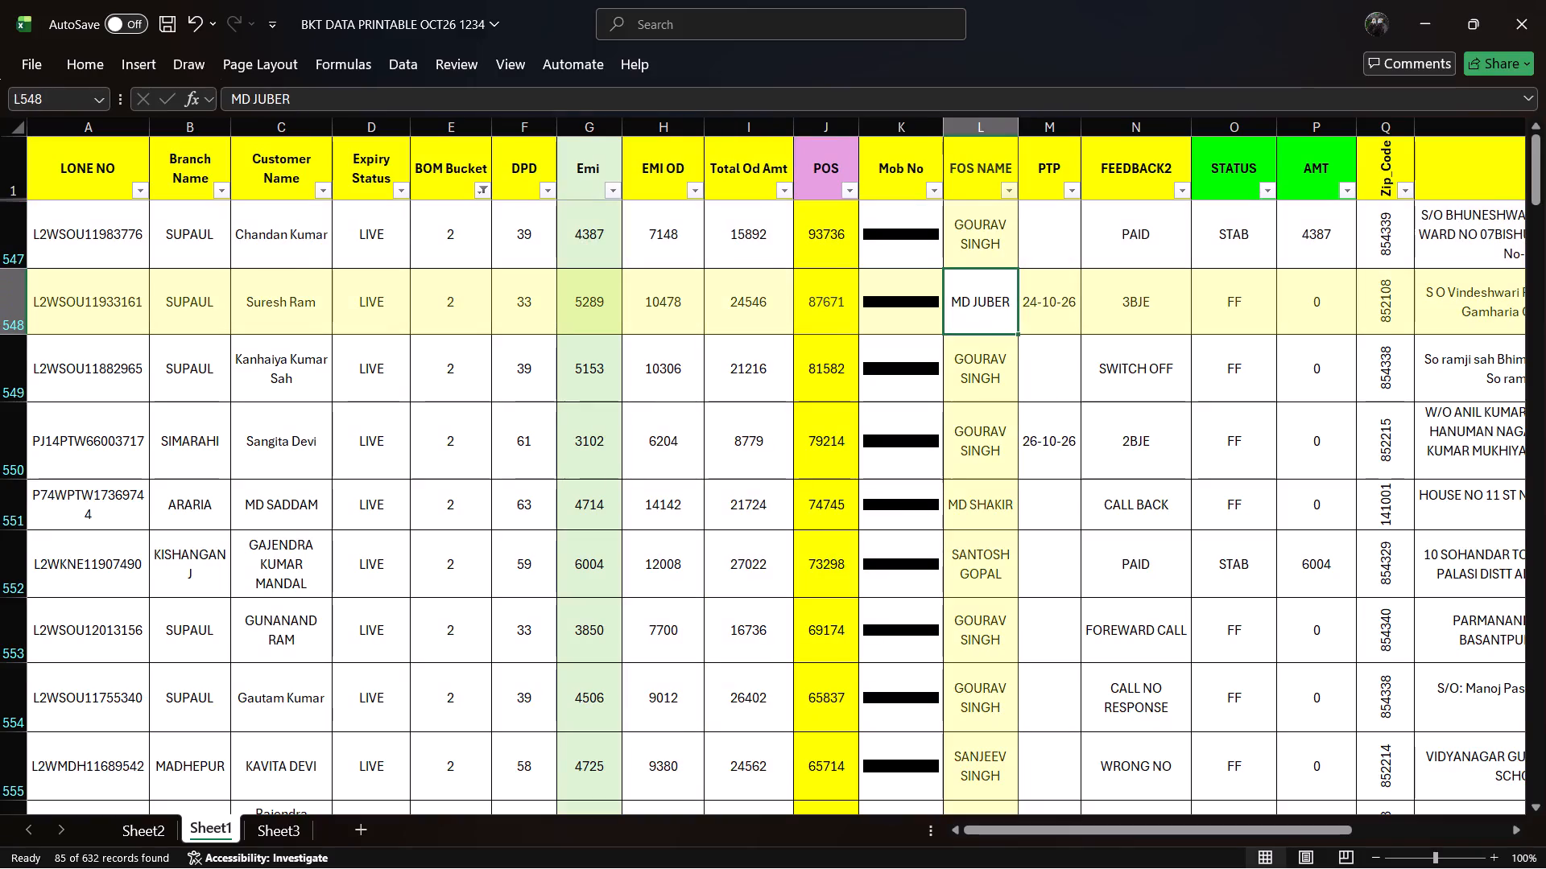
key(Left)
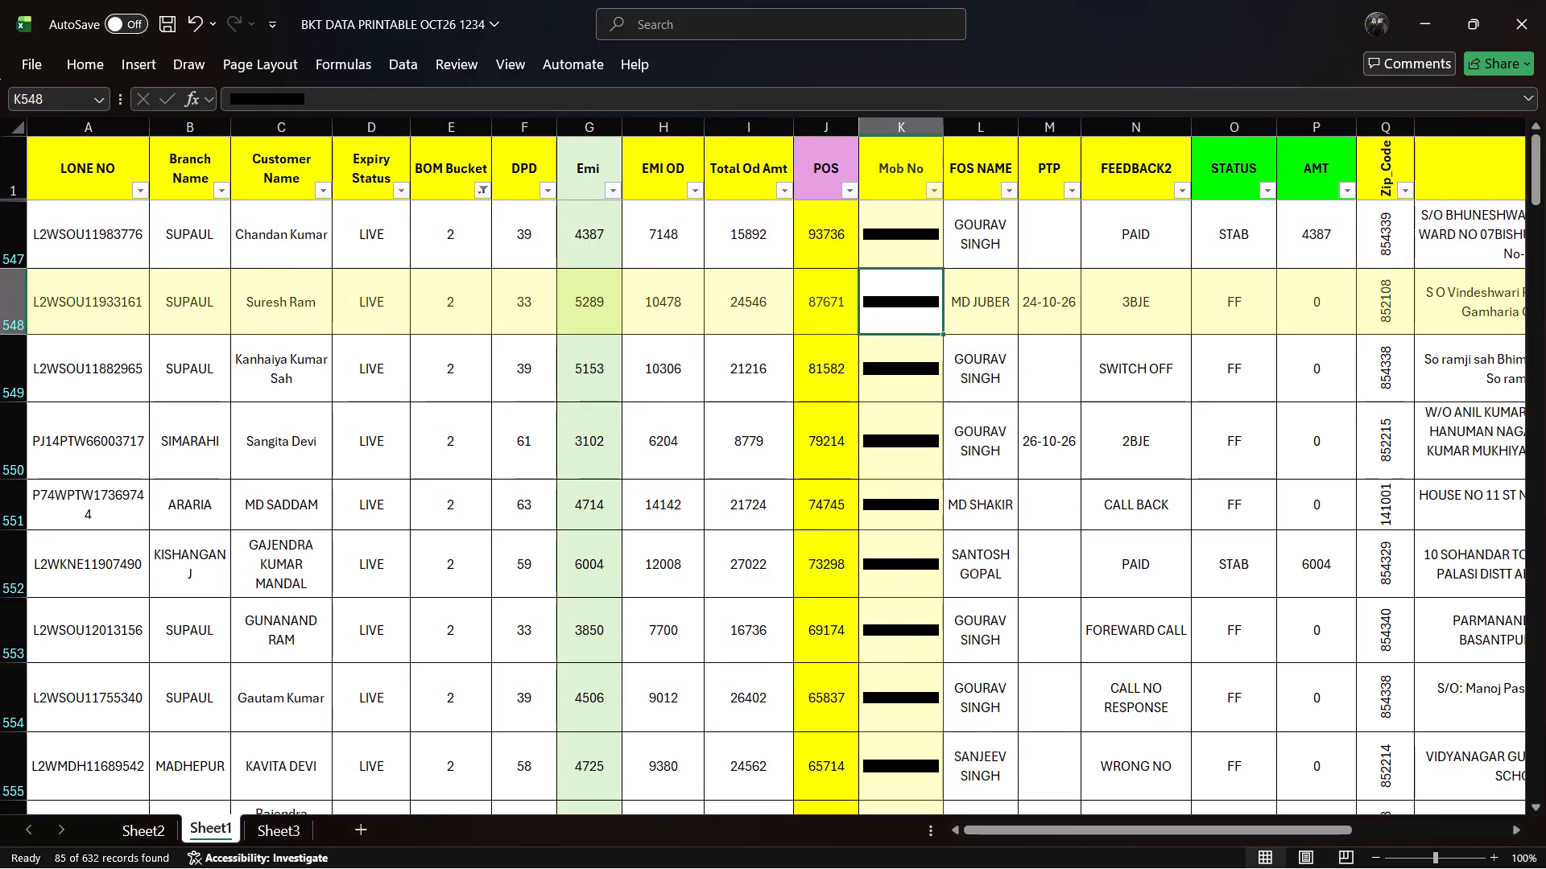